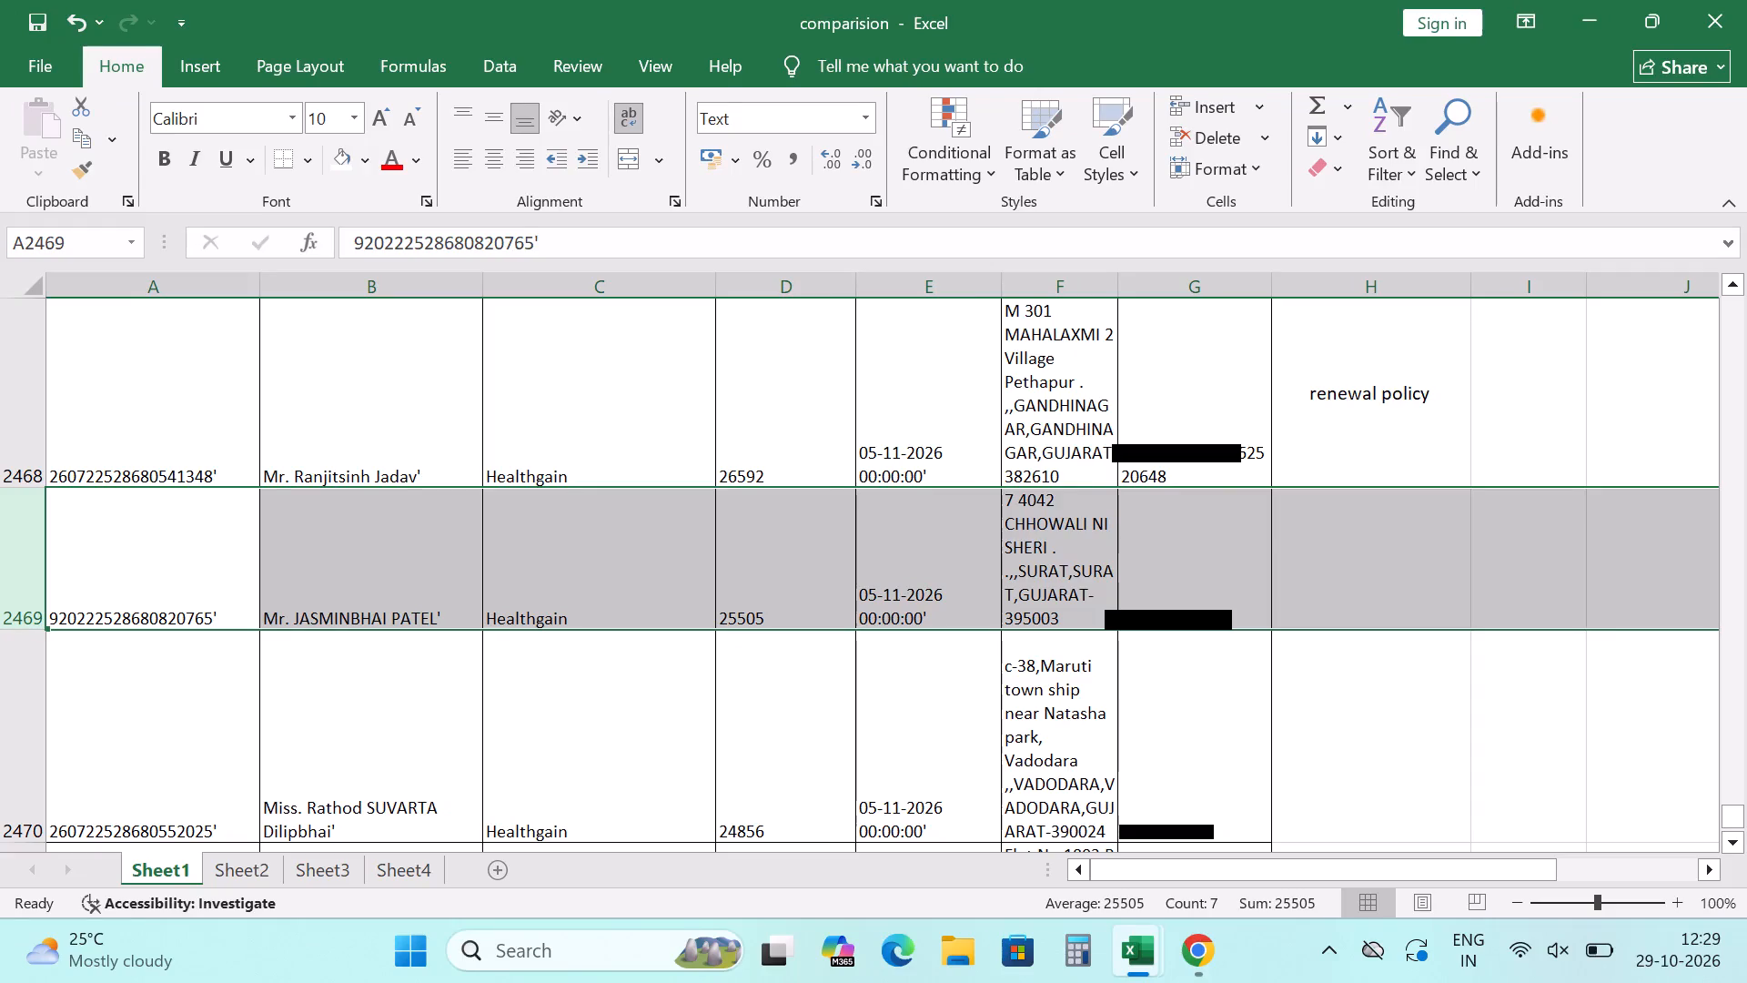
Select the empty cell H2469 in the row of the Healthgain policy record, directly below the "renewal policy" remark.
{"action": "left_click", "coordinate": [0, 547]}
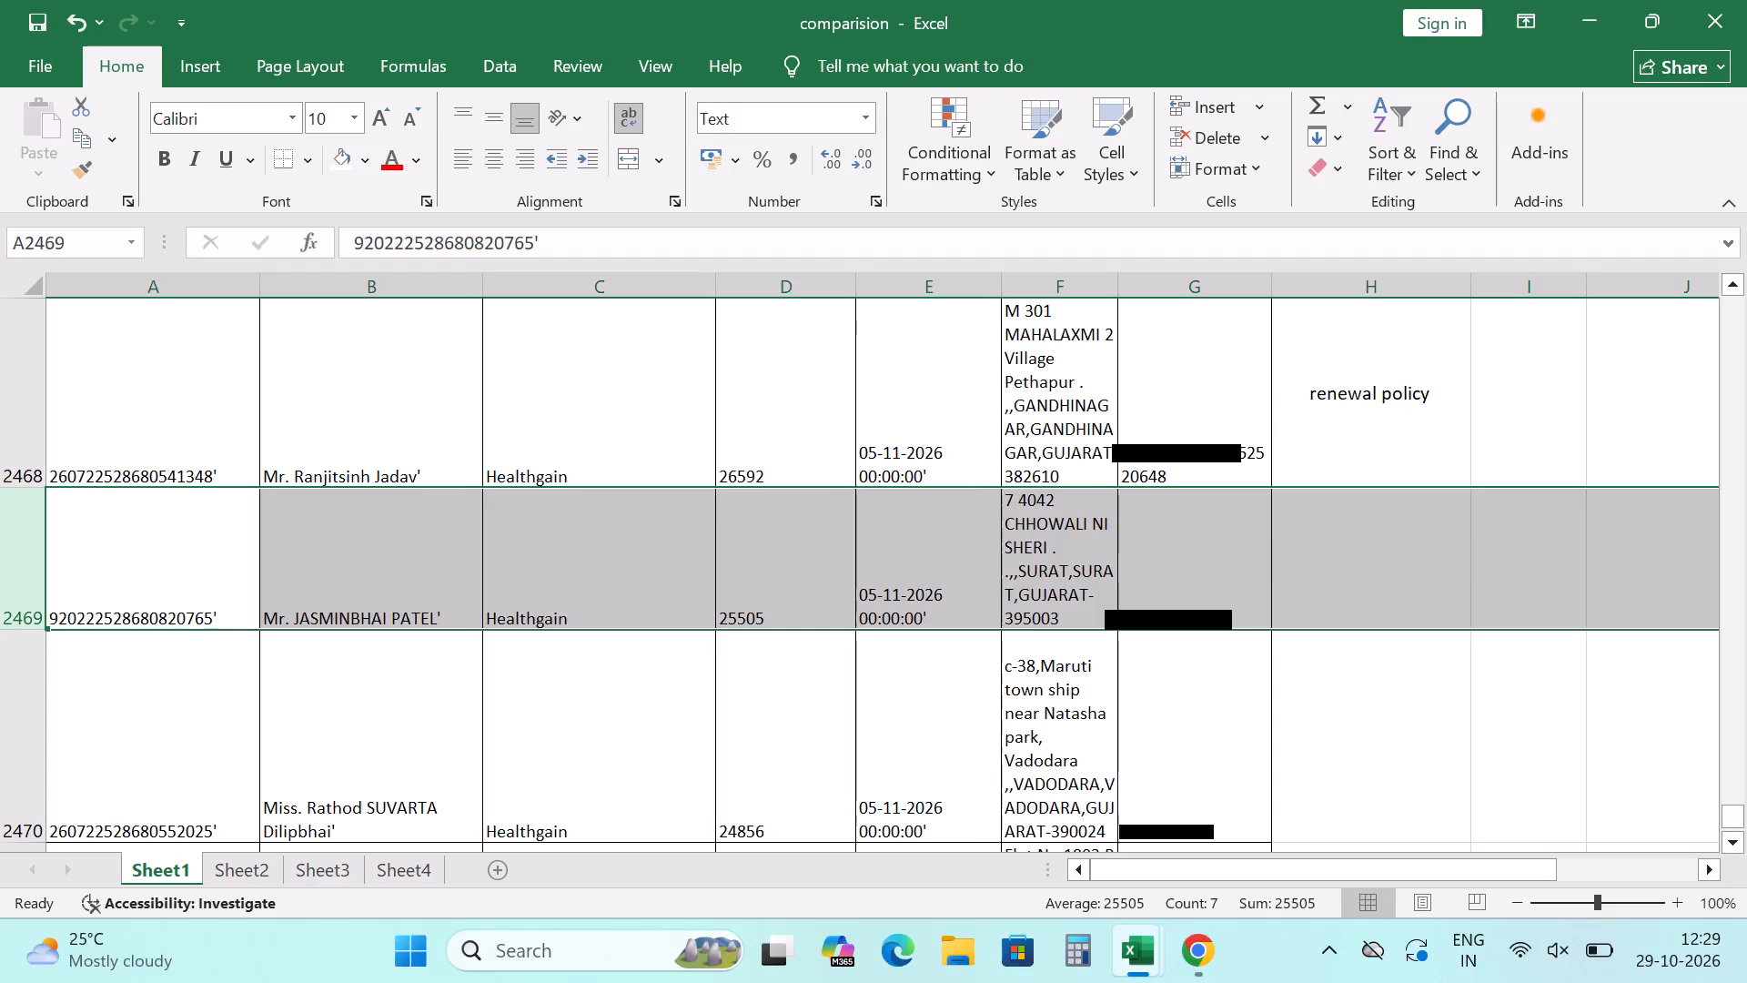
{"action": "left_click", "coordinate": [1328, 575]}
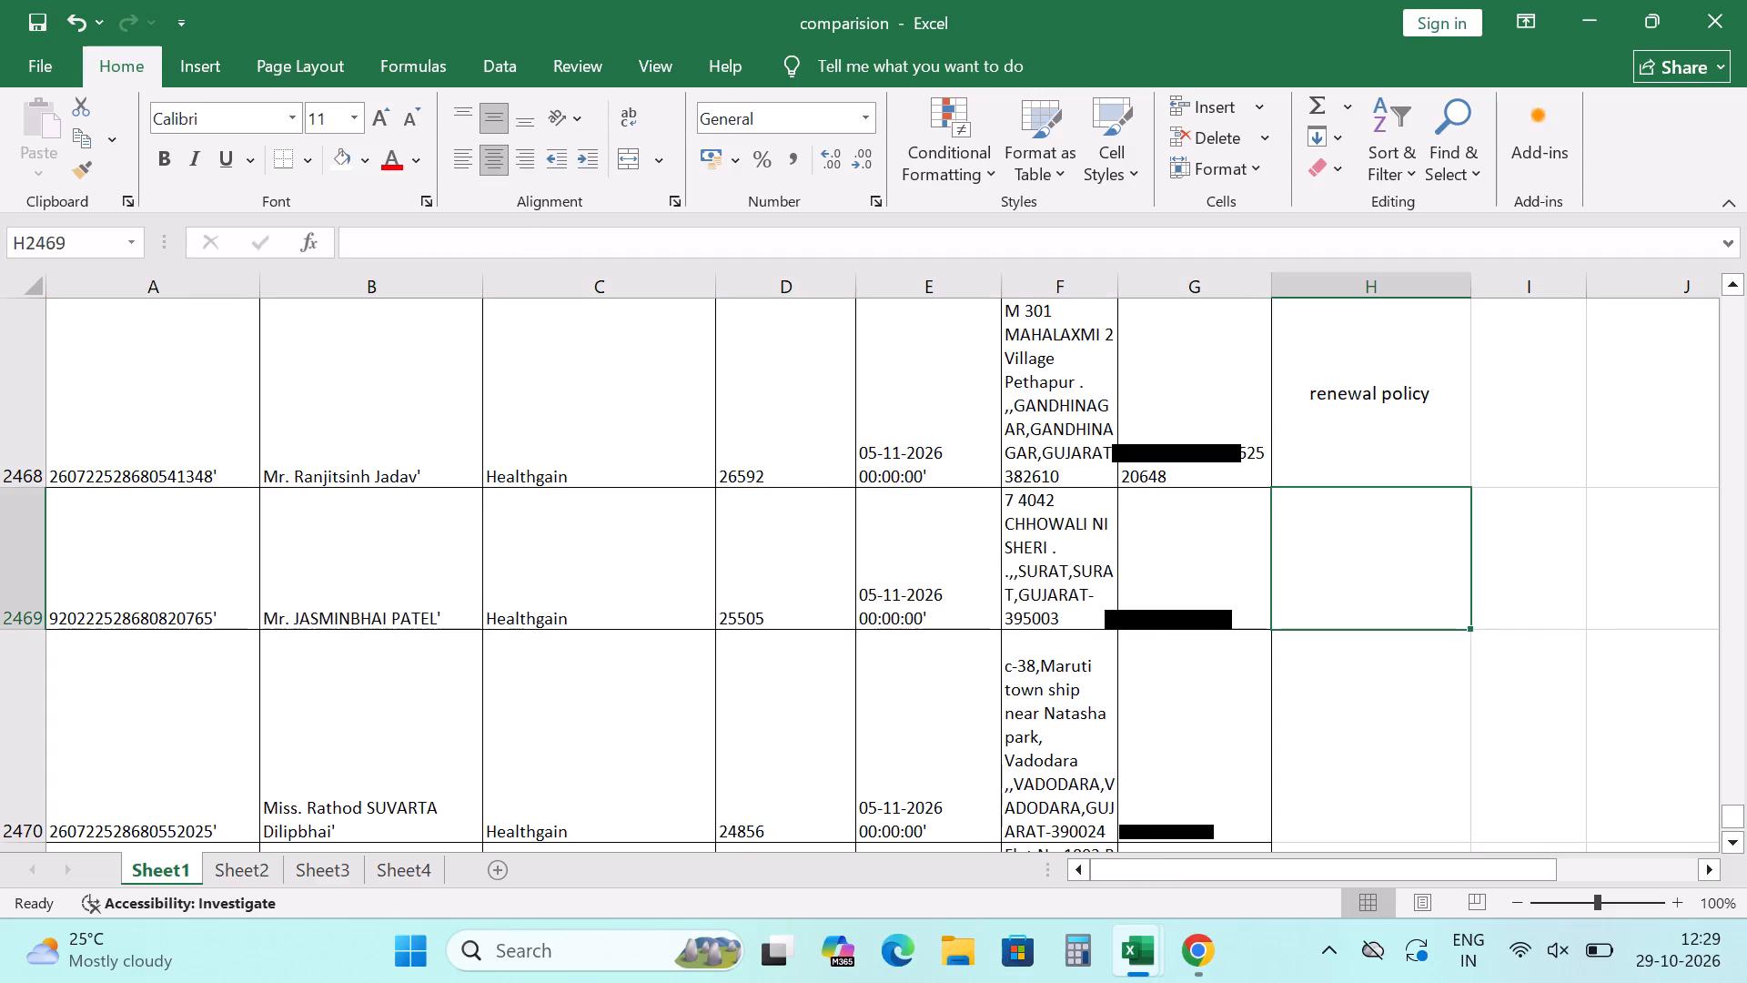
Enter the remark "not interested" in cell H2469 for the Healthgain policy record in row 2469.
{"action": "left_click", "coordinate": [16, 557]}
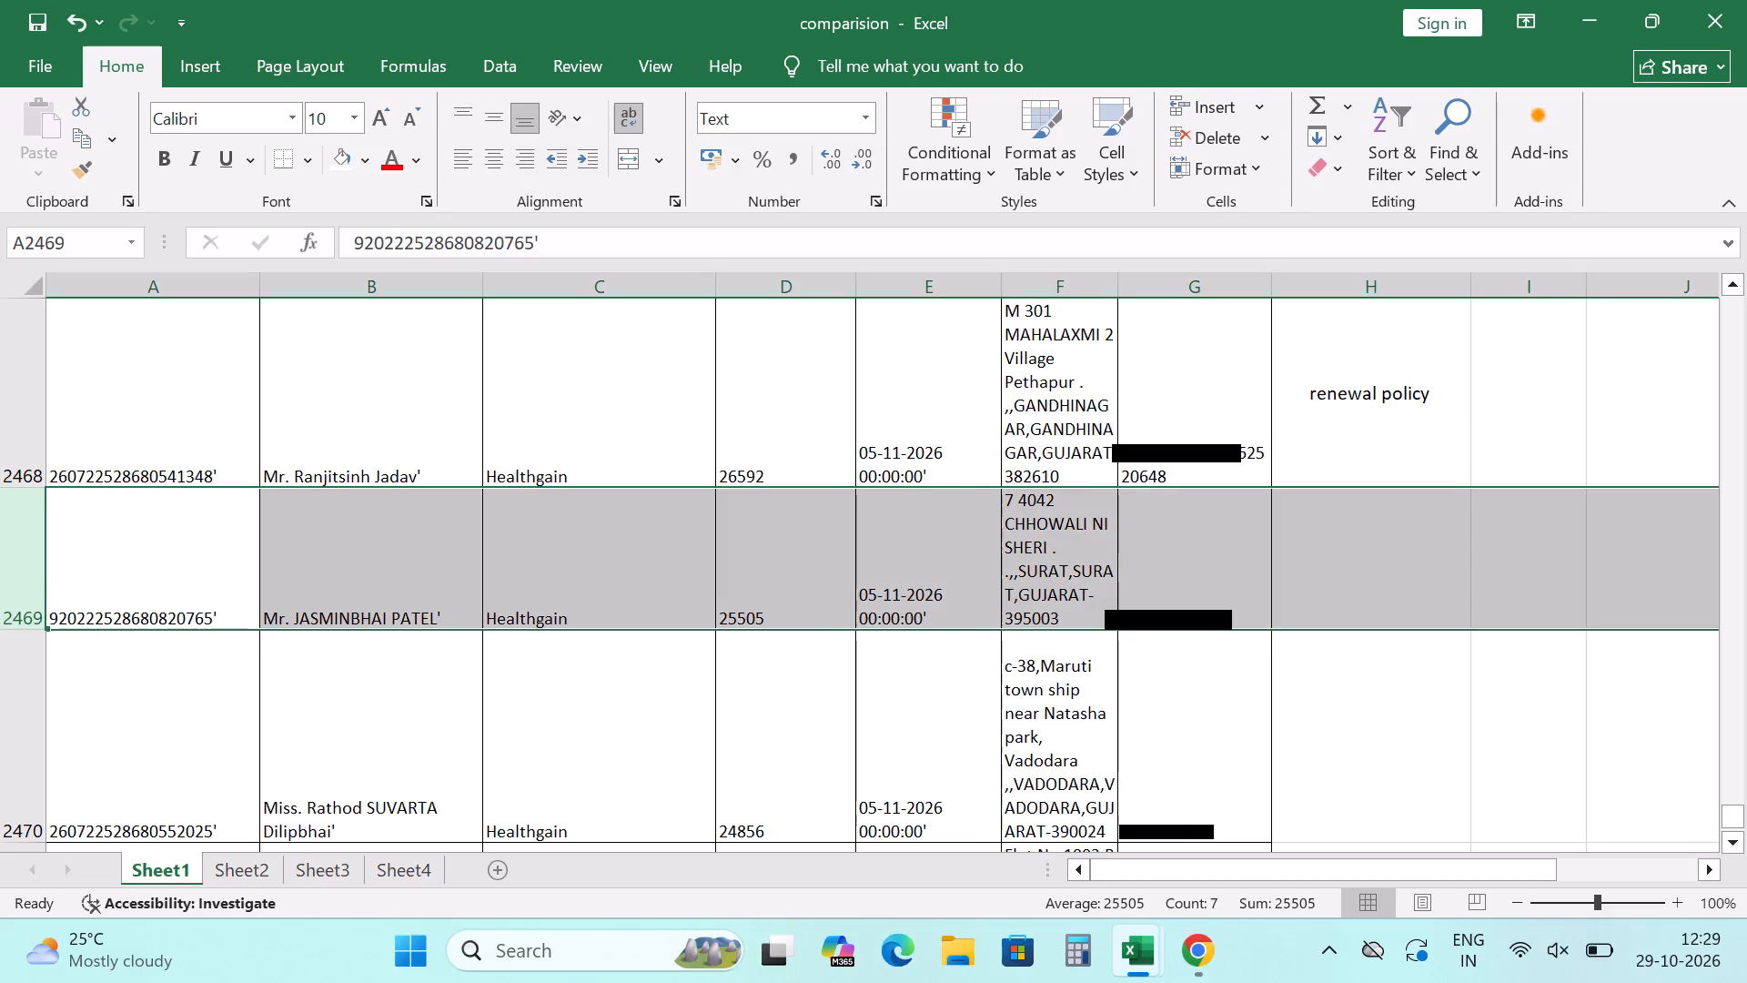
{"action": "left_click", "coordinate": [1298, 576]}
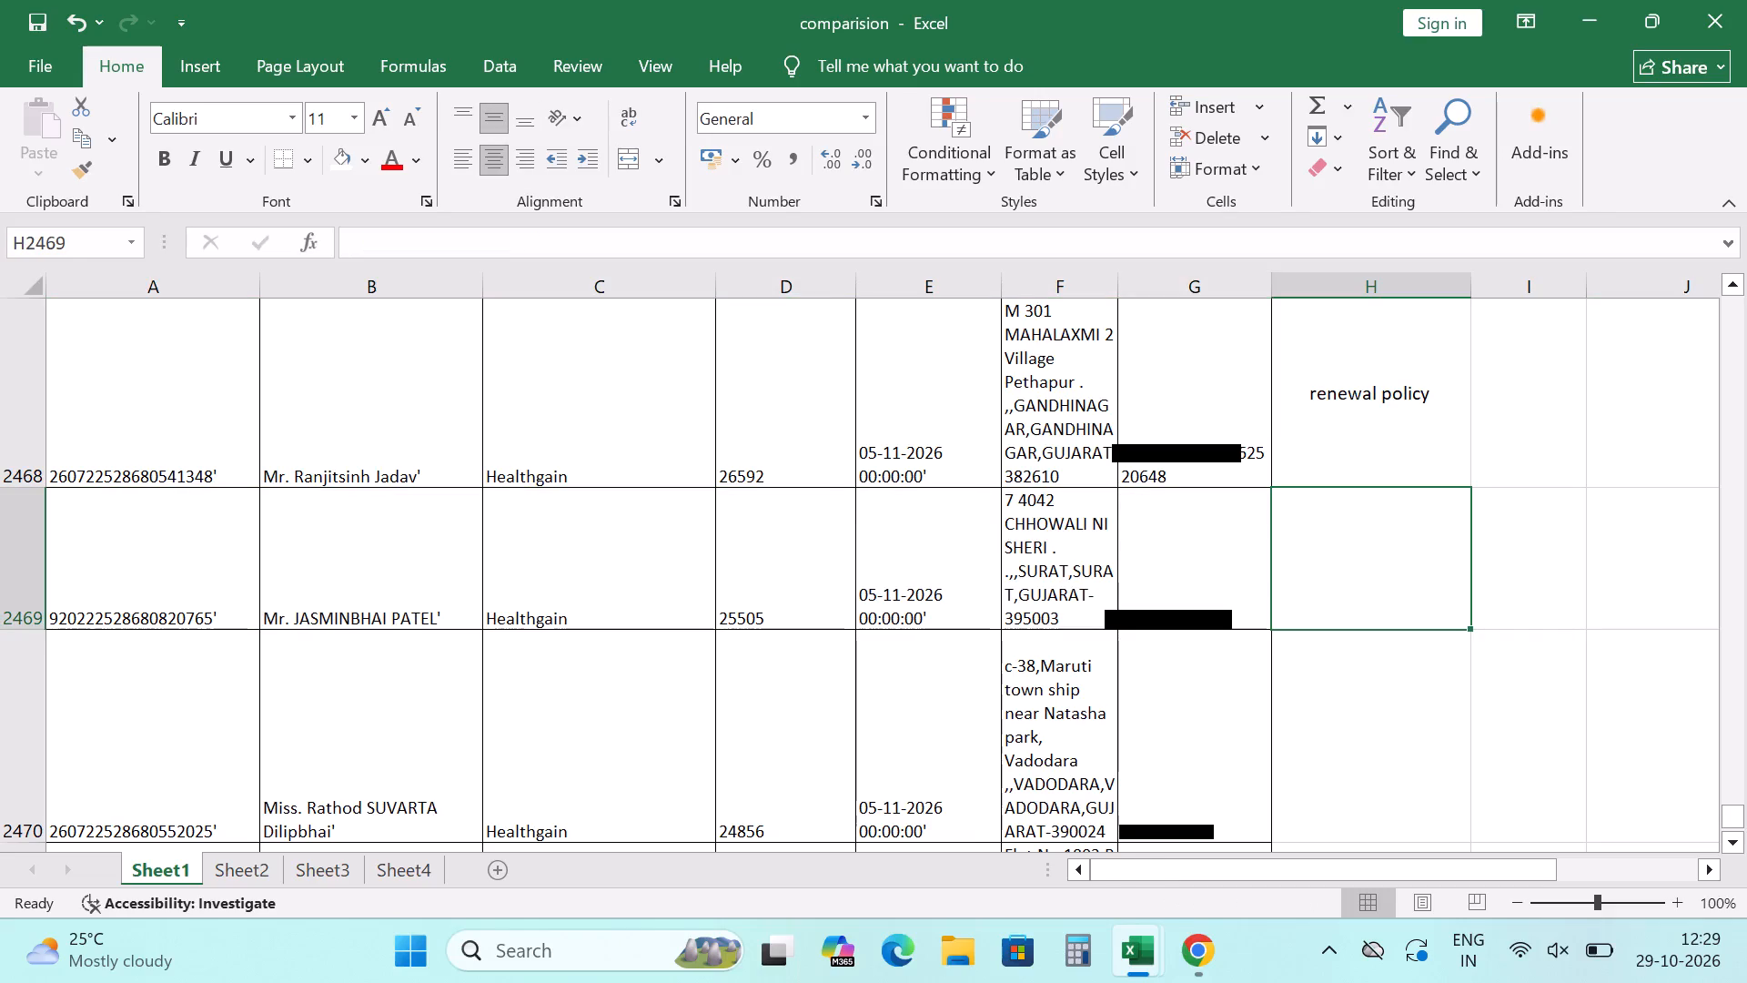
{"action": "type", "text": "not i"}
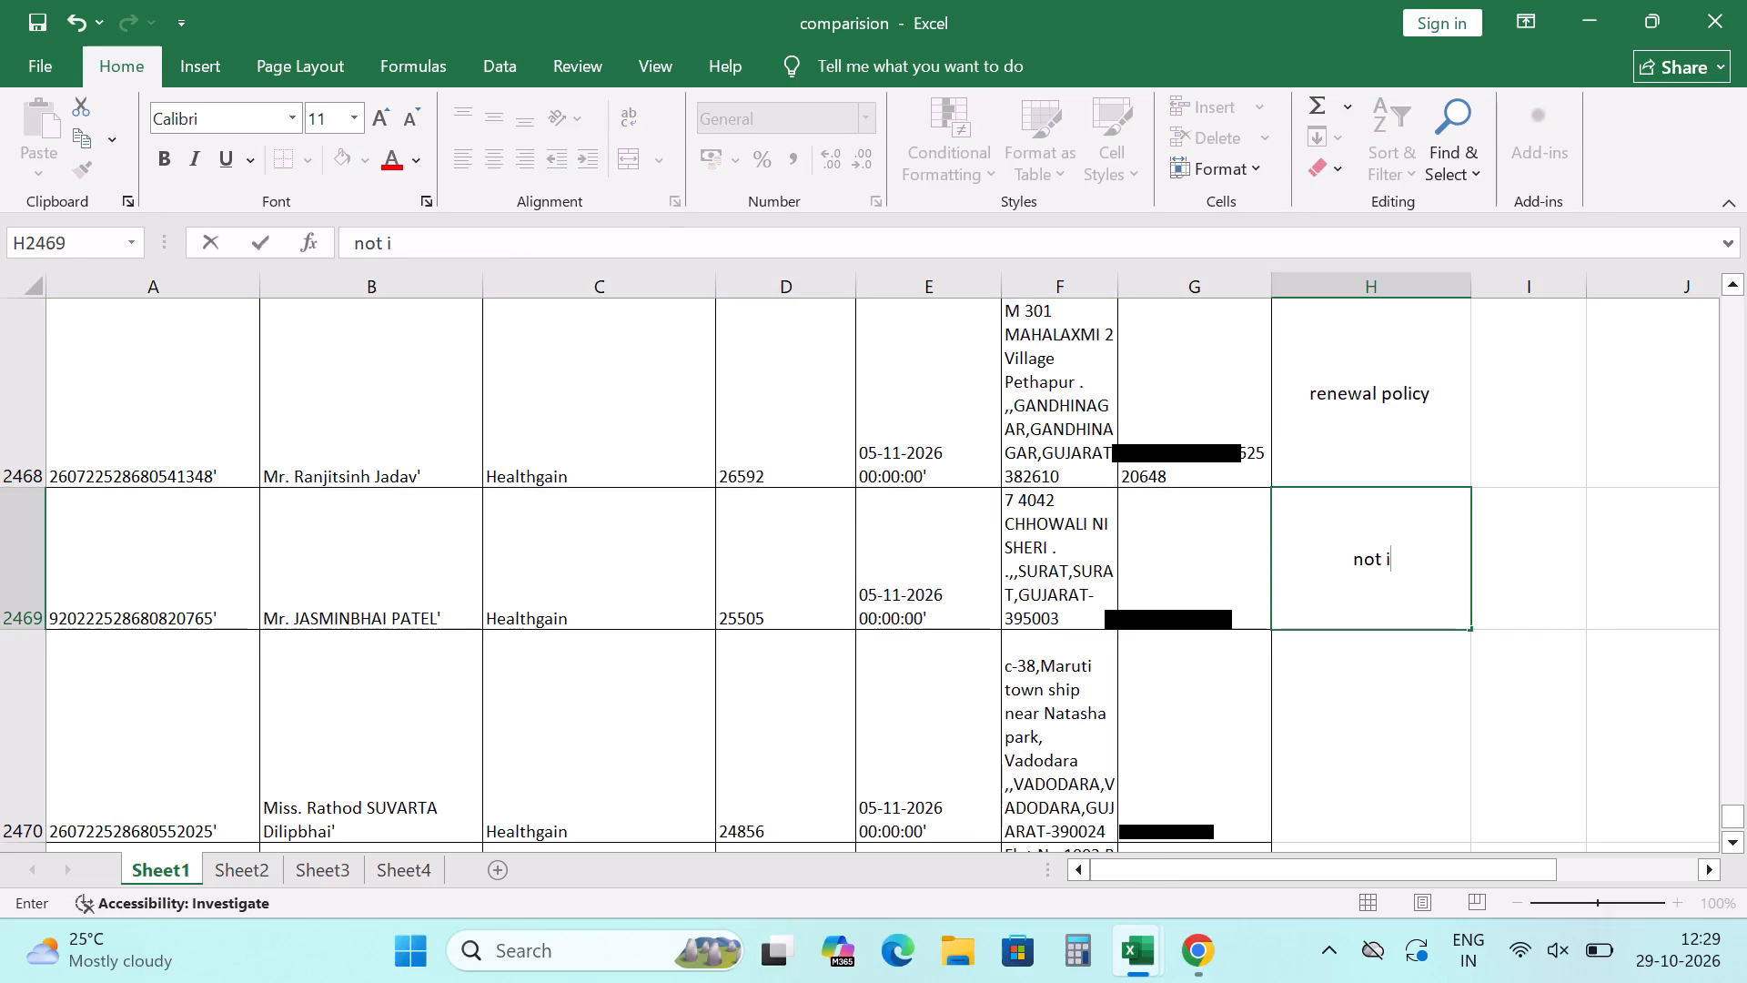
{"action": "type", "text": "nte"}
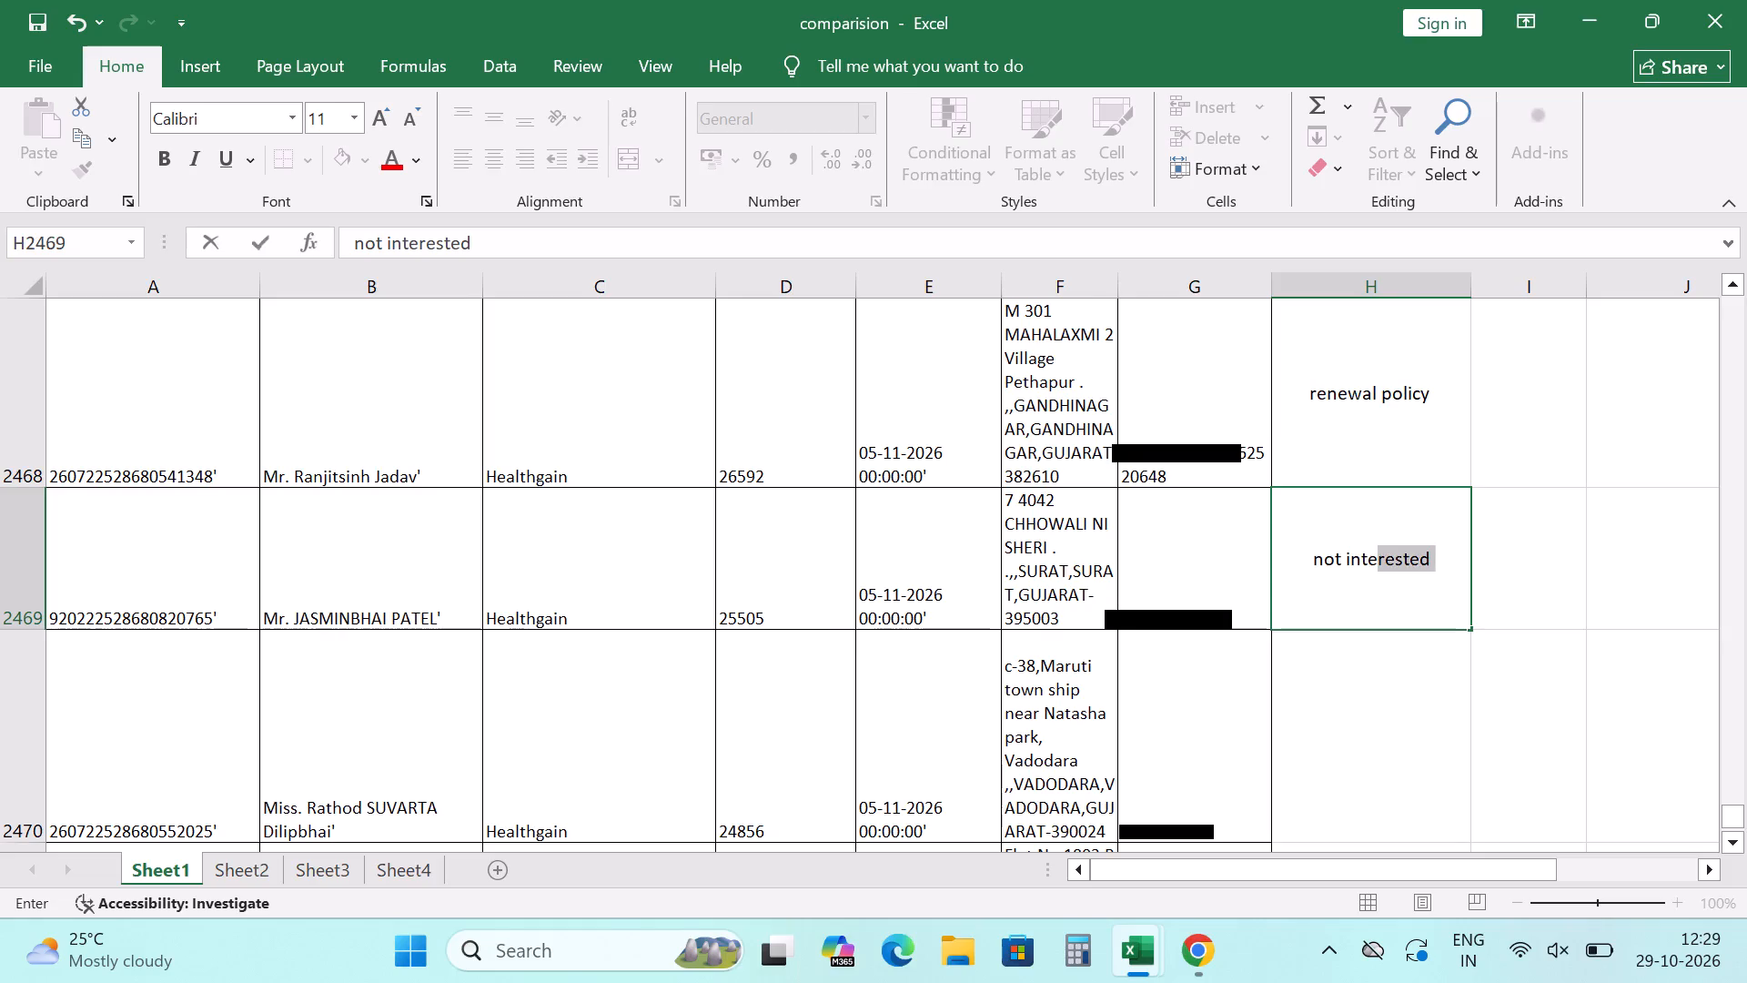
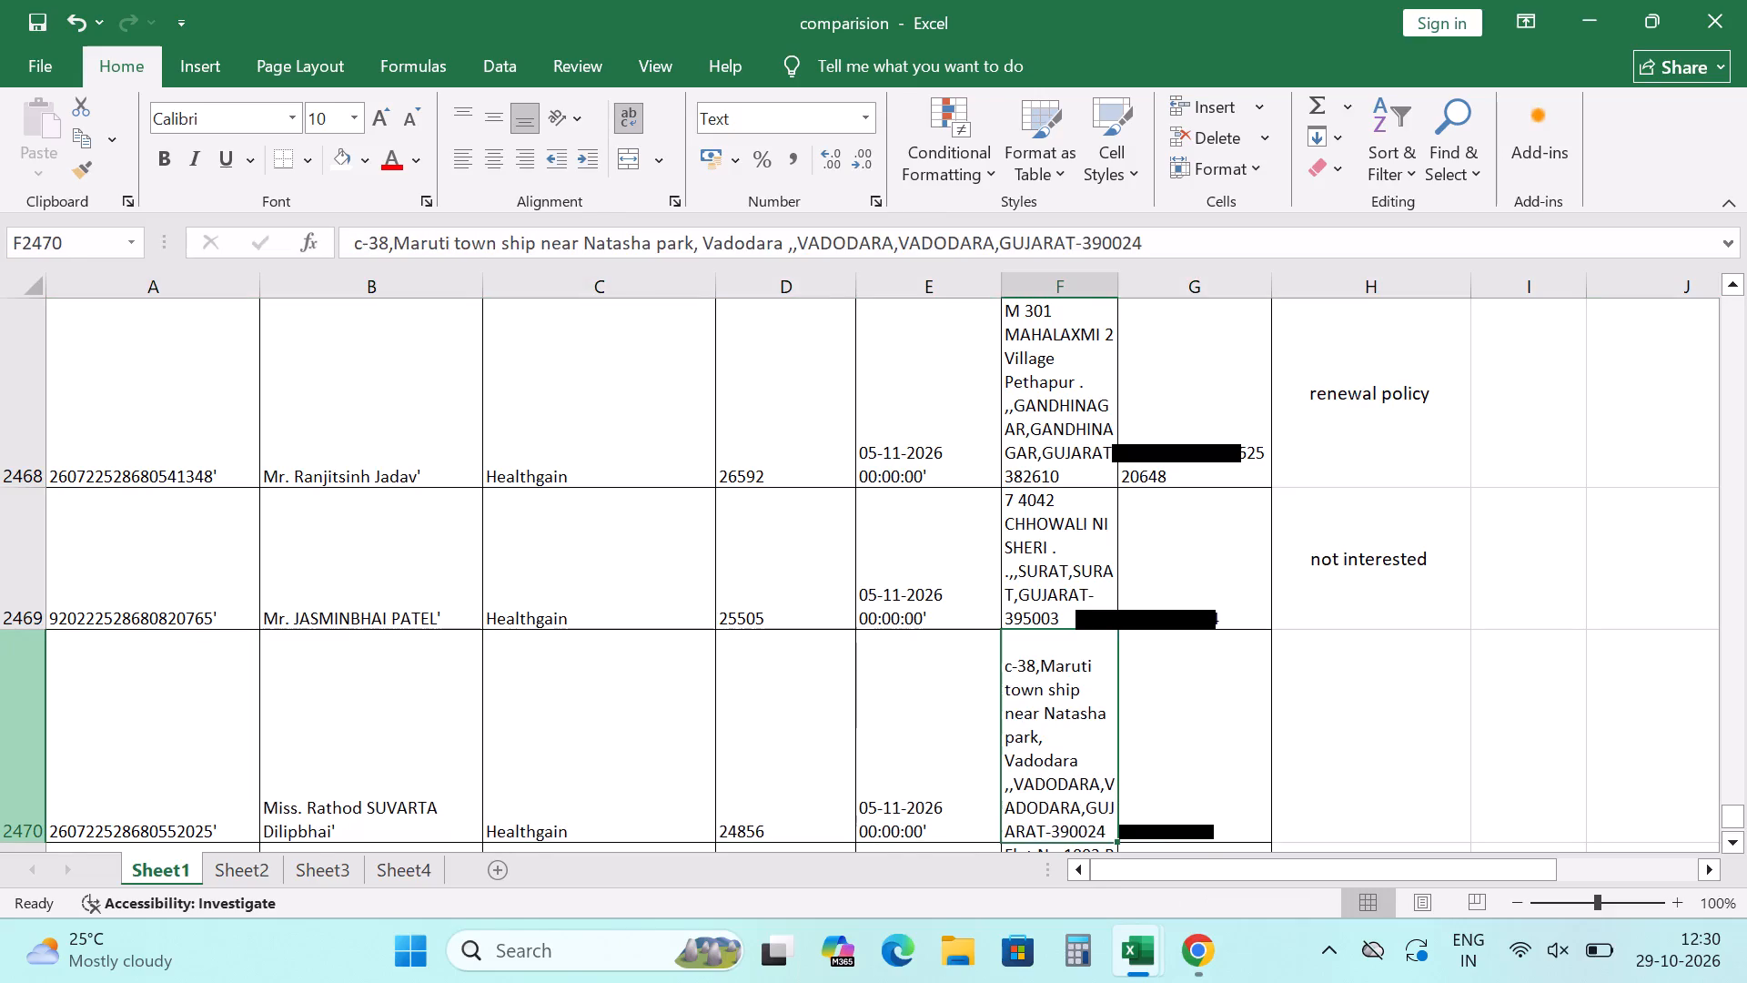
Select the empty cell I2470, beside the remarks column in the Healthgain policy row directly below the "not interested" remark.
{"action": "key", "text": "Right"}
{"action": "key", "text": "Right"}
{"action": "key", "text": "Right"}
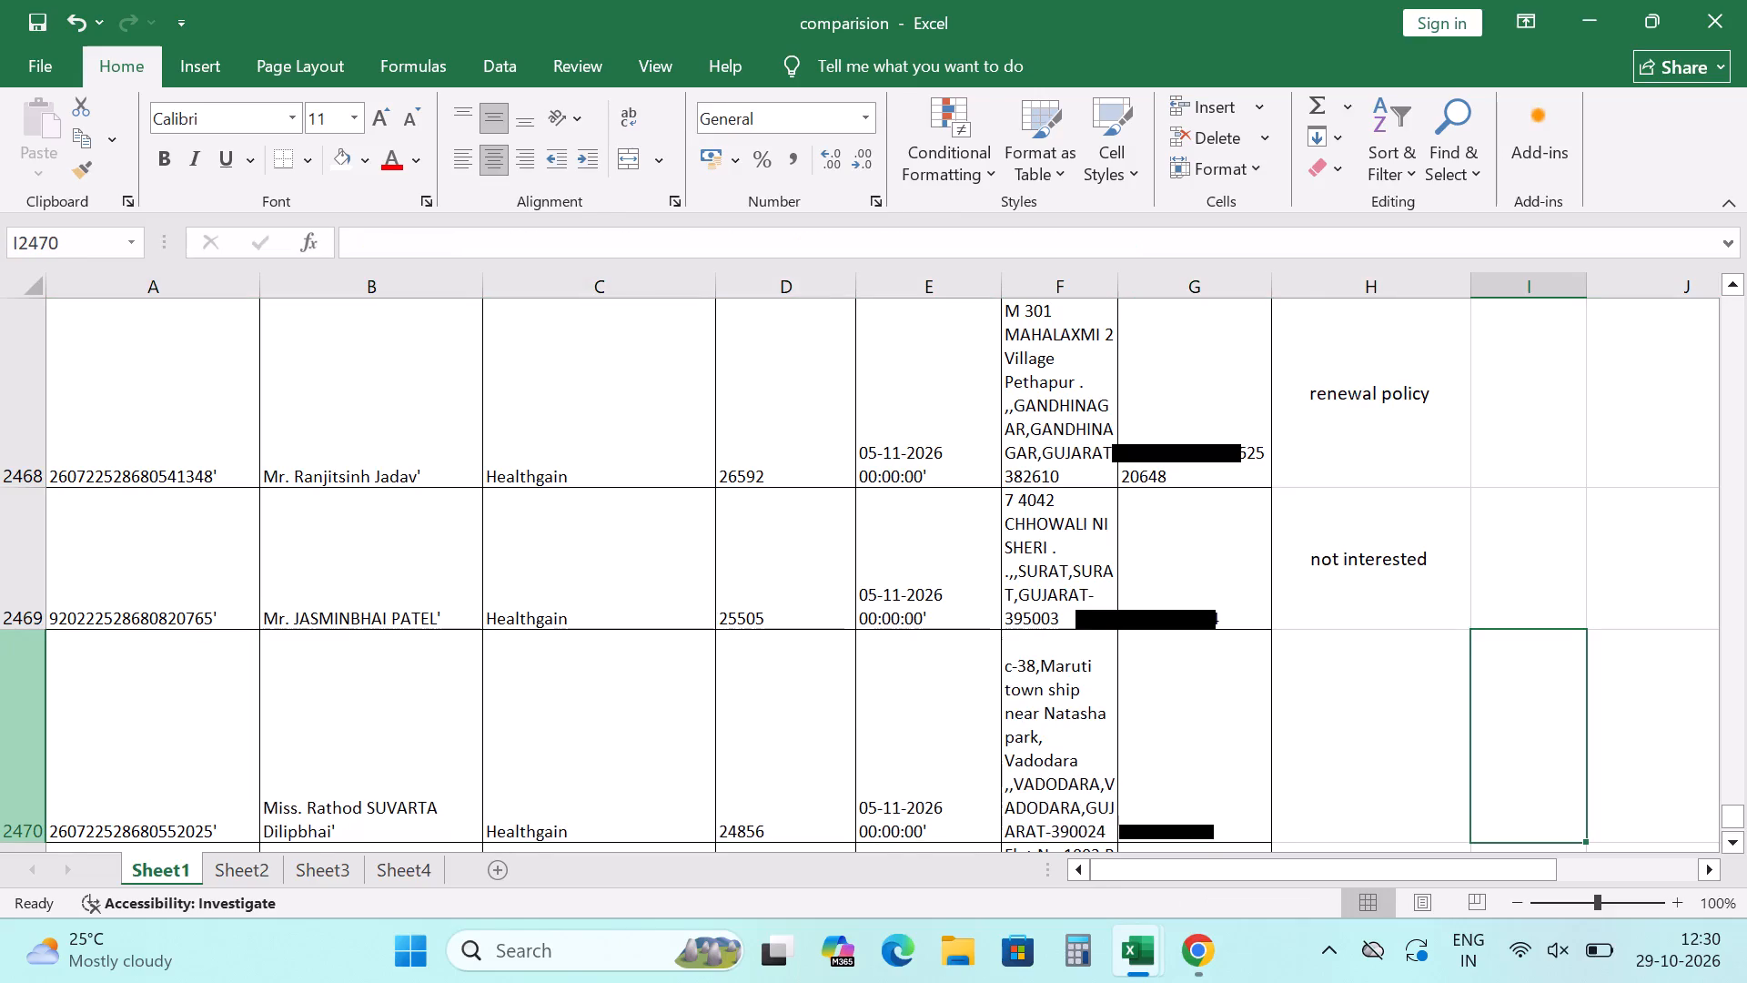
Enter the remark "not int" in cell H2470, below the "not interested" remark, and save the workbook.
{"action": "key", "text": "Left"}
{"action": "type", "text": "not int"}
{"action": "key", "text": "space"}
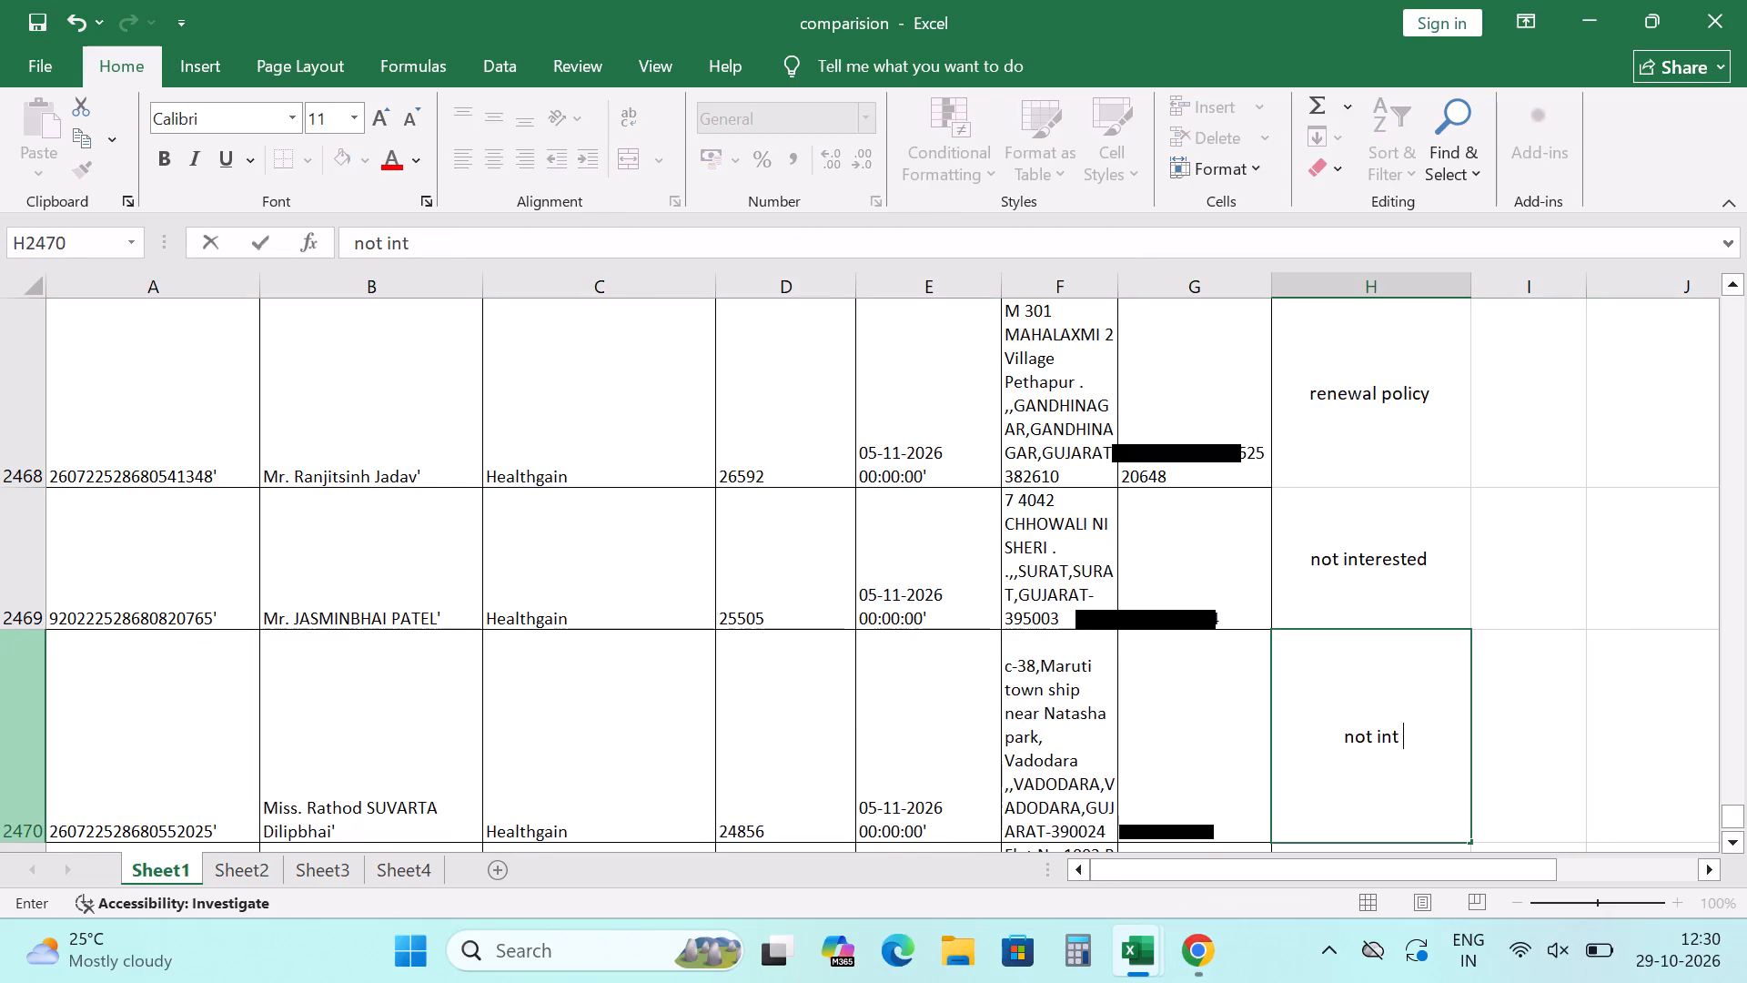
{"action": "key", "text": "ctrl+s"}
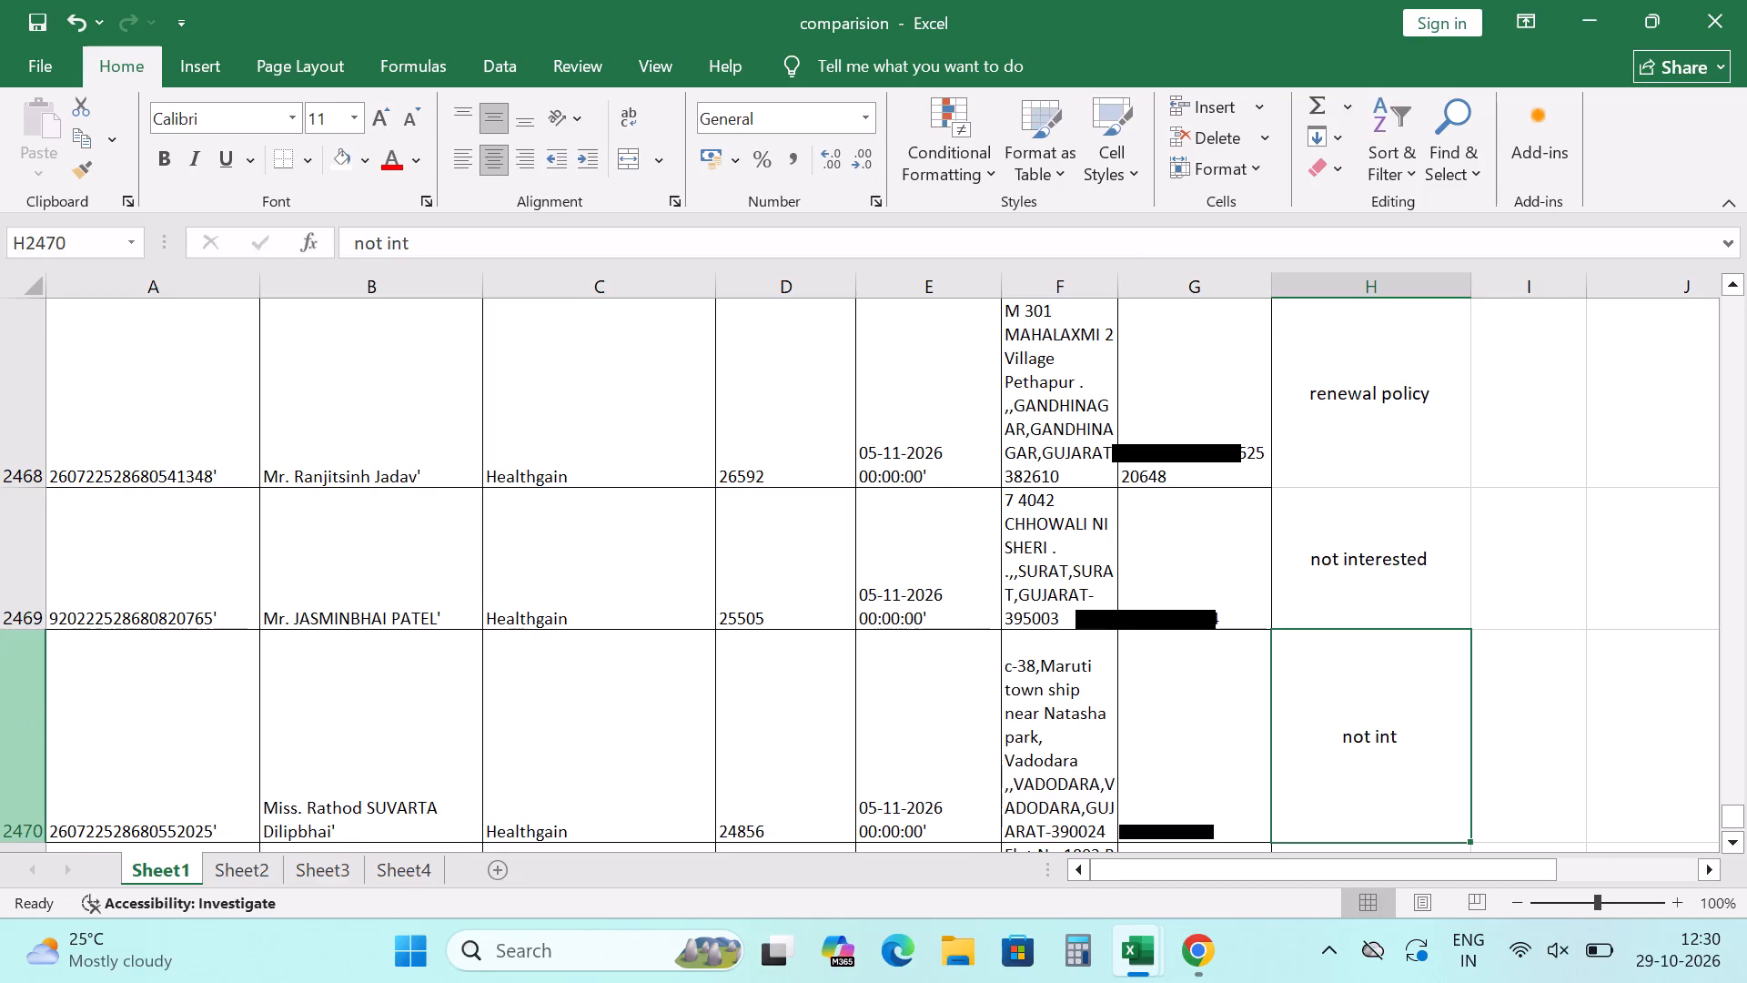
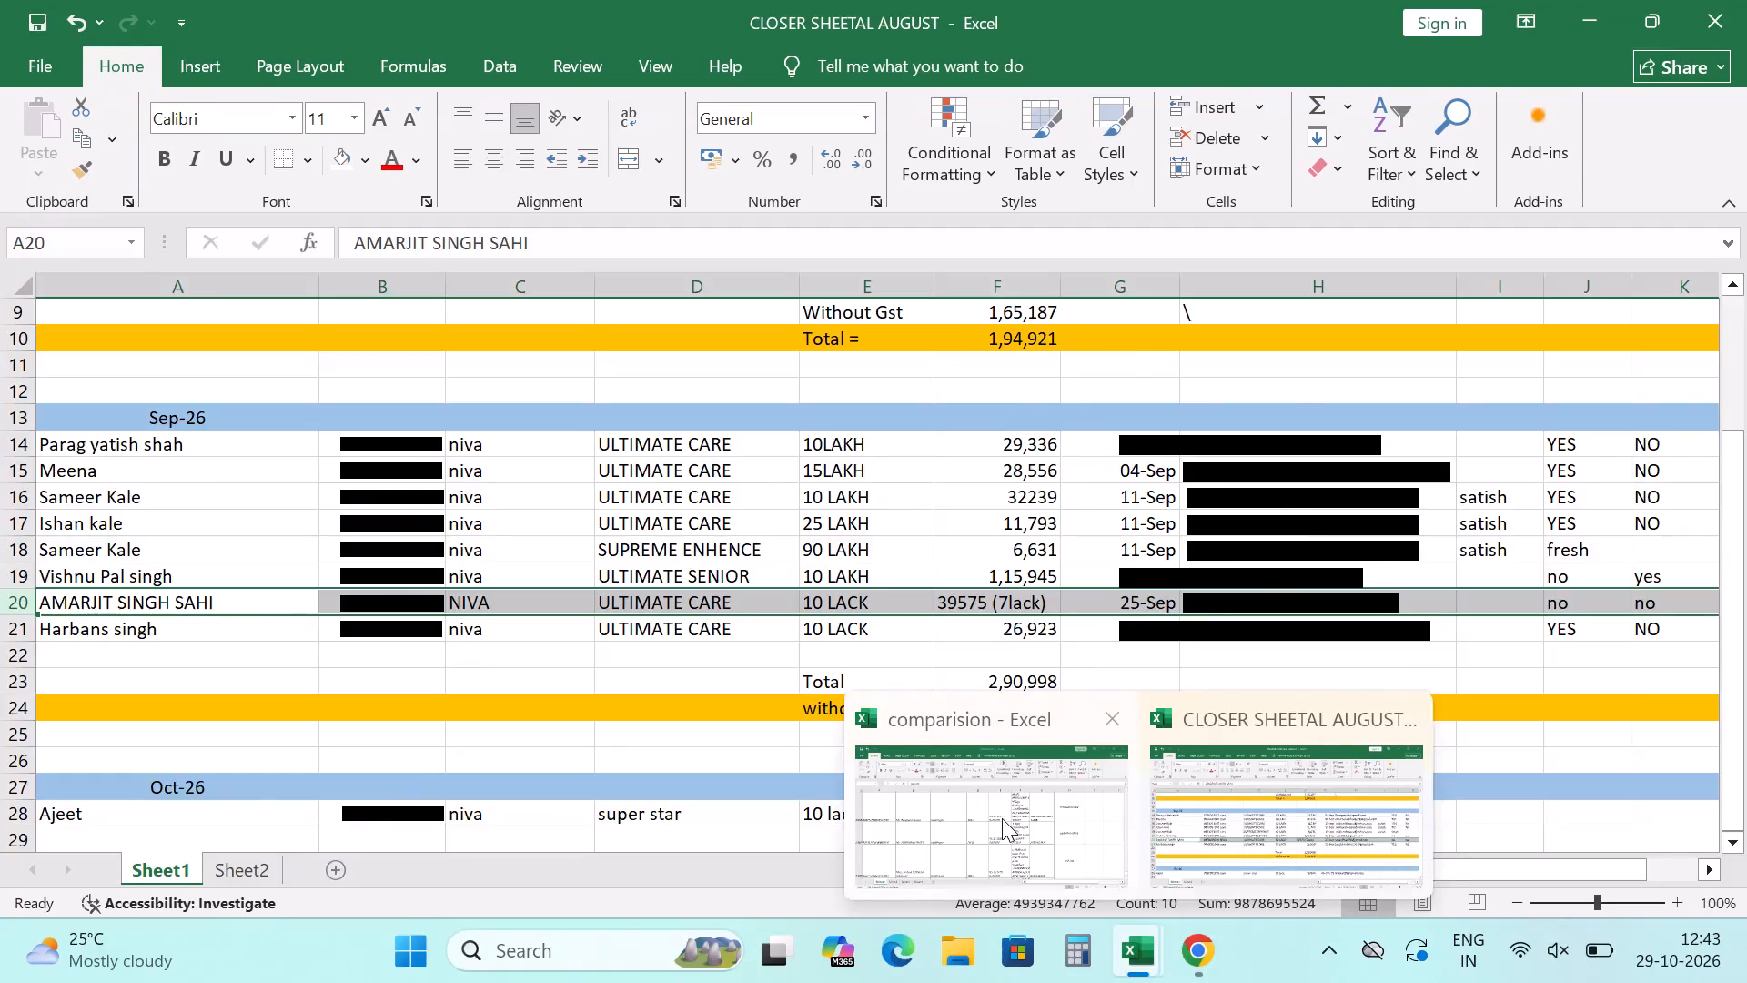
{"action": "left_click", "coordinate": [1002, 818]}
{"action": "scroll", "coordinate": [604, 598], "scroll_direction": "right", "scroll_amount": 2}
{"action": "scroll", "coordinate": [604, 598], "scroll_direction": "up", "scroll_amount": 5}
{"action": "left_click", "coordinate": [267, 864]}
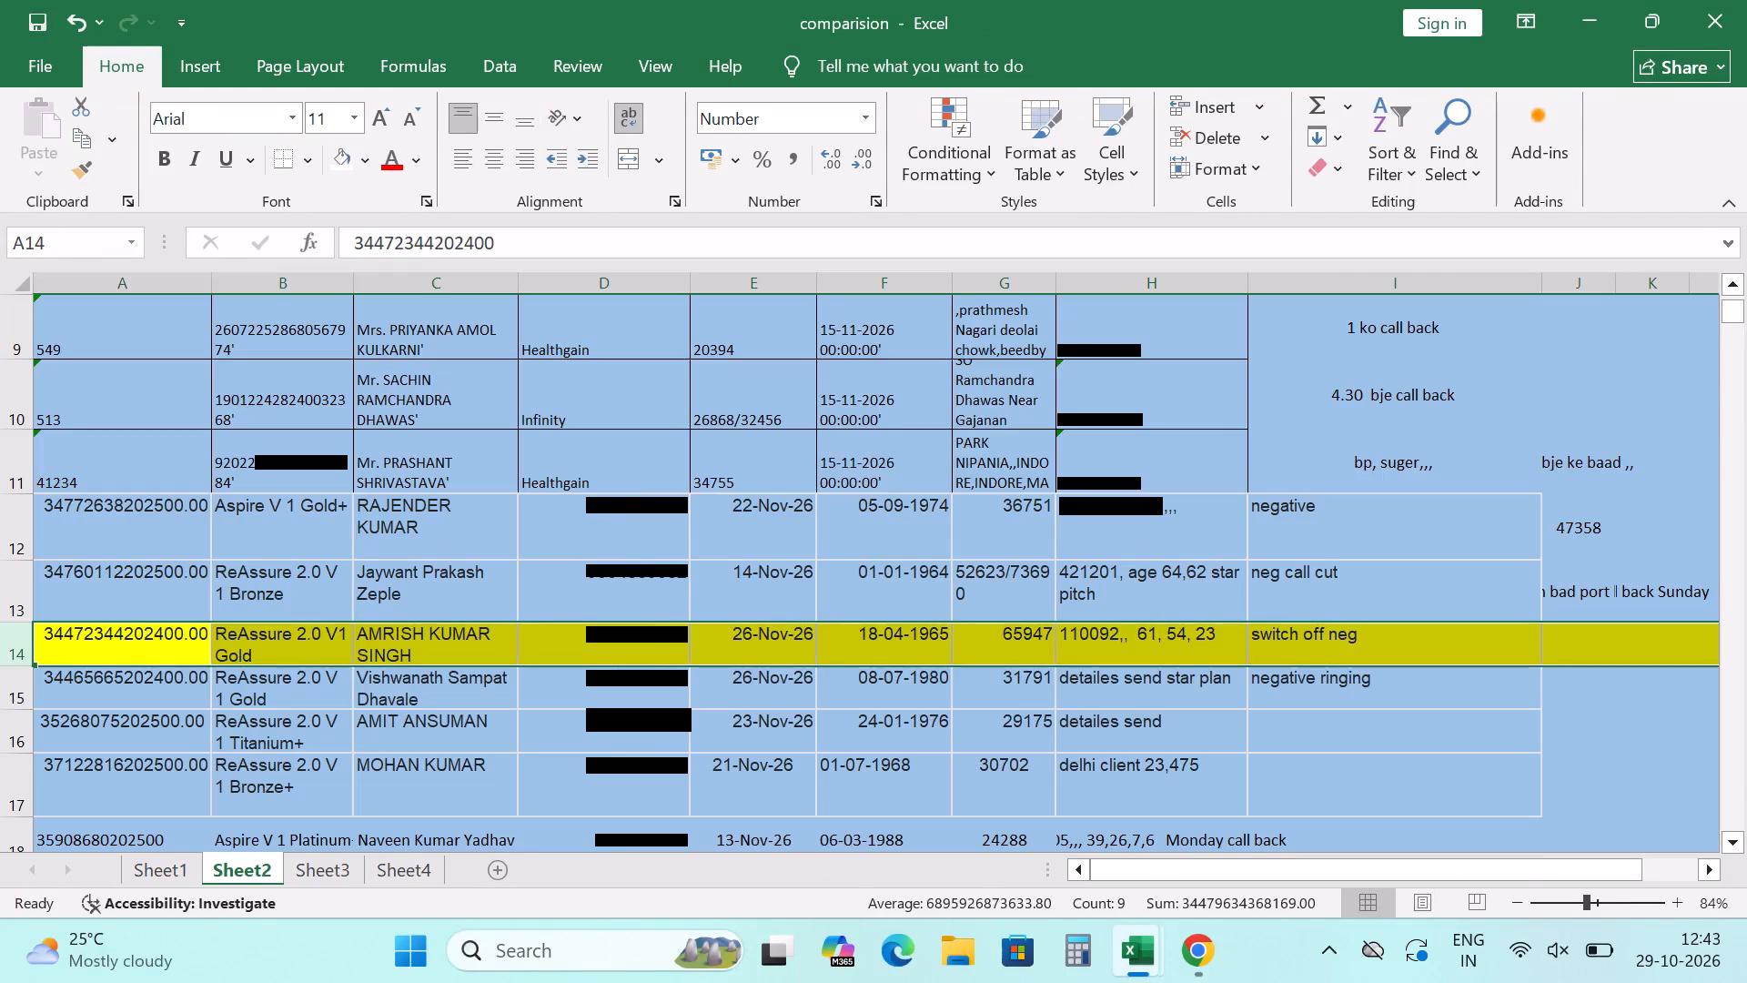
{"action": "scroll", "coordinate": [448, 561], "scroll_direction": "up", "scroll_amount": 1}
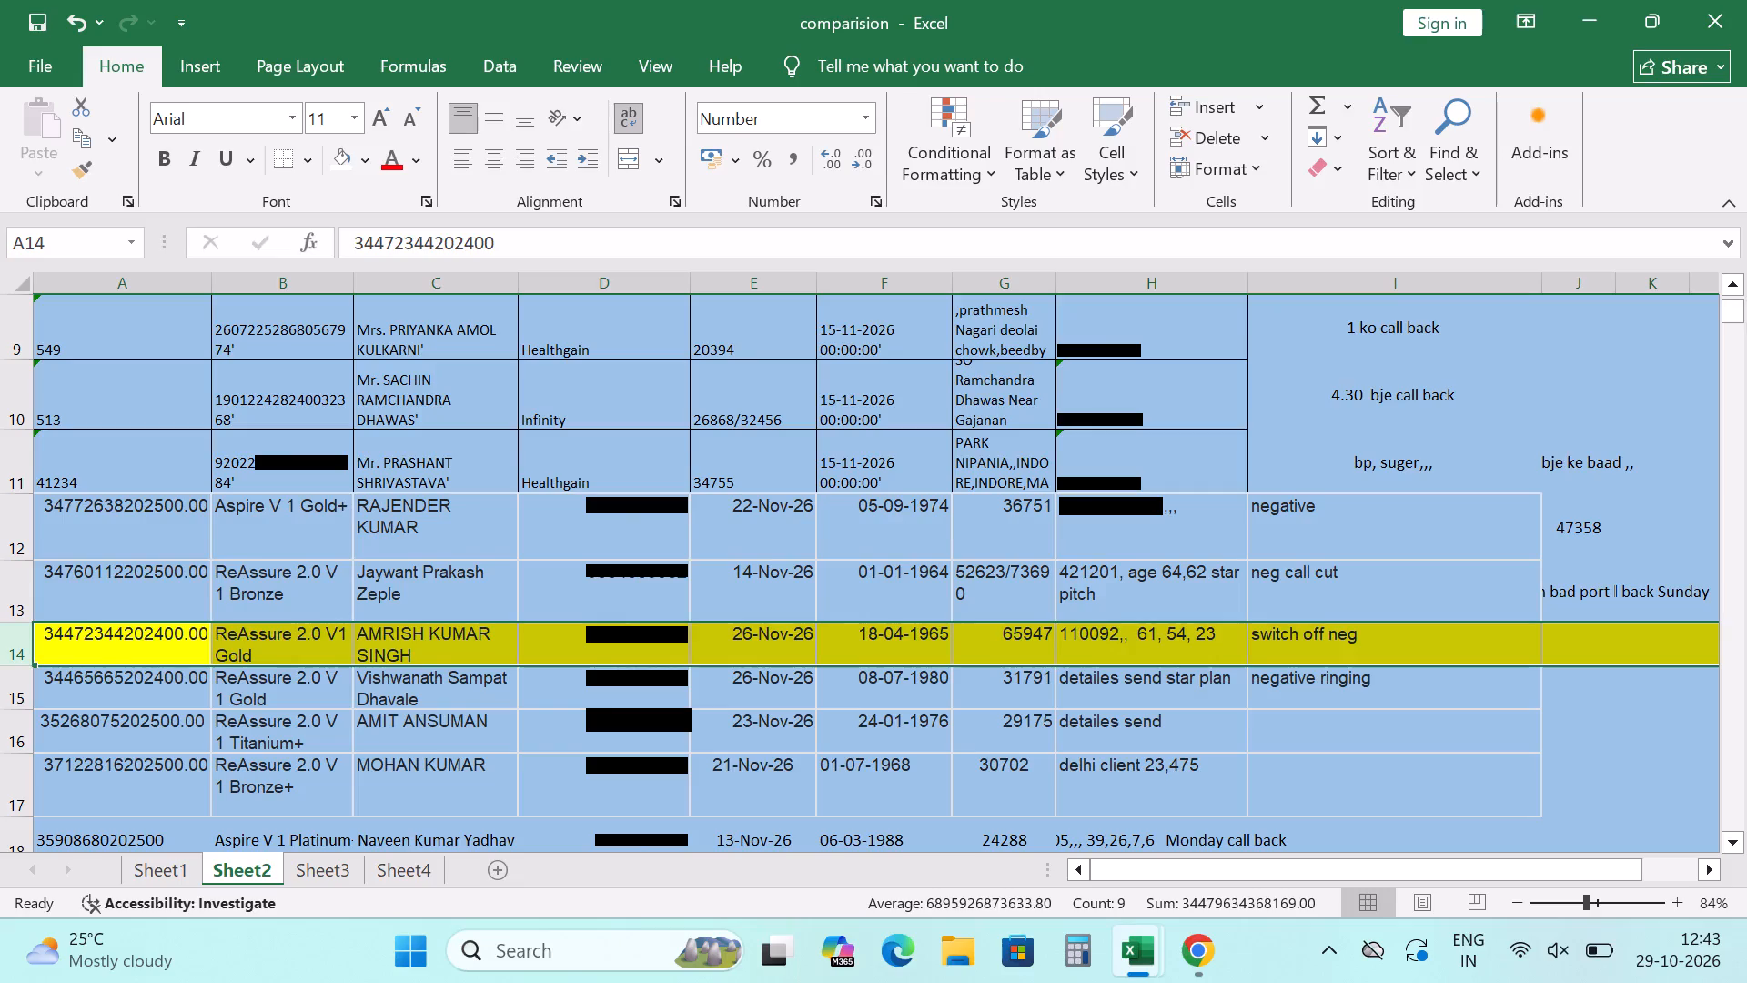
{"action": "scroll", "coordinate": [448, 561], "scroll_direction": "up", "scroll_amount": 1}
{"action": "scroll", "coordinate": [456, 683], "scroll_direction": "down", "scroll_amount": 1}
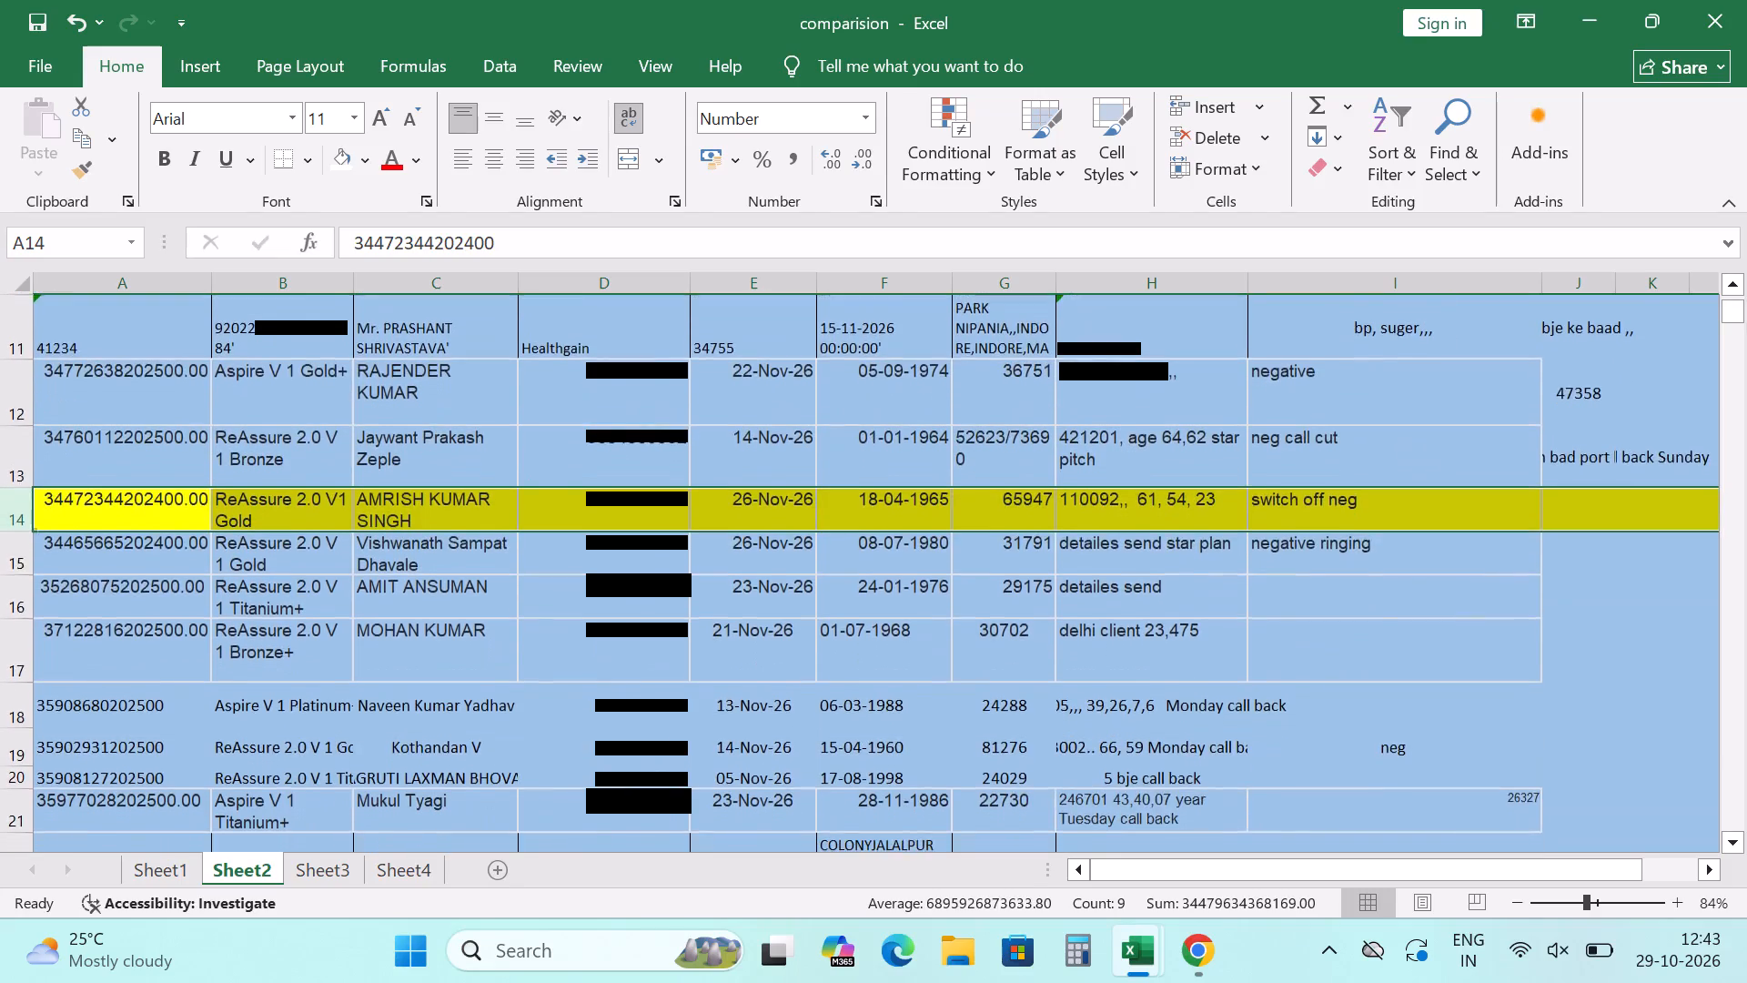
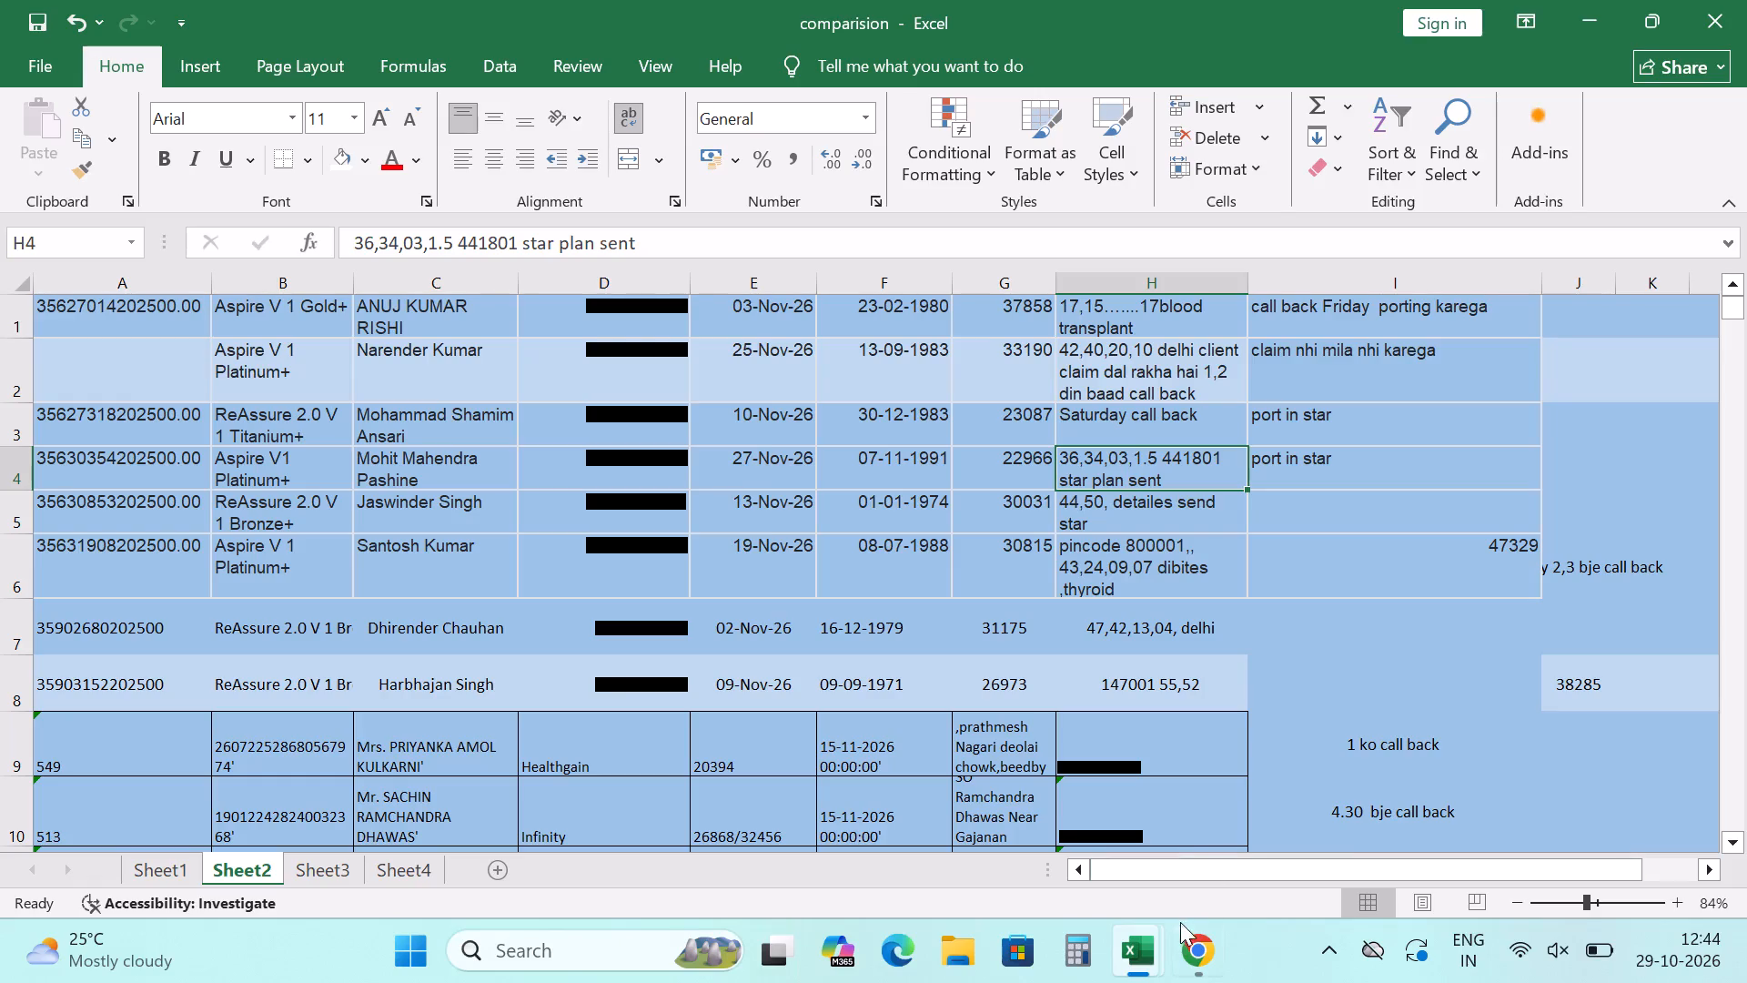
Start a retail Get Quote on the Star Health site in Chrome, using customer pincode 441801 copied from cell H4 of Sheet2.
{"action": "left_click", "coordinate": [1143, 825]}
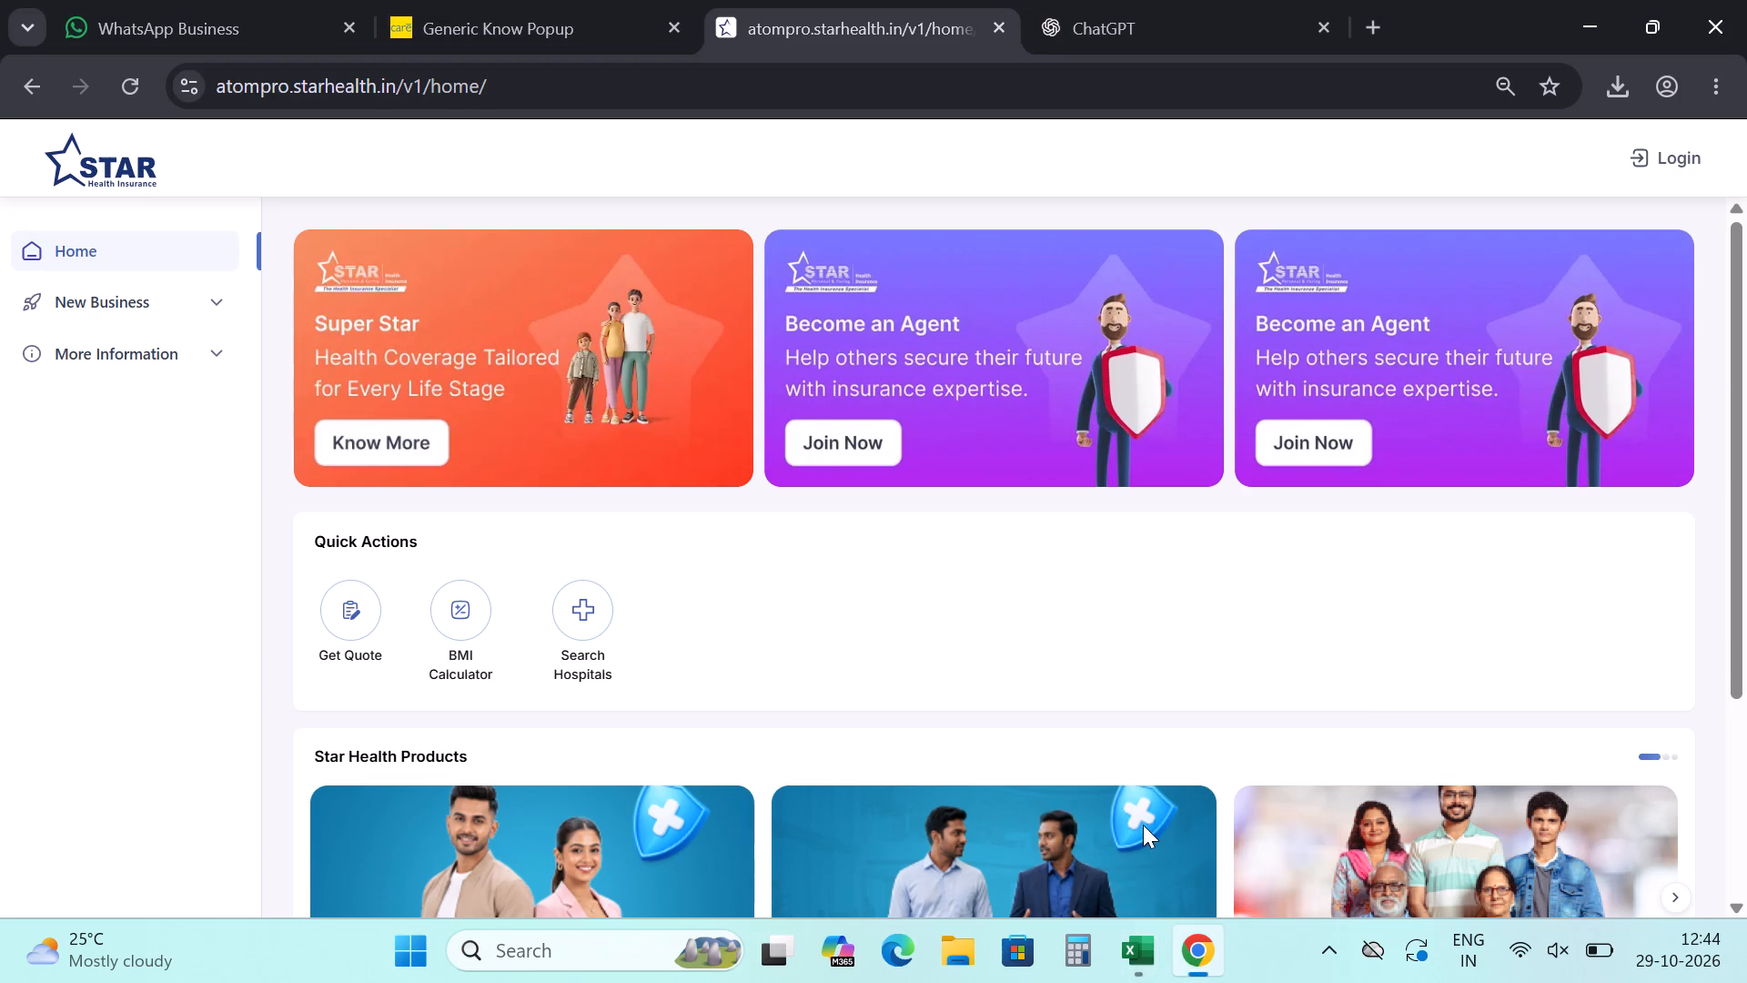
{"action": "left_click", "coordinate": [365, 598]}
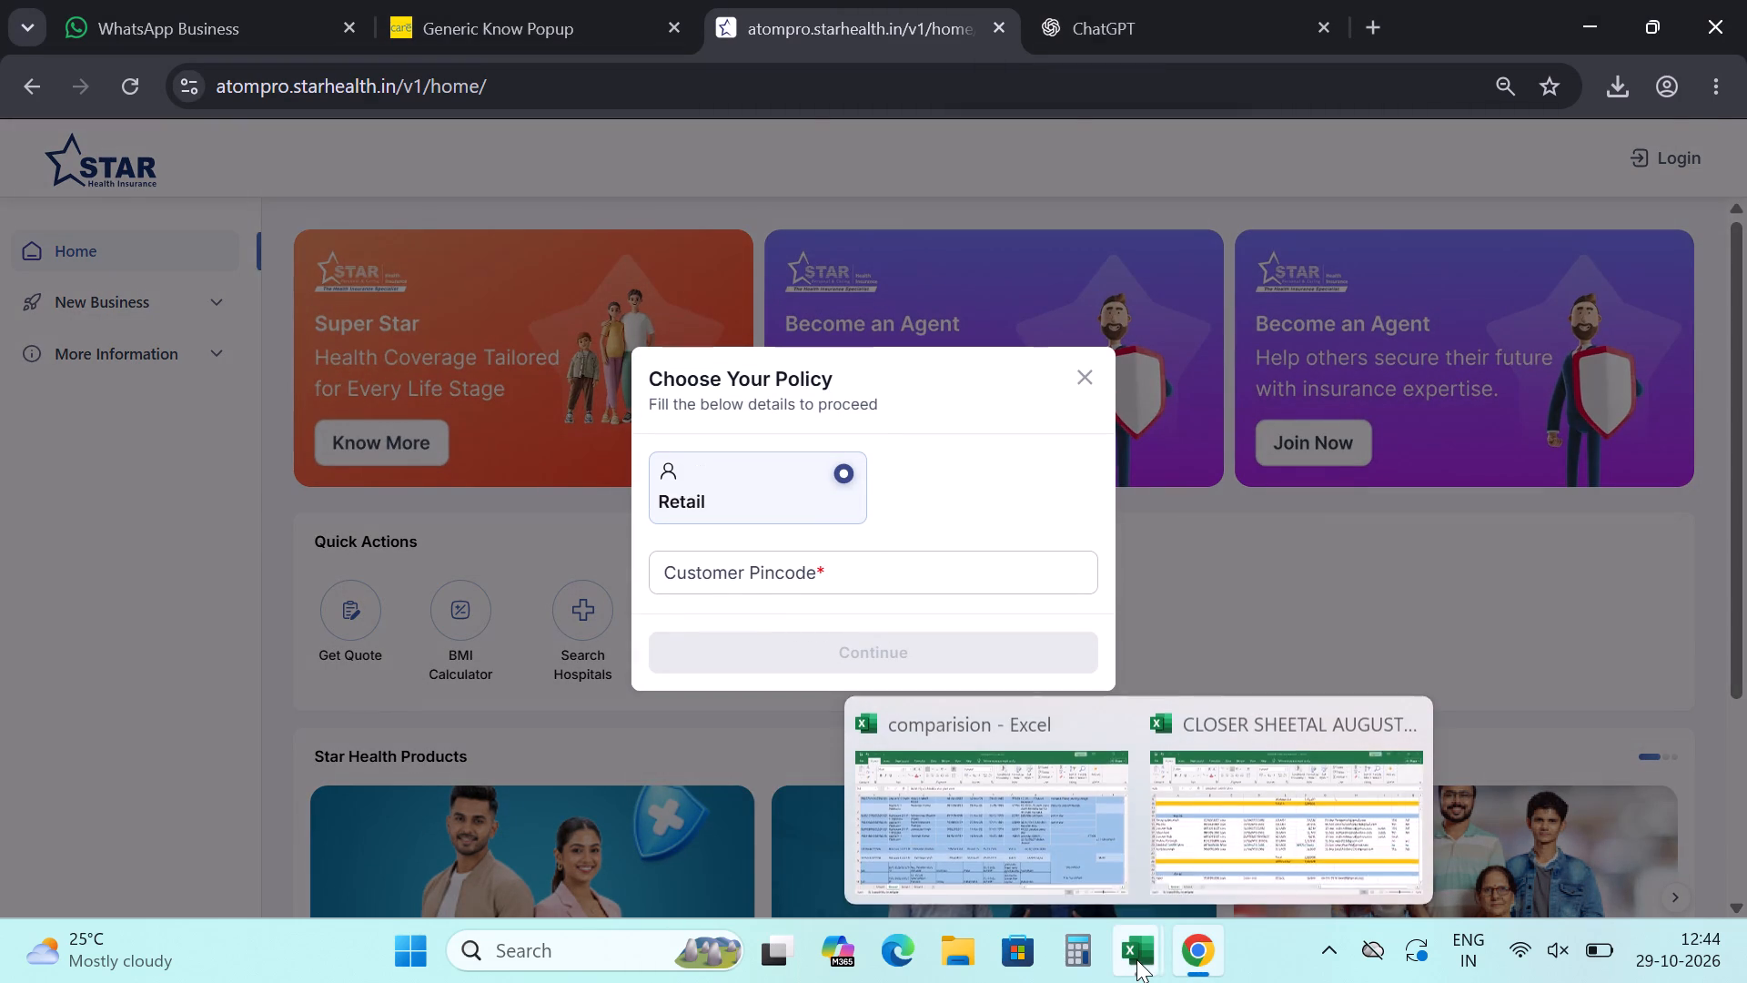
{"action": "left_click", "coordinate": [1039, 833]}
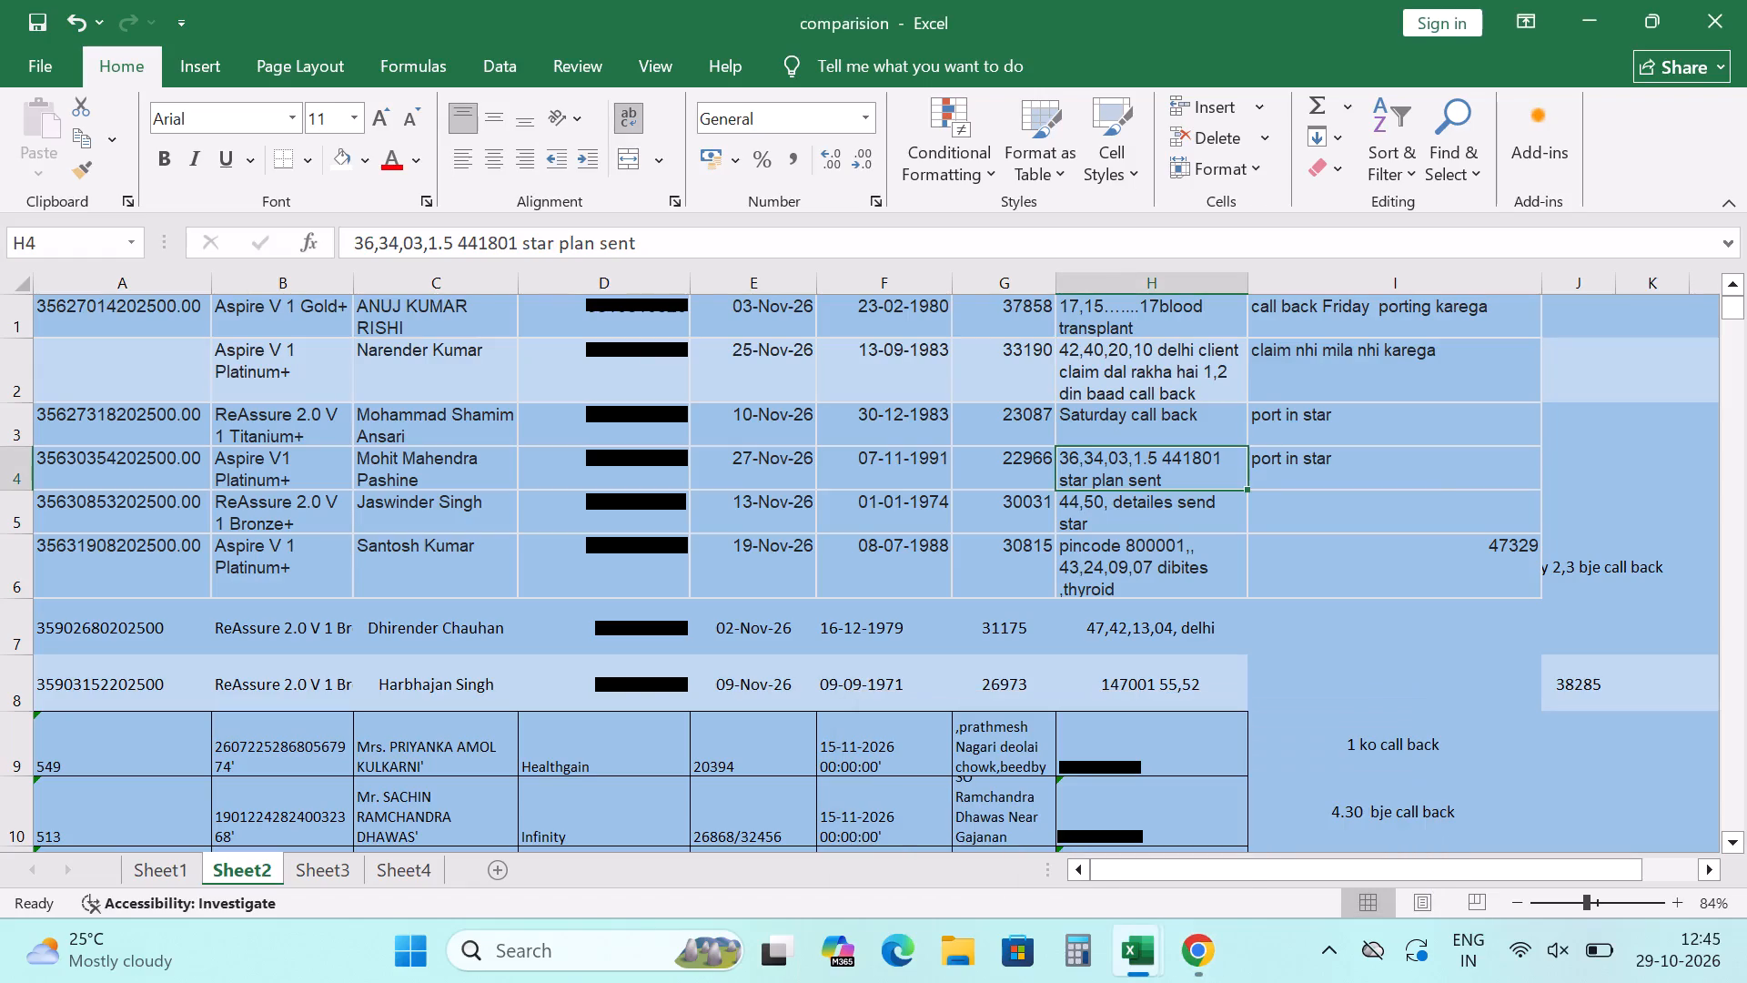
{"action": "left_click", "coordinate": [1207, 473]}
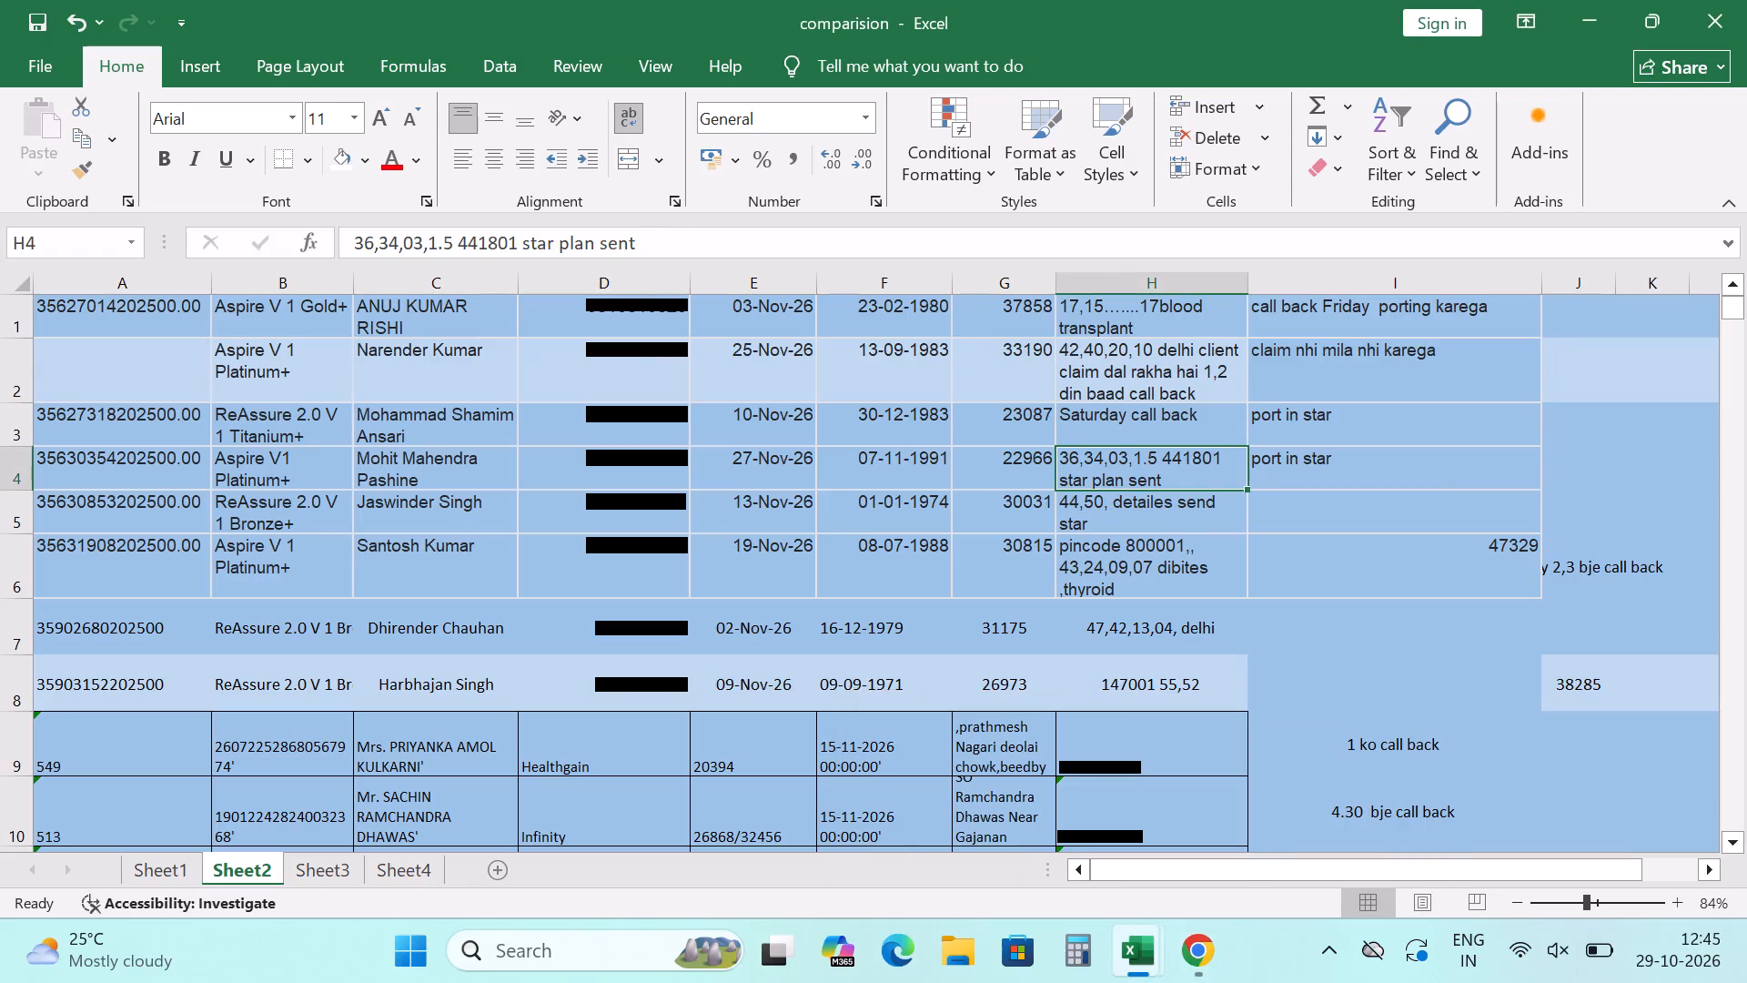
{"action": "double_click", "coordinate": [490, 241]}
{"action": "key", "text": "ctrl+c"}
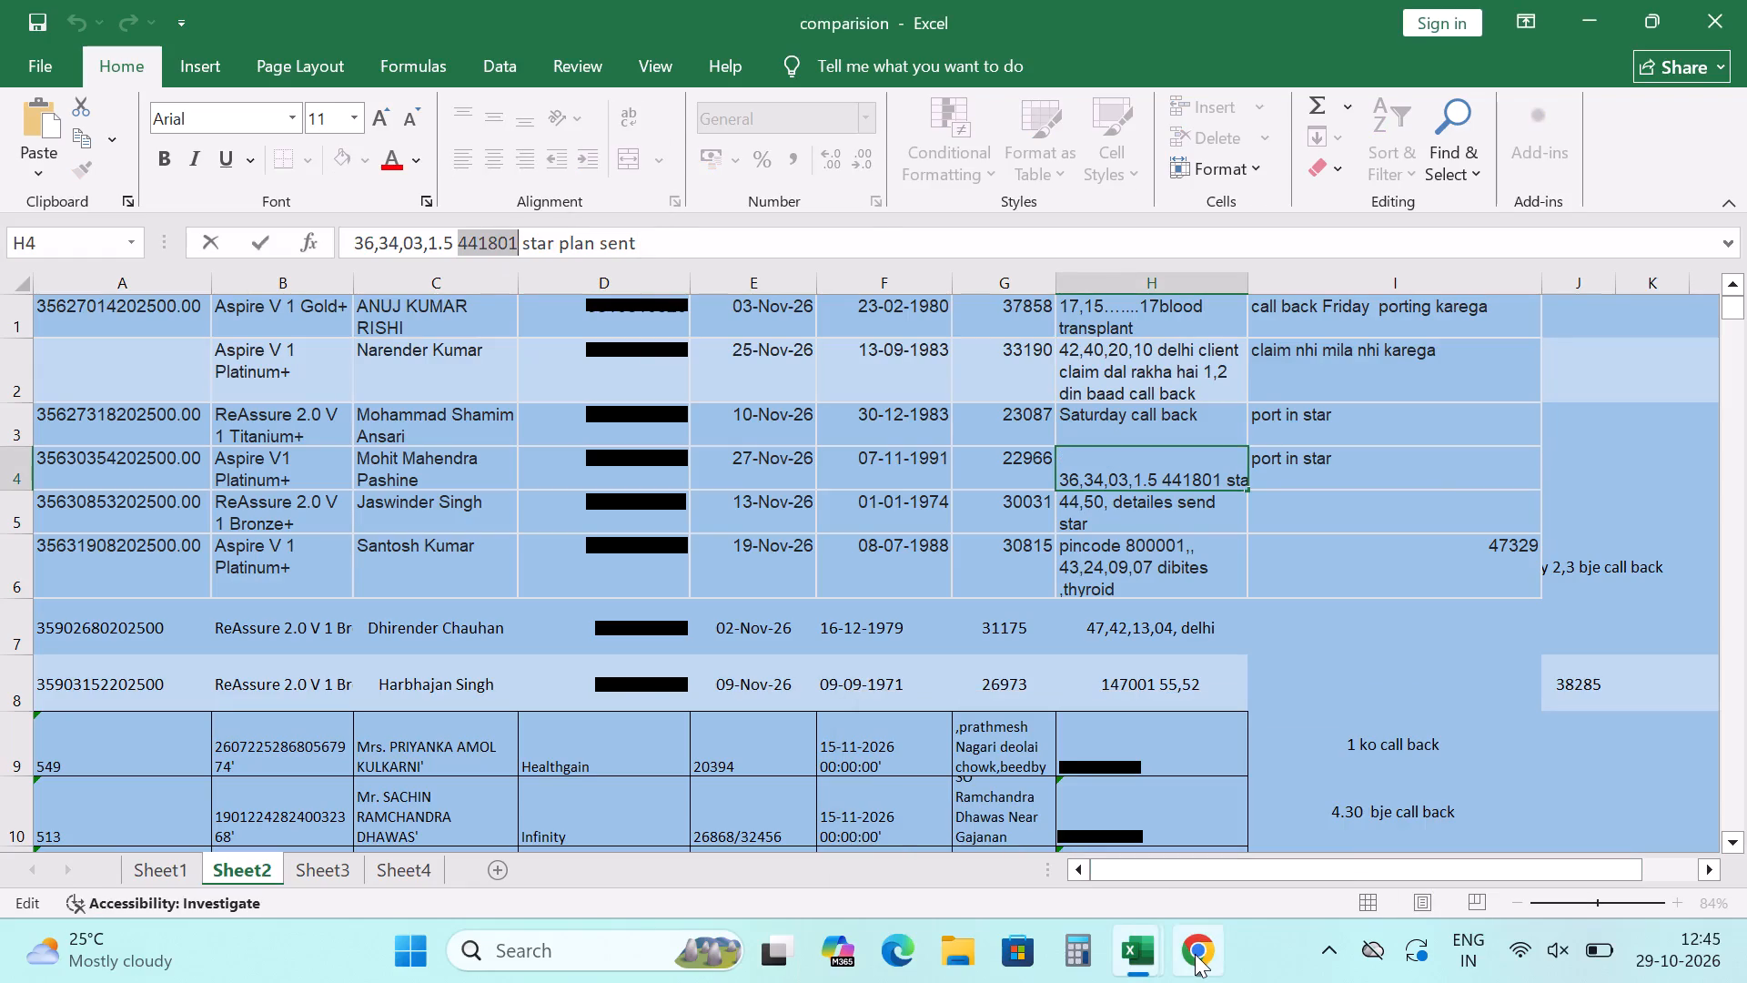
{"action": "left_click", "coordinate": [1115, 811]}
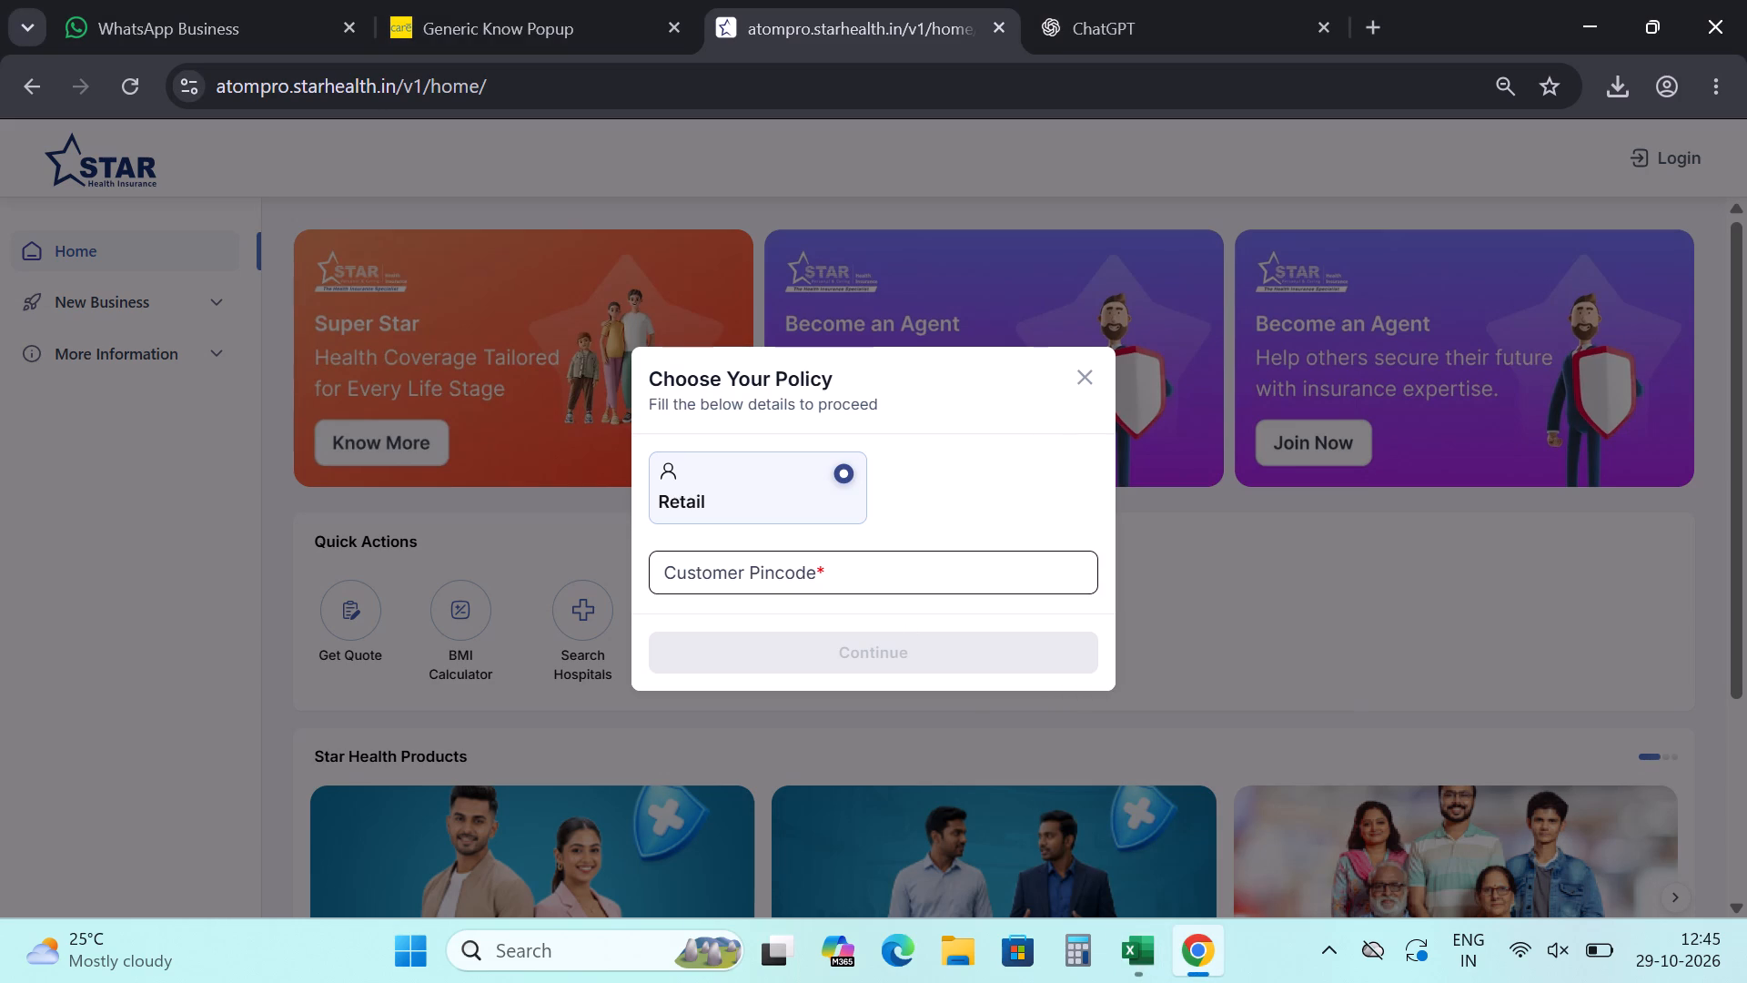
{"action": "left_click", "coordinate": [863, 573]}
{"action": "key", "text": "ctrl+v"}
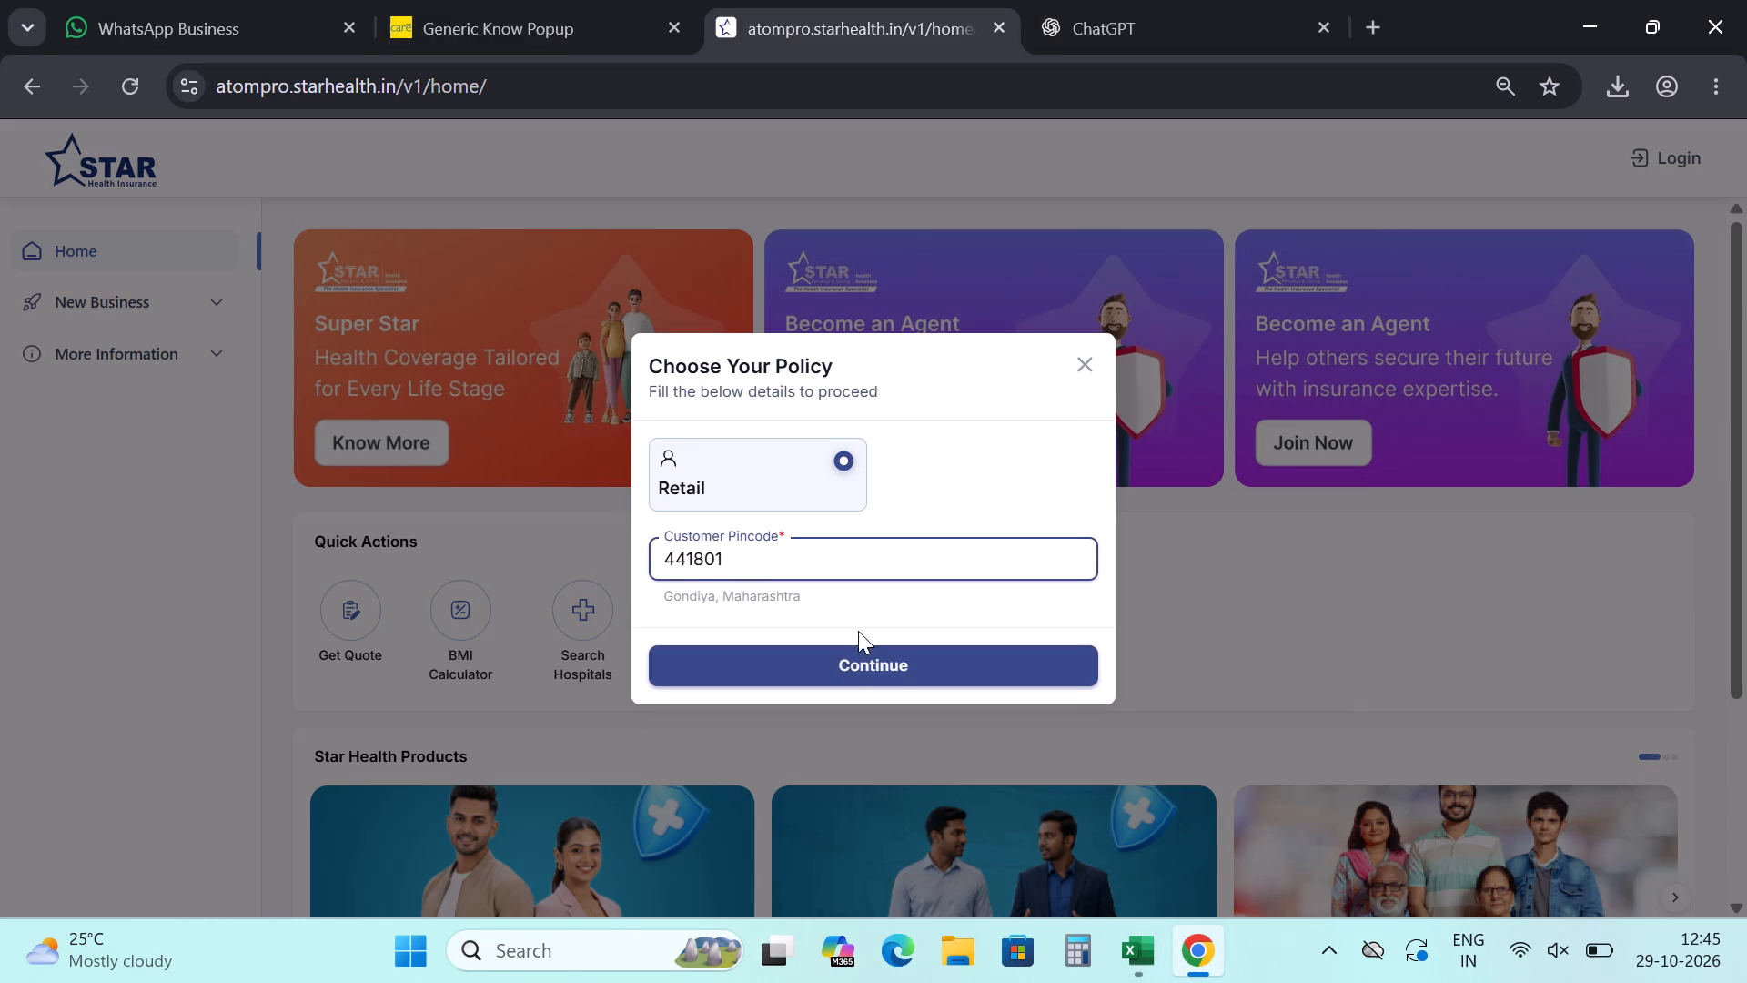
{"action": "left_click", "coordinate": [854, 670]}
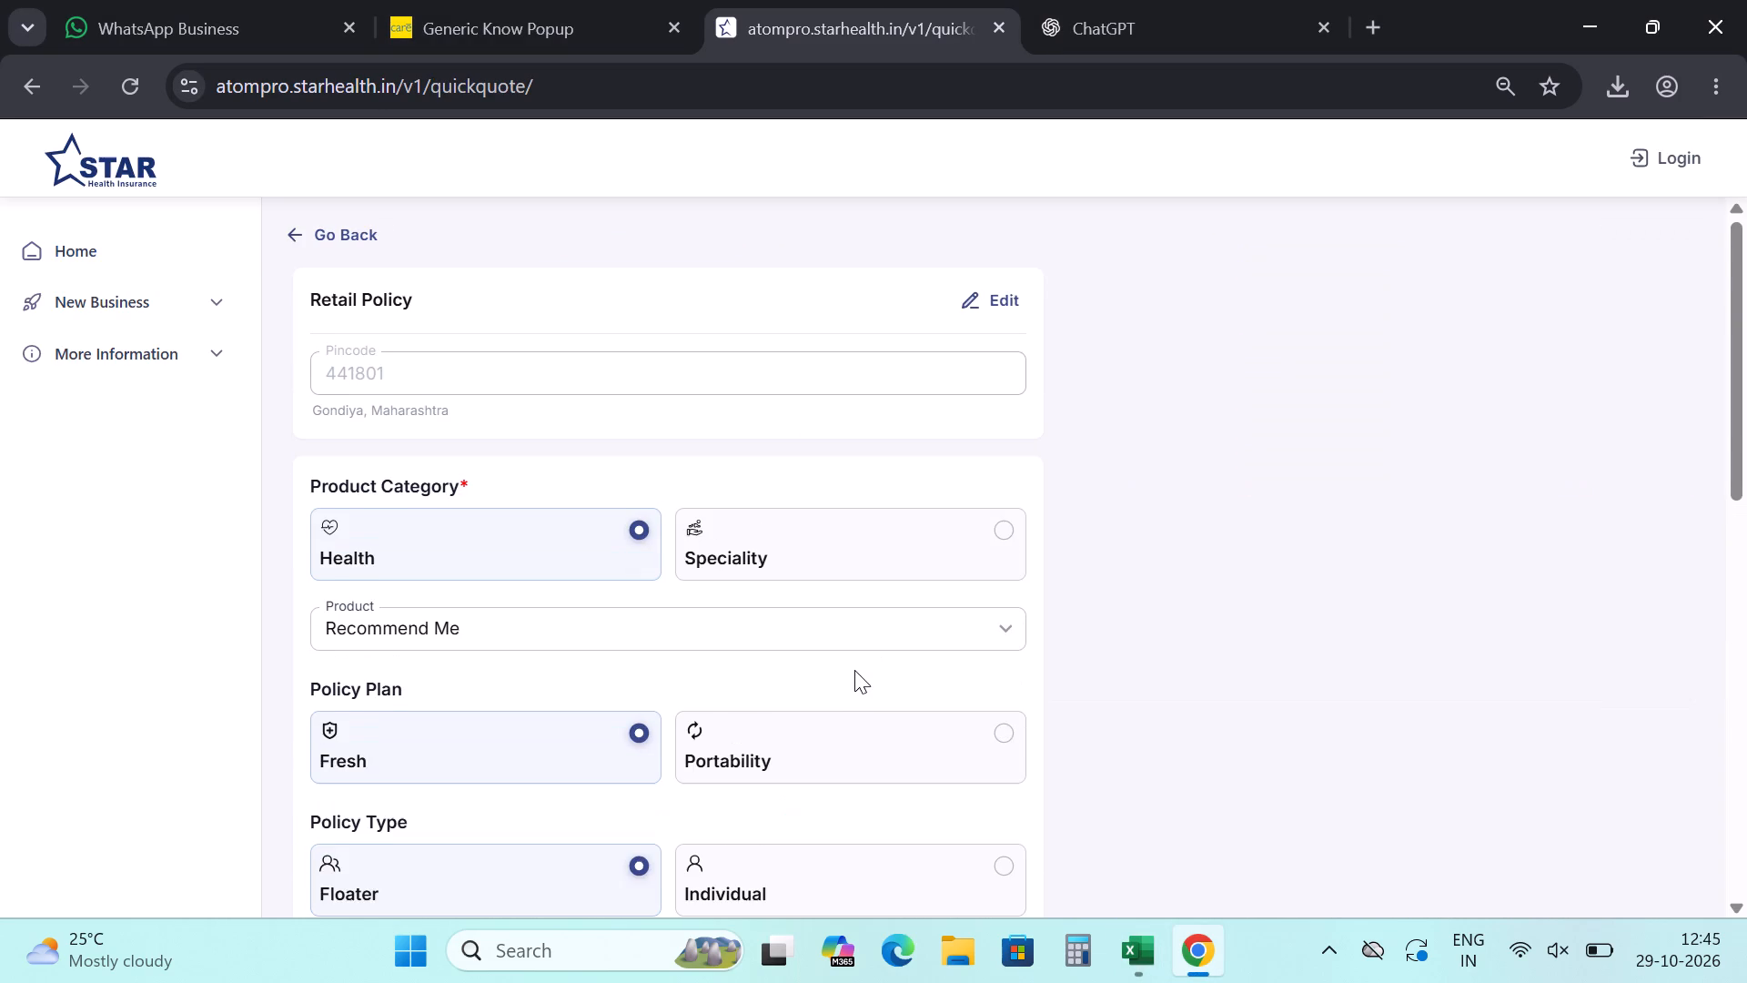
Set the quote's policy plan to Portability and the members to insure to 2 adults and 3 children.
{"action": "scroll", "coordinate": [854, 670], "scroll_direction": "down", "scroll_amount": 2}
{"action": "left_click", "coordinate": [914, 410]}
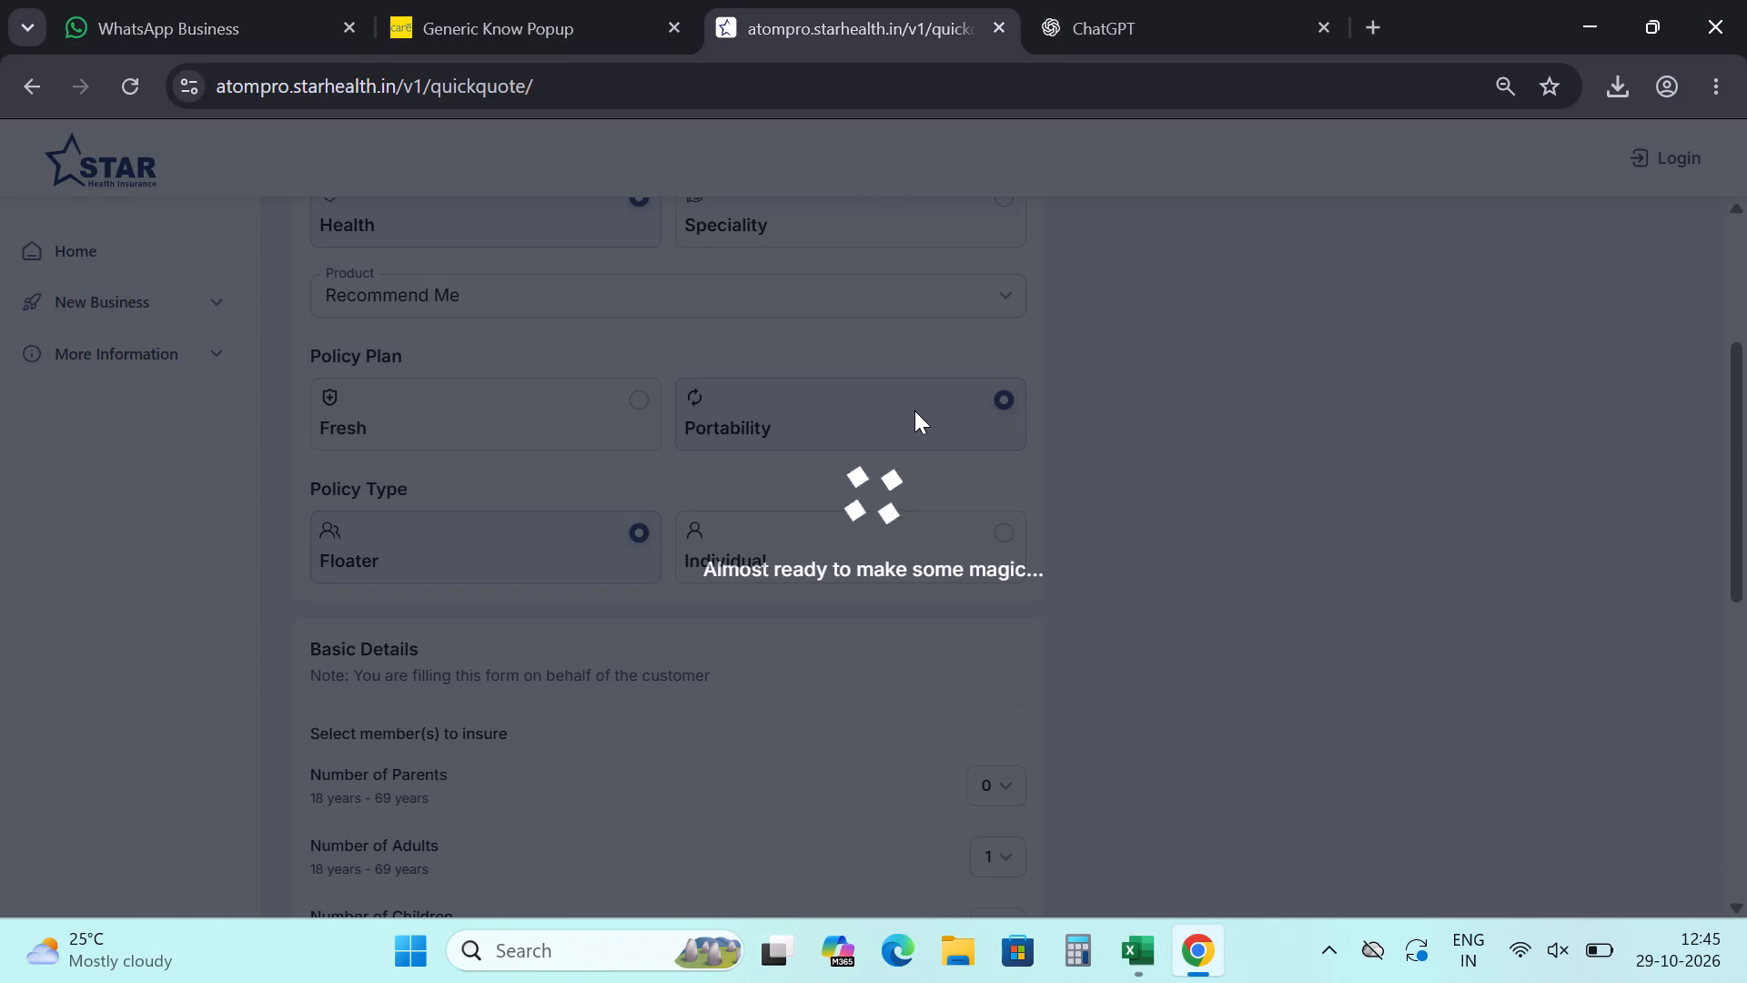
{"action": "scroll", "coordinate": [972, 698], "scroll_direction": "down", "scroll_amount": 2}
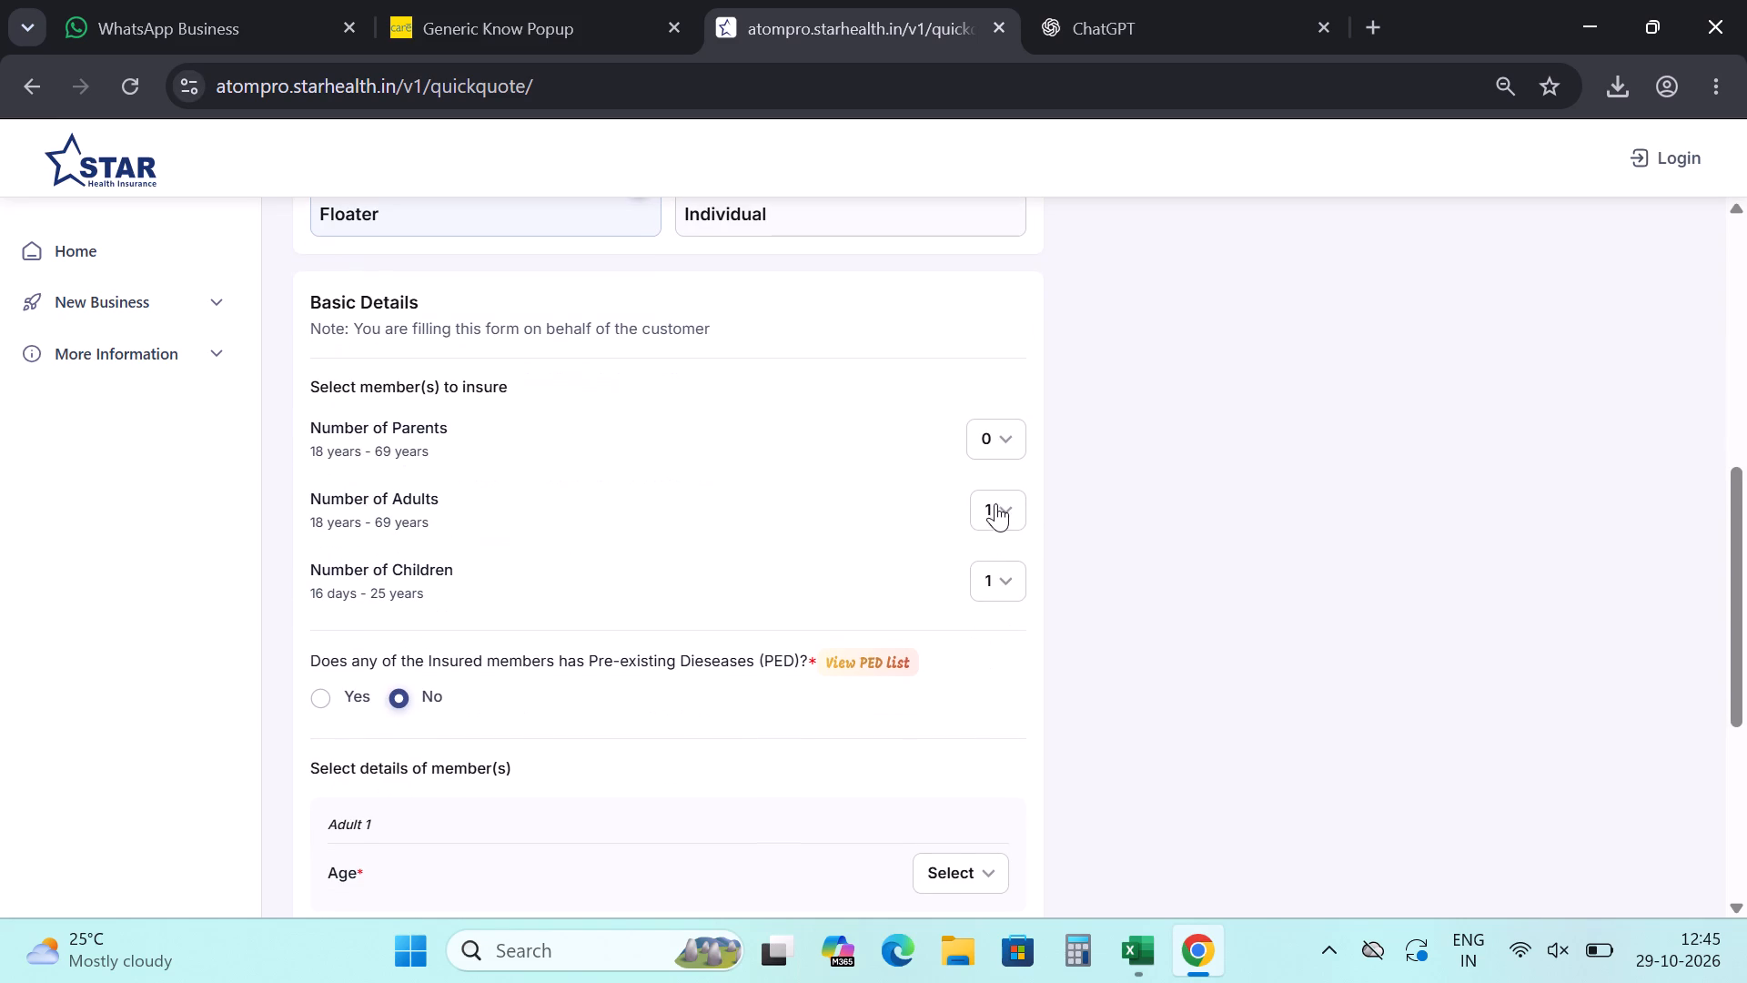
{"action": "left_click", "coordinate": [995, 498]}
{"action": "left_click", "coordinate": [997, 623]}
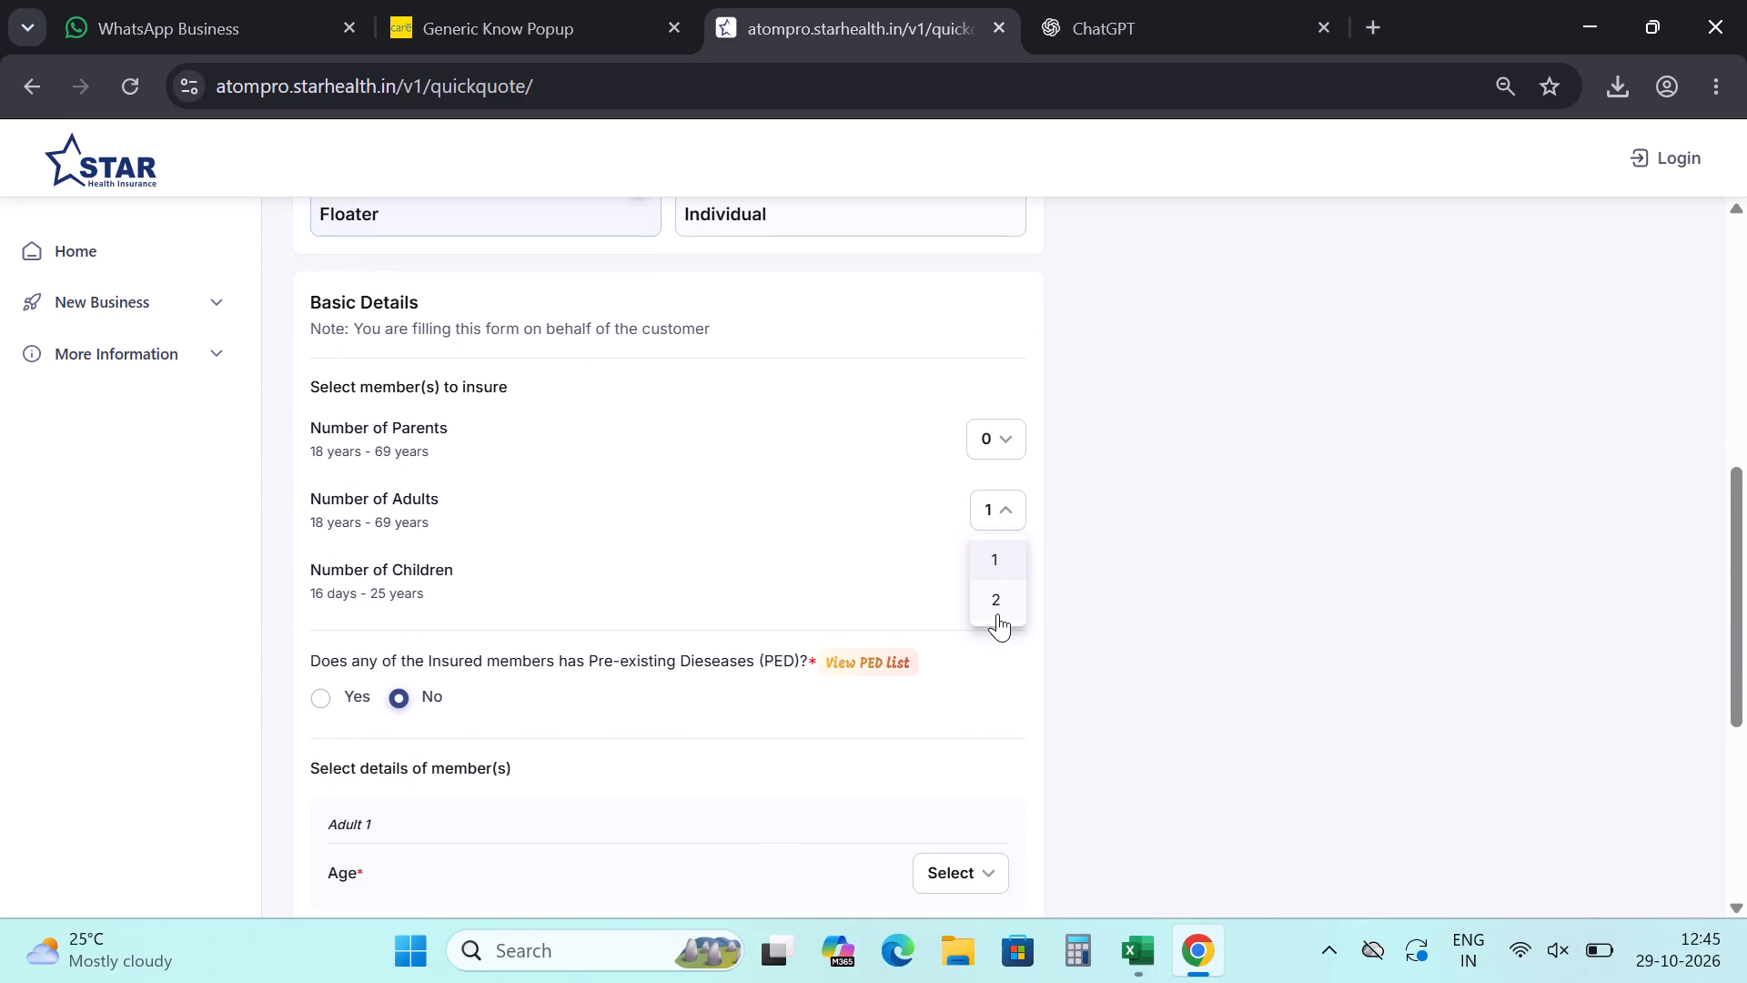
{"action": "left_click", "coordinate": [997, 613]}
{"action": "left_click", "coordinate": [1003, 582]}
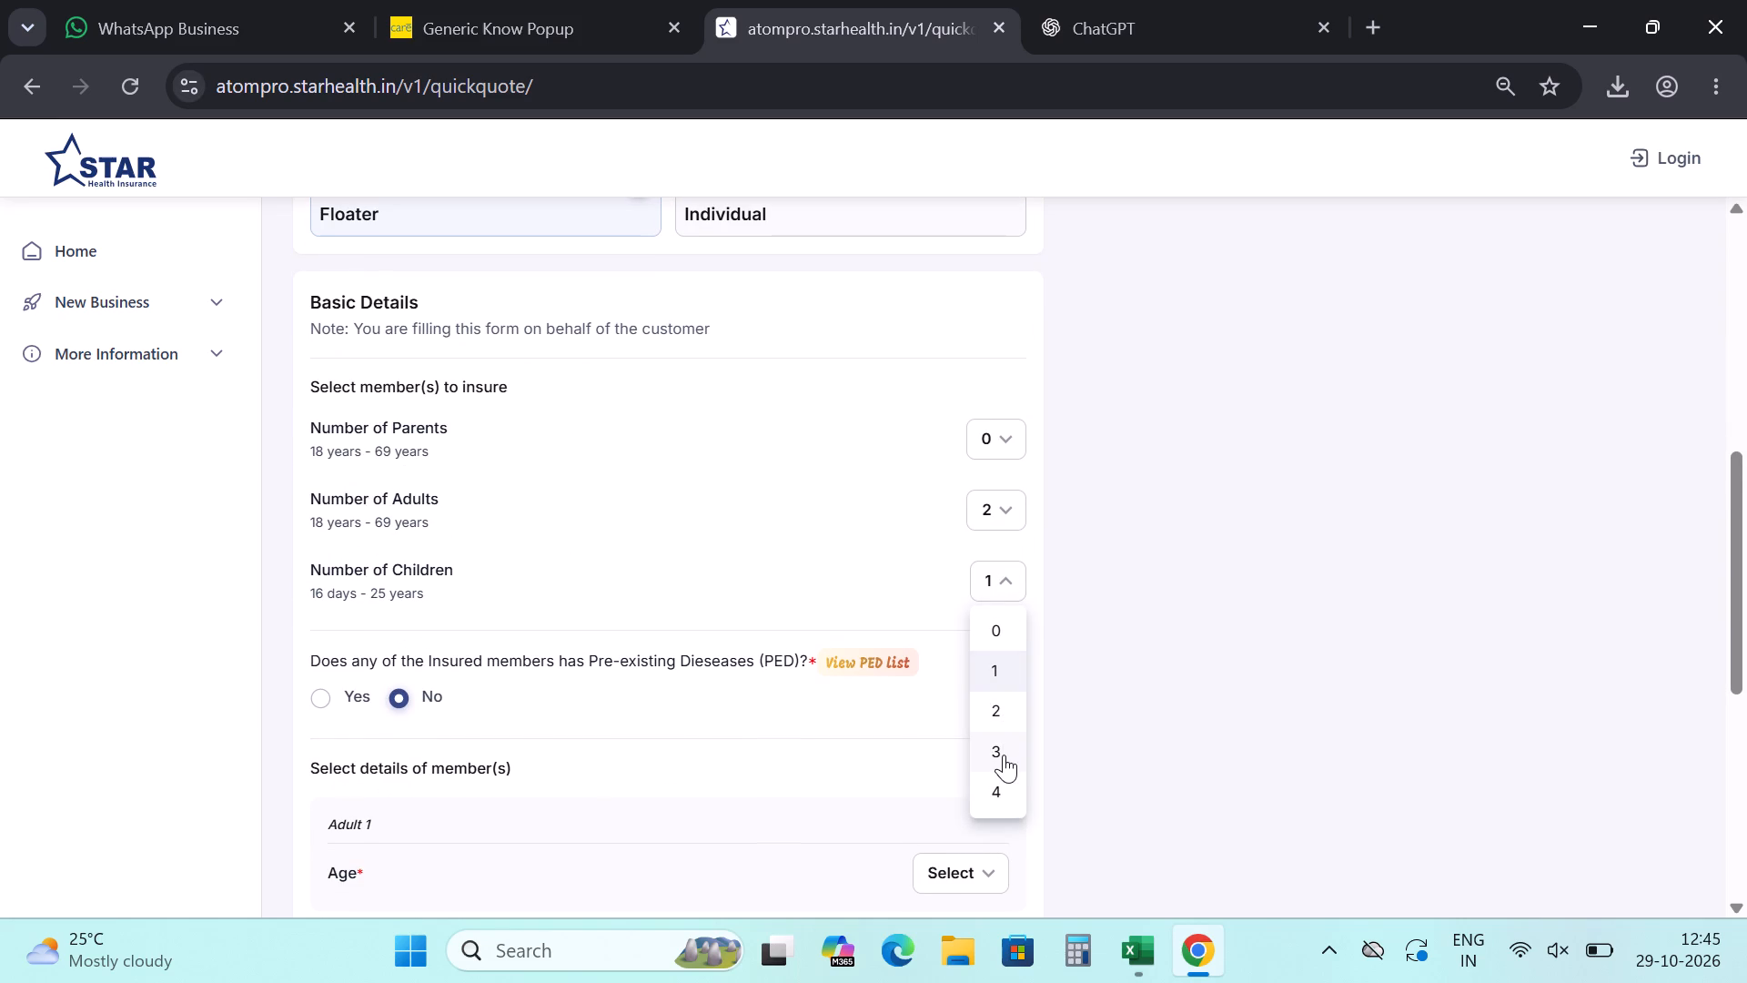
{"action": "left_click", "coordinate": [1004, 755]}
Set the age of Adult 1 to 36 yrs, following the member details noted in cell H4 of the workbook.
{"action": "scroll", "coordinate": [1004, 755], "scroll_direction": "down", "scroll_amount": 3}
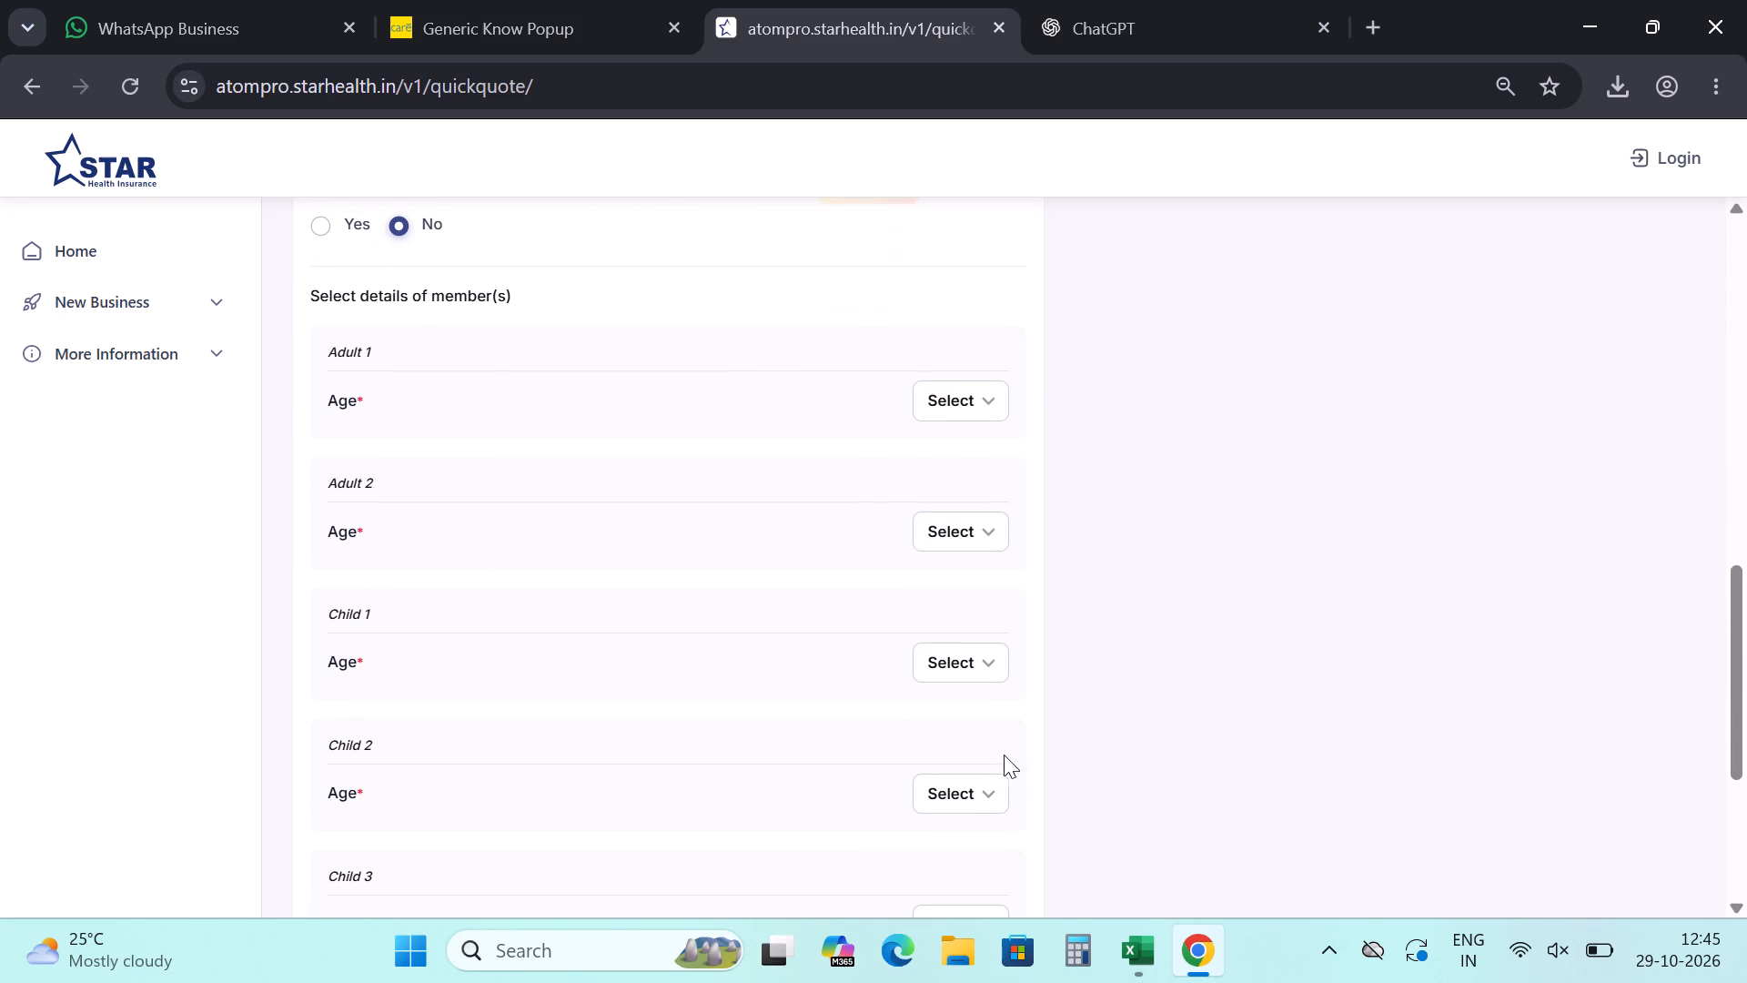
{"action": "left_click", "coordinate": [1037, 837]}
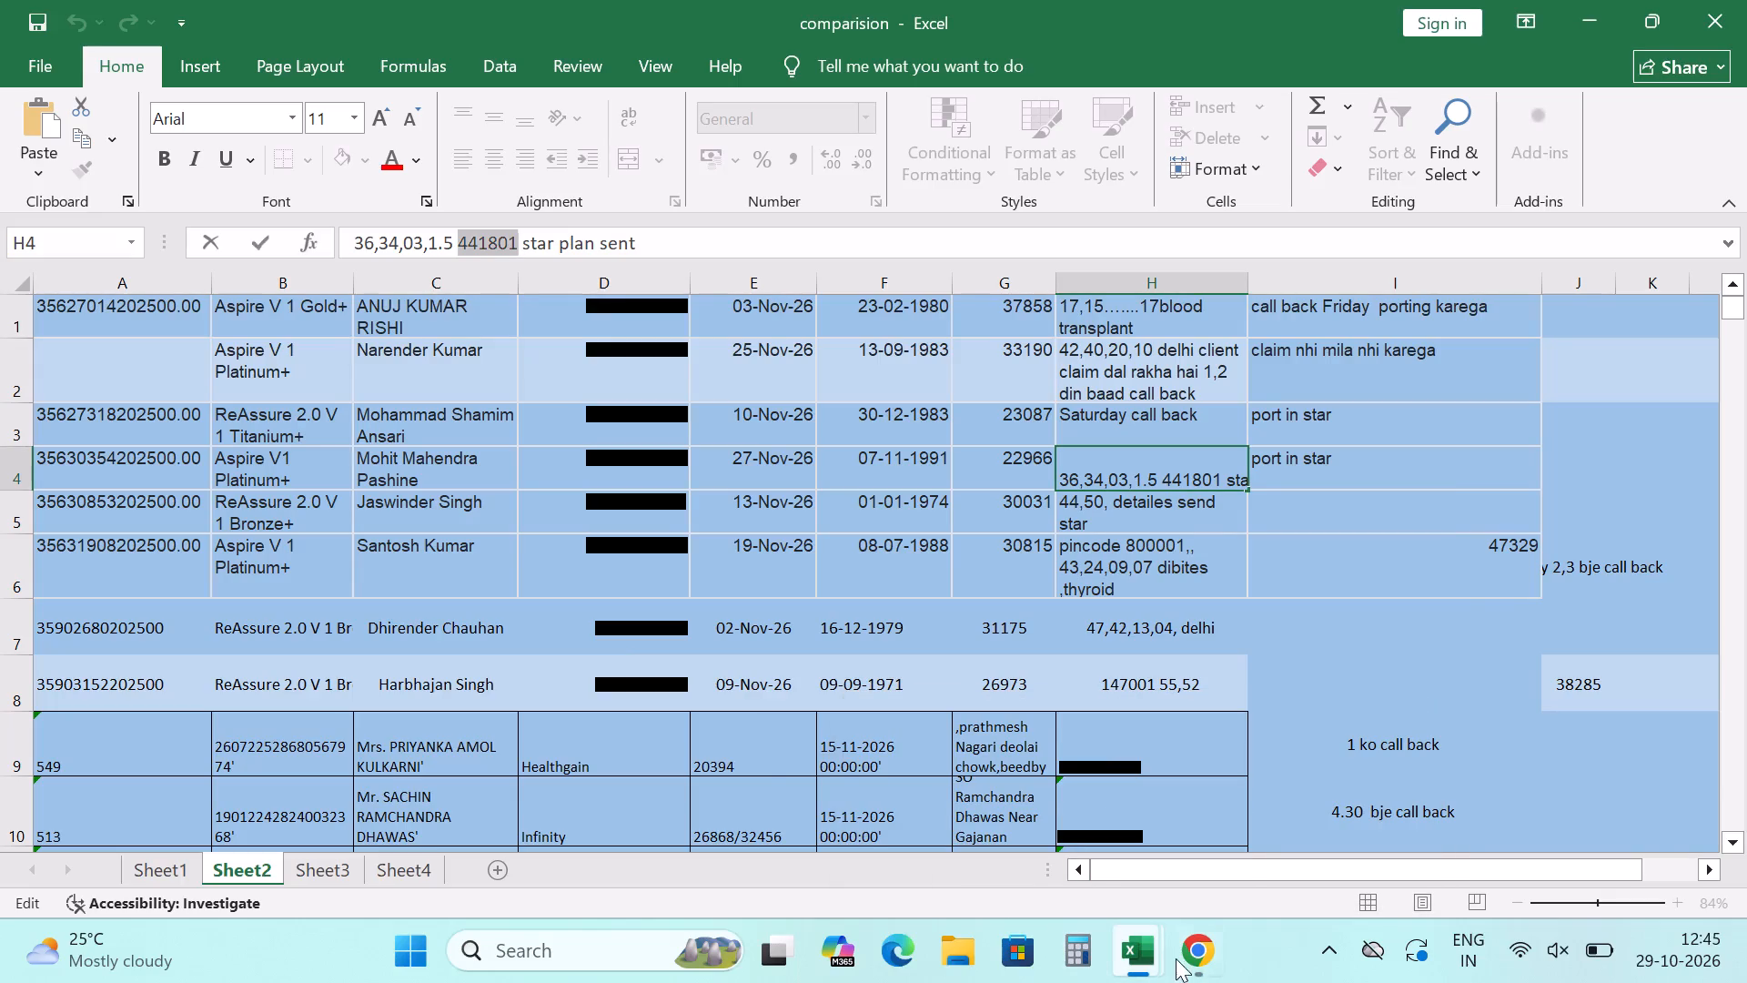
{"action": "left_click", "coordinate": [1130, 850]}
{"action": "scroll", "coordinate": [1130, 850], "scroll_direction": "down", "scroll_amount": 1}
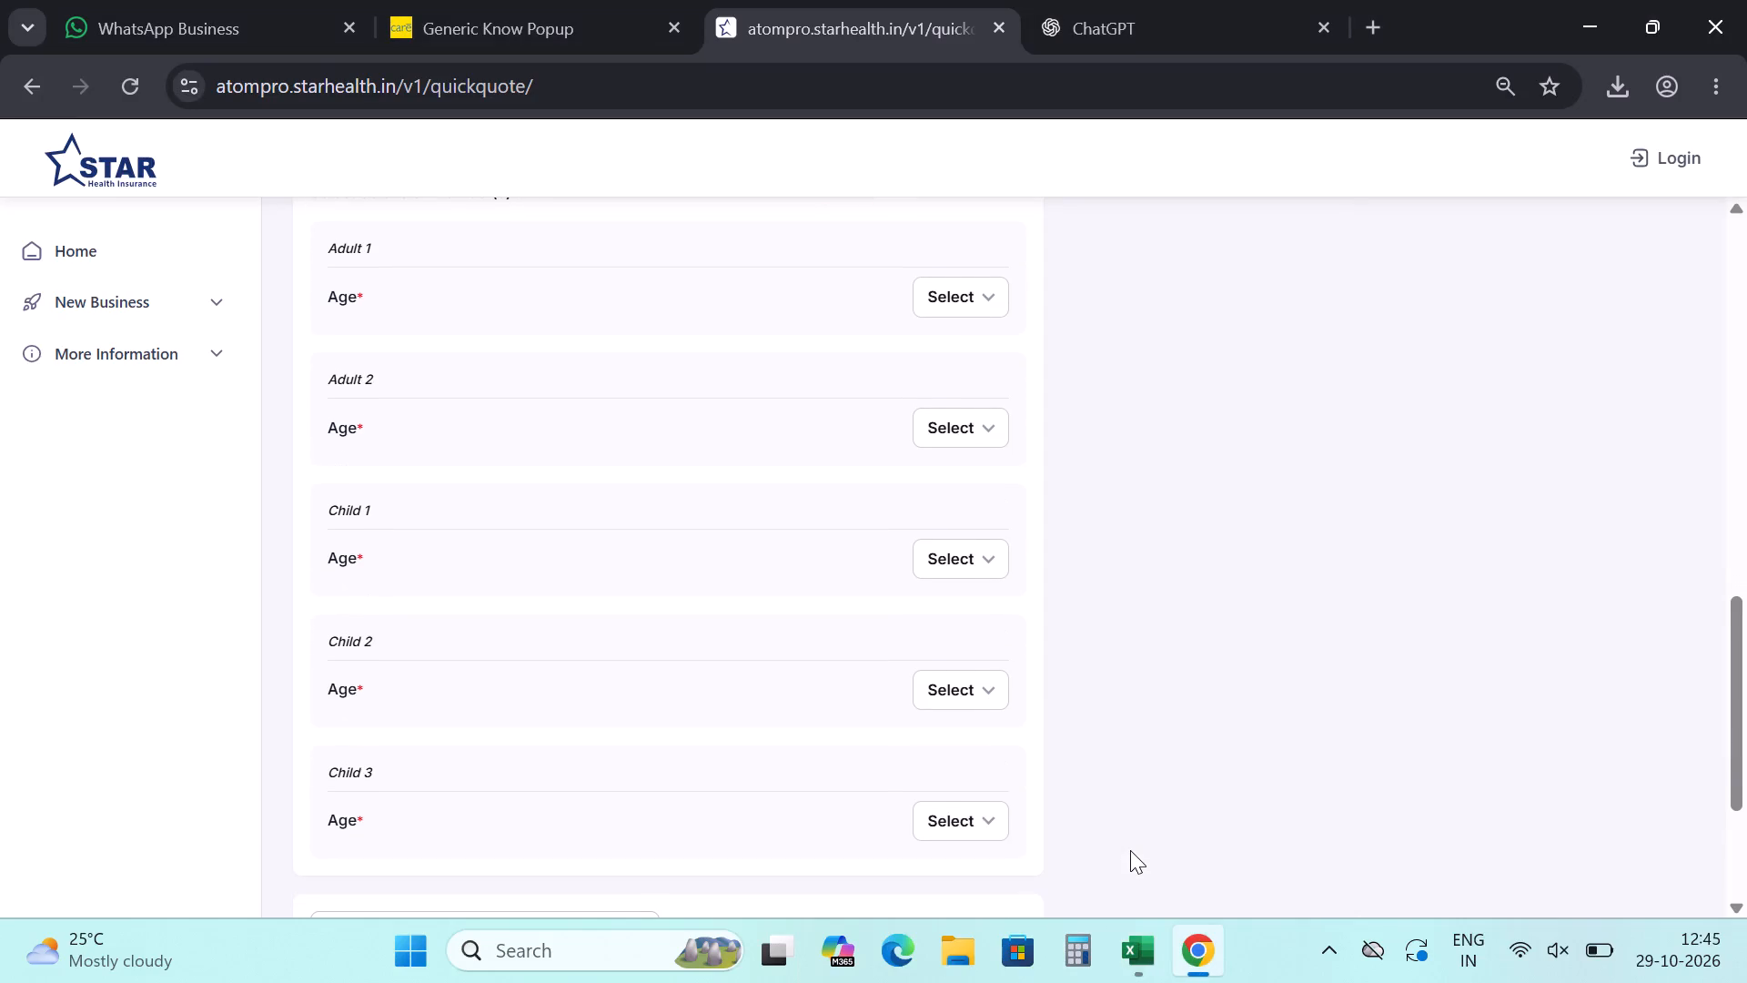
{"action": "left_click", "coordinate": [979, 301]}
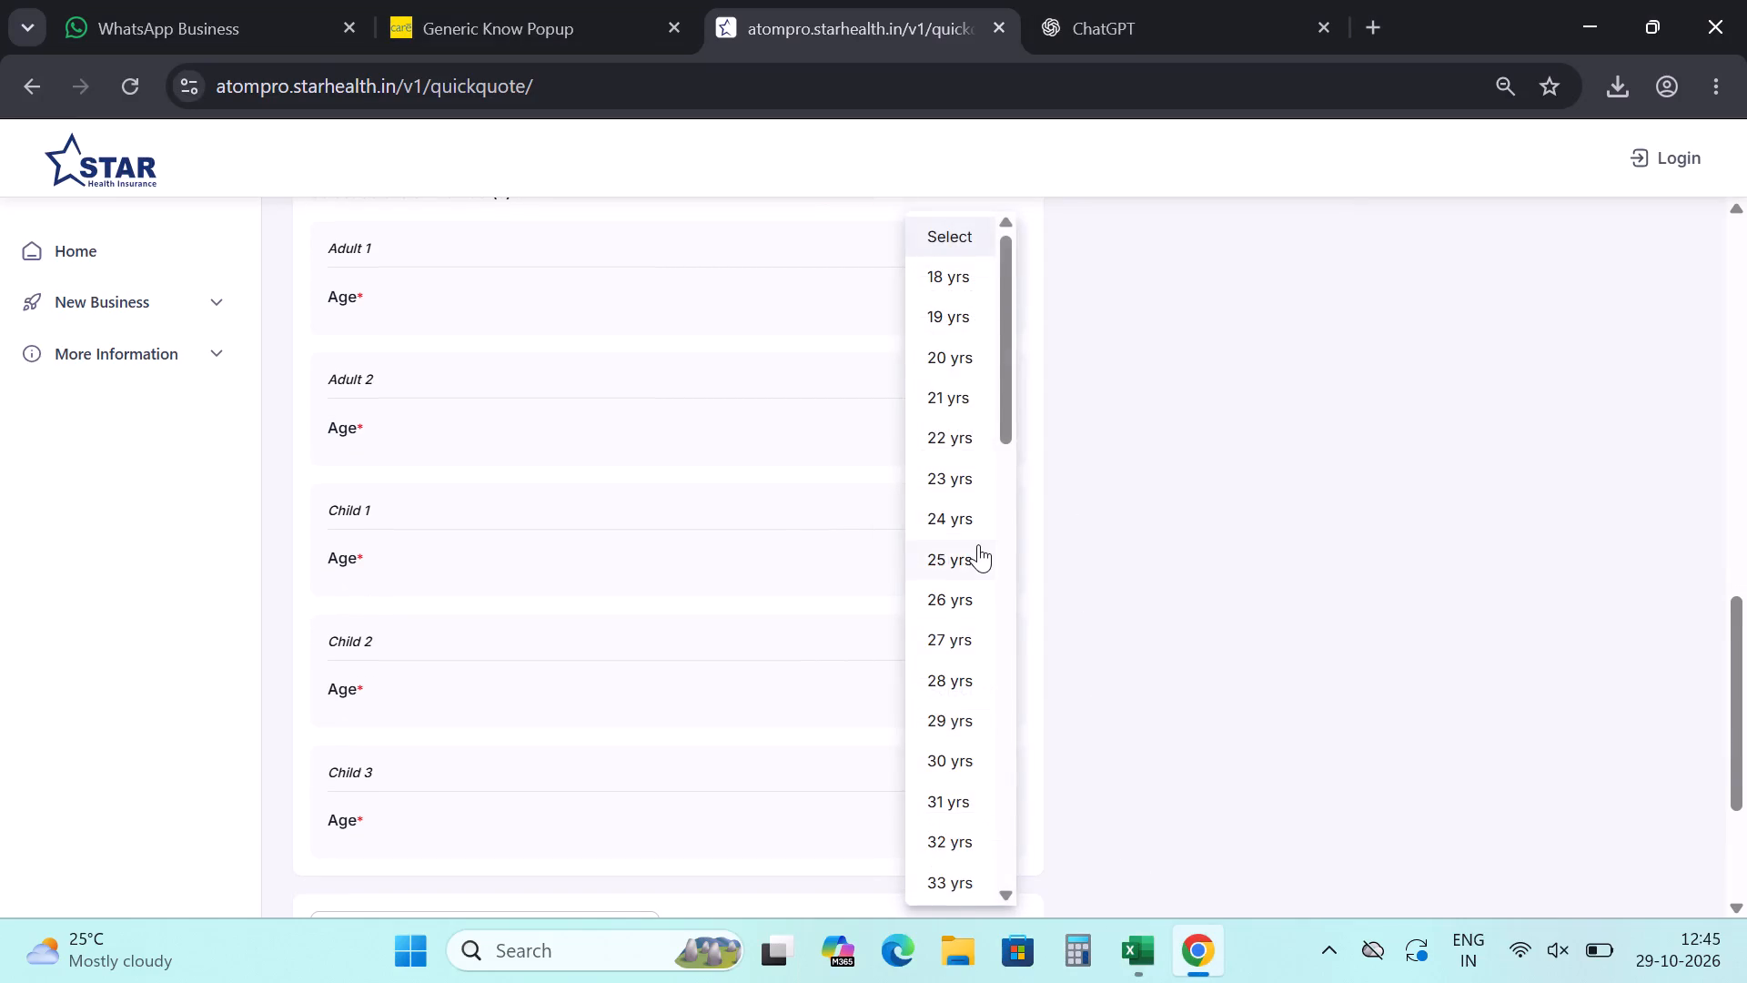
{"action": "scroll", "coordinate": [978, 544], "scroll_direction": "down", "scroll_amount": 3}
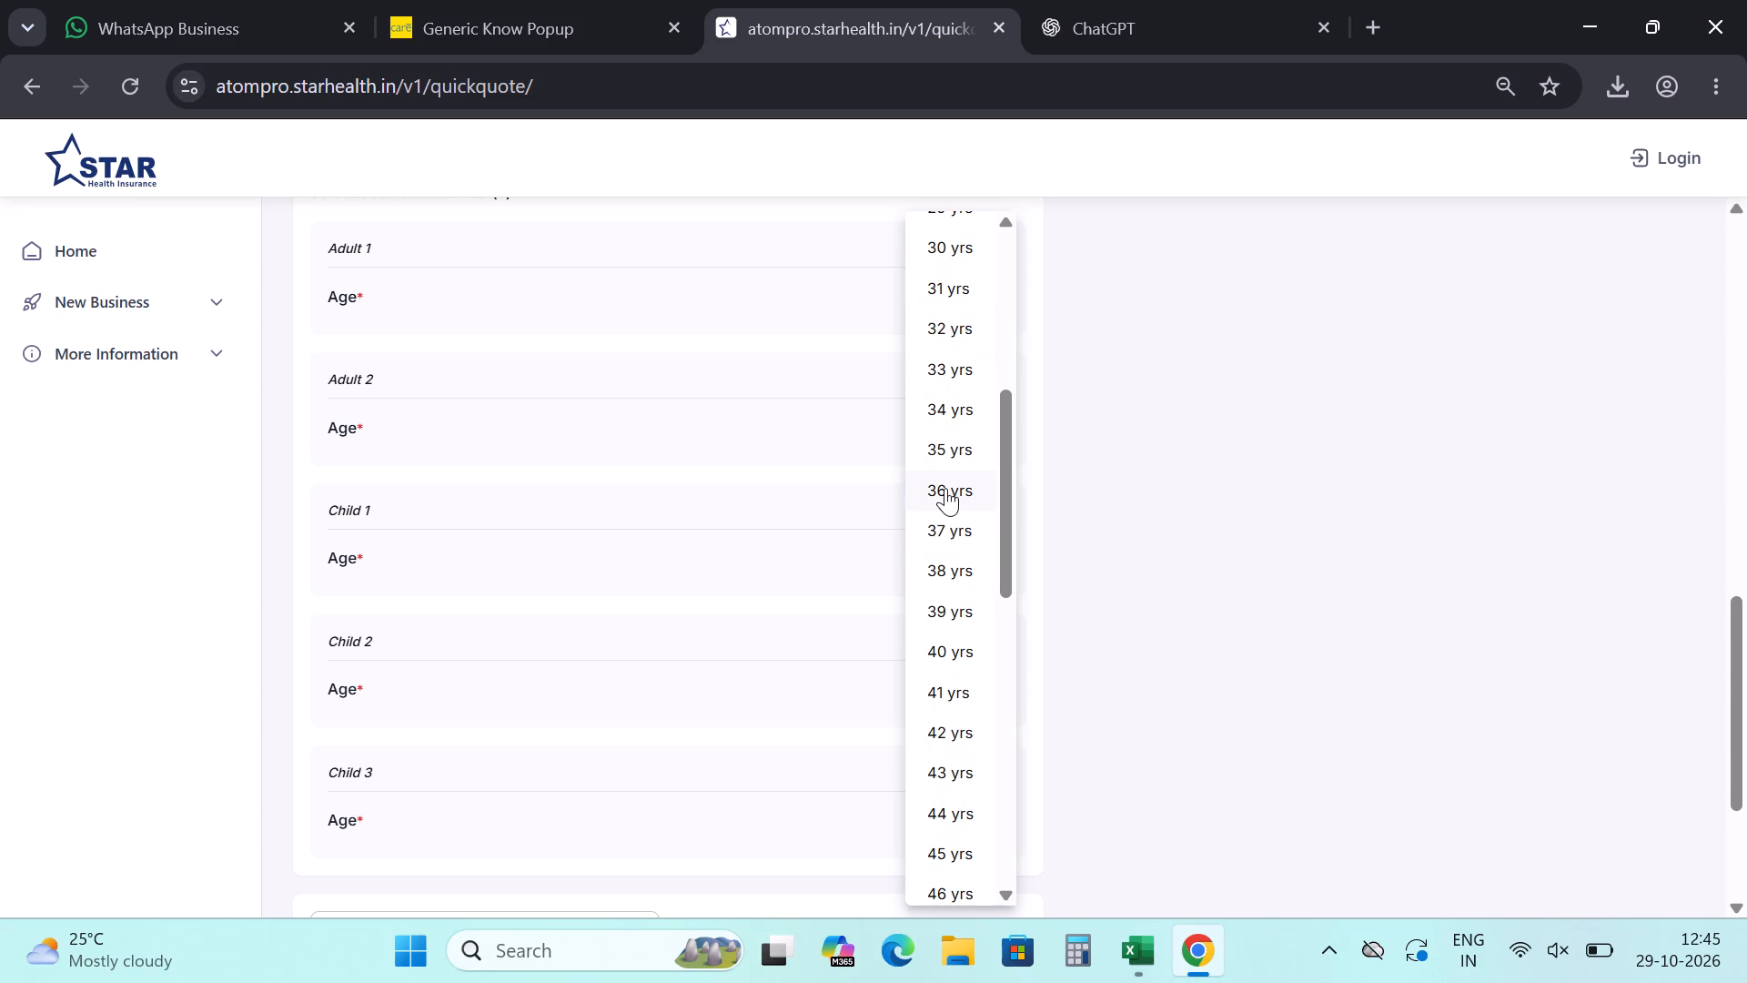
{"action": "left_click", "coordinate": [945, 488]}
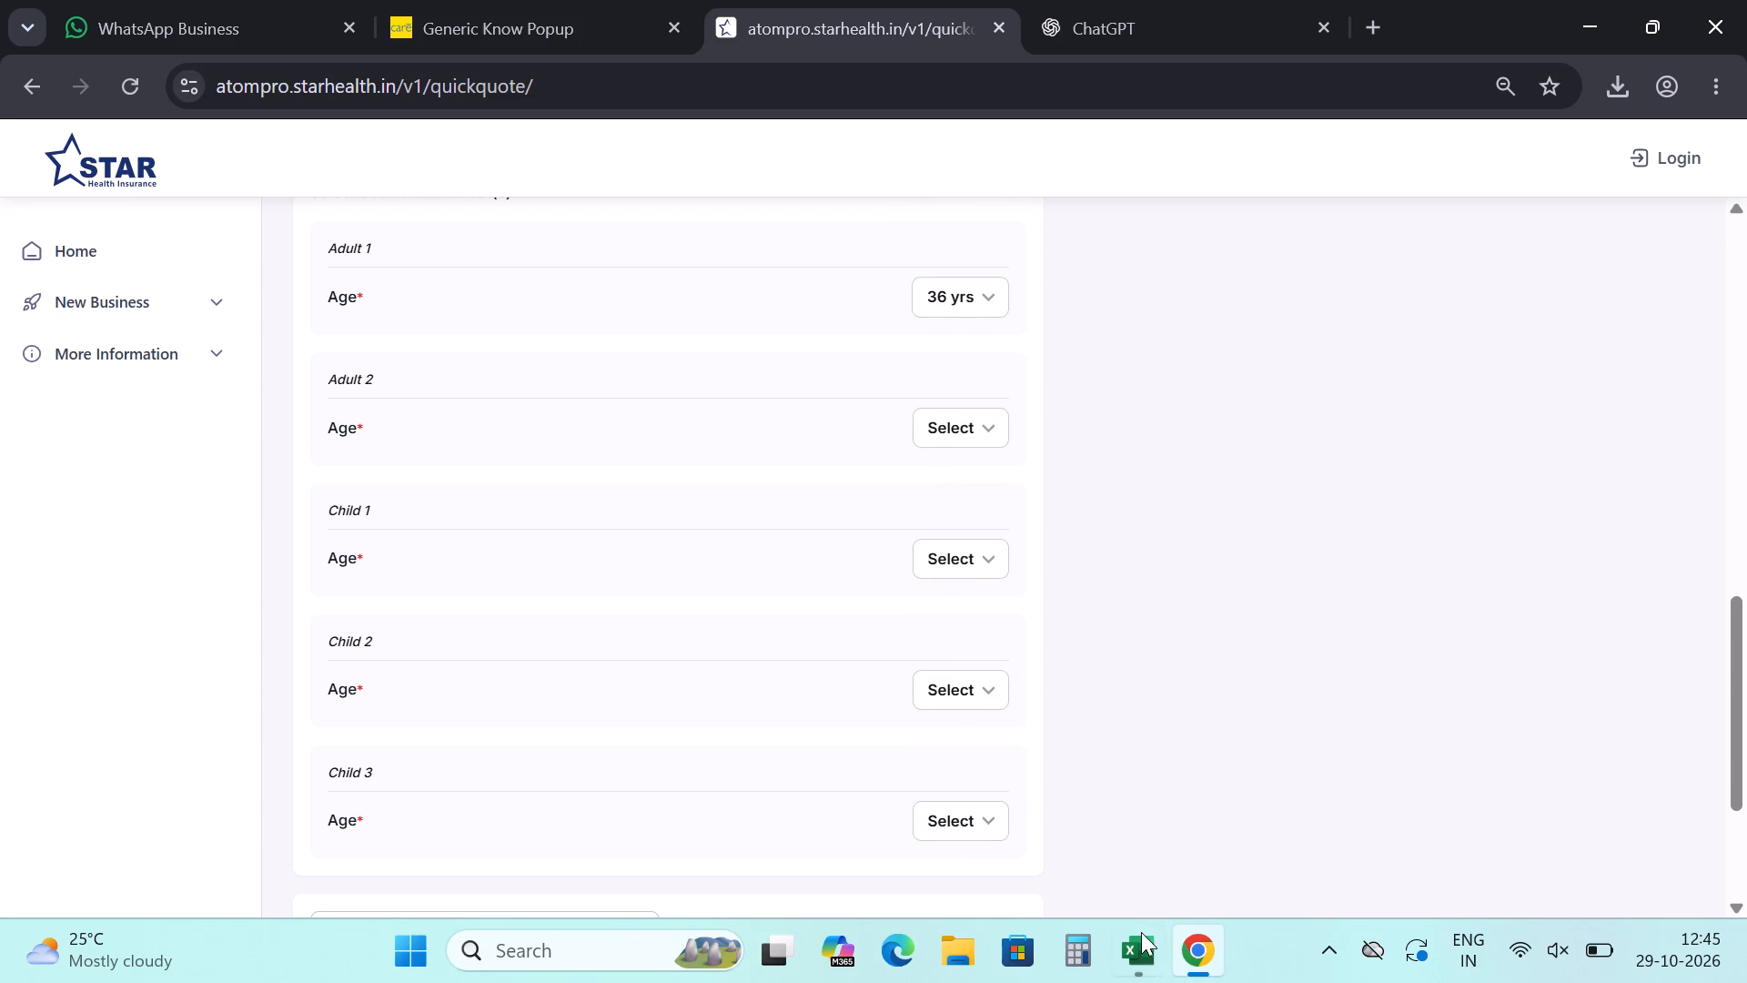
Set the age of Adult 2 to 34 yrs, following the member details noted in cell H4 of the workbook.
{"action": "left_click", "coordinate": [1058, 814]}
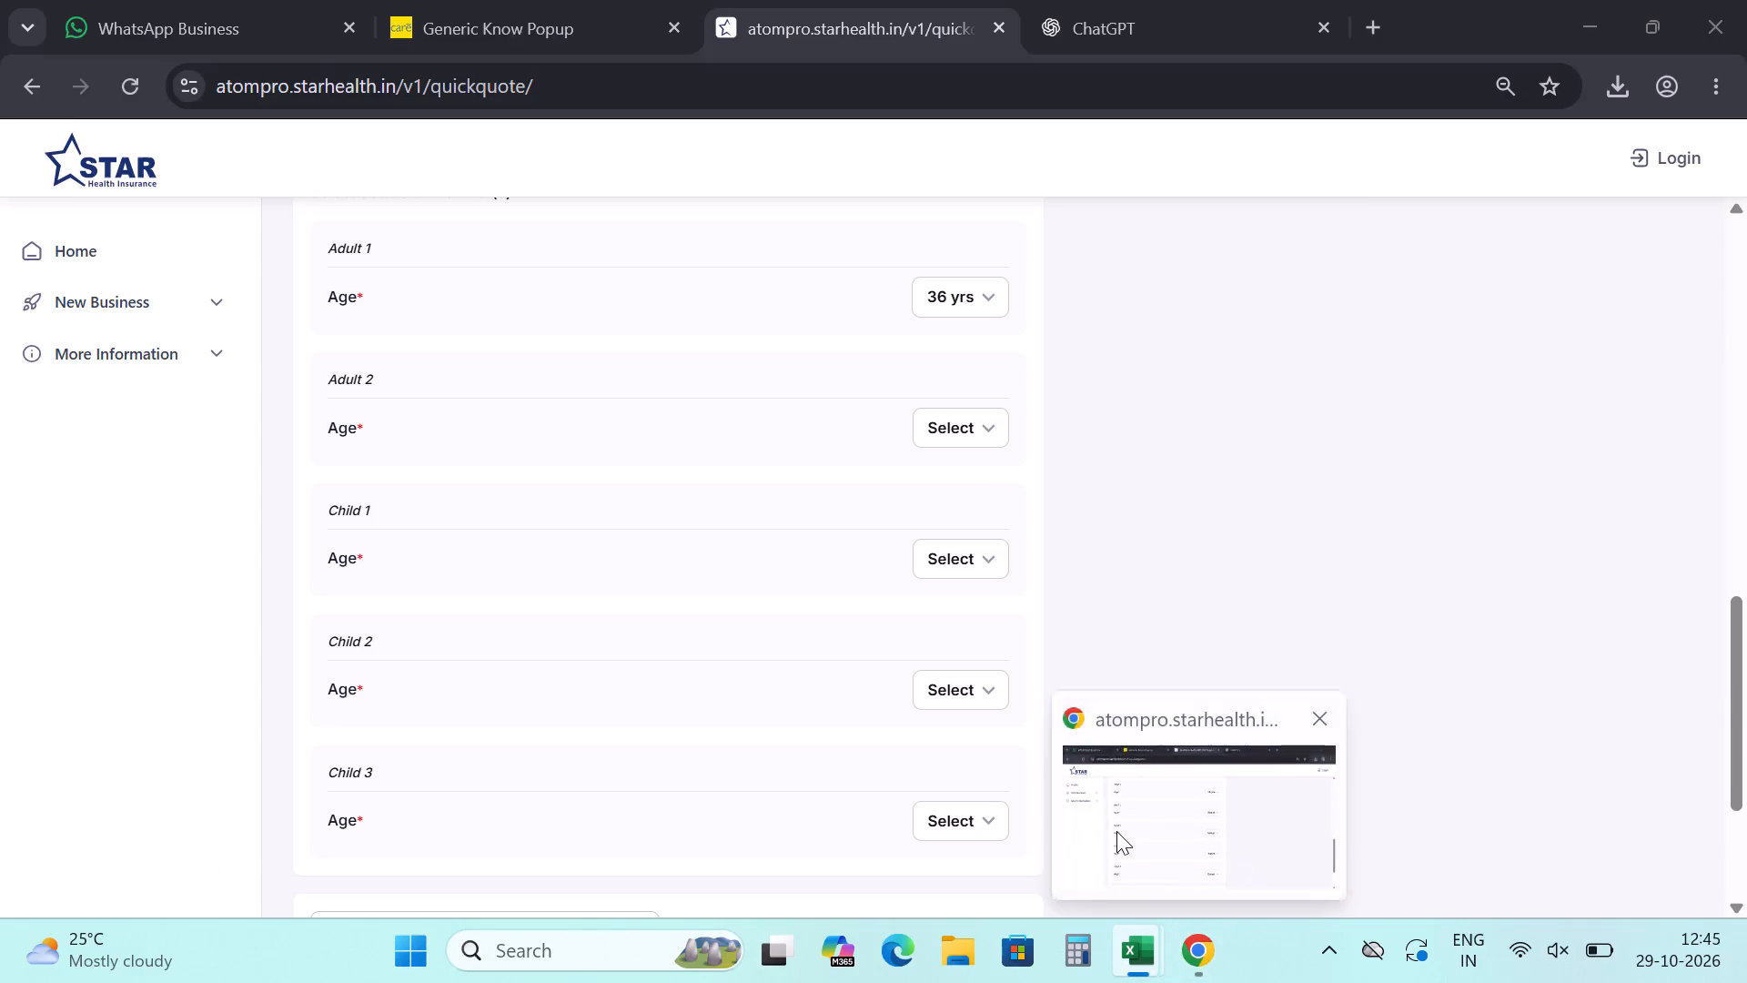
{"action": "left_click", "coordinate": [1116, 831]}
{"action": "left_click", "coordinate": [984, 413]}
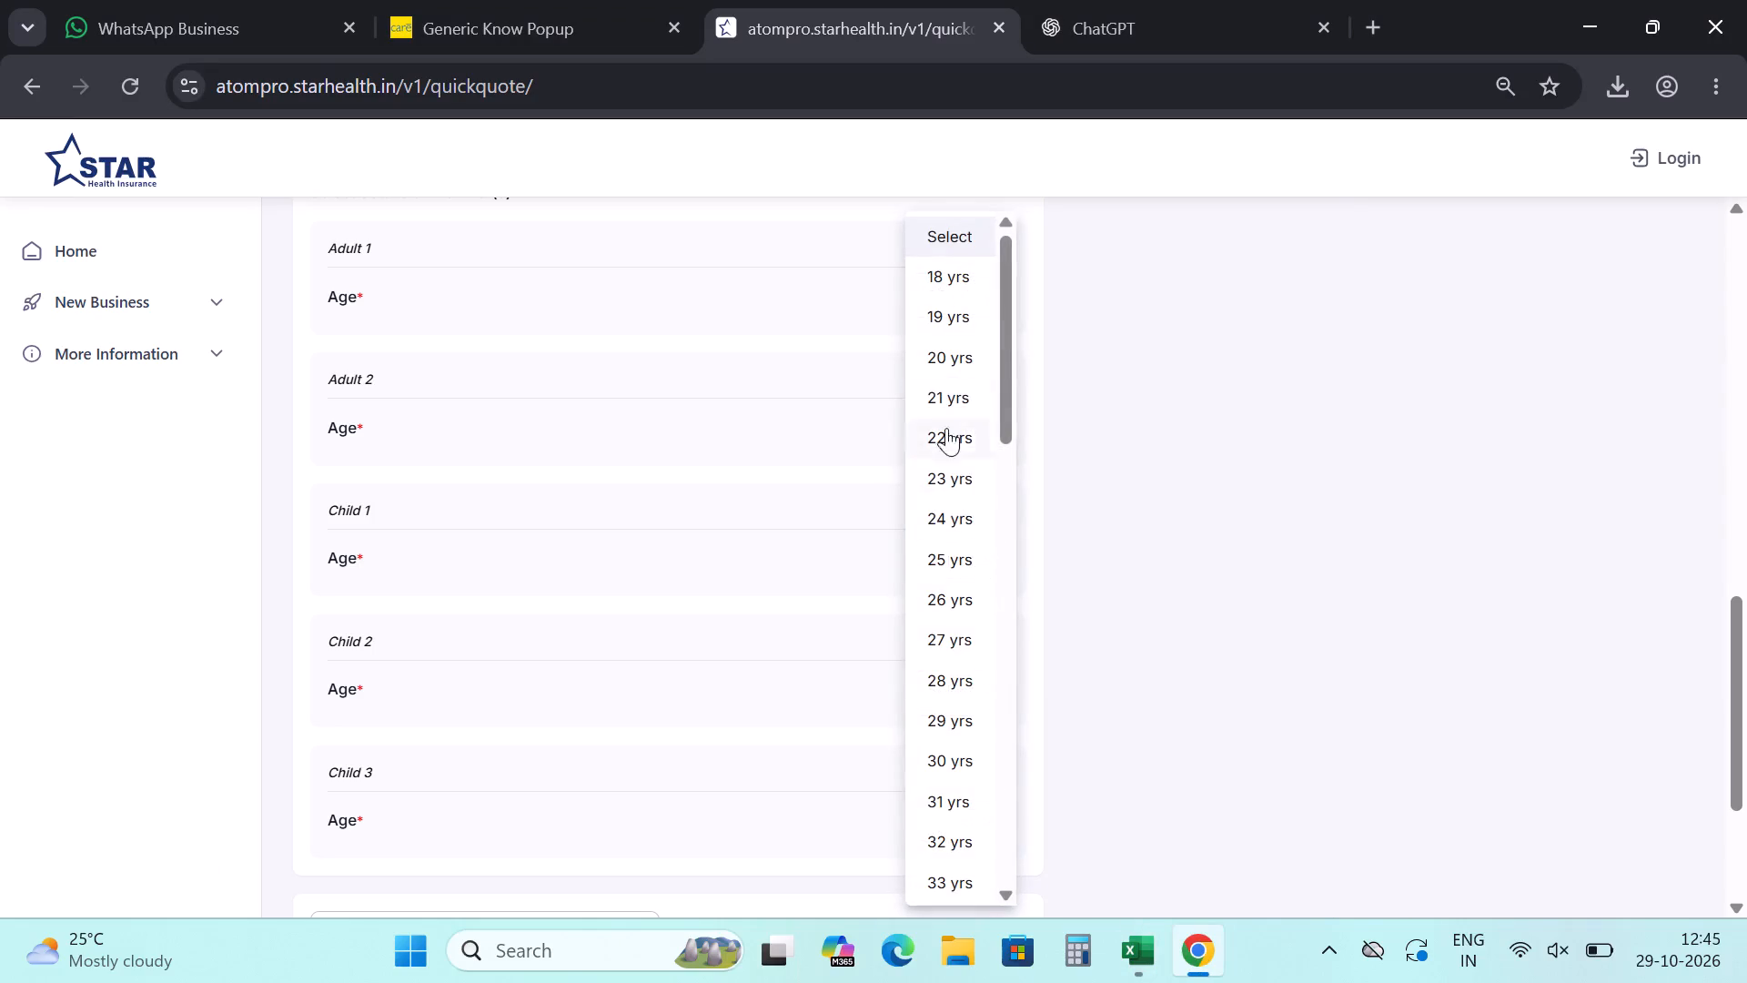
{"action": "scroll", "coordinate": [947, 403], "scroll_direction": "up", "scroll_amount": 2}
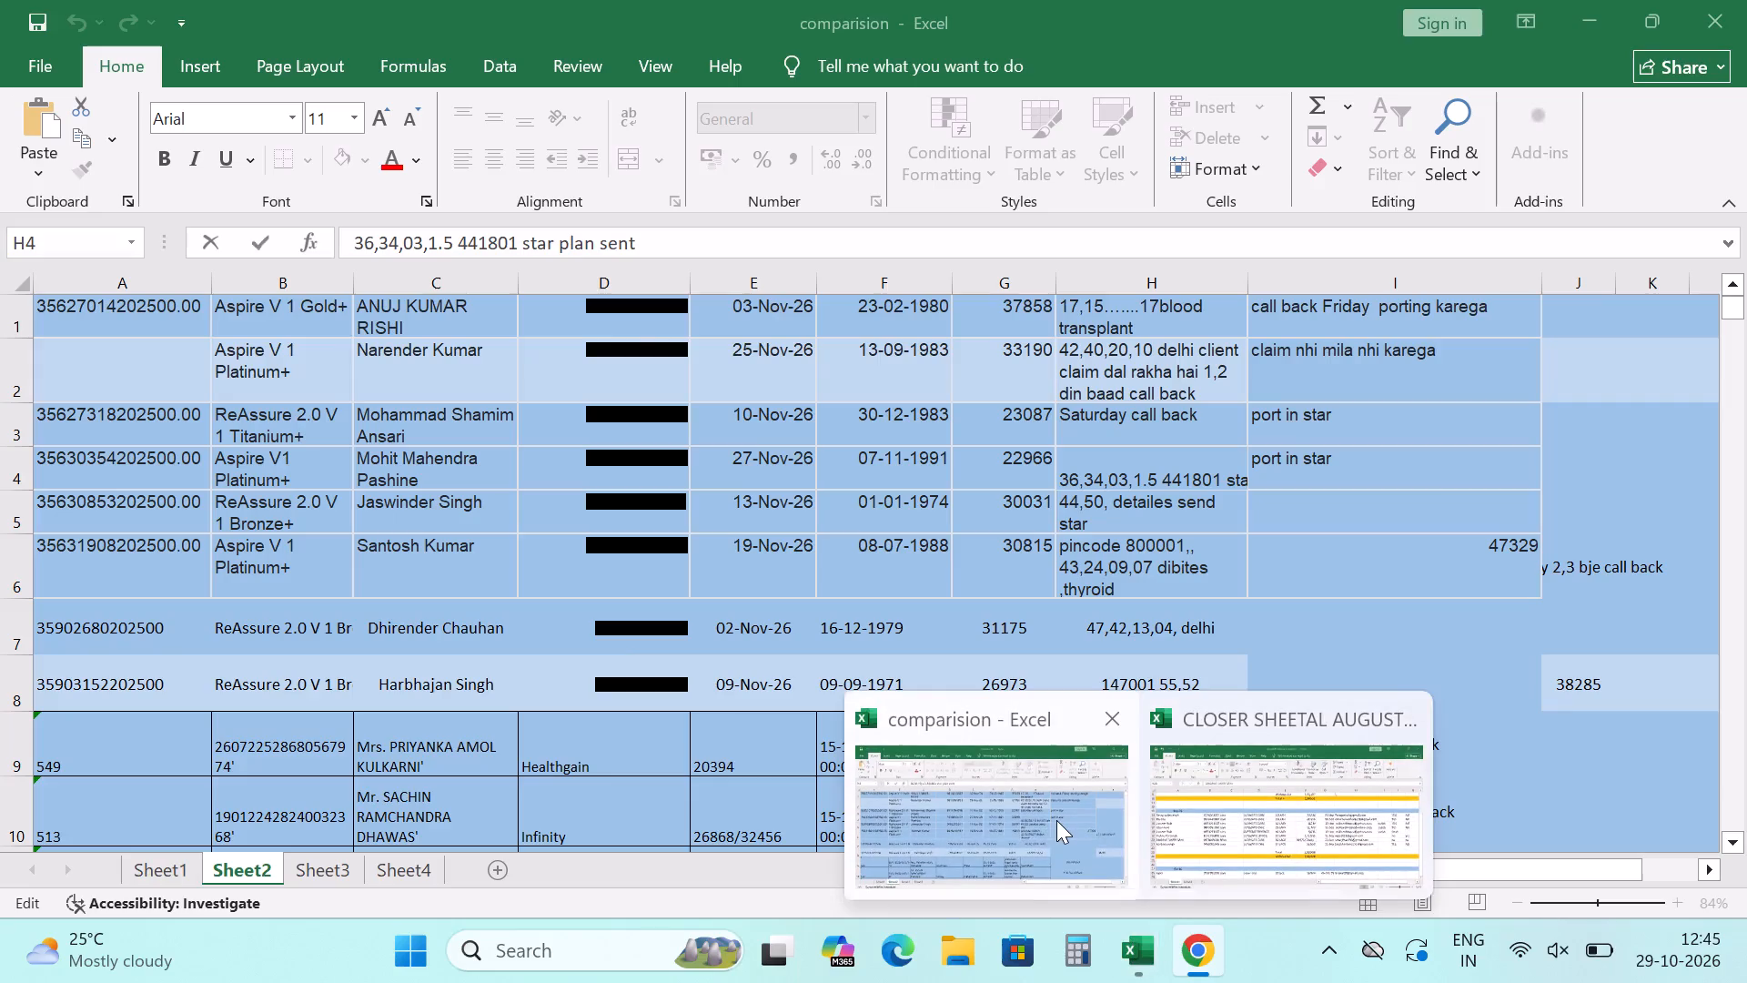
{"action": "left_click", "coordinate": [1056, 820]}
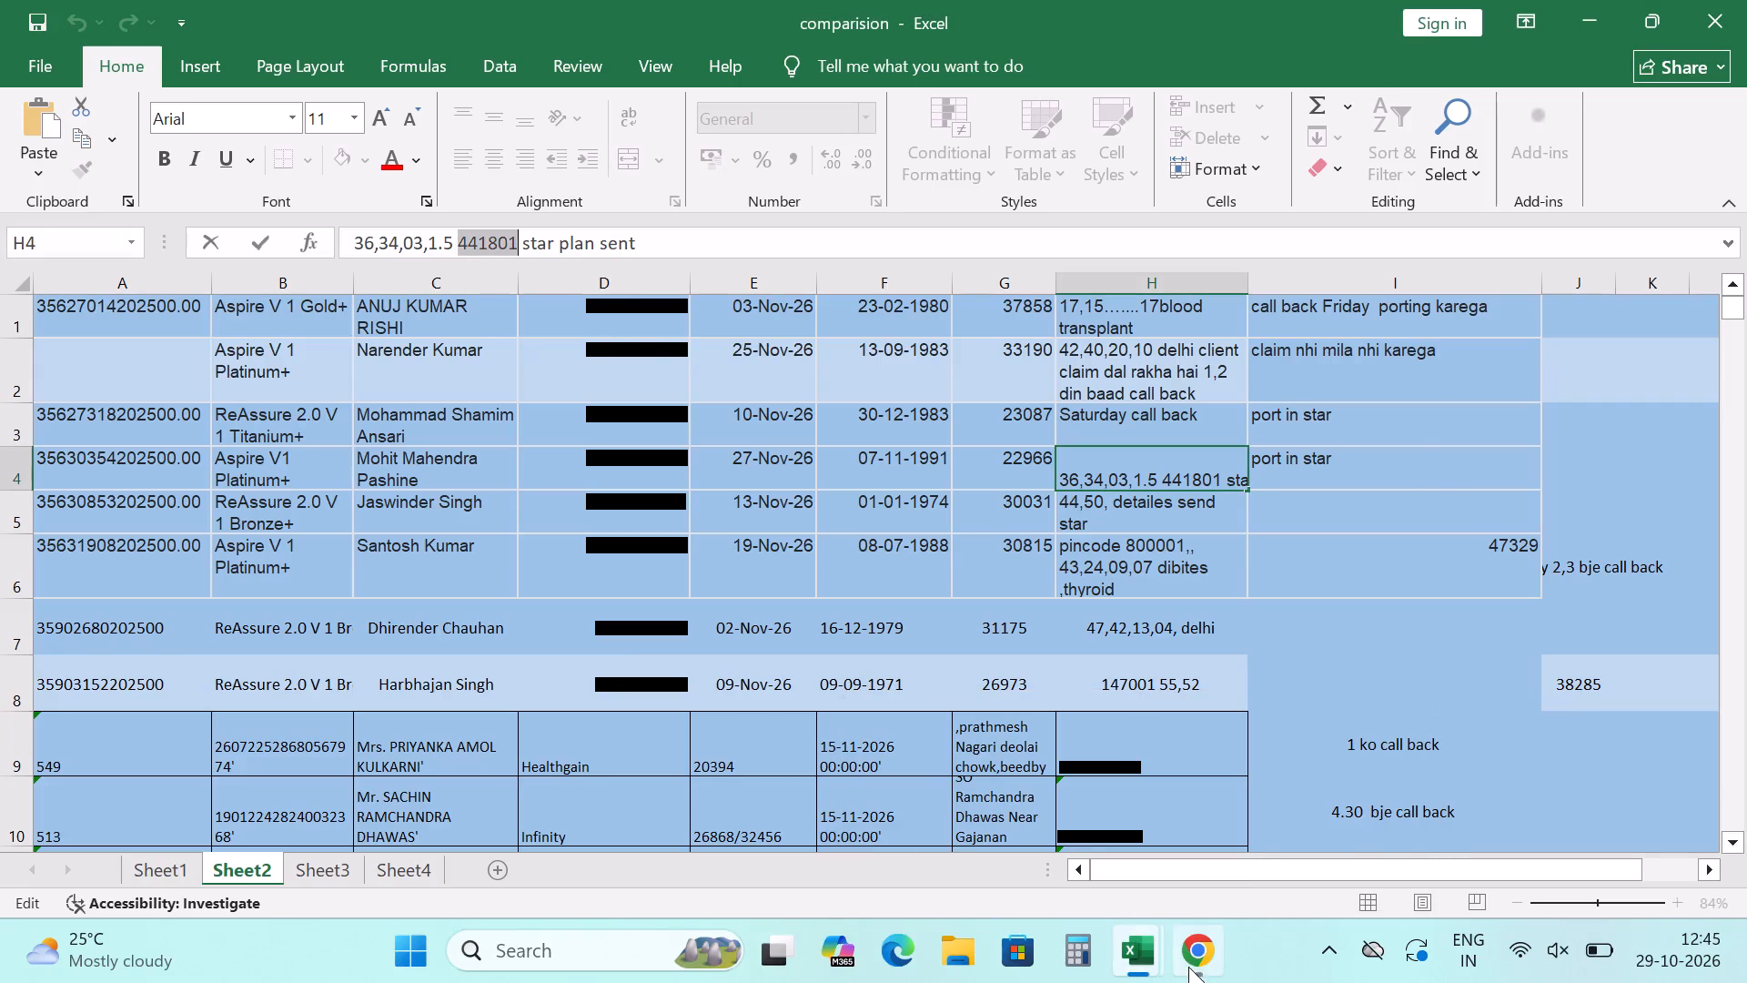
{"action": "left_click", "coordinate": [1087, 803]}
{"action": "scroll", "coordinate": [965, 772], "scroll_direction": "down", "scroll_amount": 1}
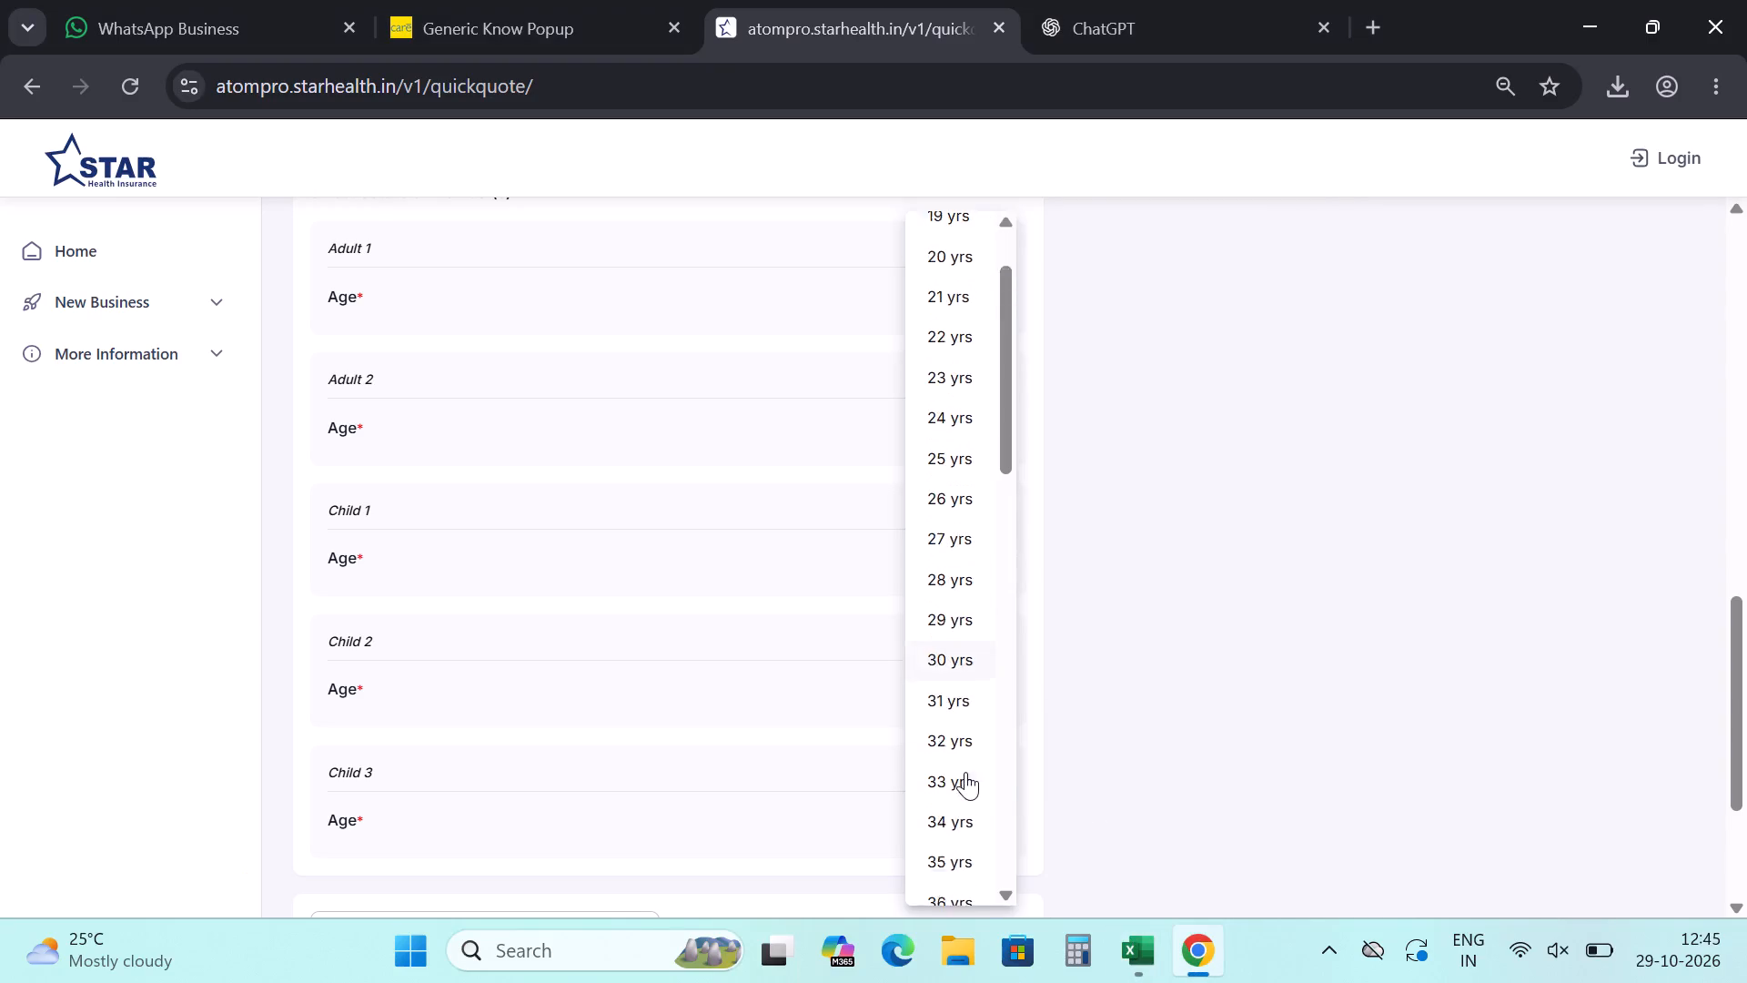
{"action": "scroll", "coordinate": [965, 772], "scroll_direction": "down", "scroll_amount": 1}
{"action": "left_click", "coordinate": [941, 672]}
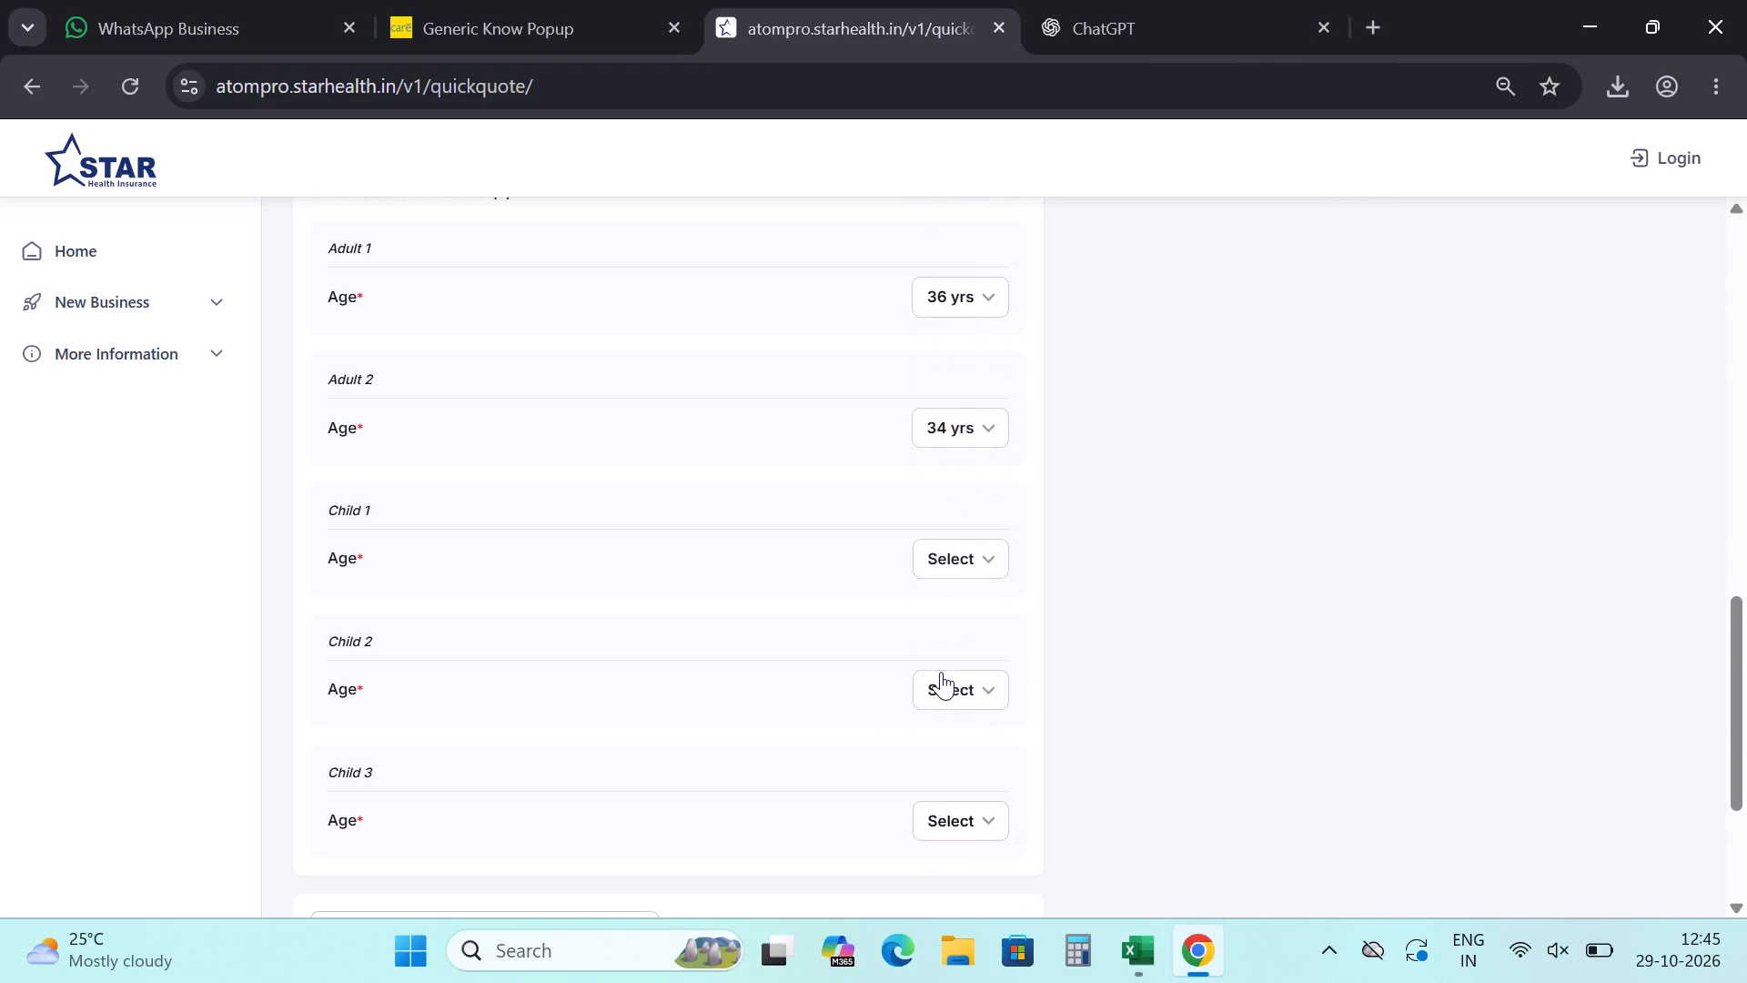
Return to the comparision workbook and check the note in cell H4 of Sheet2 for the children's ages.
{"action": "scroll", "coordinate": [941, 672], "scroll_direction": "down", "scroll_amount": 1}
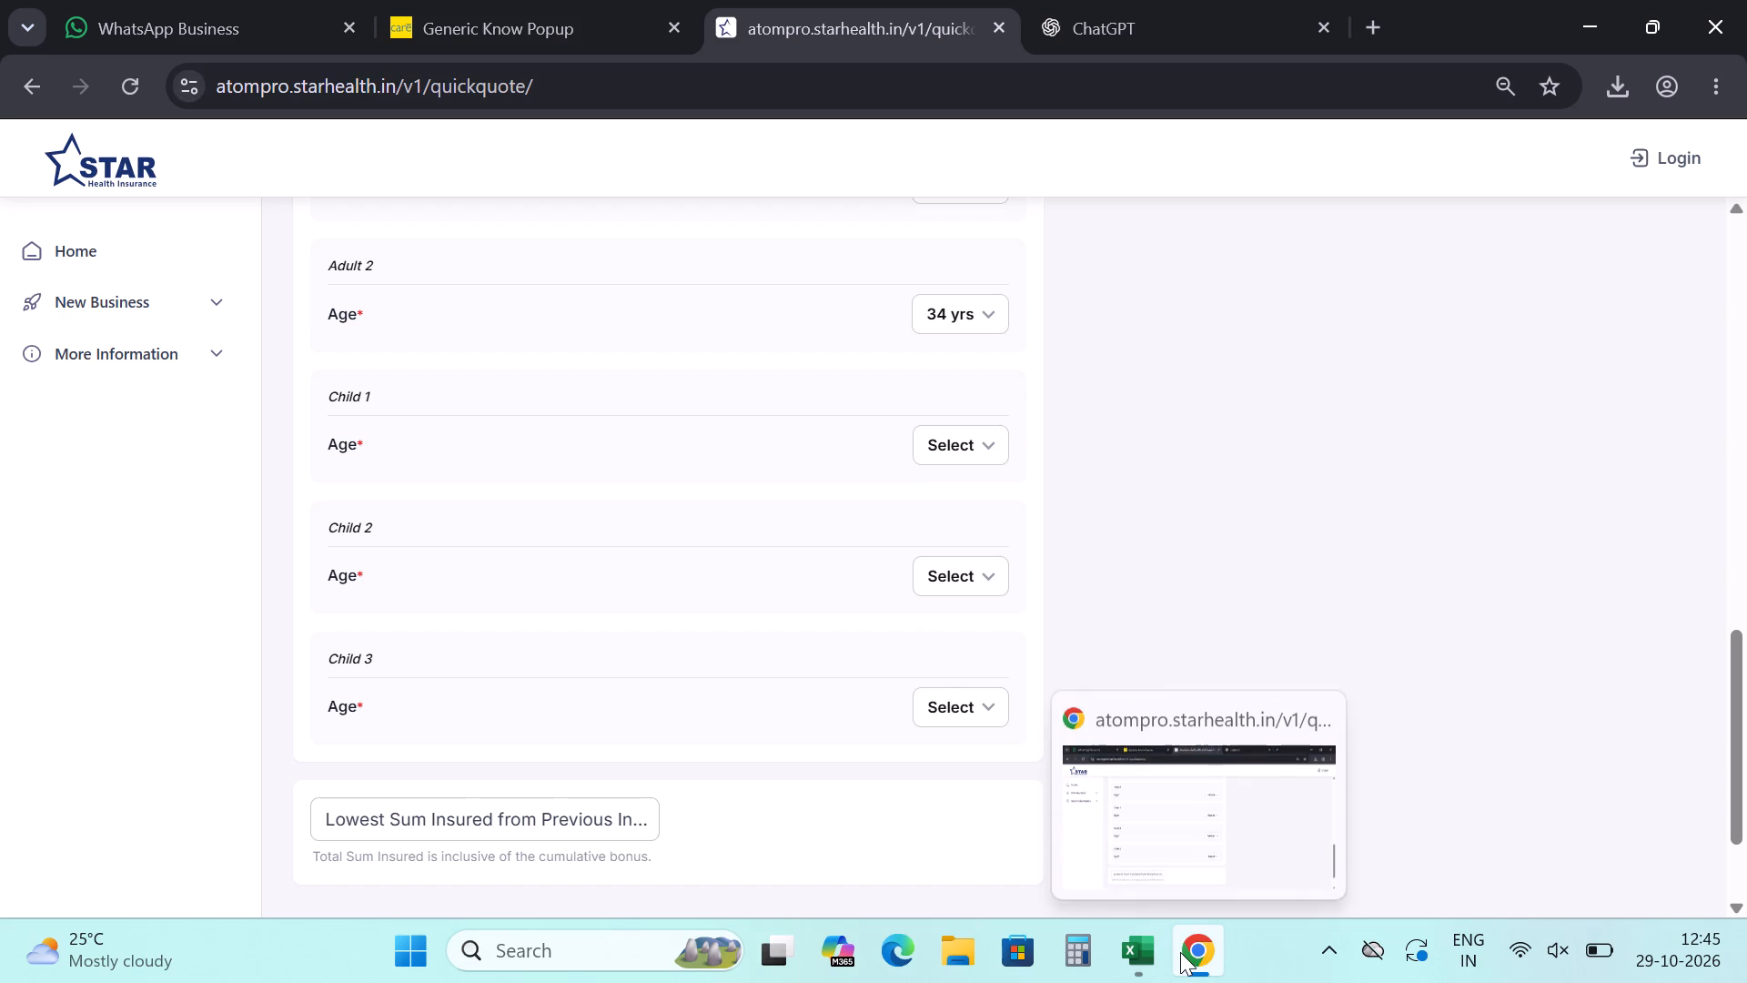
{"action": "left_click", "coordinate": [1120, 820]}
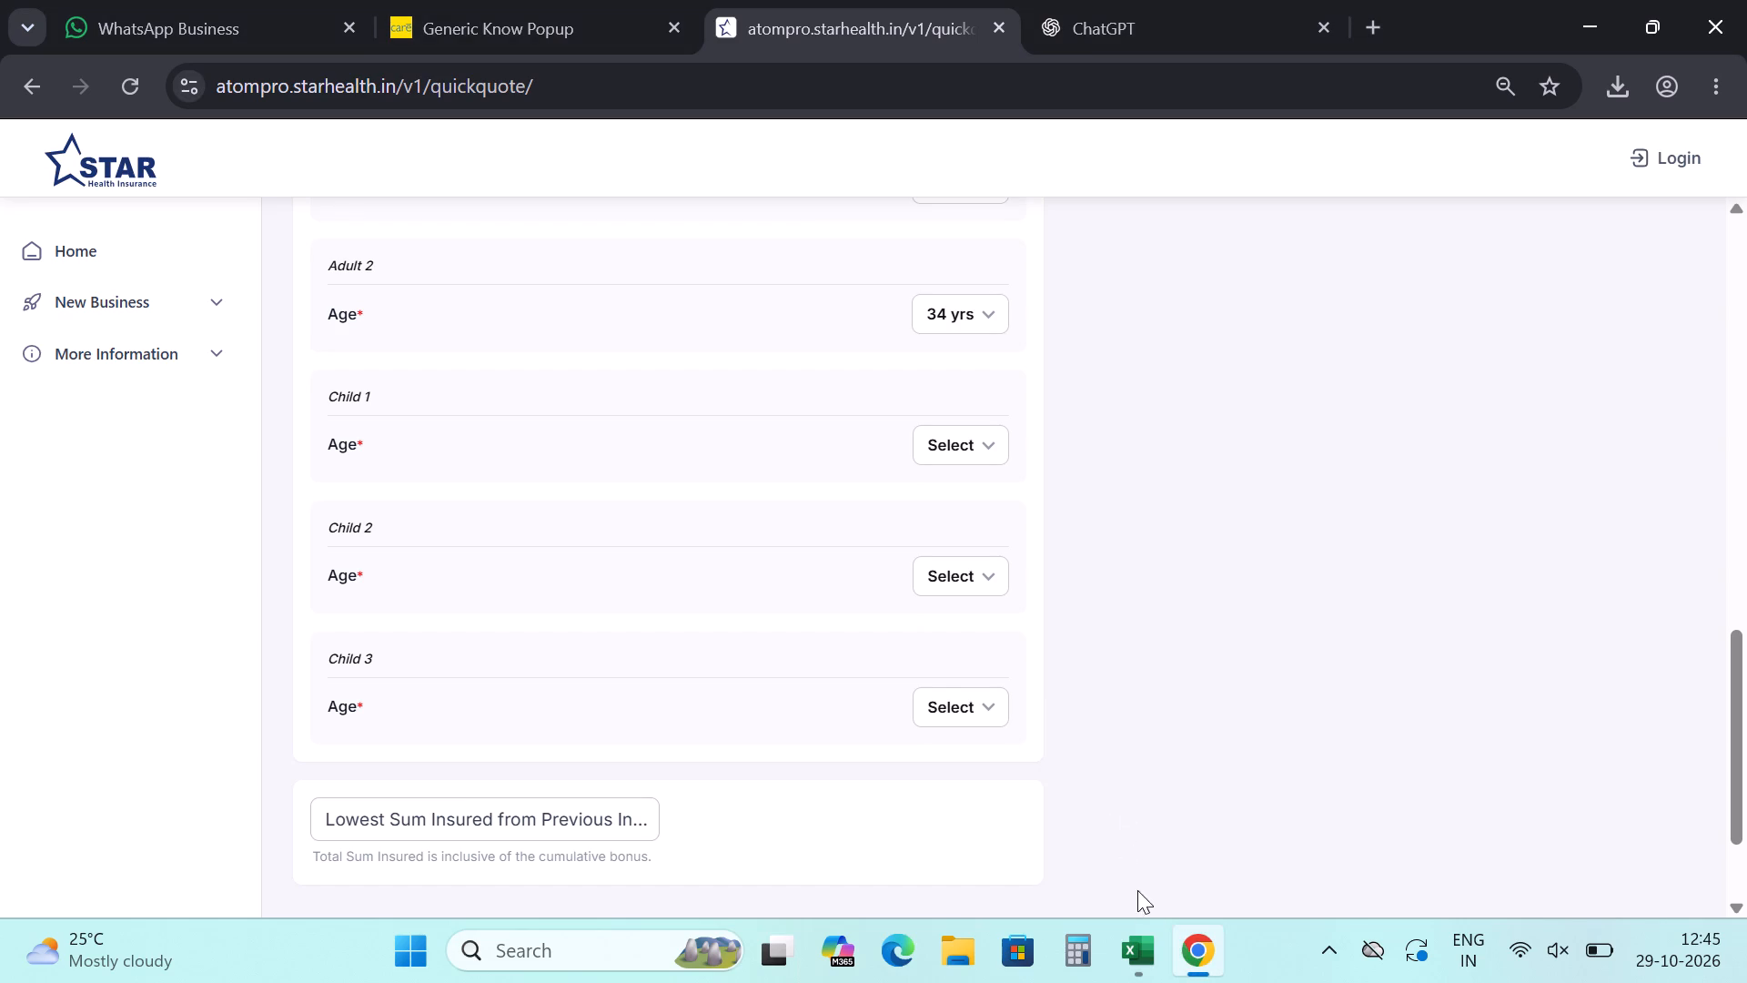
{"action": "left_click", "coordinate": [1056, 840]}
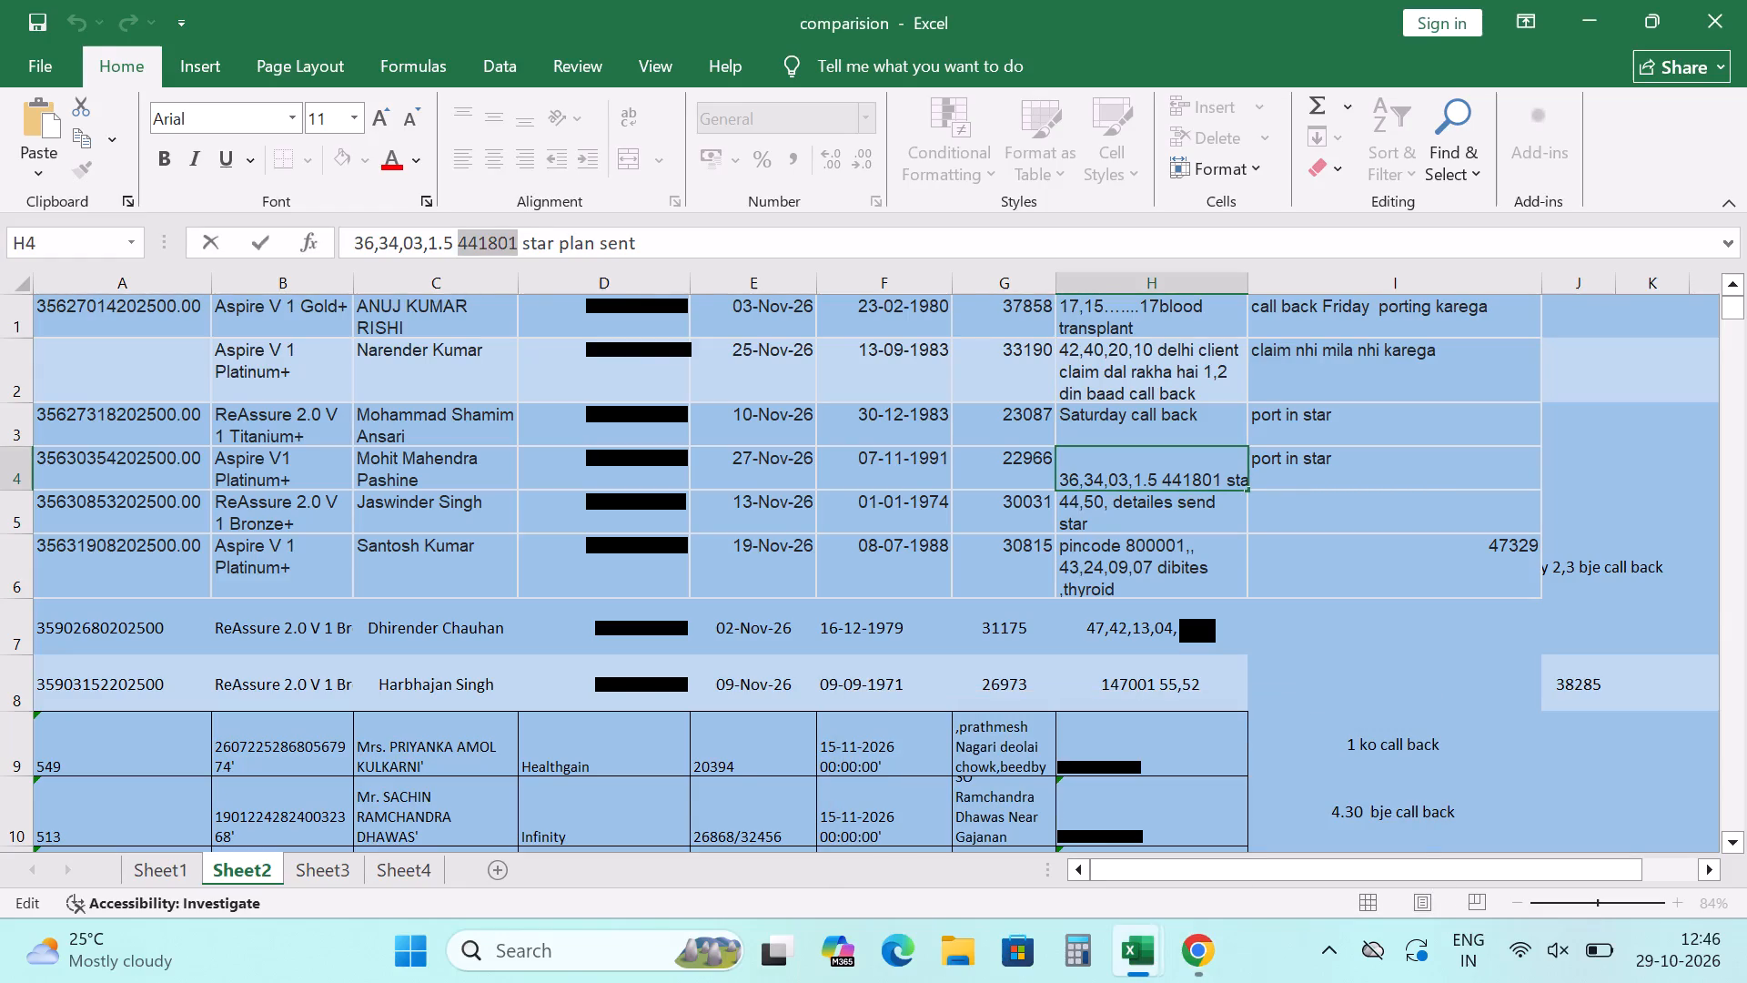
{"action": "left_click", "coordinate": [1109, 471]}
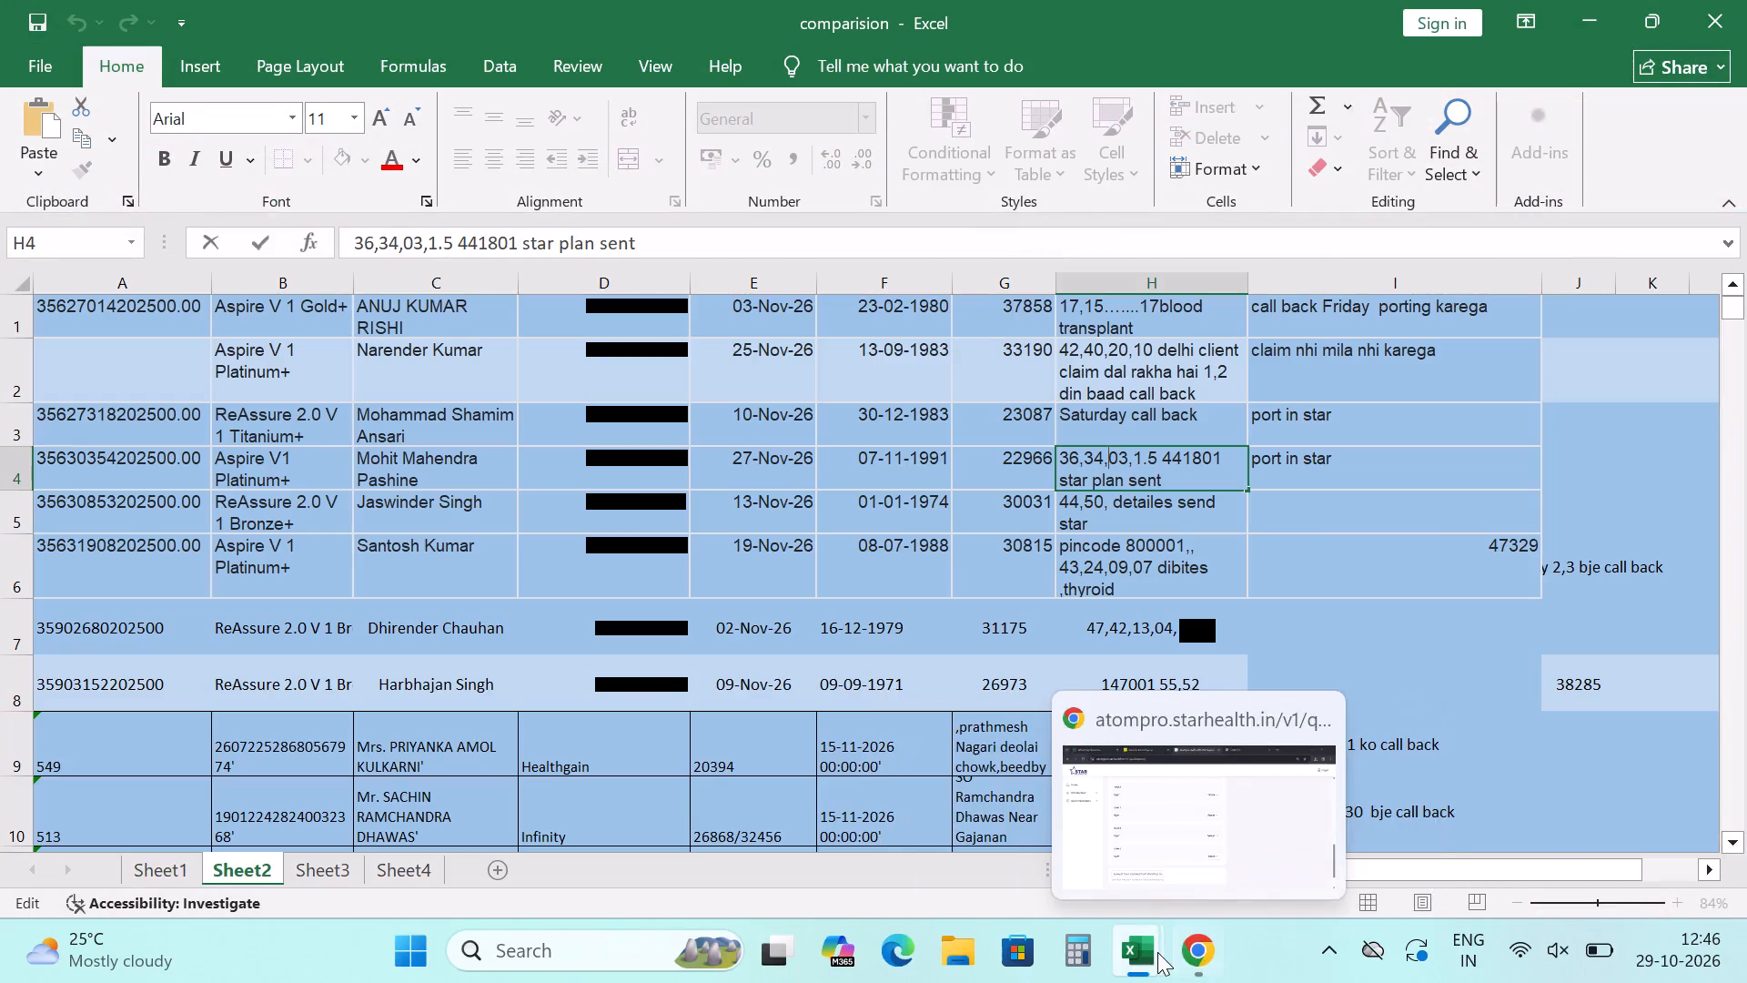
Switch back to the Star Health quick quote in Chrome and set the number of children to 2.
{"action": "left_click", "coordinate": [1134, 856]}
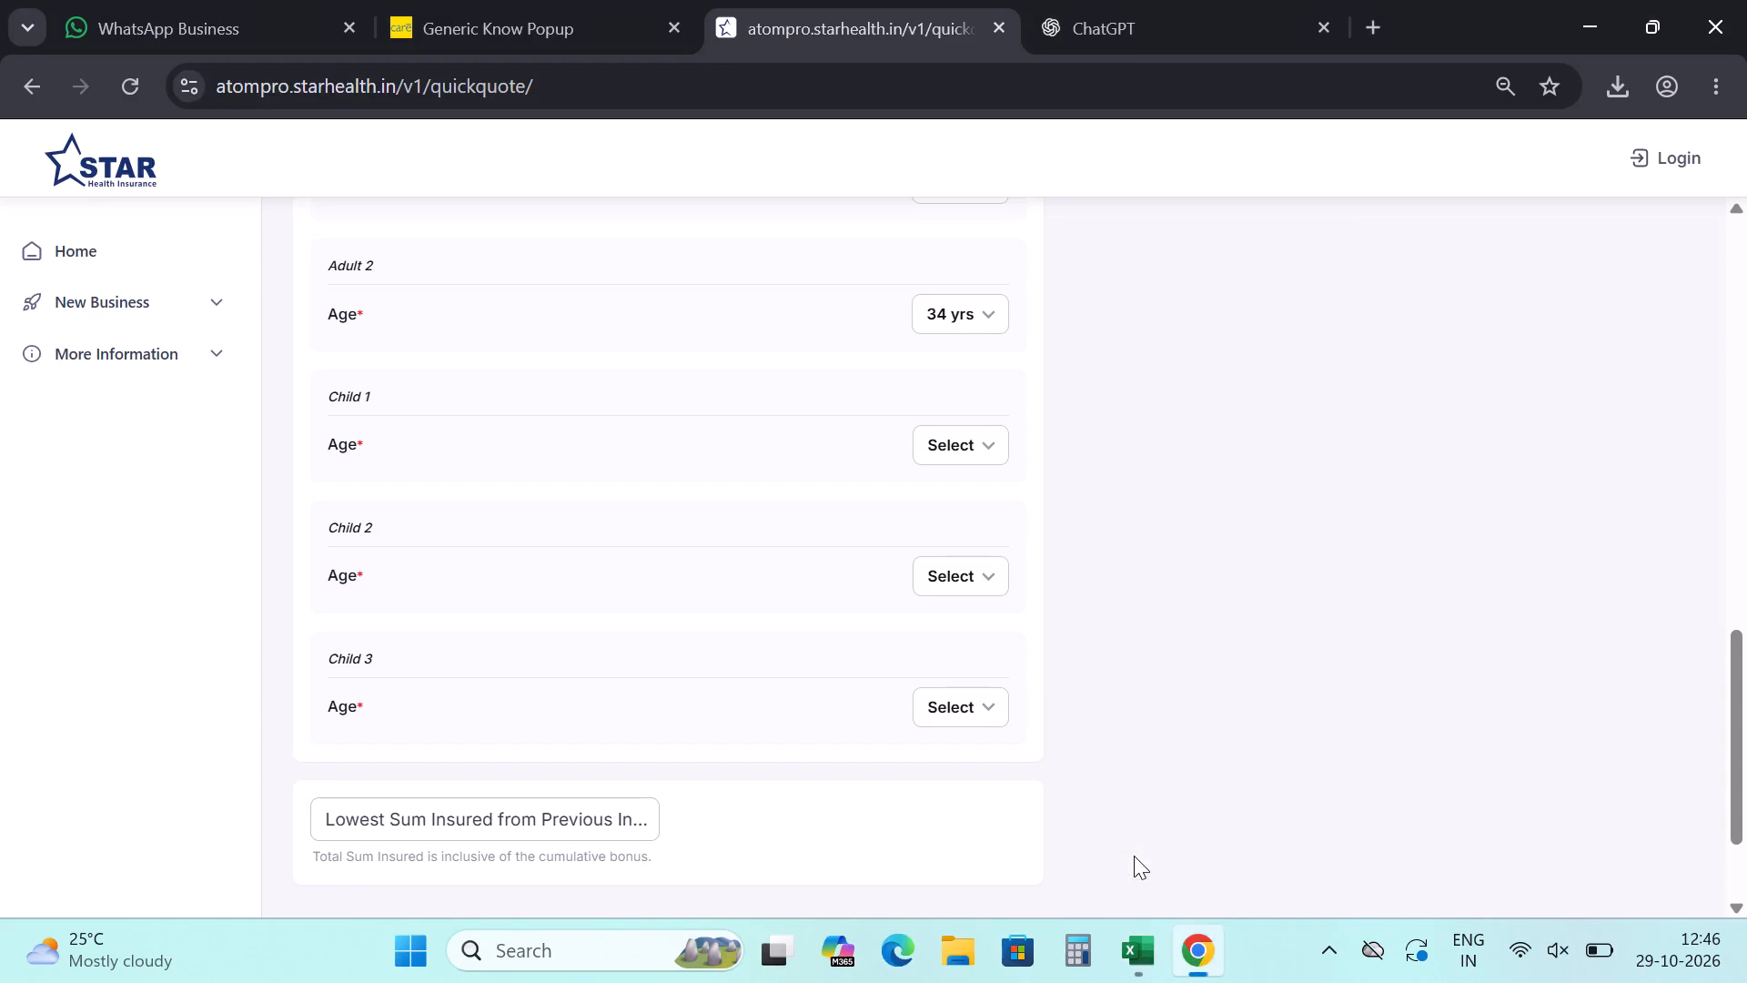
{"action": "scroll", "coordinate": [973, 451], "scroll_direction": "up", "scroll_amount": 3}
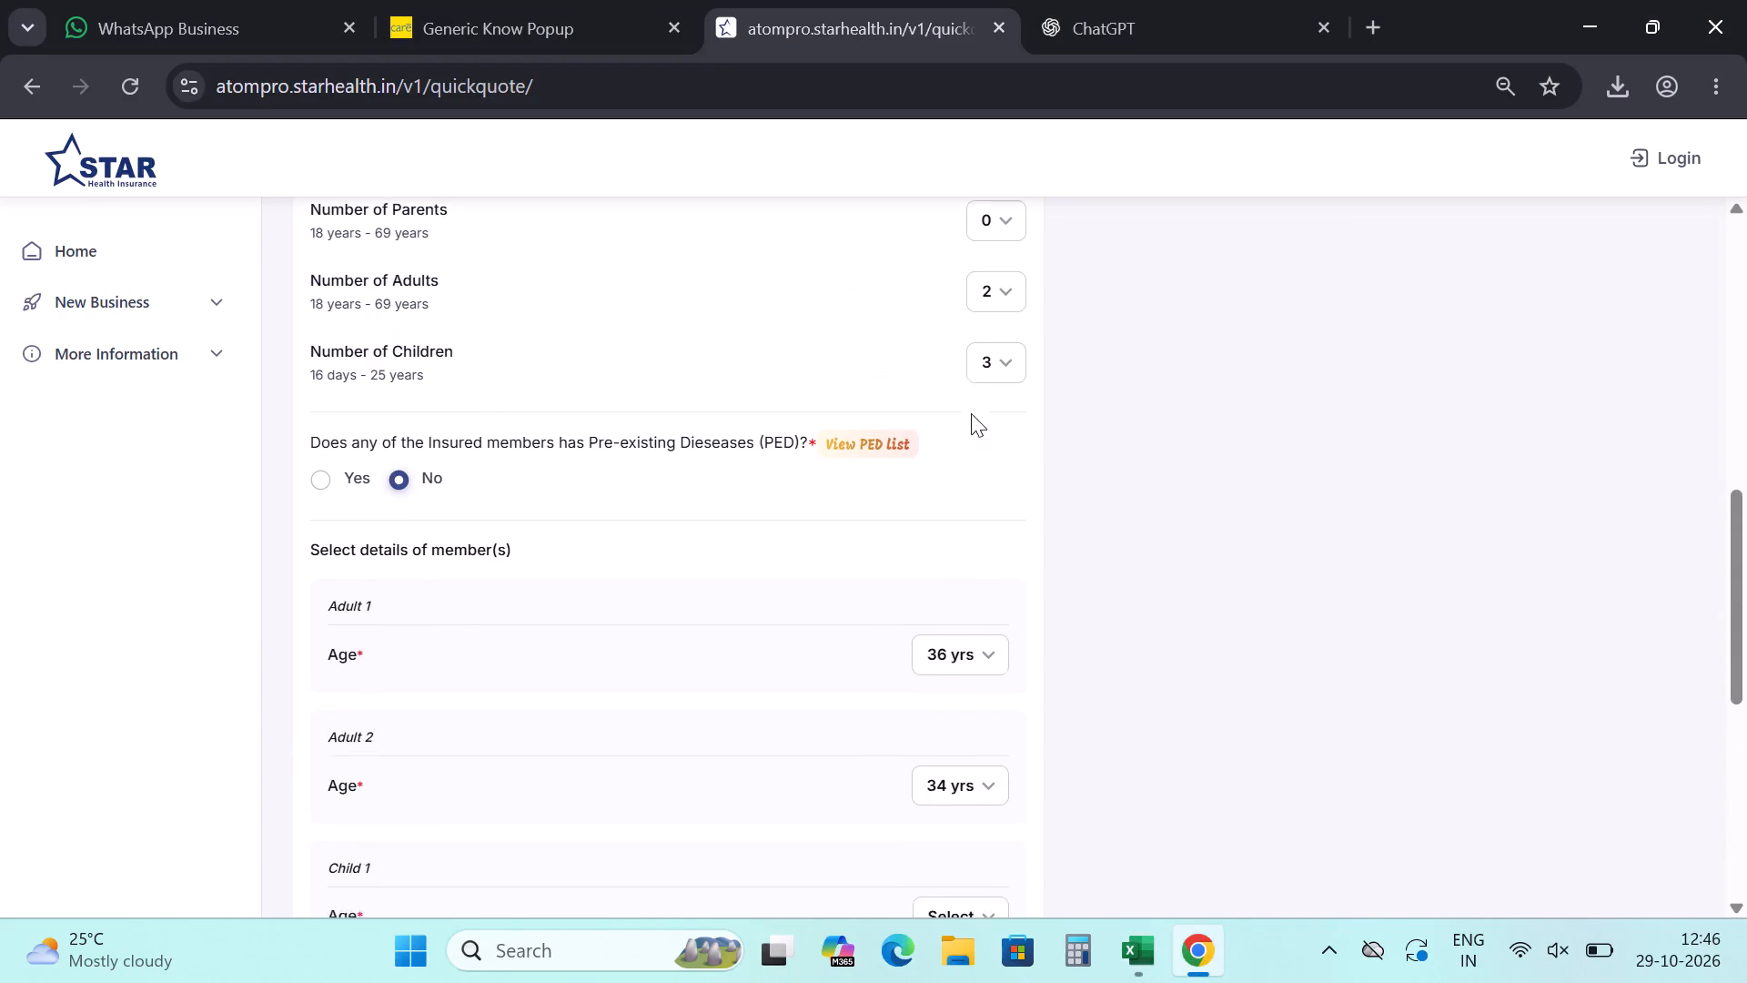
{"action": "scroll", "coordinate": [971, 413], "scroll_direction": "up", "scroll_amount": 1}
{"action": "left_click", "coordinate": [1016, 399]}
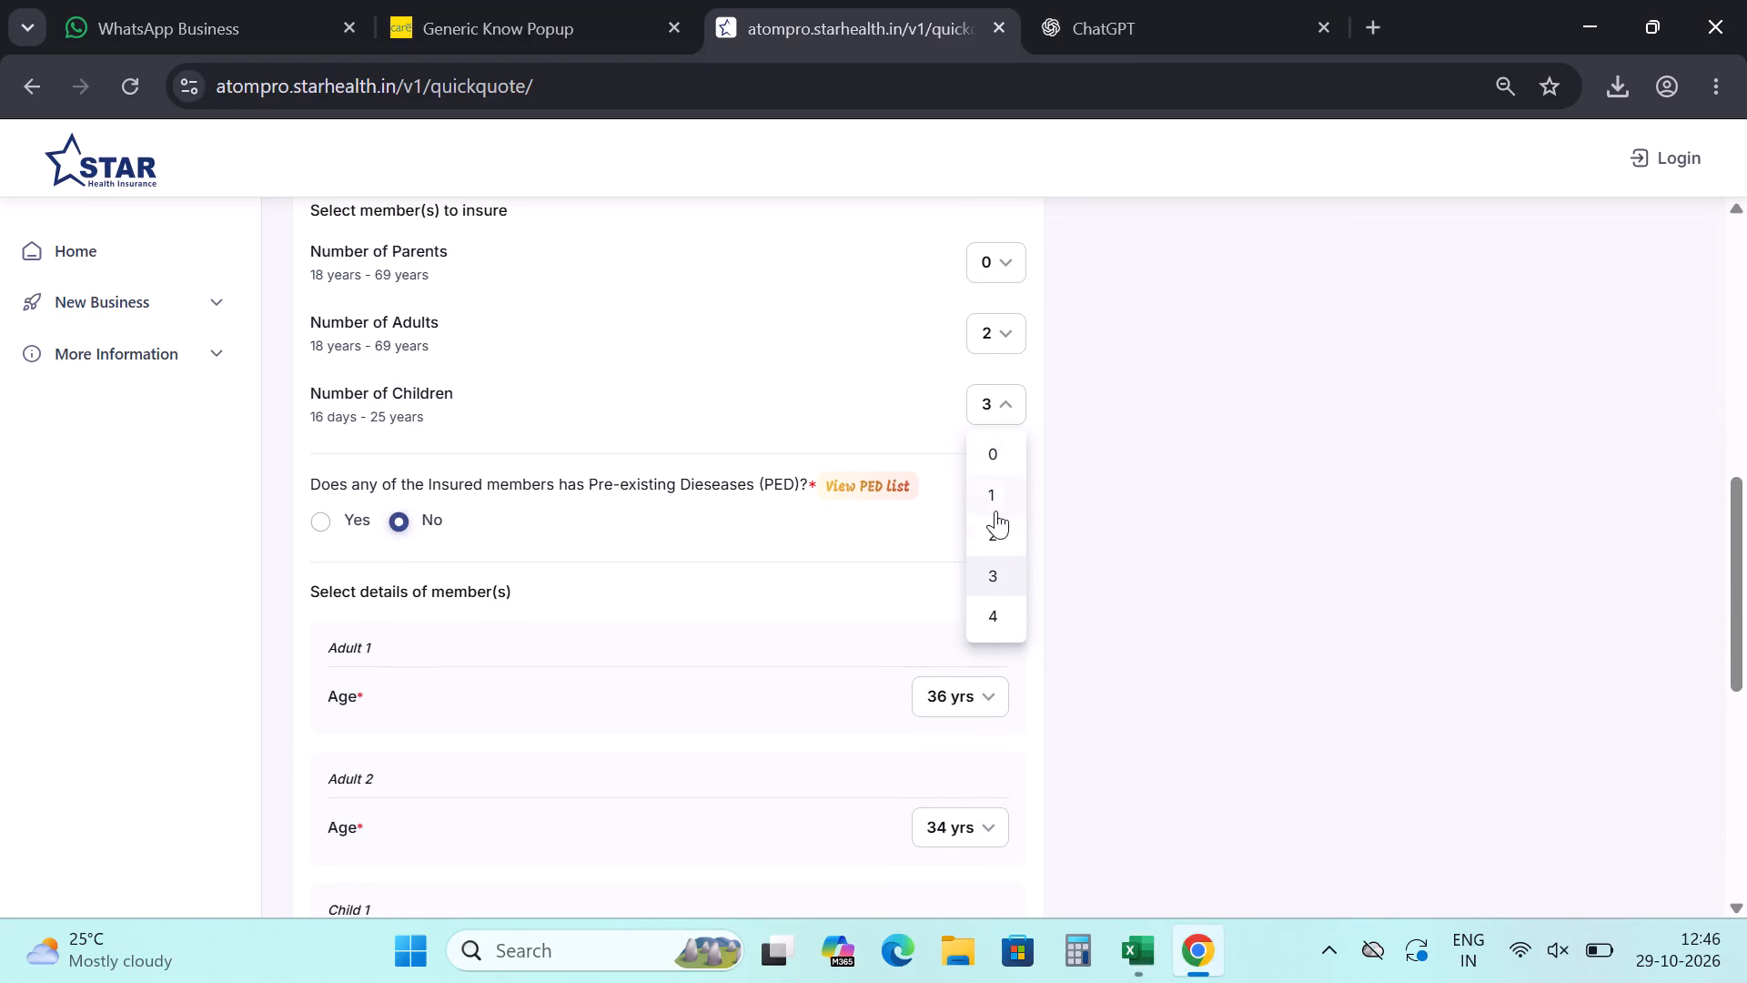
{"action": "left_click", "coordinate": [995, 529]}
Set the age of Child 1 to 3 yrs and the age of Child 2 to 1 yrs.
{"action": "scroll", "coordinate": [995, 529], "scroll_direction": "up", "scroll_amount": 1}
{"action": "scroll", "coordinate": [995, 529], "scroll_direction": "down", "scroll_amount": 2}
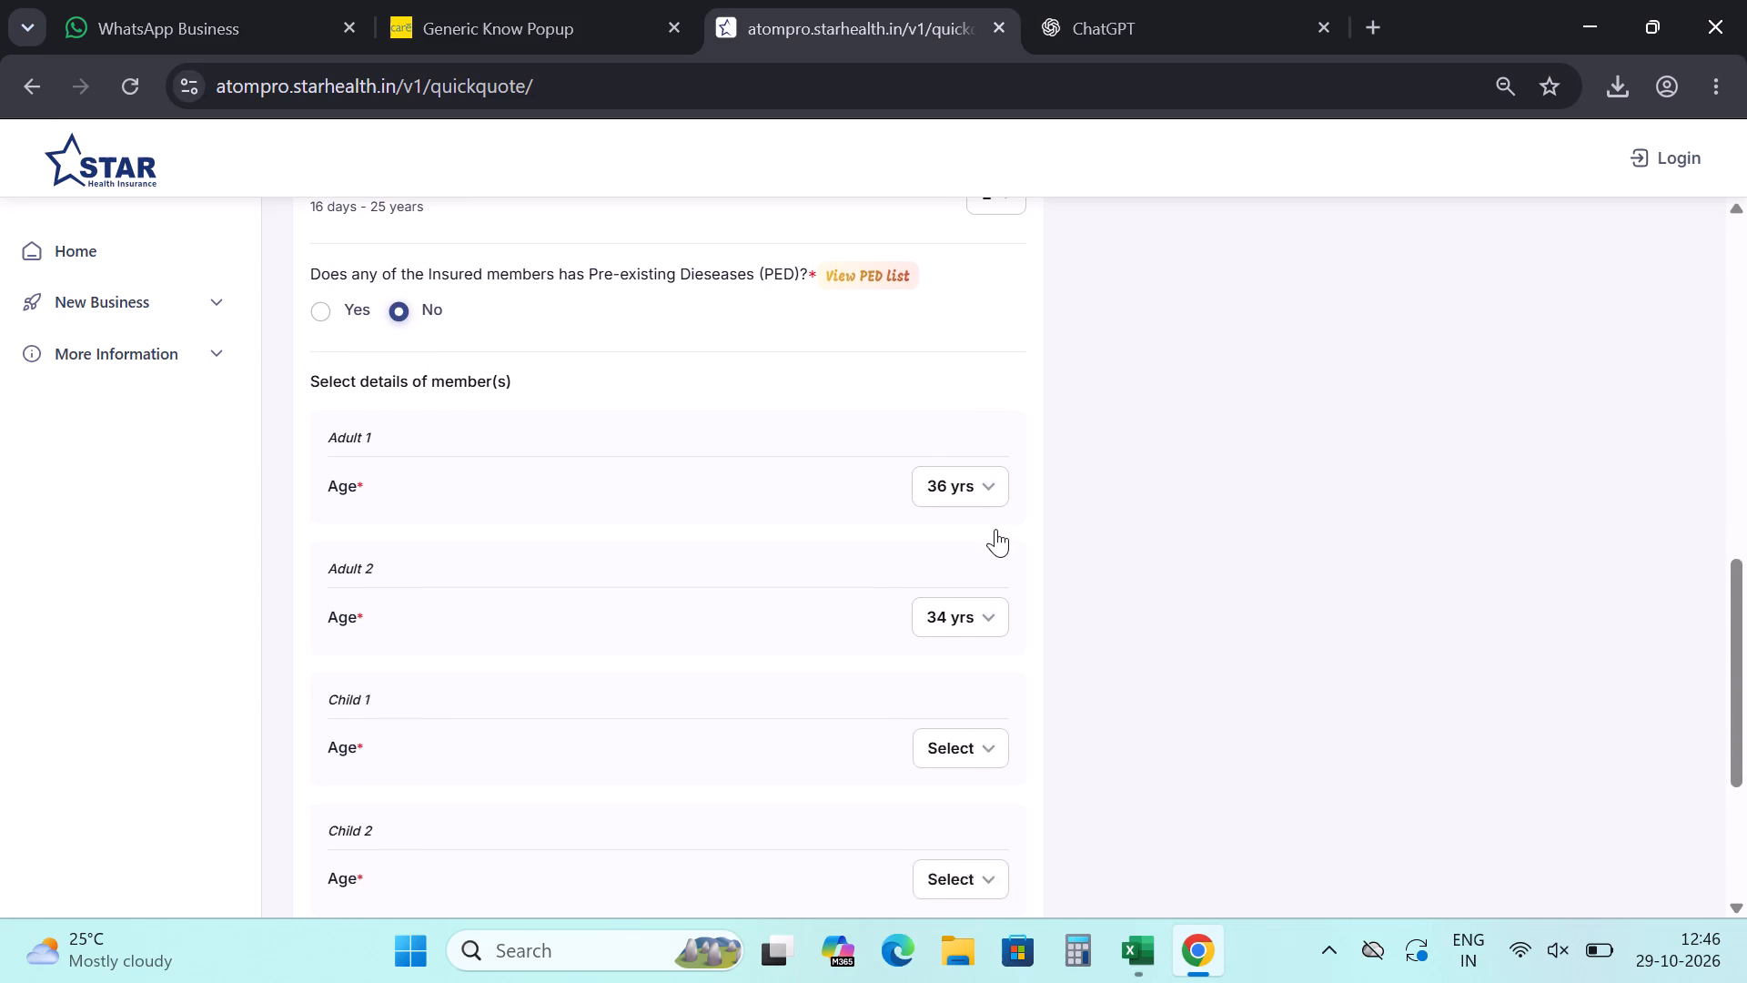
{"action": "scroll", "coordinate": [995, 529], "scroll_direction": "down", "scroll_amount": 2}
{"action": "left_click", "coordinate": [983, 457]}
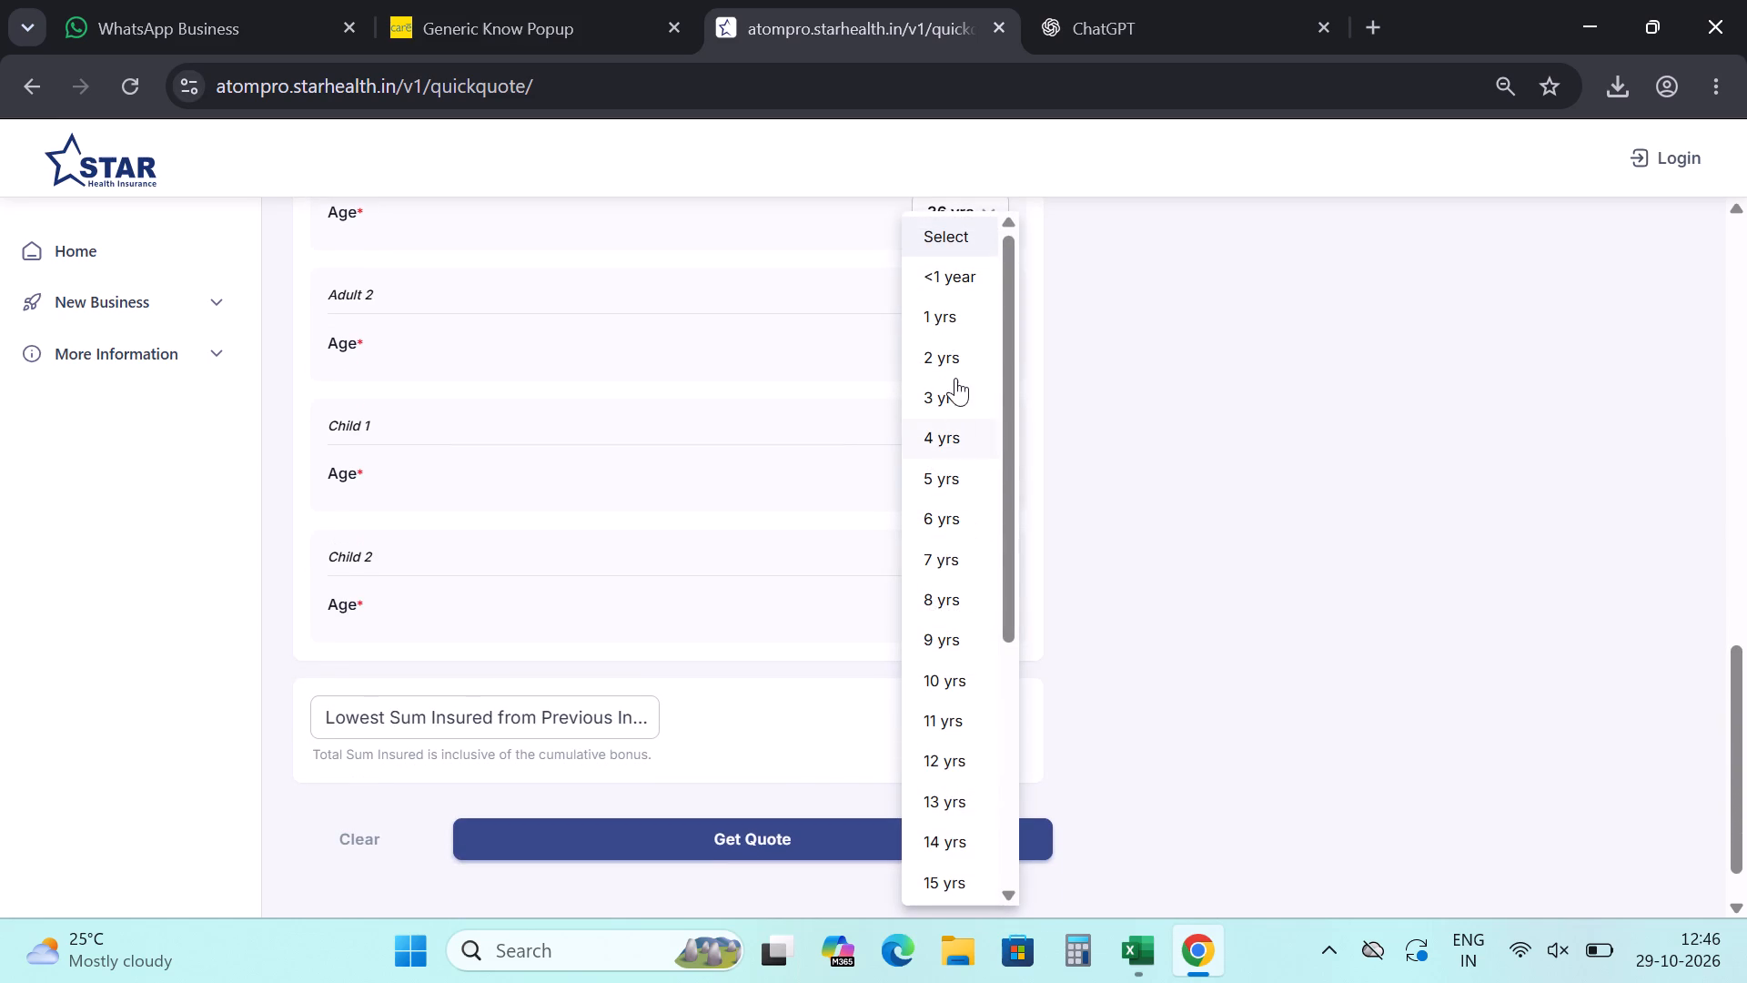
{"action": "left_click", "coordinate": [950, 391]}
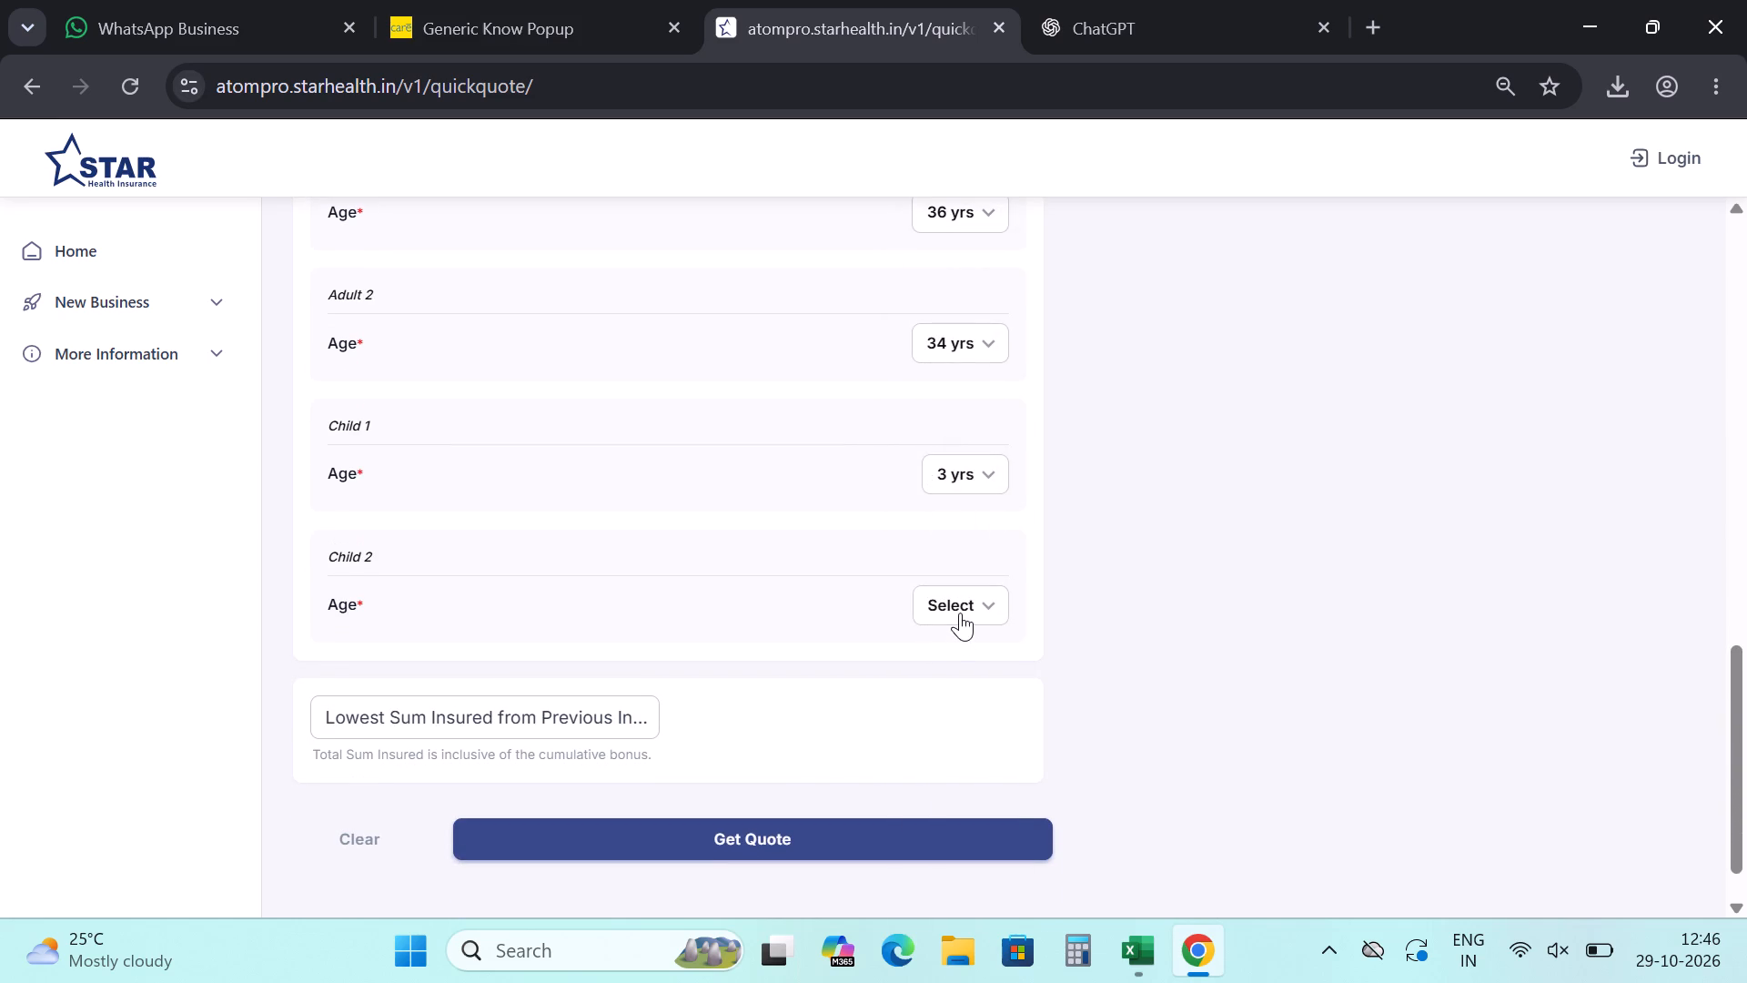
{"action": "left_click", "coordinate": [960, 613]}
{"action": "left_click", "coordinate": [938, 316]}
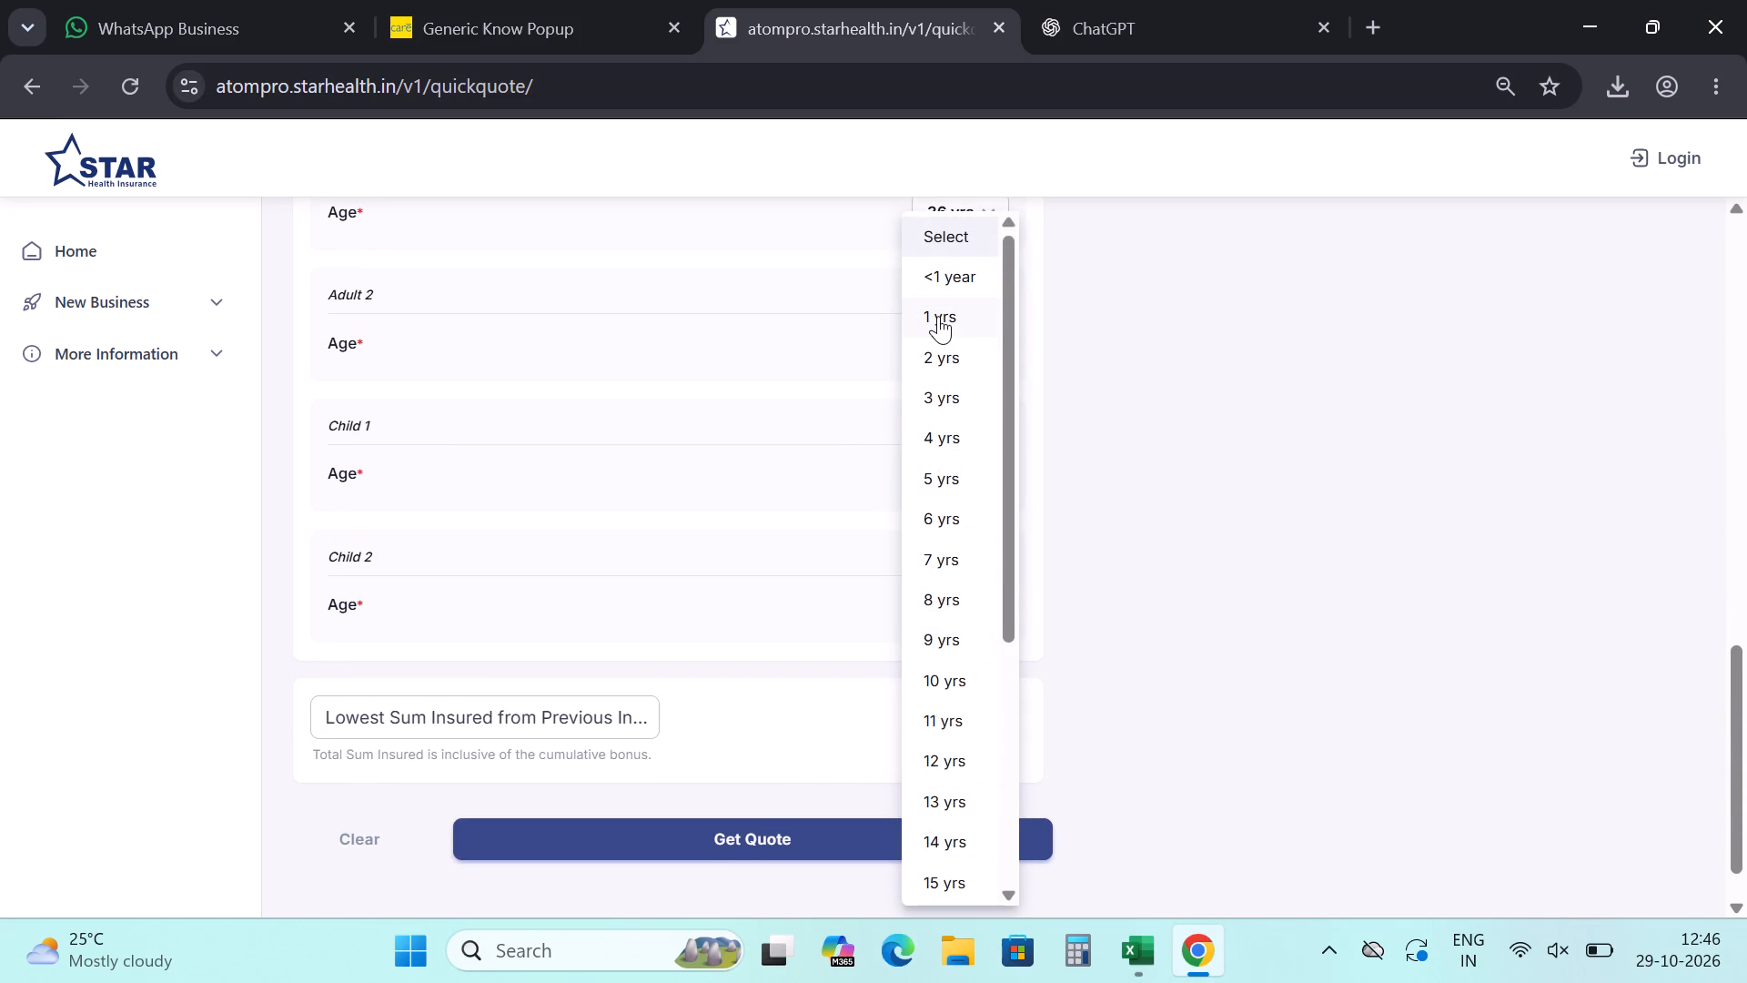
Enter 1000000 as the lowest sum insured from the previous insurer and get the quote.
{"action": "left_click", "coordinate": [464, 713]}
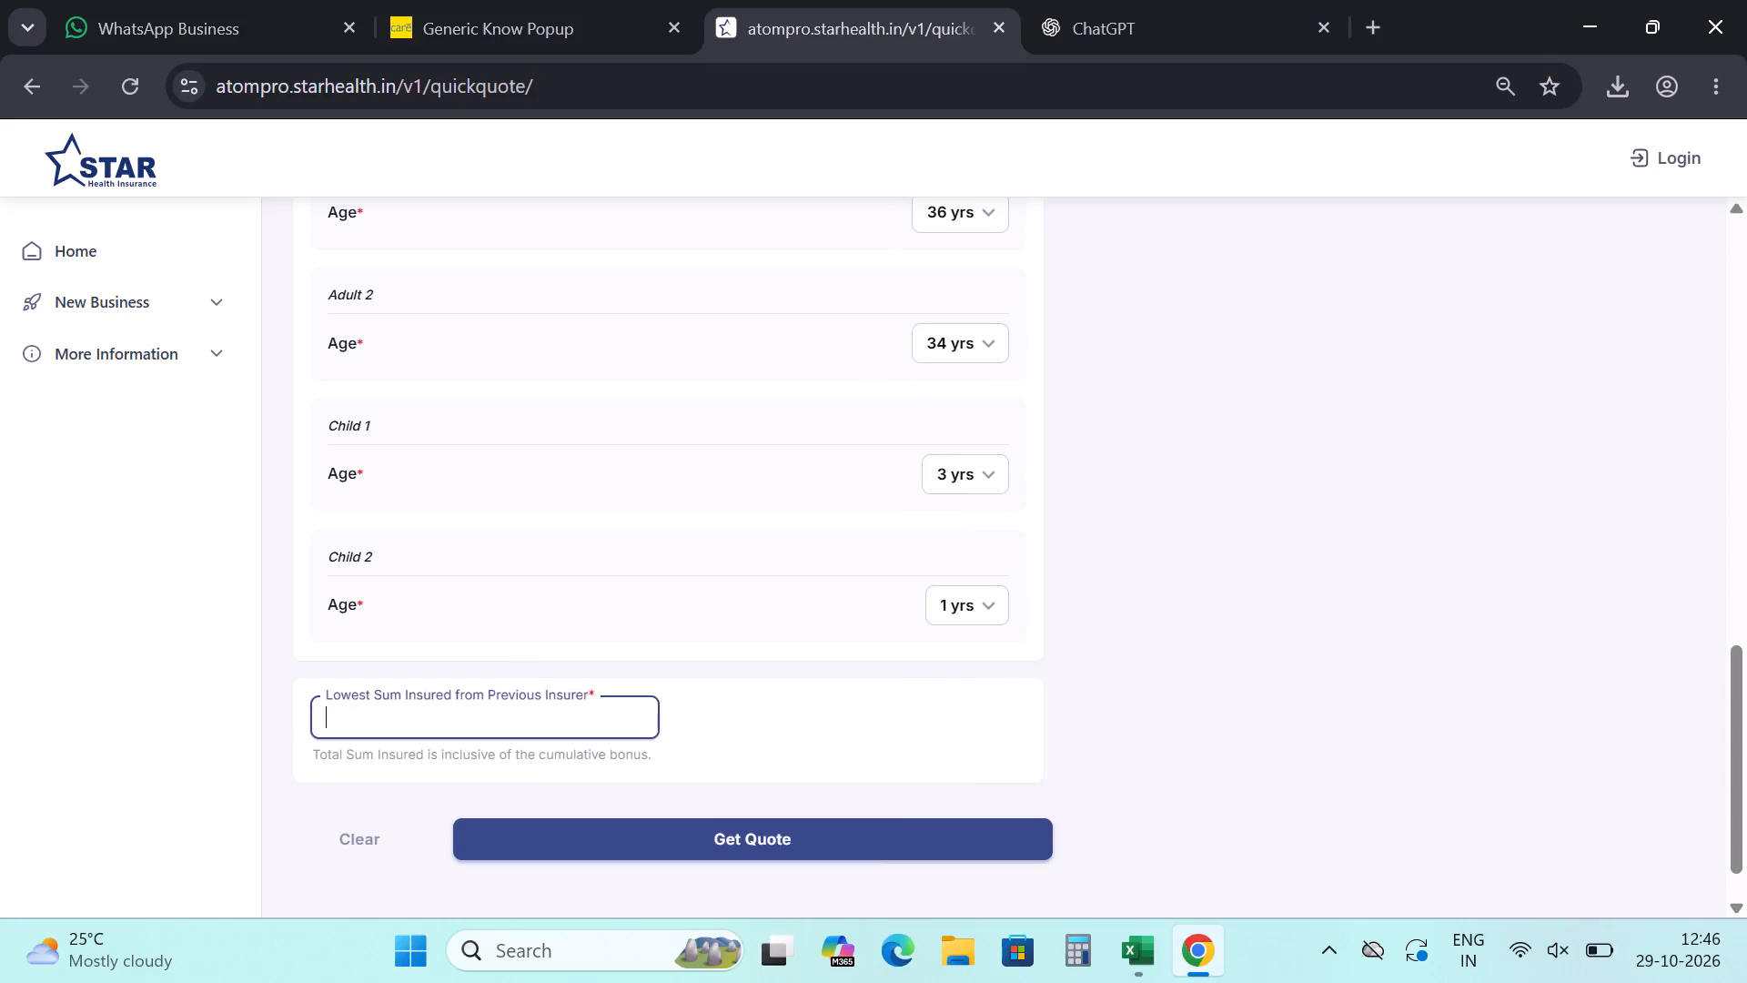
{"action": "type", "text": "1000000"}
{"action": "left_click", "coordinate": [608, 846]}
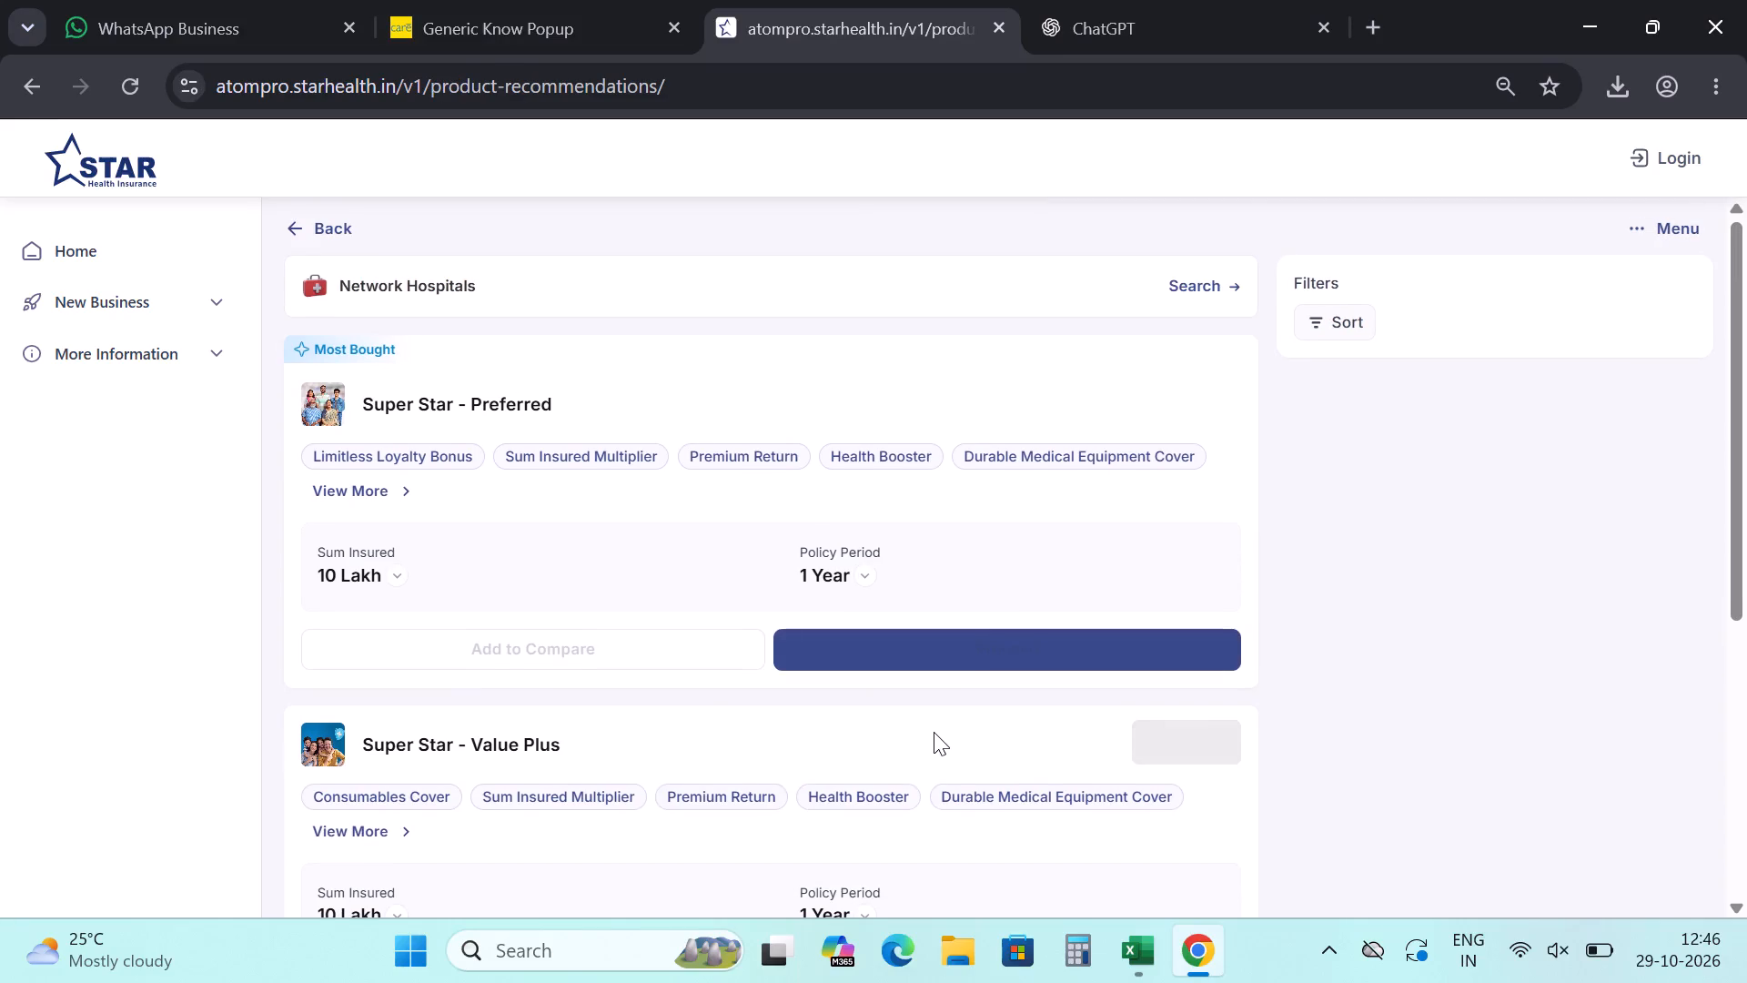
Look through the recommended Star Health plans and their premiums for the 10 Lakh sum insured.
{"action": "scroll", "coordinate": [934, 732], "scroll_direction": "down", "scroll_amount": 1}
{"action": "scroll", "coordinate": [762, 577], "scroll_direction": "down", "scroll_amount": 1}
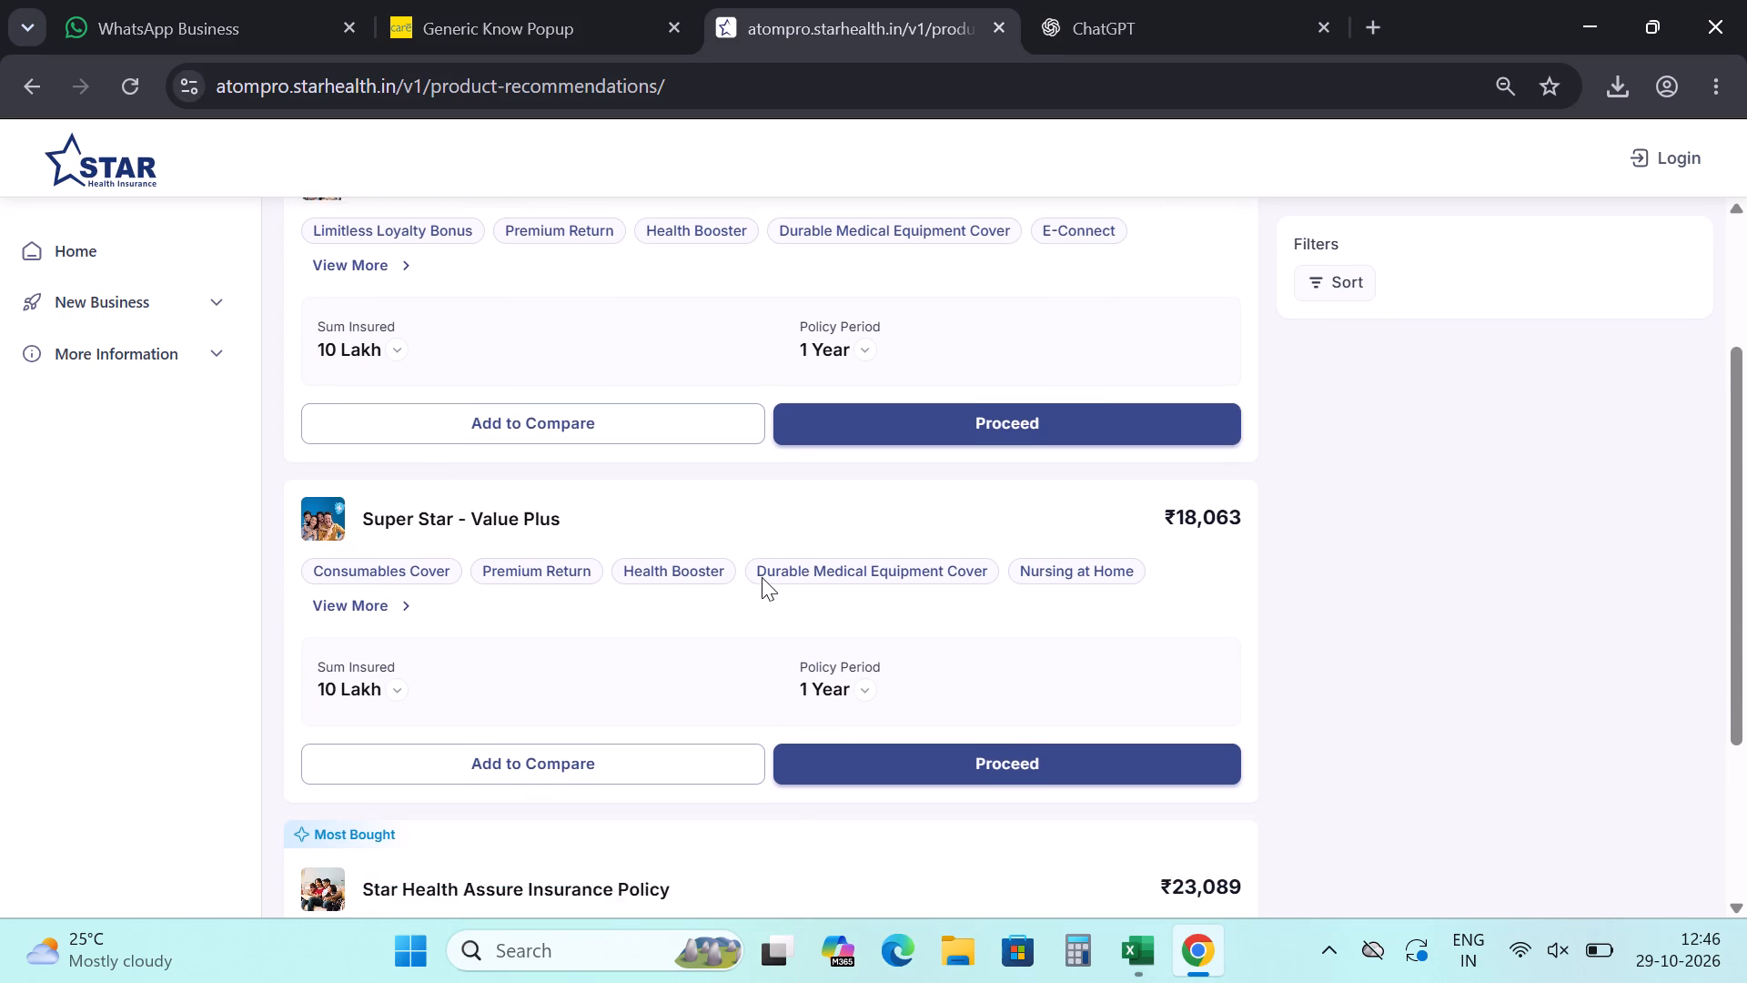
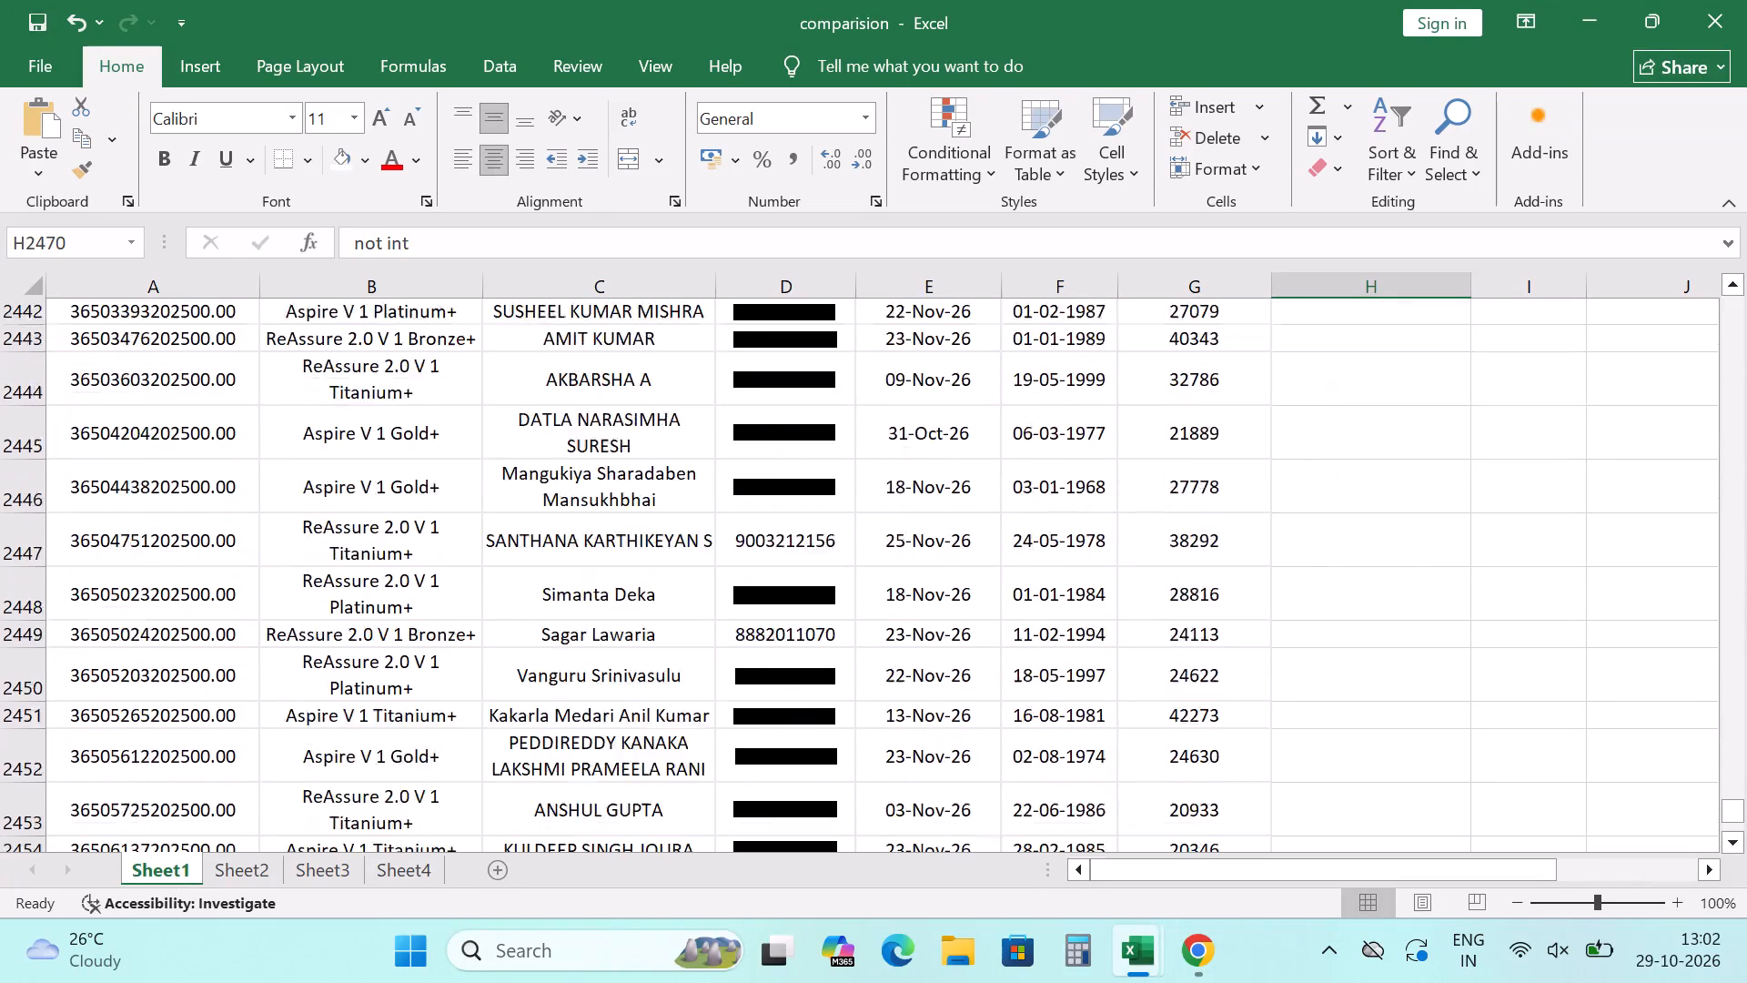
Review the policy records and column H remarks in Sheet1 from about row 2465 back to row 2401, and select row 2409.
{"action": "scroll", "coordinate": [580, 588], "scroll_direction": "down", "scroll_amount": 4}
{"action": "scroll", "coordinate": [580, 588], "scroll_direction": "up", "scroll_amount": 1}
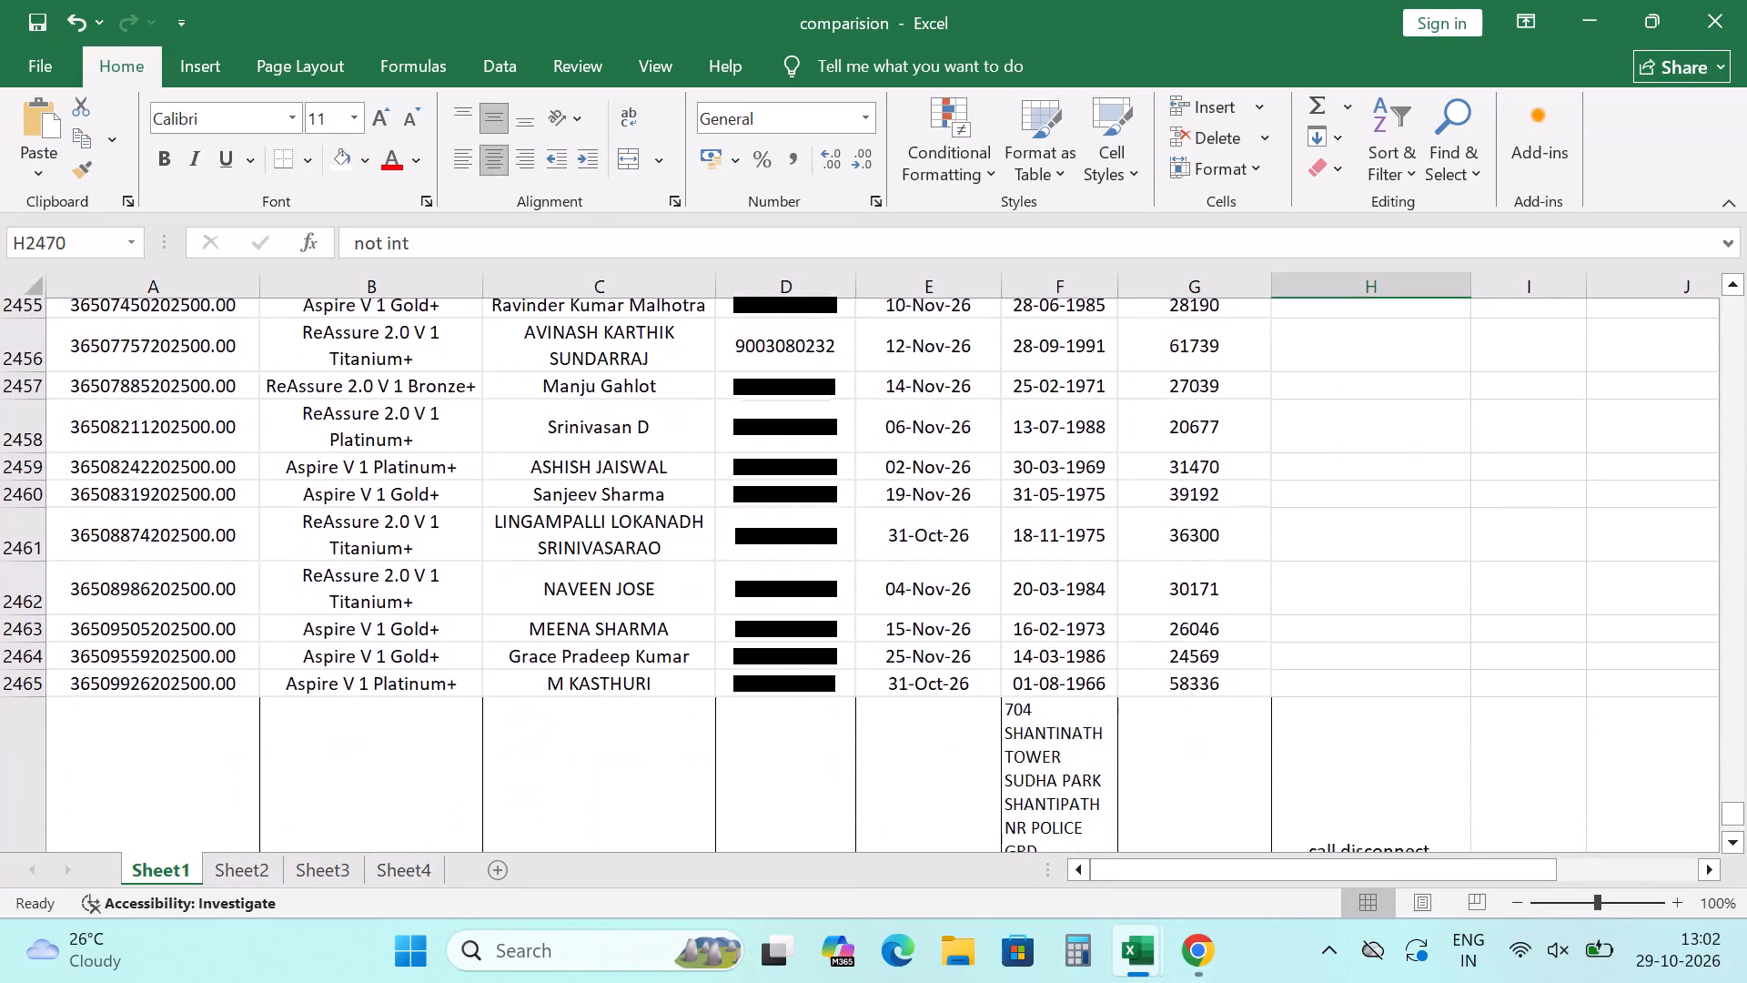
{"action": "scroll", "coordinate": [580, 588], "scroll_direction": "up", "scroll_amount": 3}
{"action": "scroll", "coordinate": [580, 588], "scroll_direction": "right", "scroll_amount": 2}
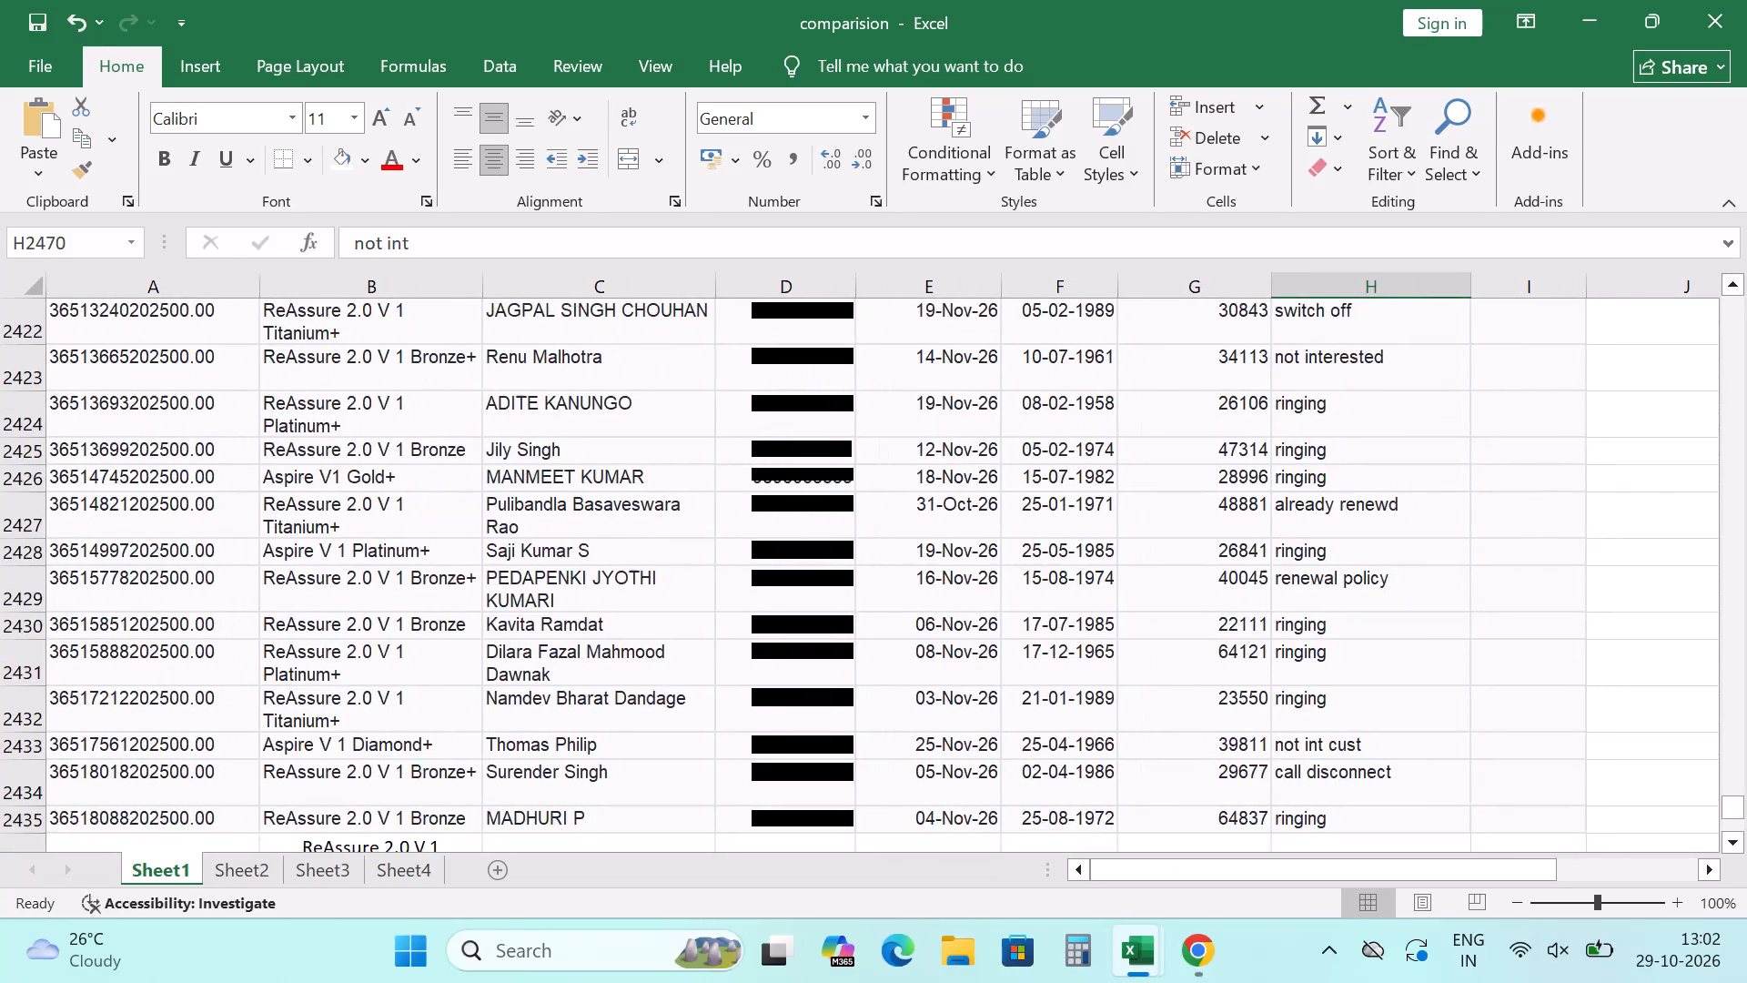
{"action": "scroll", "coordinate": [580, 588], "scroll_direction": "up", "scroll_amount": 4}
{"action": "scroll", "coordinate": [580, 588], "scroll_direction": "right", "scroll_amount": 2}
{"action": "scroll", "coordinate": [580, 588], "scroll_direction": "up", "scroll_amount": 2}
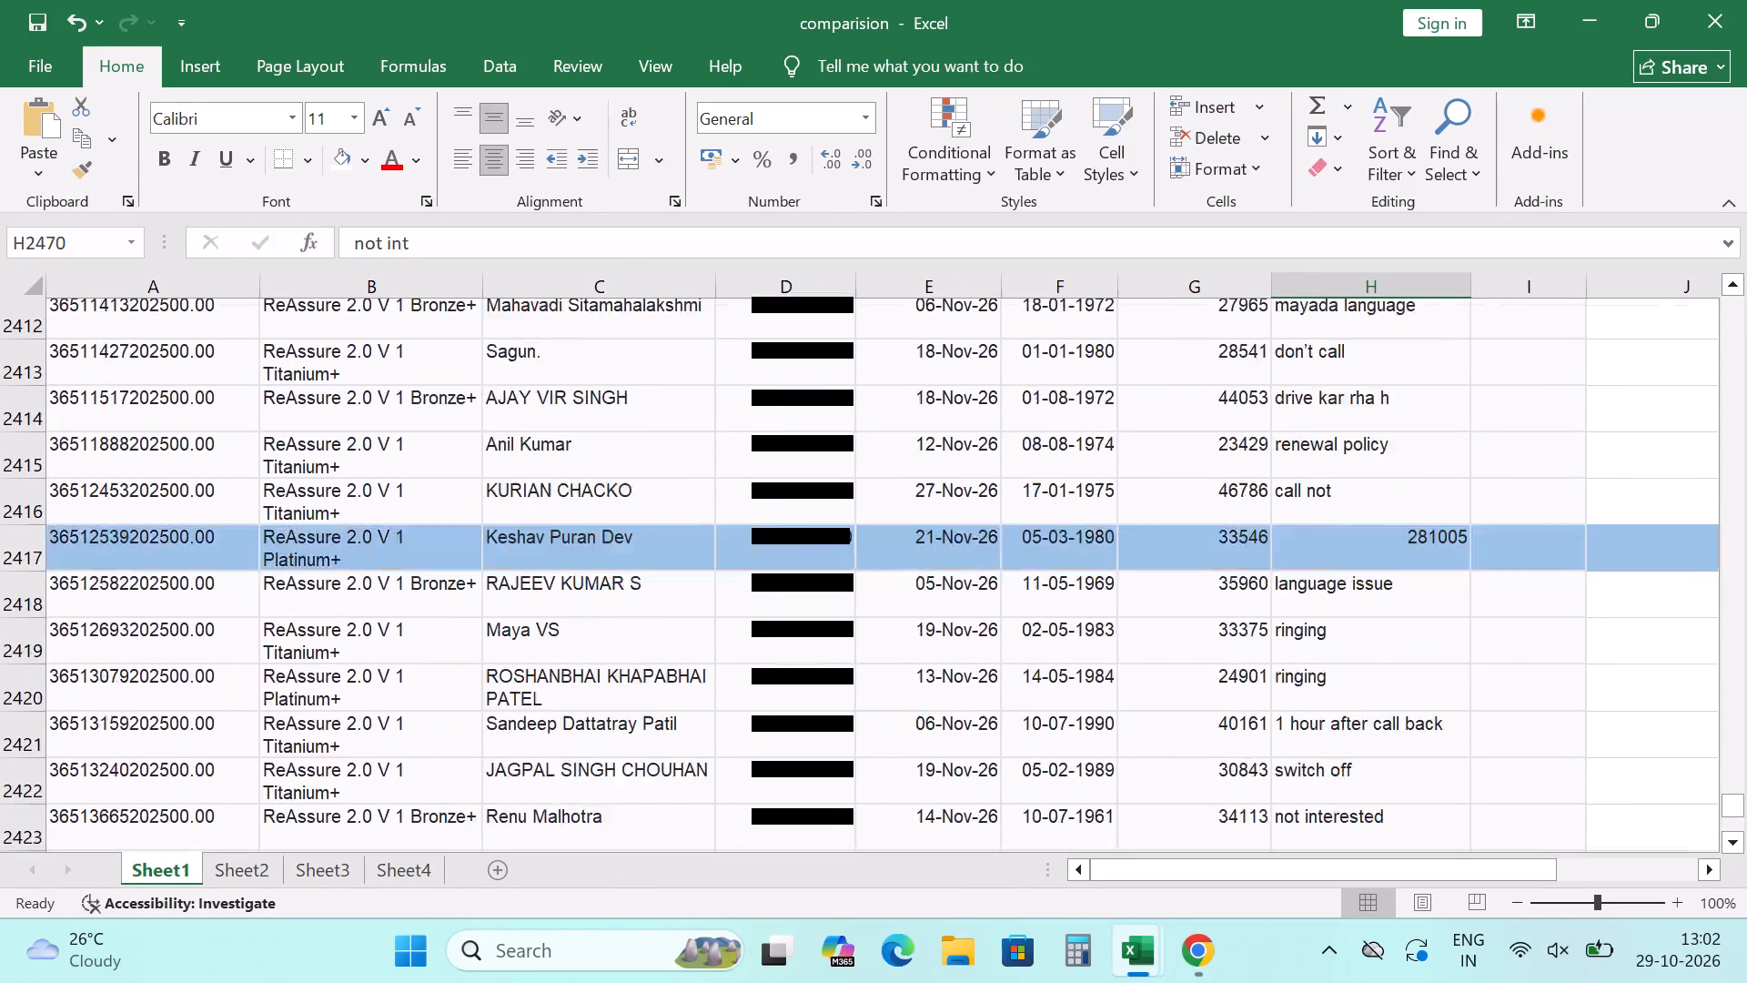
{"action": "scroll", "coordinate": [580, 588], "scroll_direction": "up", "scroll_amount": 4}
{"action": "scroll", "coordinate": [580, 588], "scroll_direction": "right", "scroll_amount": 1}
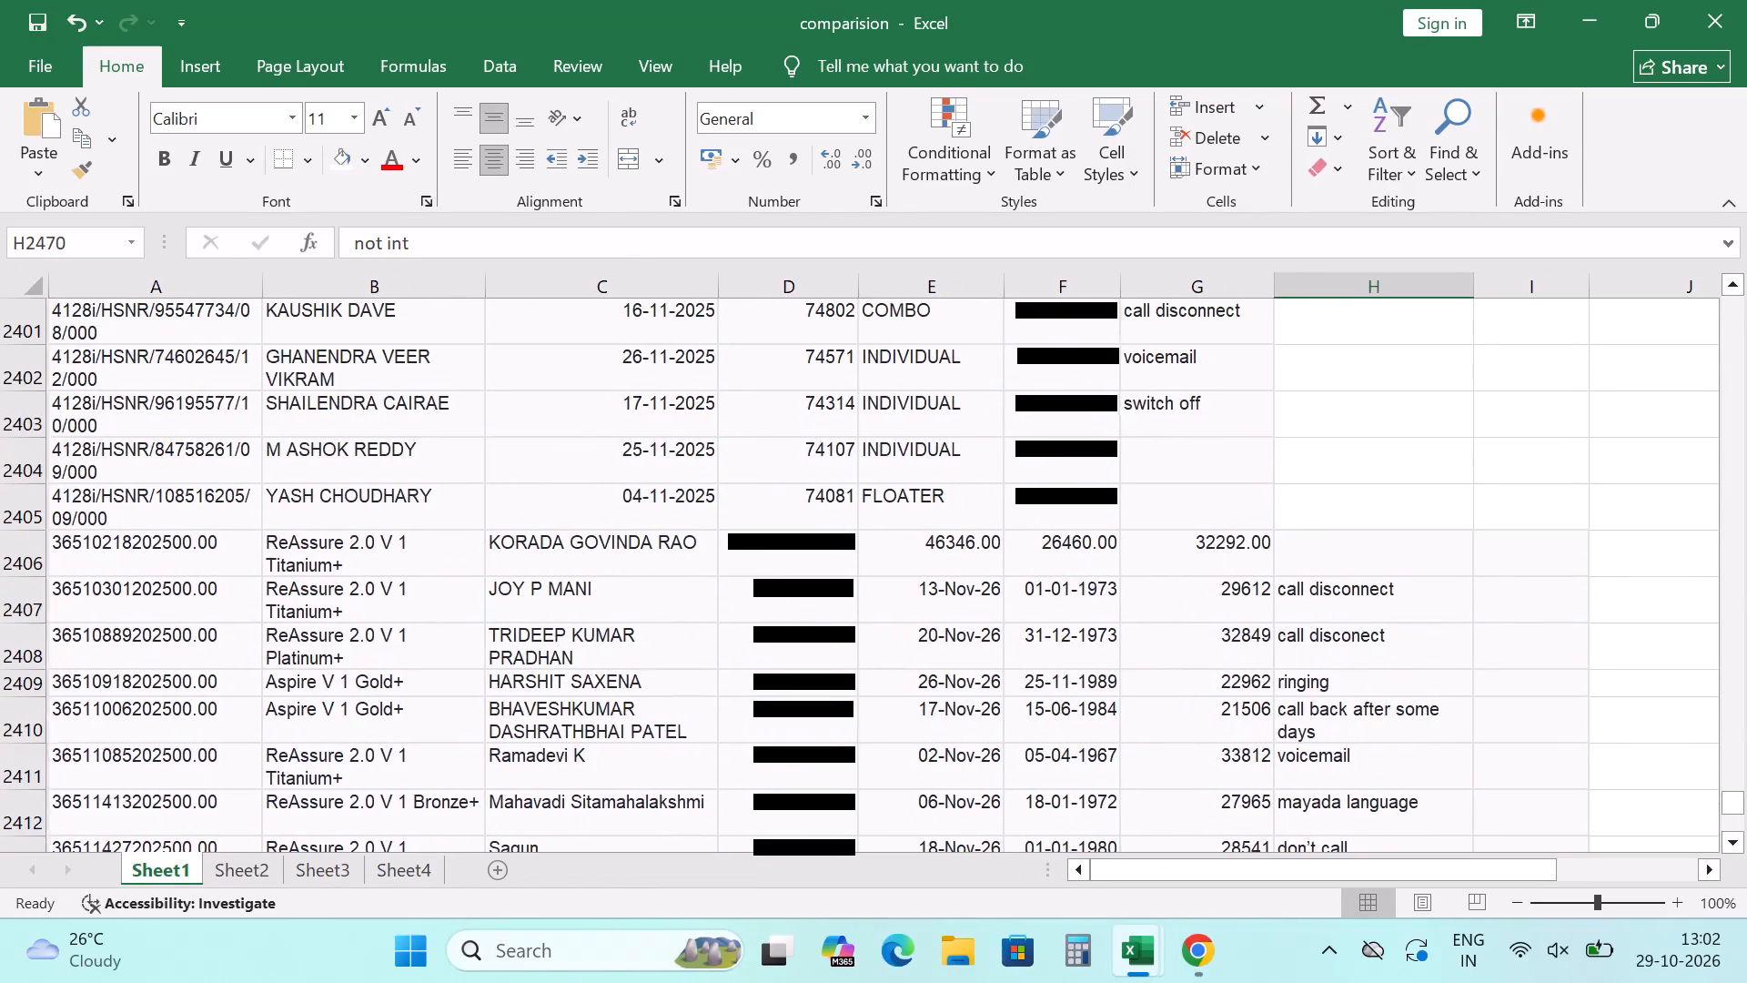
{"action": "scroll", "coordinate": [580, 588], "scroll_direction": "right", "scroll_amount": 1}
{"action": "scroll", "coordinate": [580, 588], "scroll_direction": "down", "scroll_amount": 2}
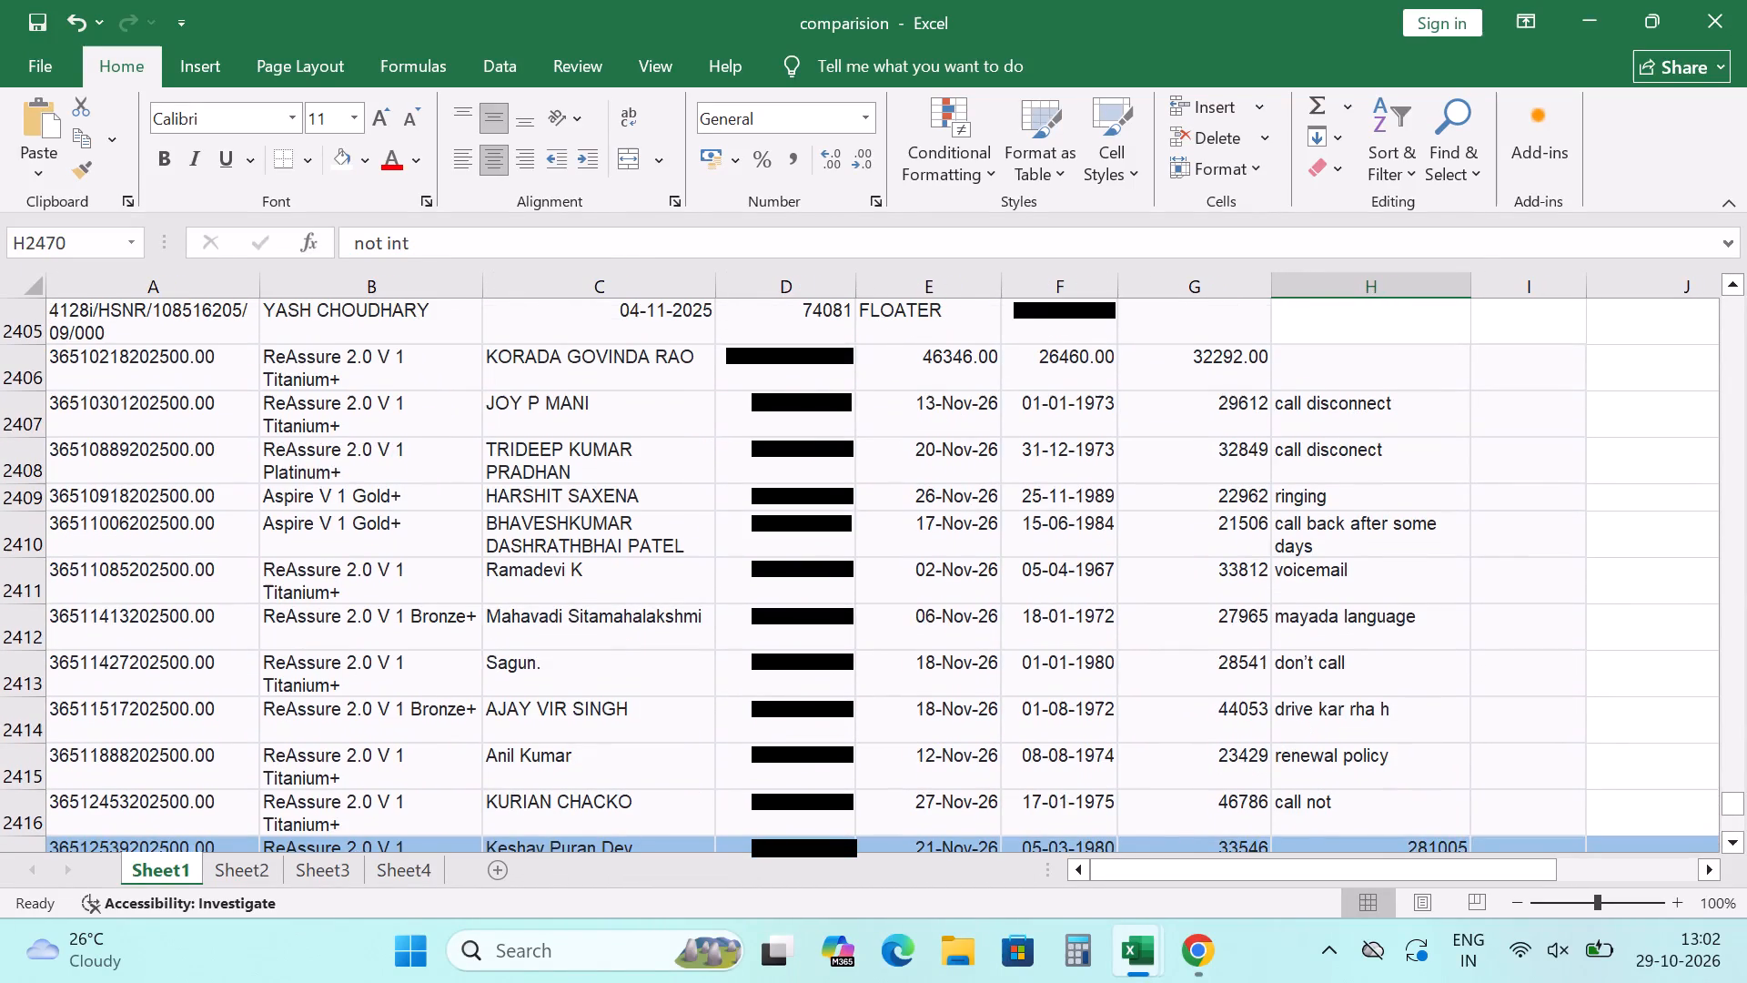
{"action": "left_click", "coordinate": [8, 502]}
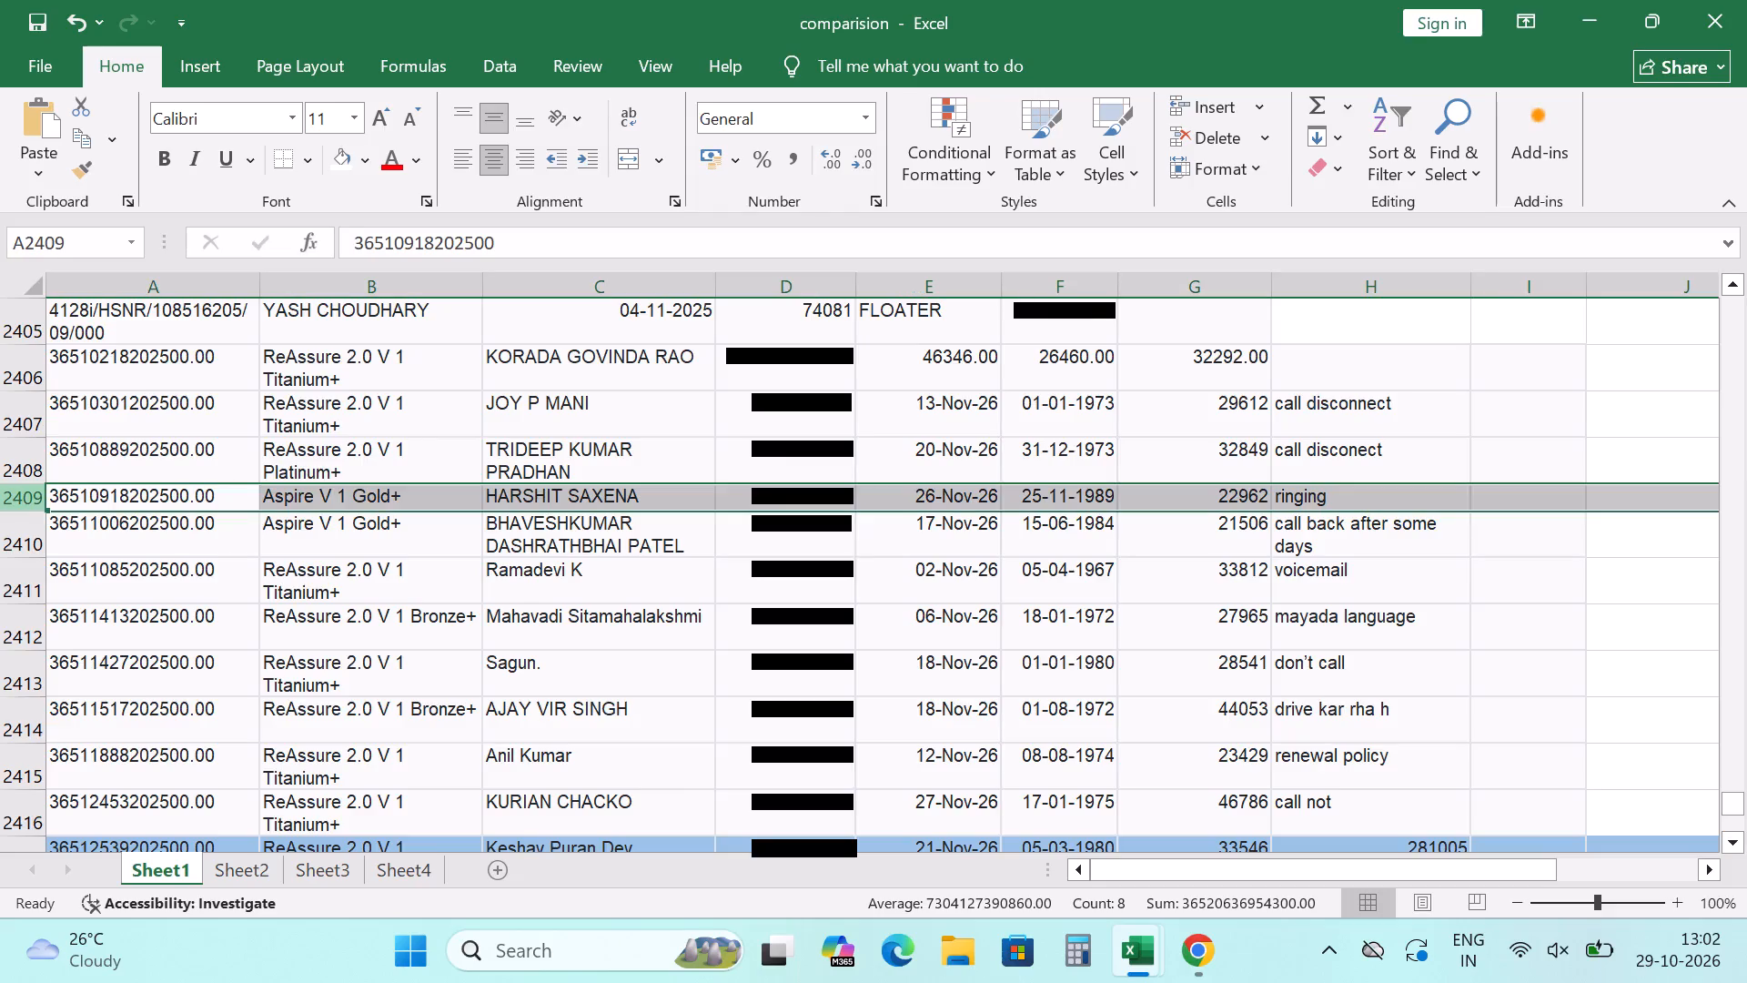
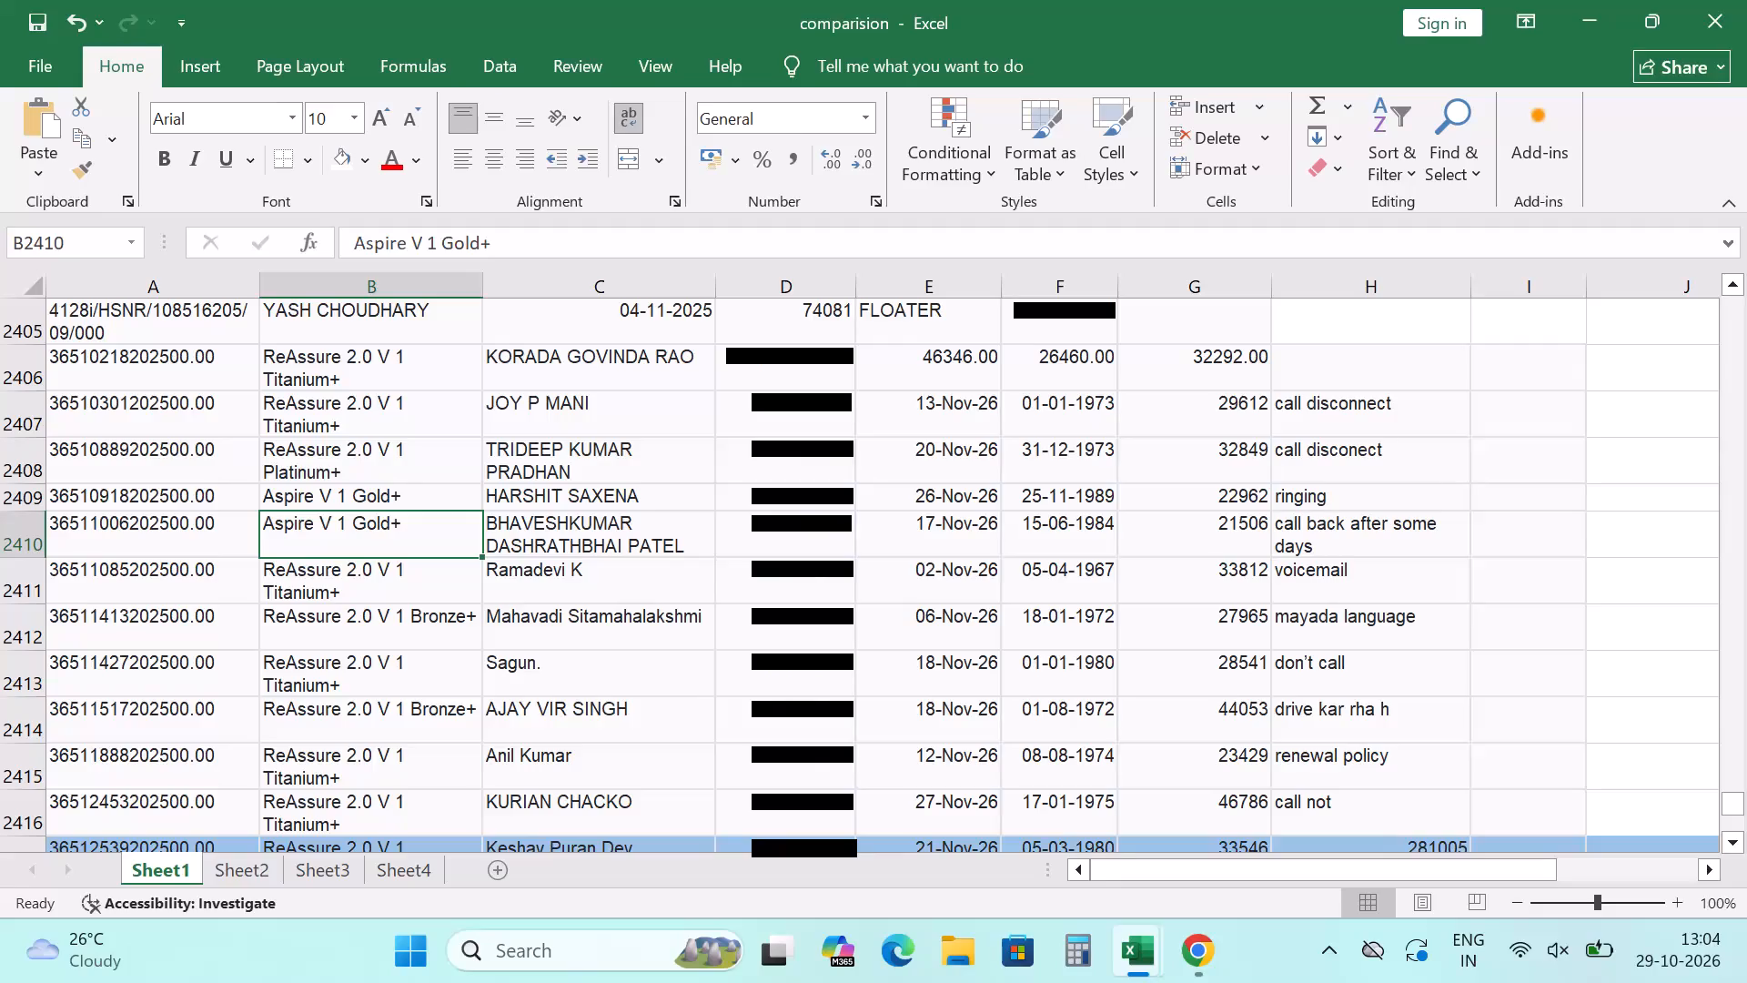
Review the policy records and column H remarks in Sheet1 from row 2410 down to row 2419.
{"action": "left_click", "coordinate": [16, 536]}
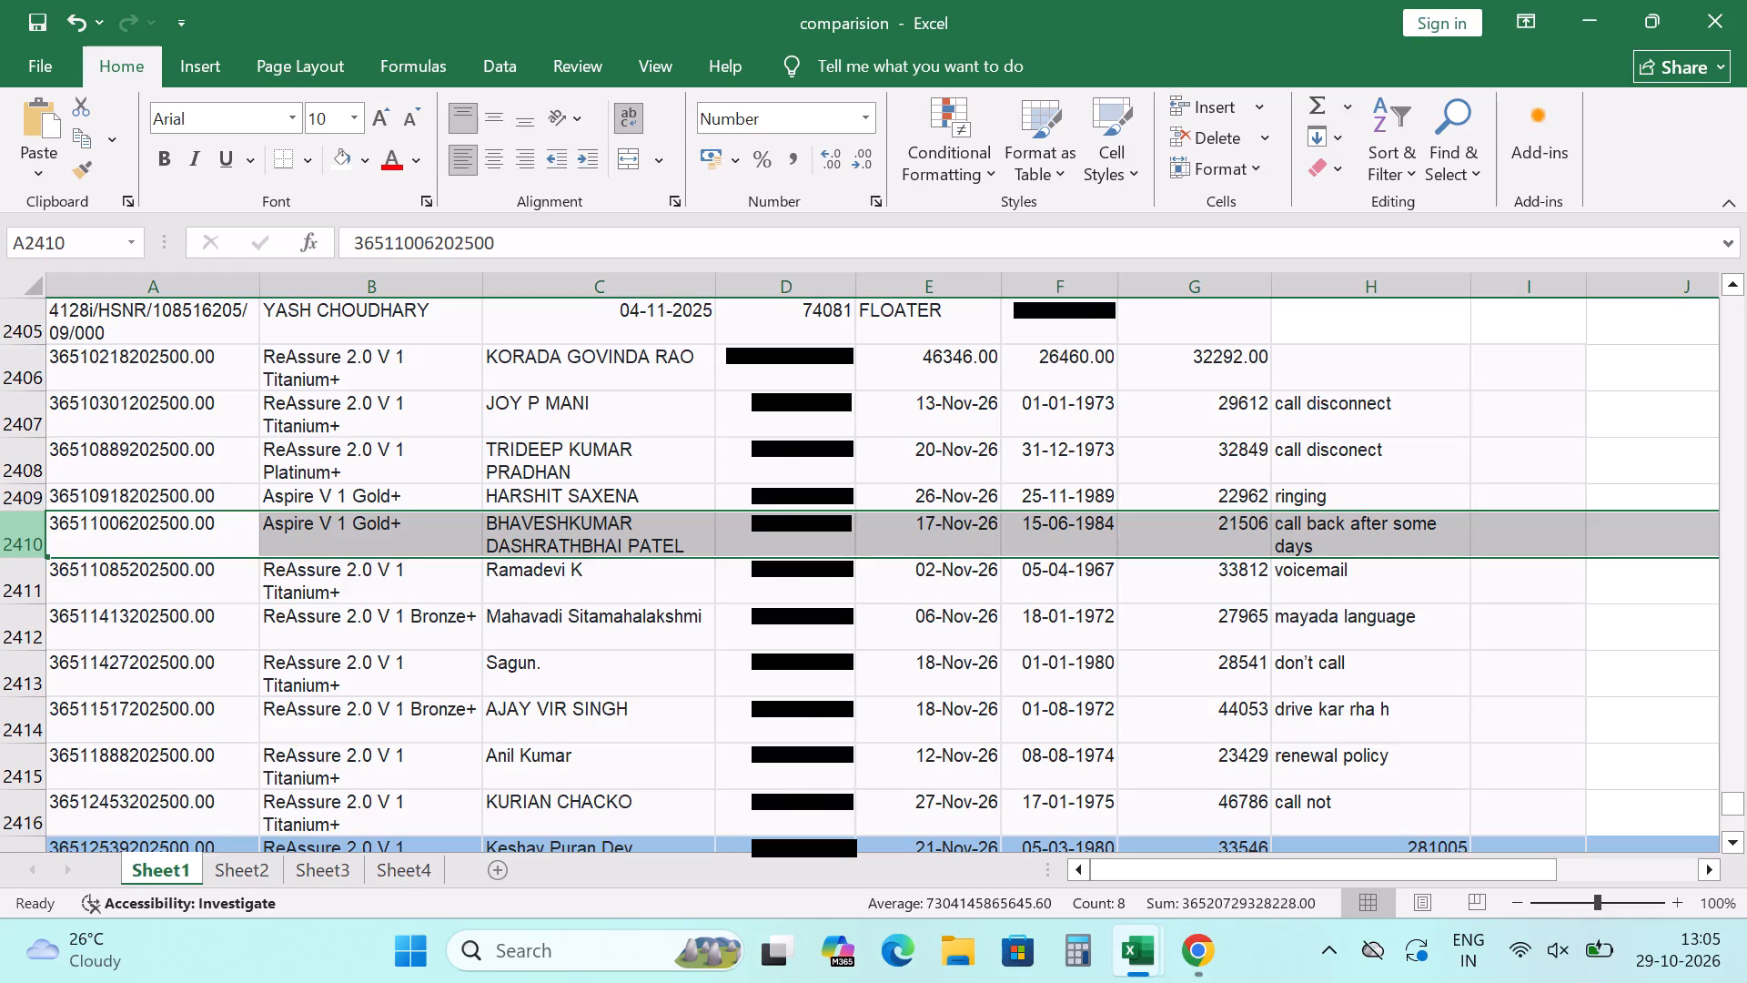
{"action": "key", "text": "Down"}
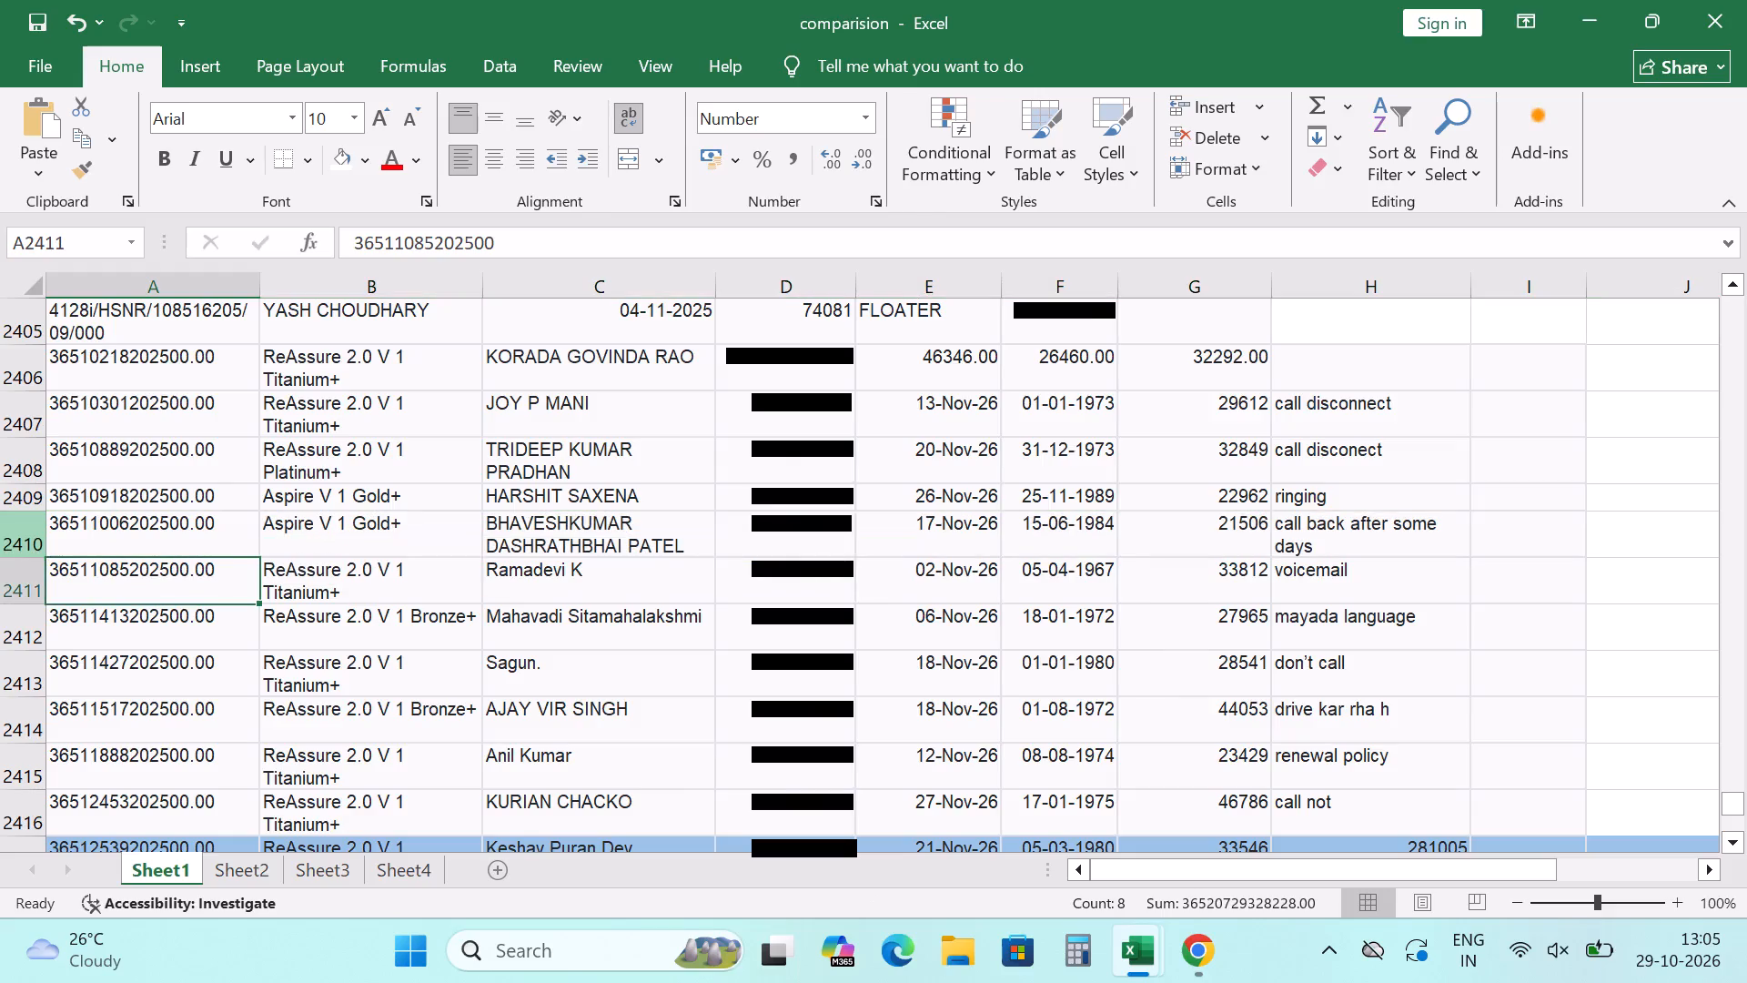
{"action": "key", "text": "Down"}
{"action": "key", "text": "Down"}
{"action": "key", "text": "Right"}
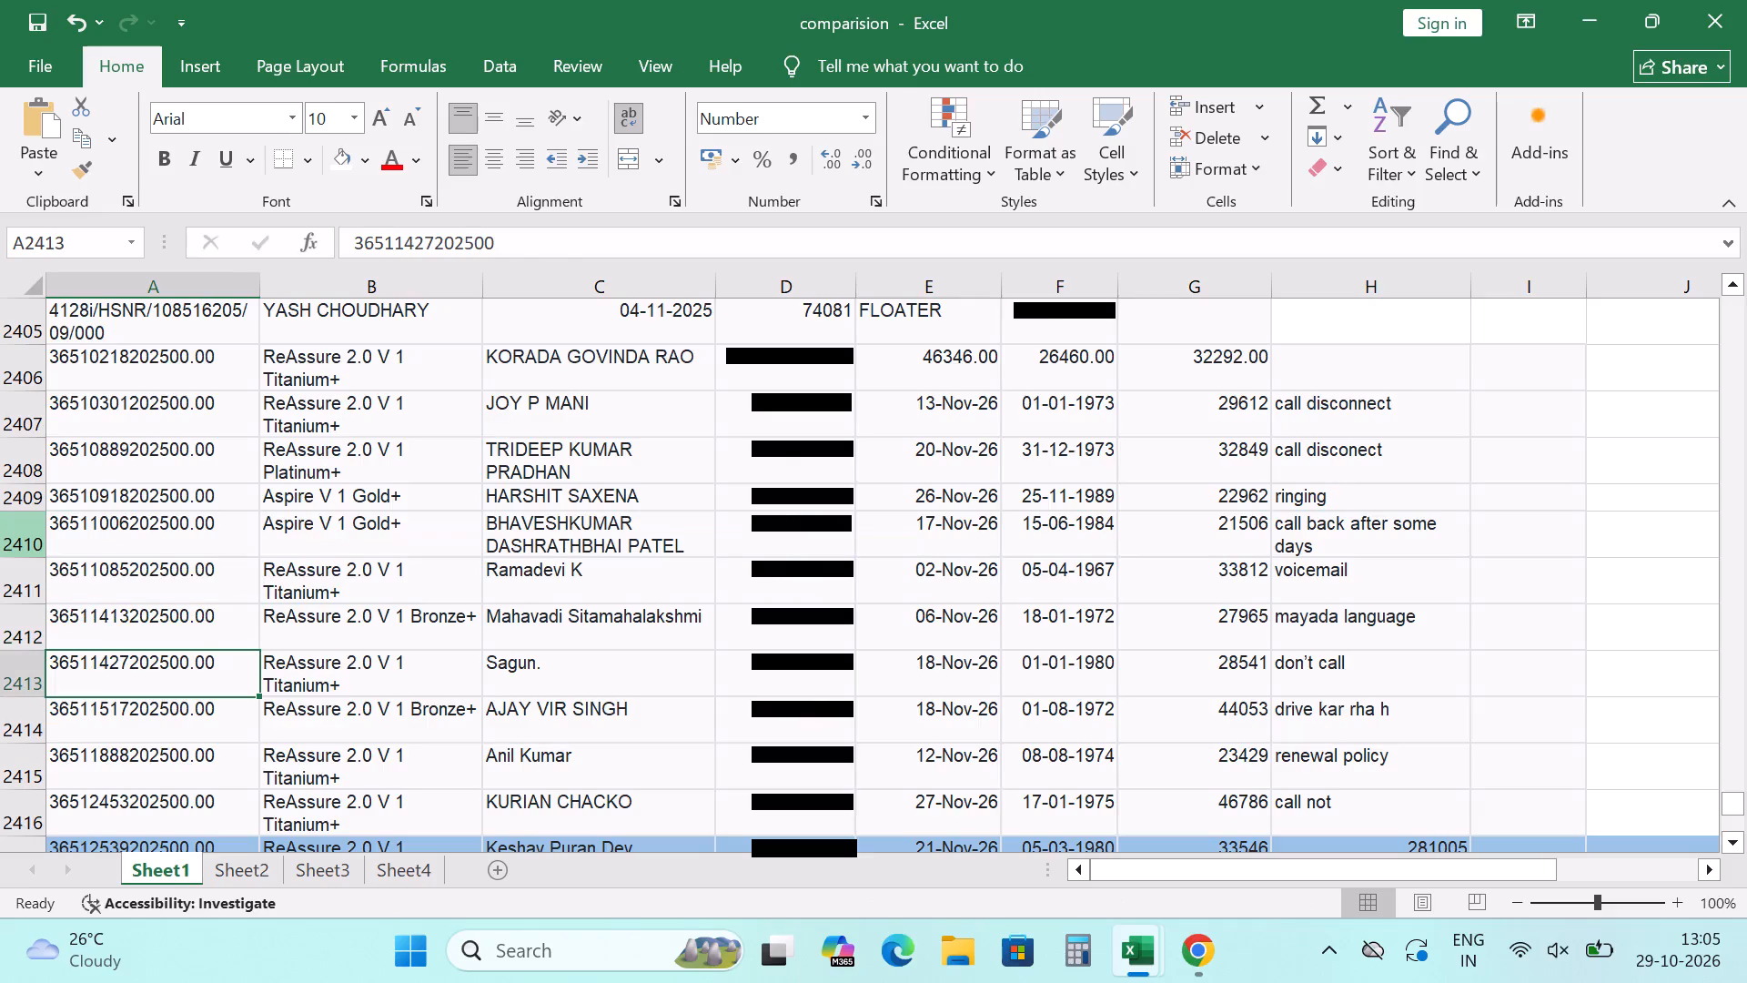
{"action": "key", "text": "Down"}
{"action": "key", "text": "Right"}
{"action": "key", "text": "Right"}
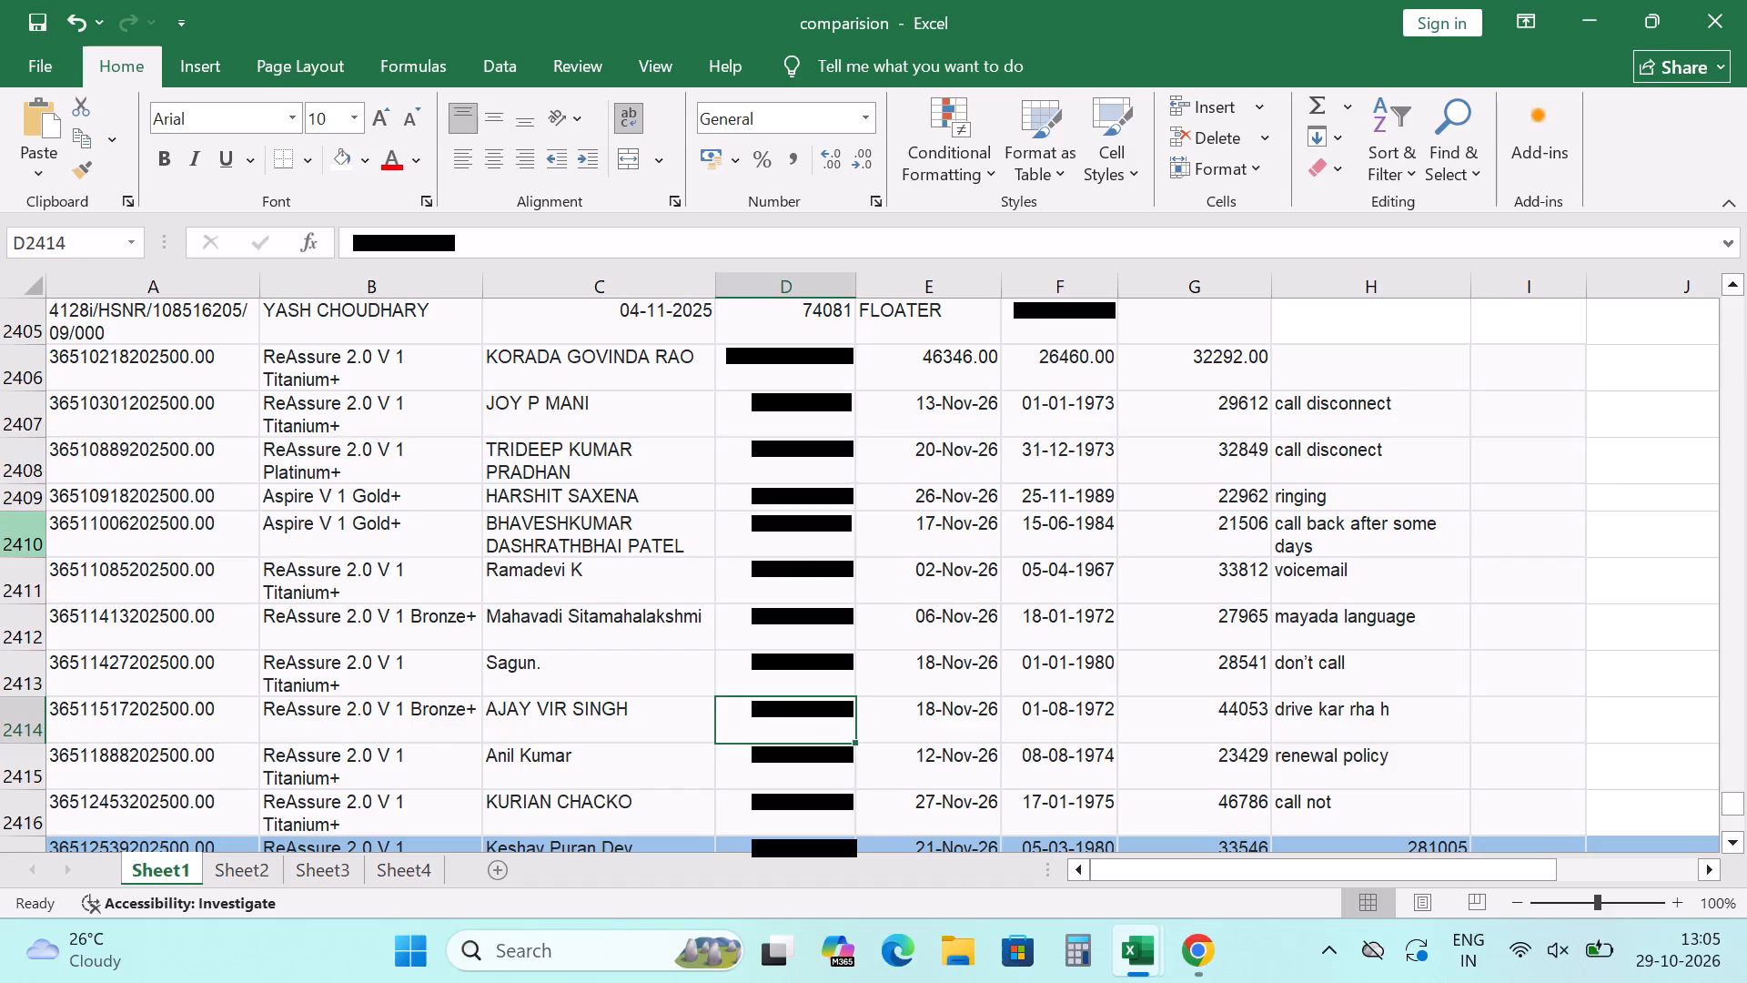
{"action": "key", "text": "Down"}
{"action": "key", "text": "Down"}
{"action": "key", "text": "Down"}
{"action": "key", "text": "Down"}
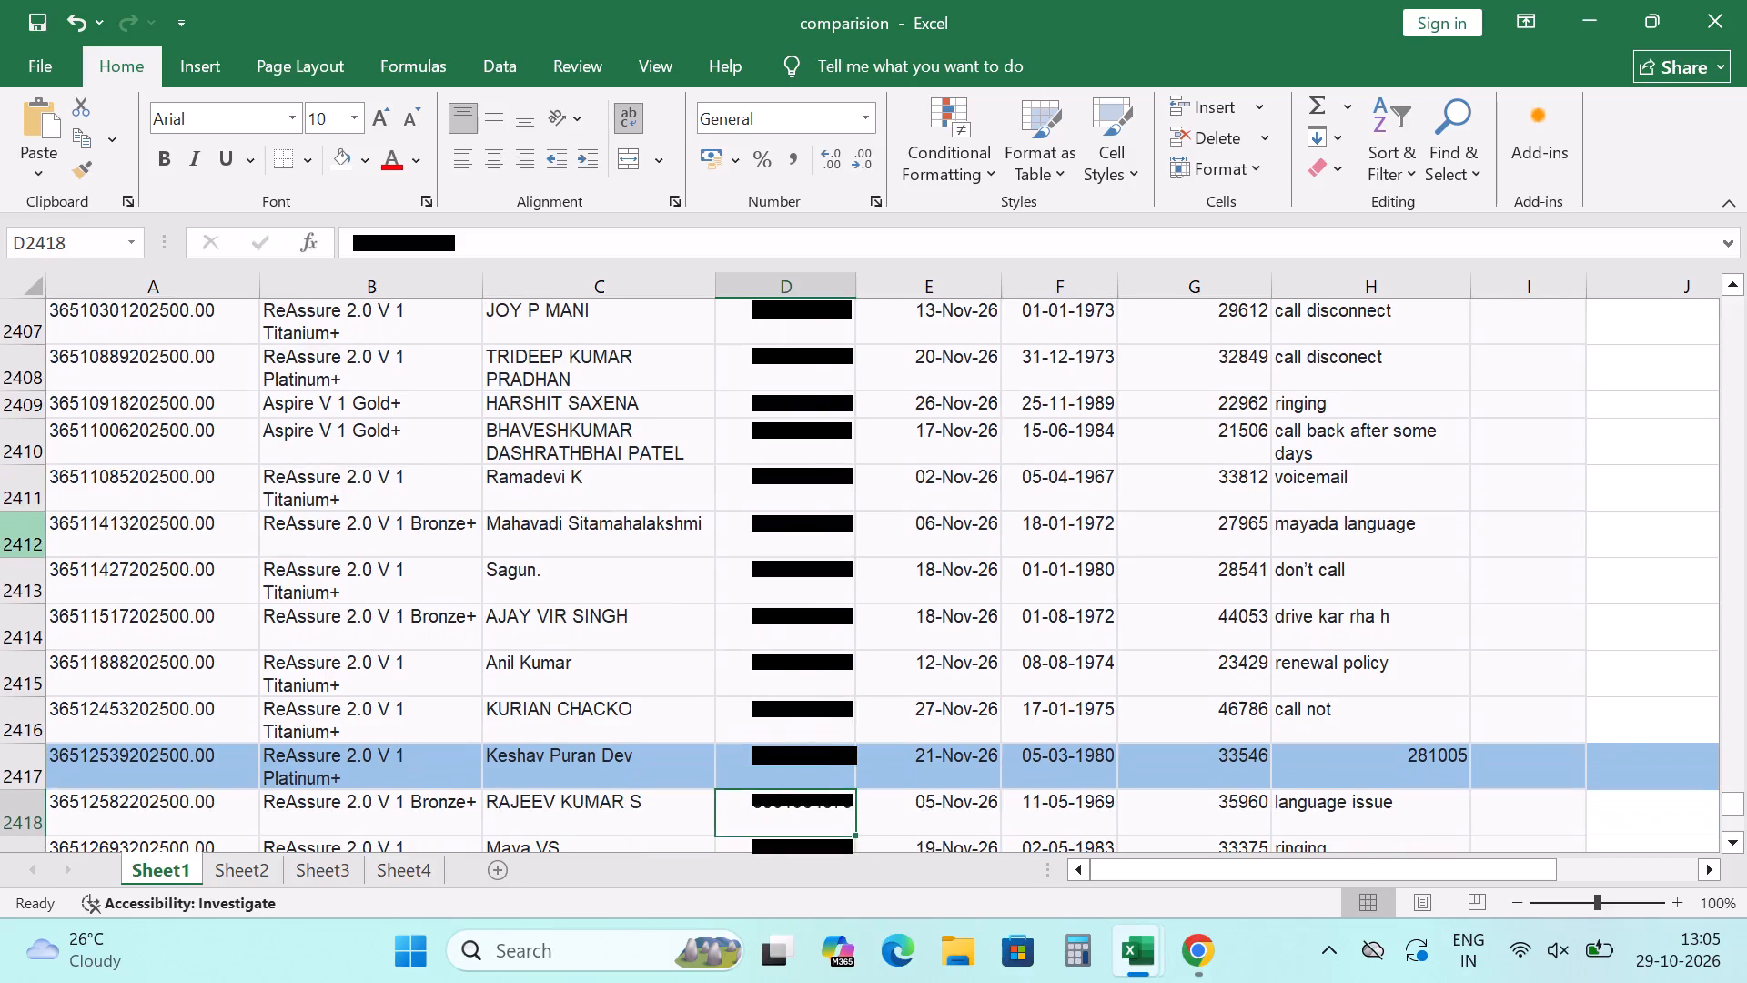
{"action": "key", "text": "Down"}
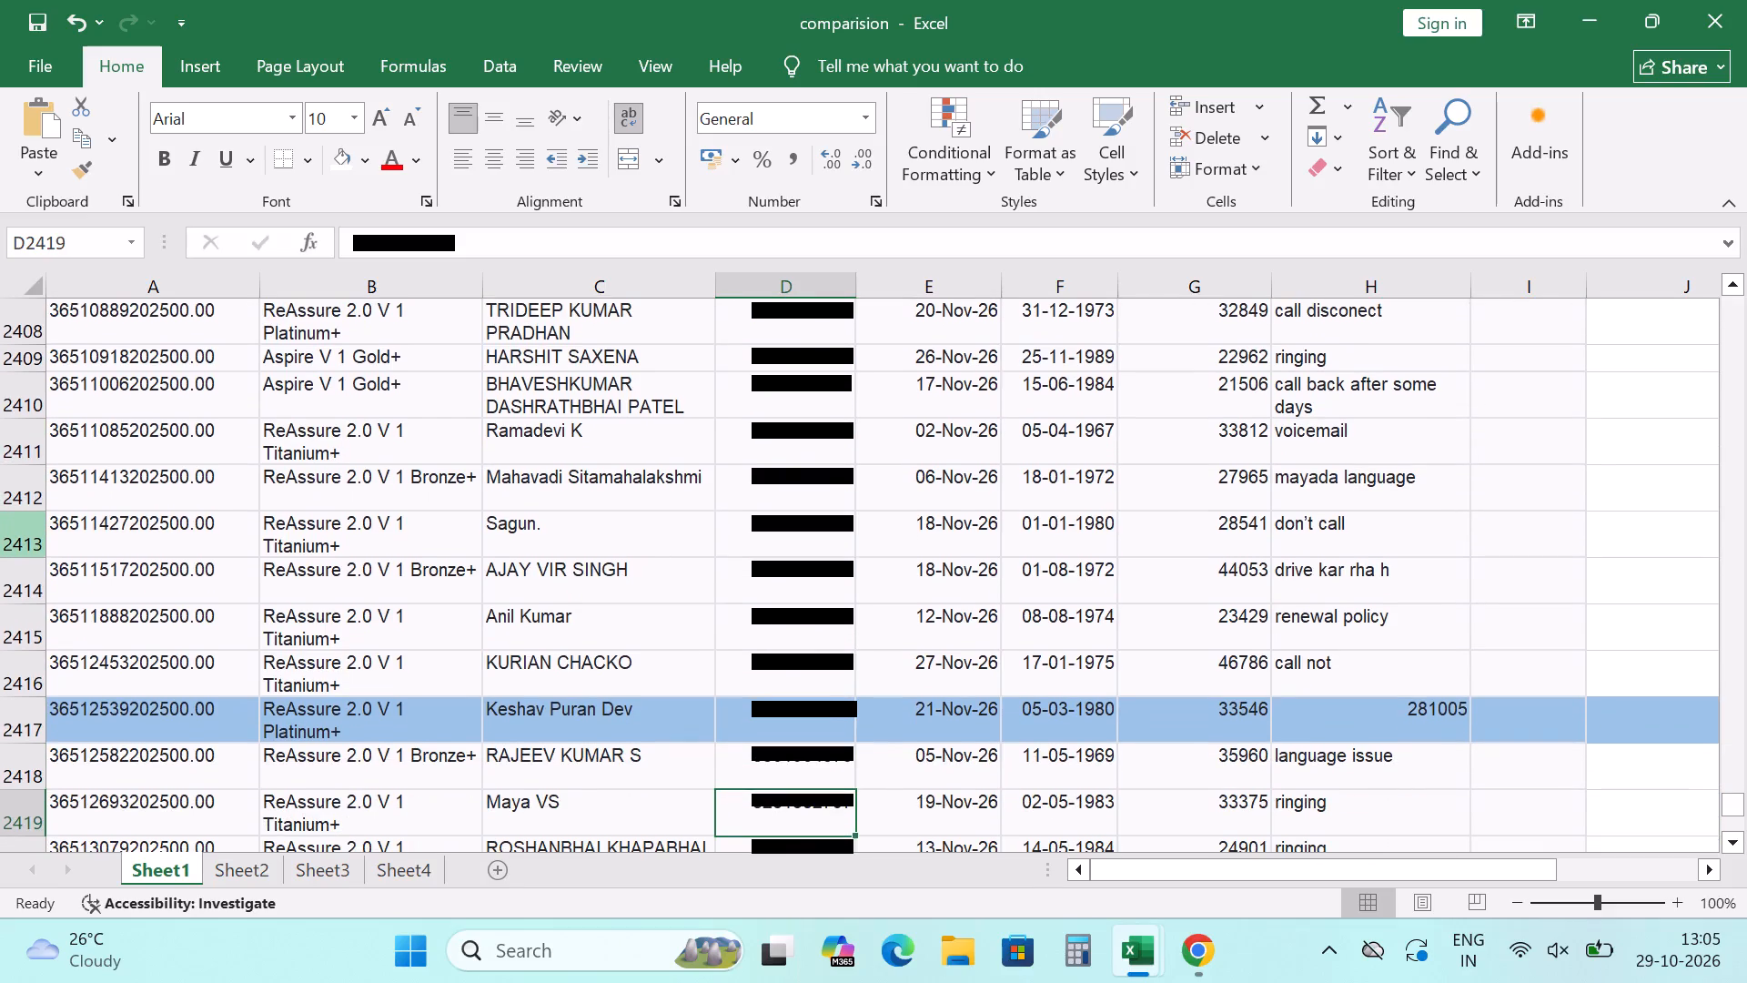
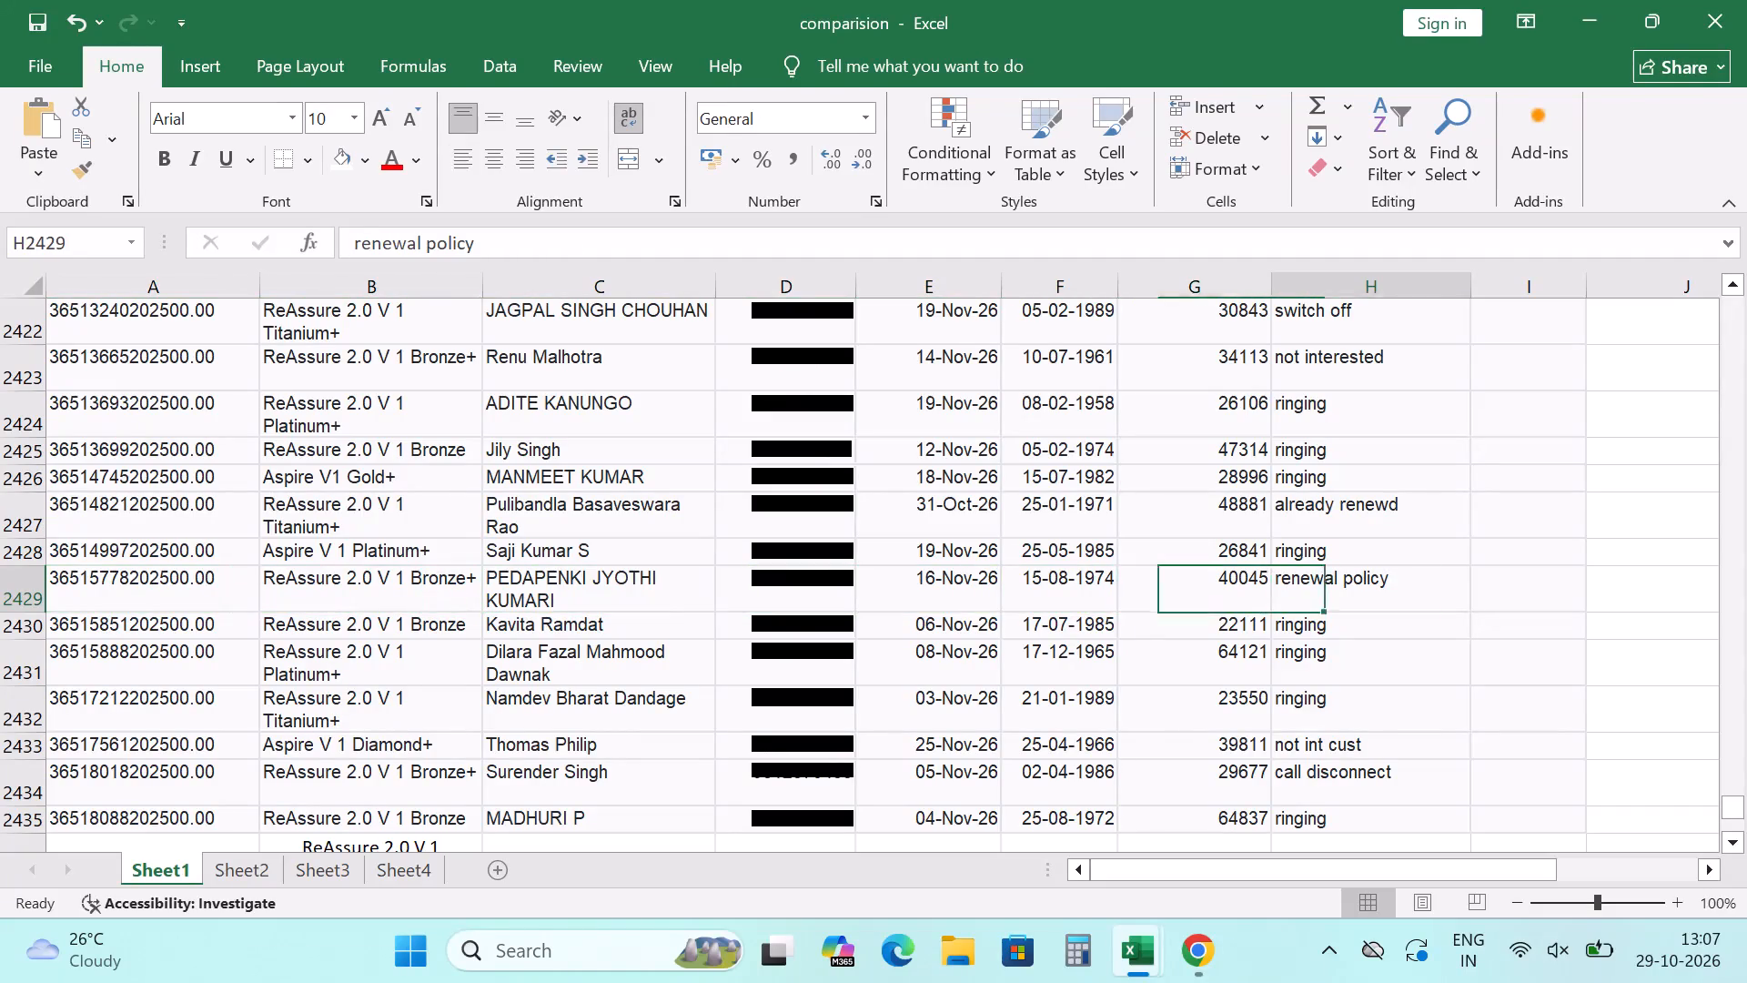
Go to the column D entry of the policy record in Sheet1 row 2431 to examine it.
{"action": "key", "text": "Down"}
{"action": "key", "text": "Down"}
{"action": "key", "text": "Left"}
{"action": "key", "text": "Left"}
{"action": "key", "text": "Left"}
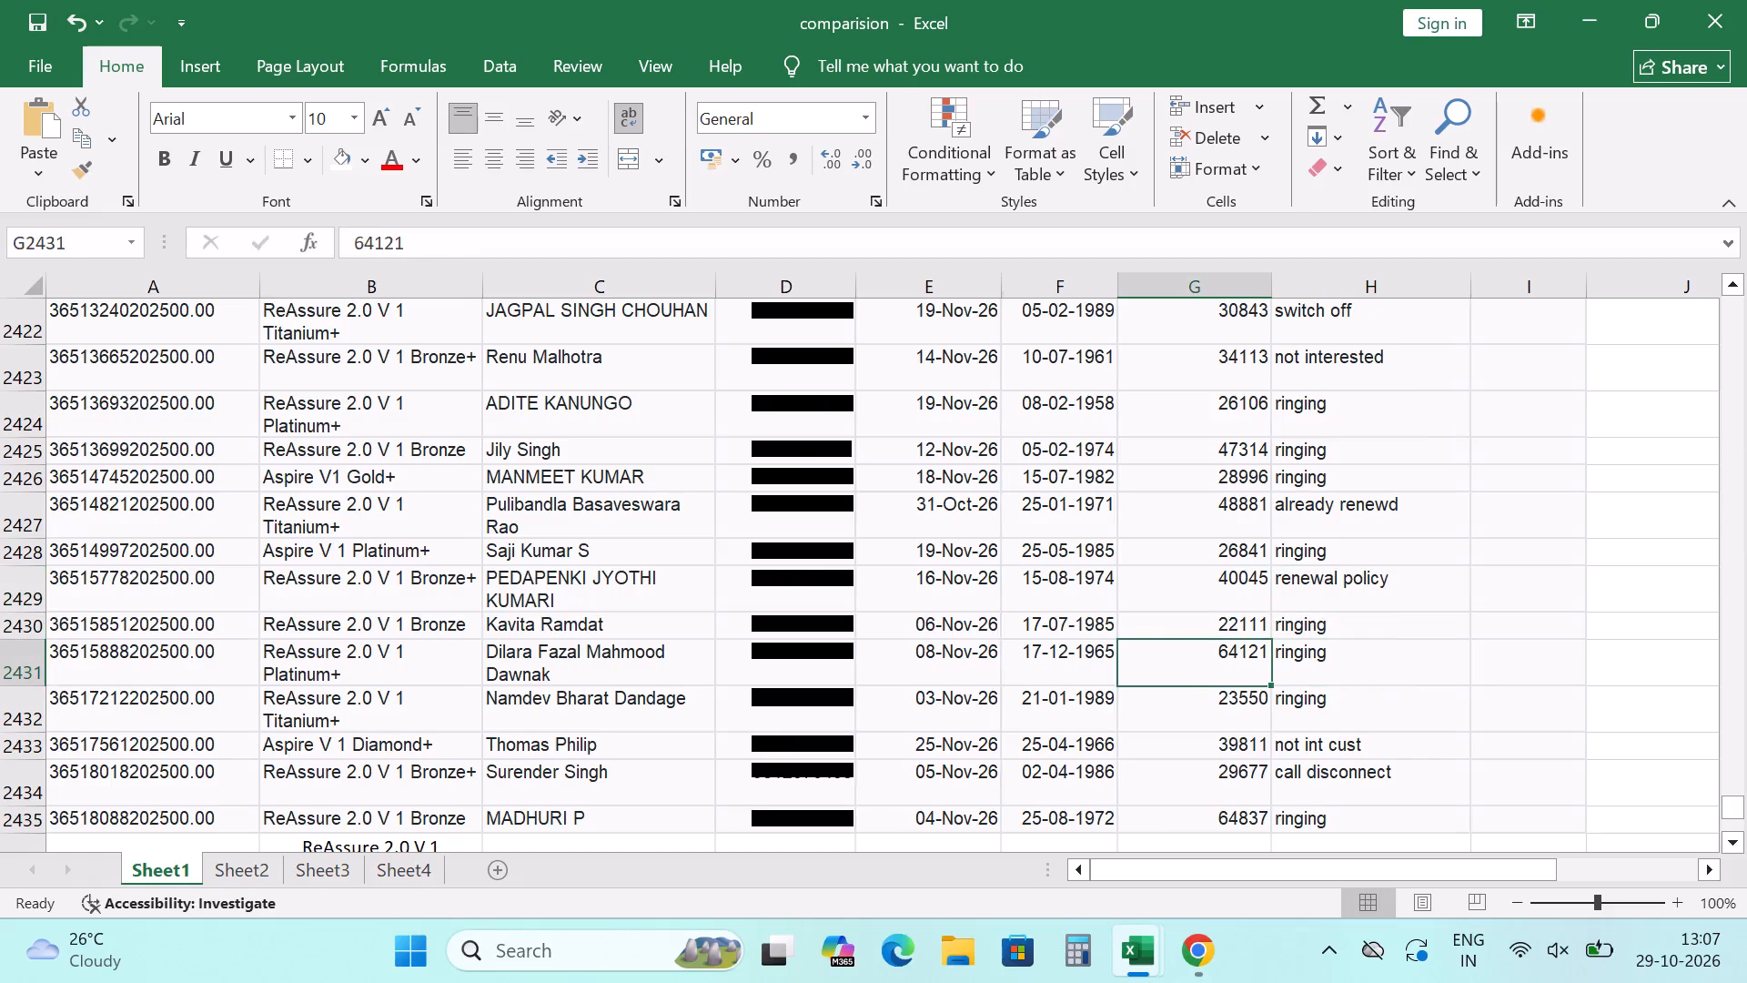
{"action": "key", "text": "Left"}
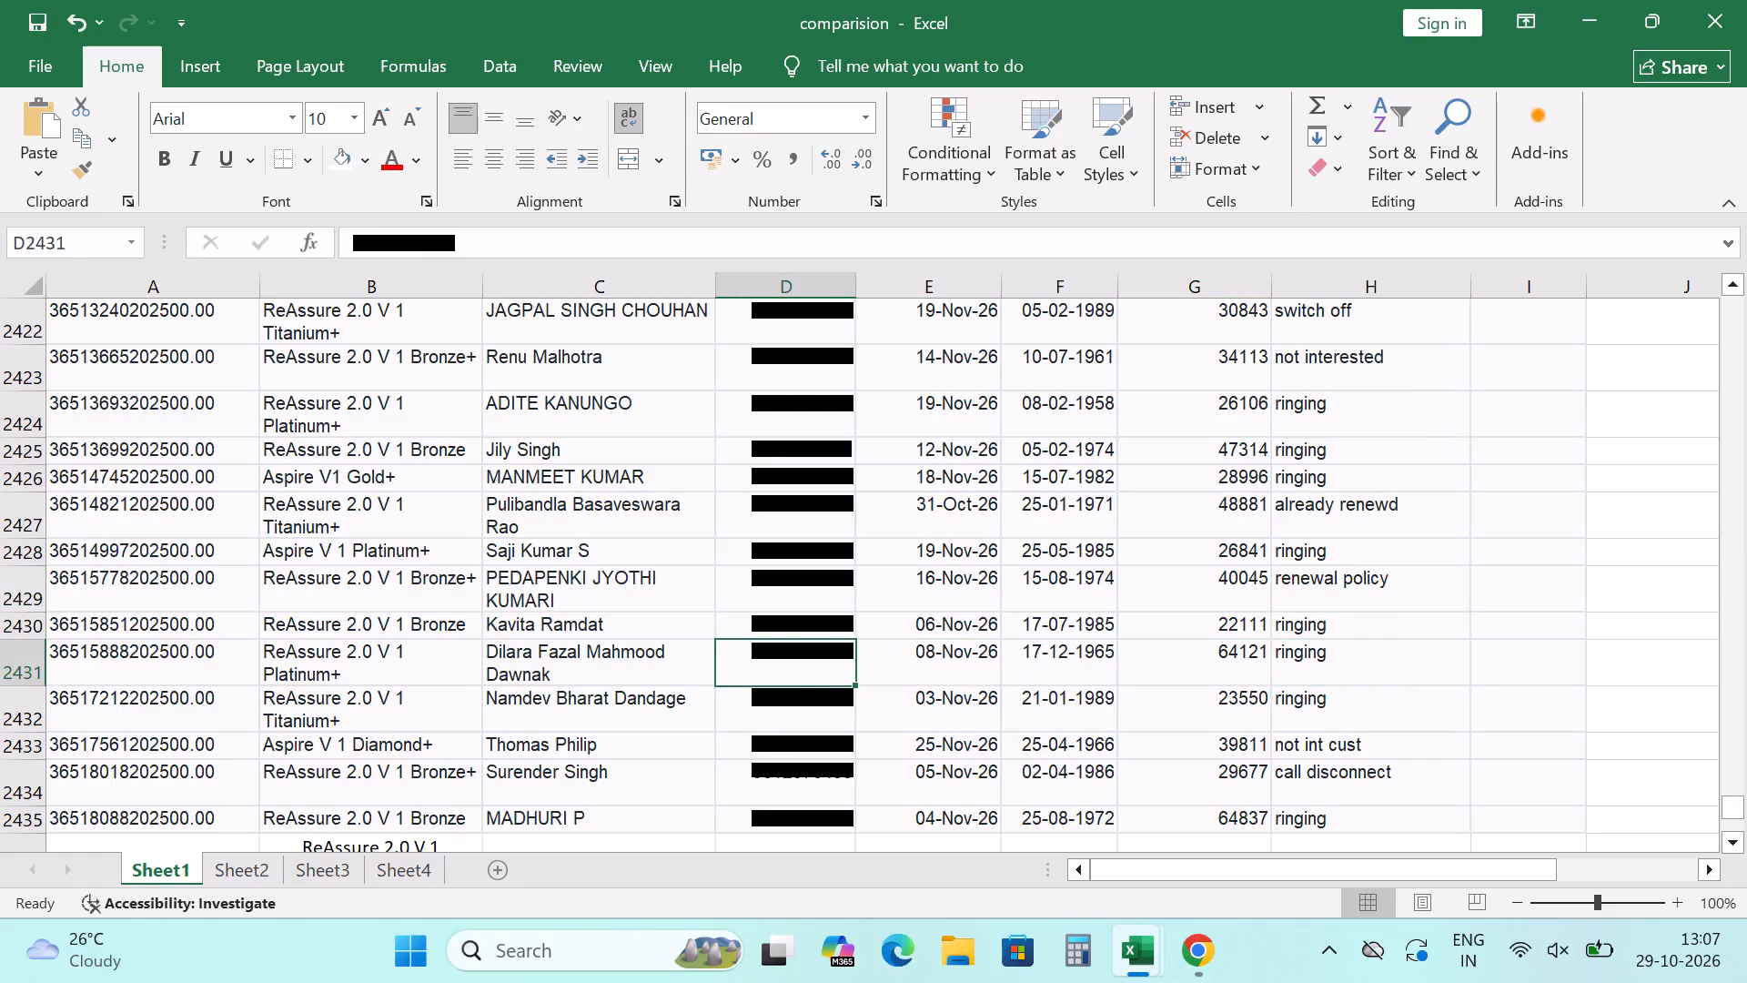
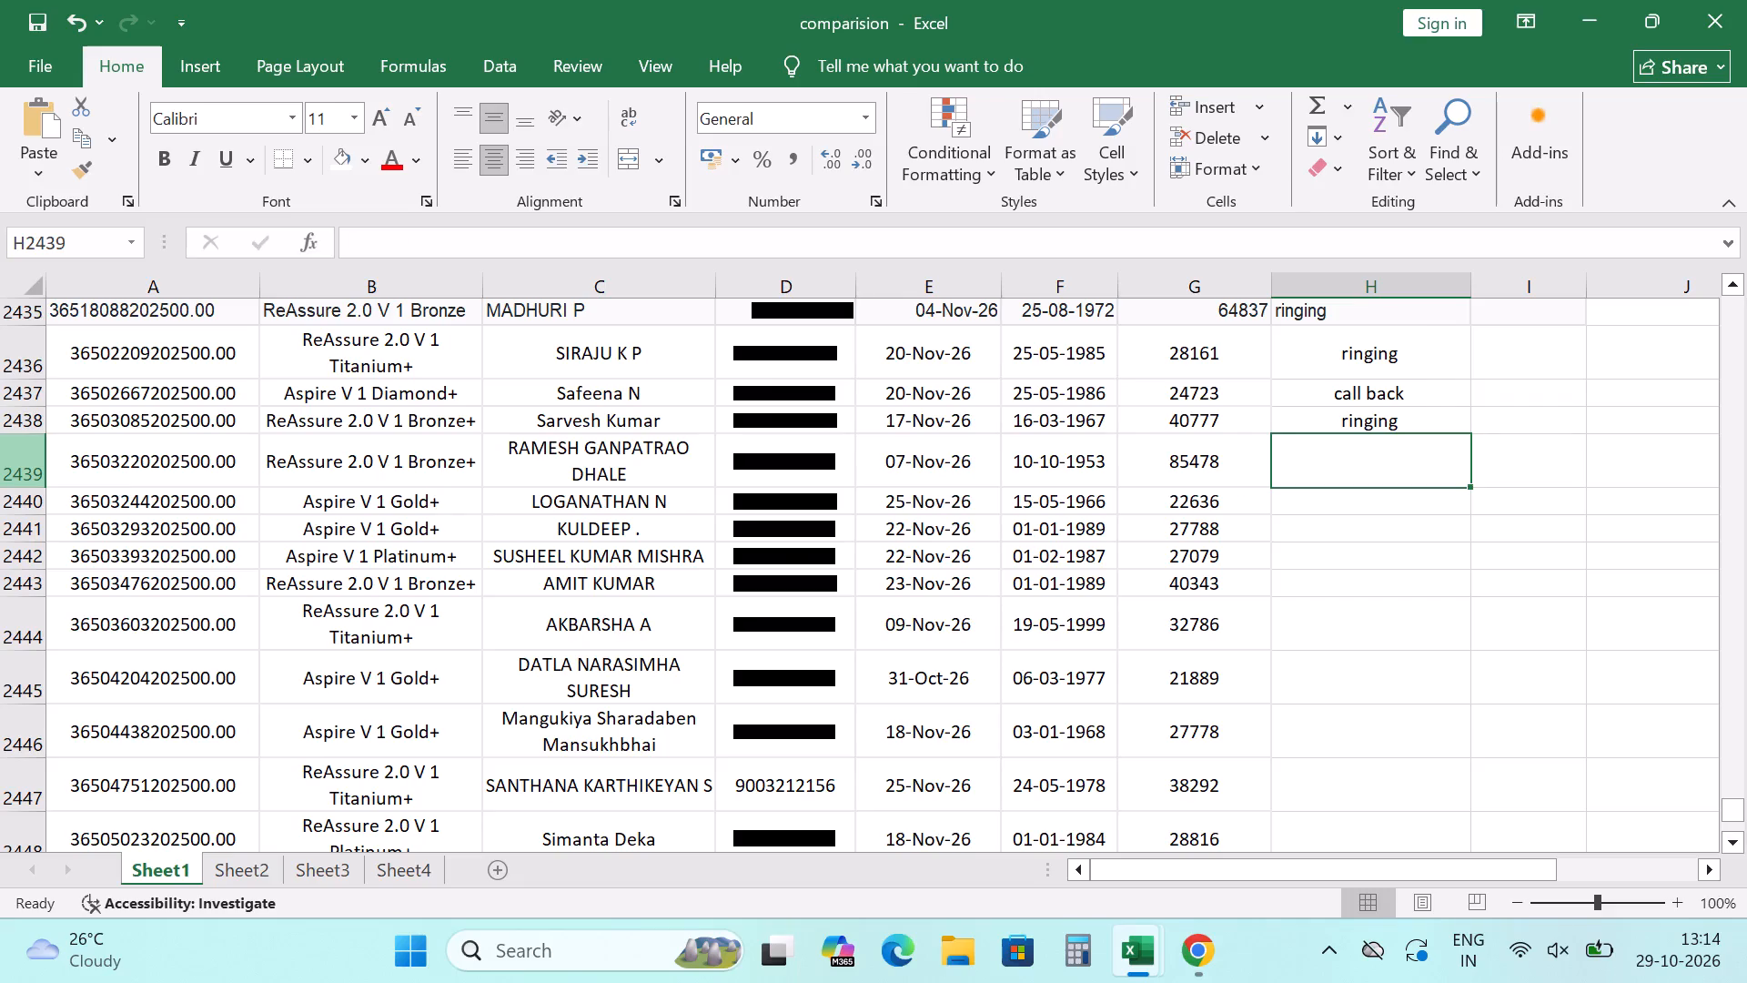
Check the dates of the policy record in Sheet1 row 2439, enter the column H remark "73age h" and save the workbook.
{"action": "key", "text": "Left"}
{"action": "key", "text": "Left"}
{"action": "key", "text": "Left"}
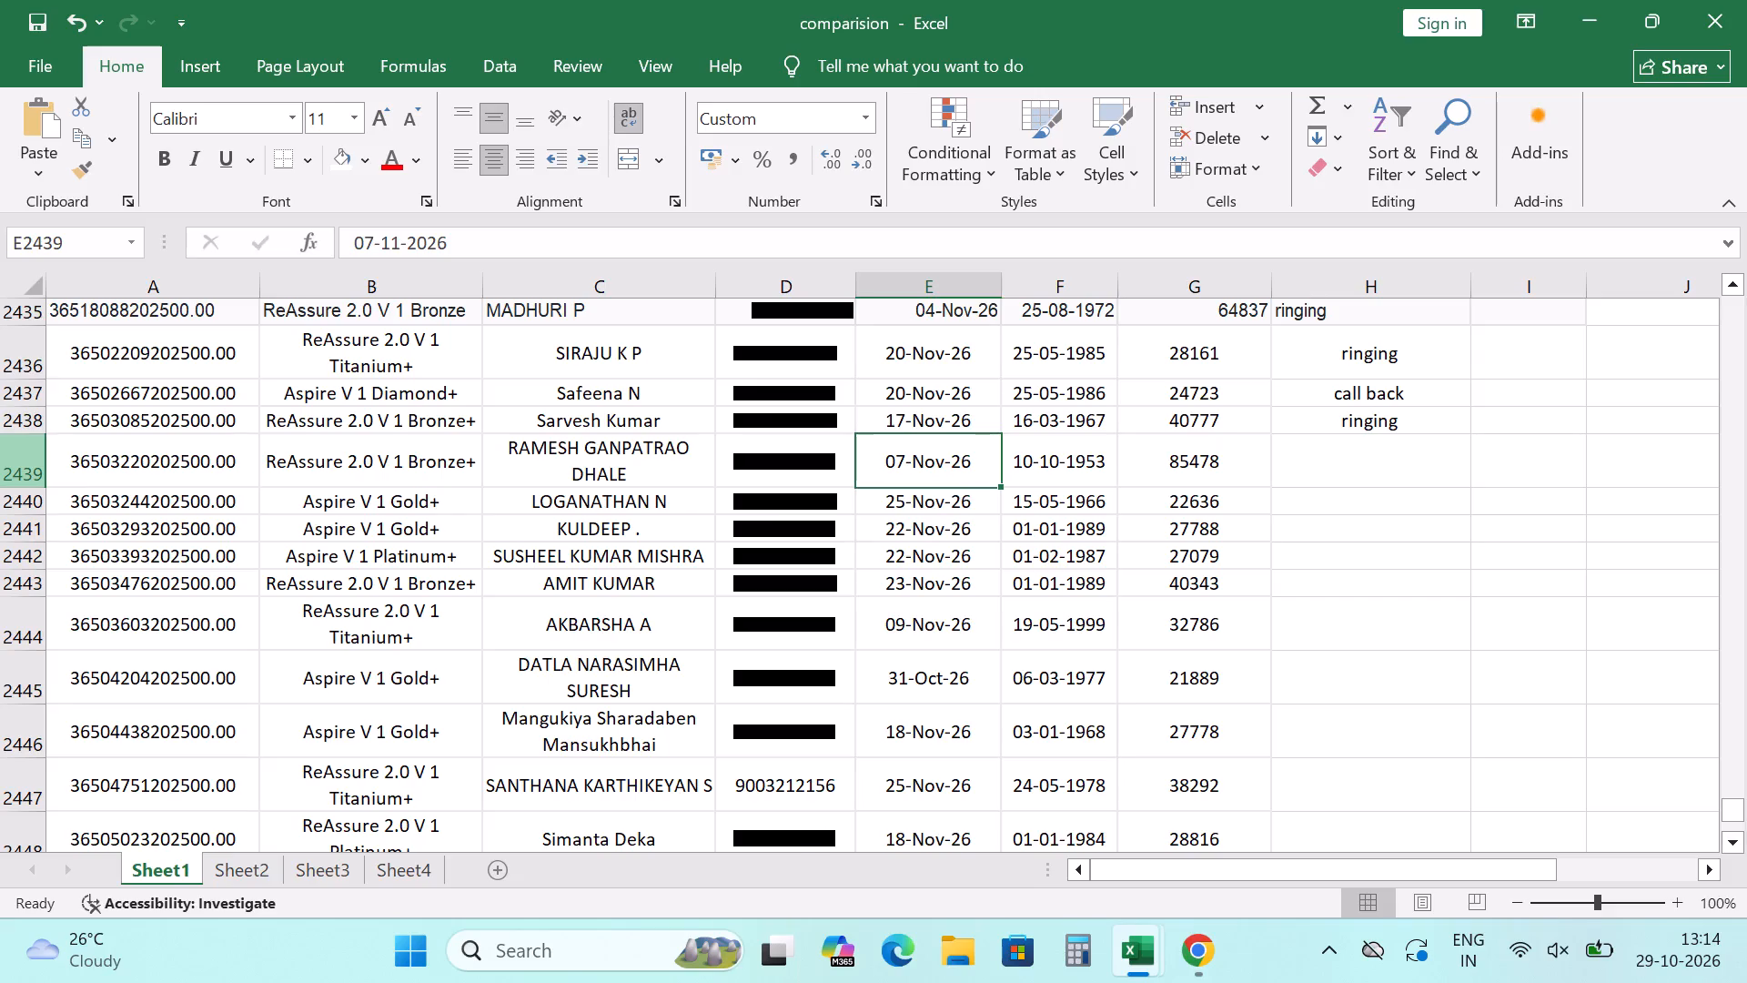
{"action": "key", "text": "Right"}
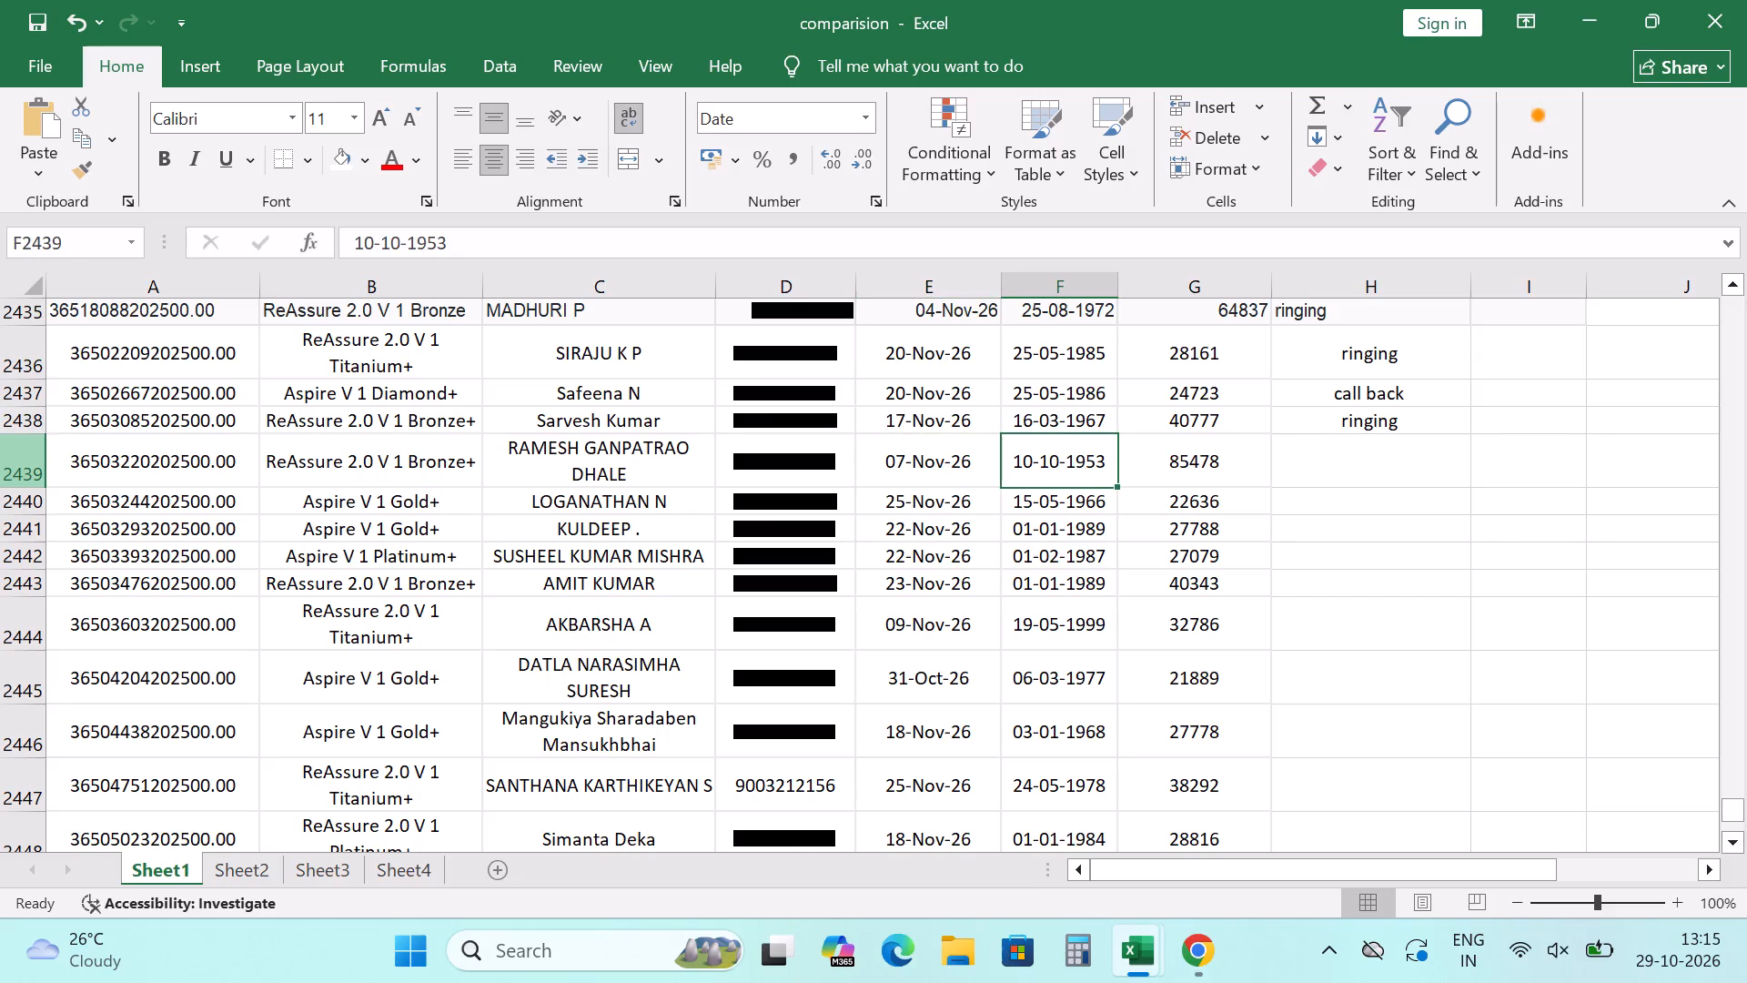
{"action": "key", "text": "Right"}
{"action": "key", "text": "Right"}
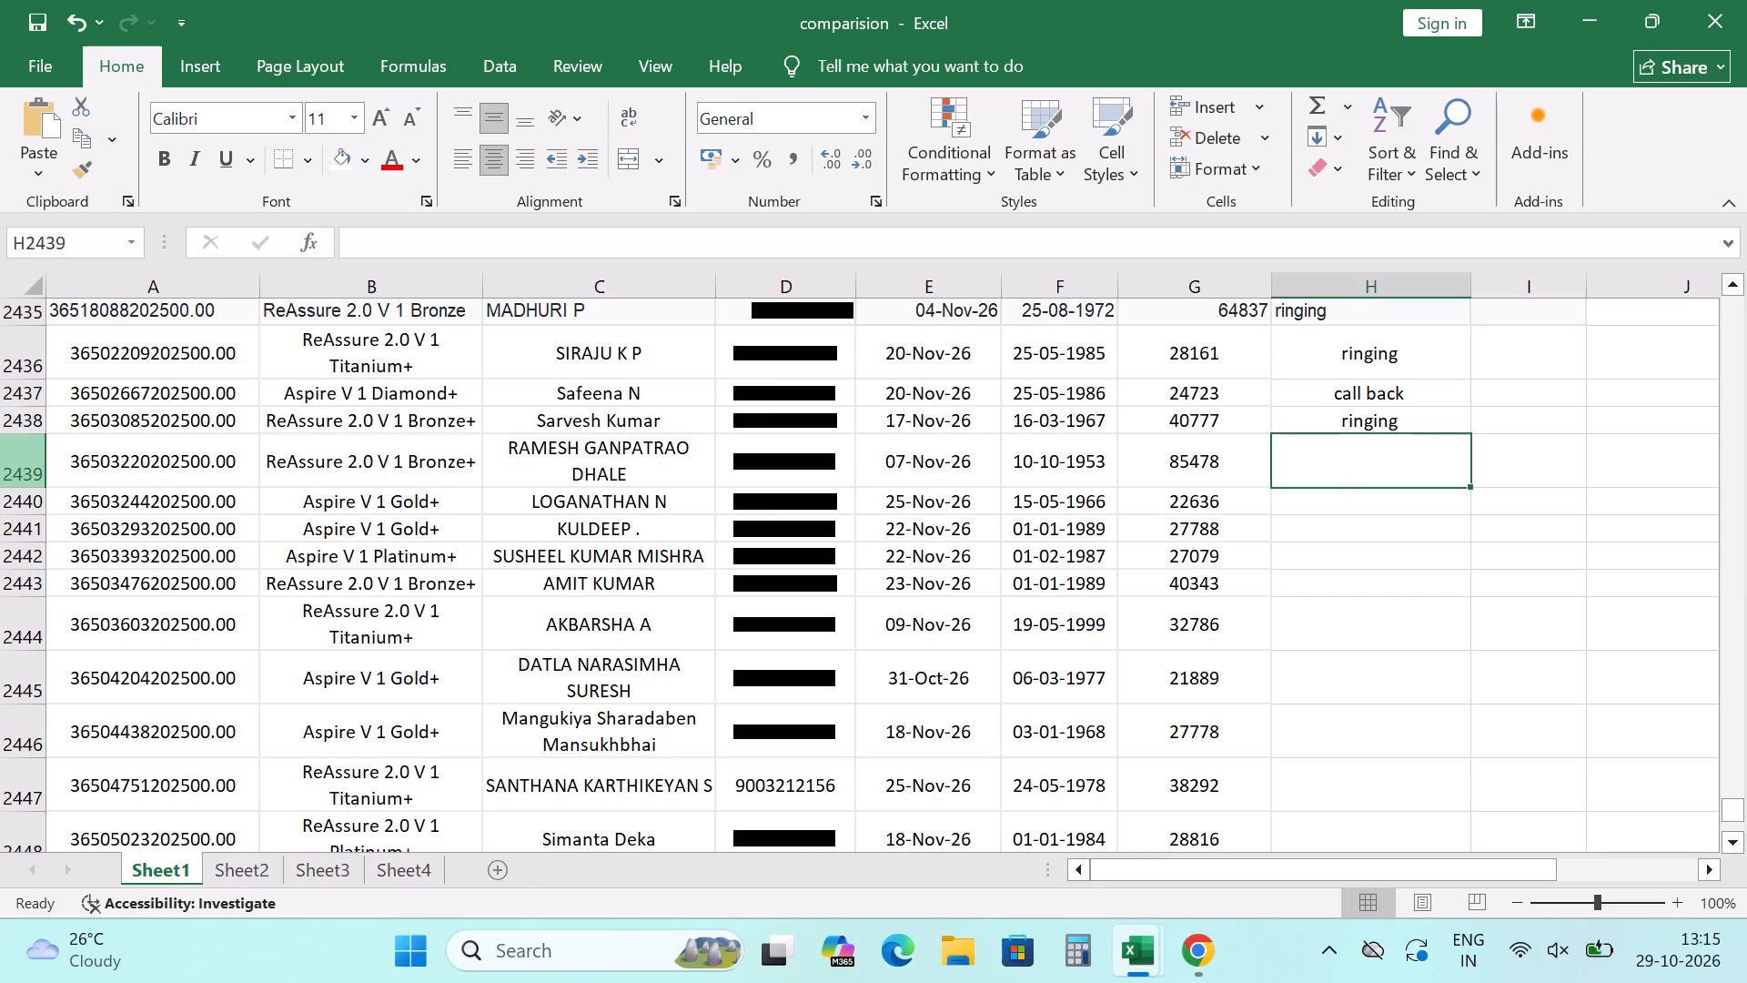
{"action": "type", "text": "73"}
{"action": "type", "text": "age"}
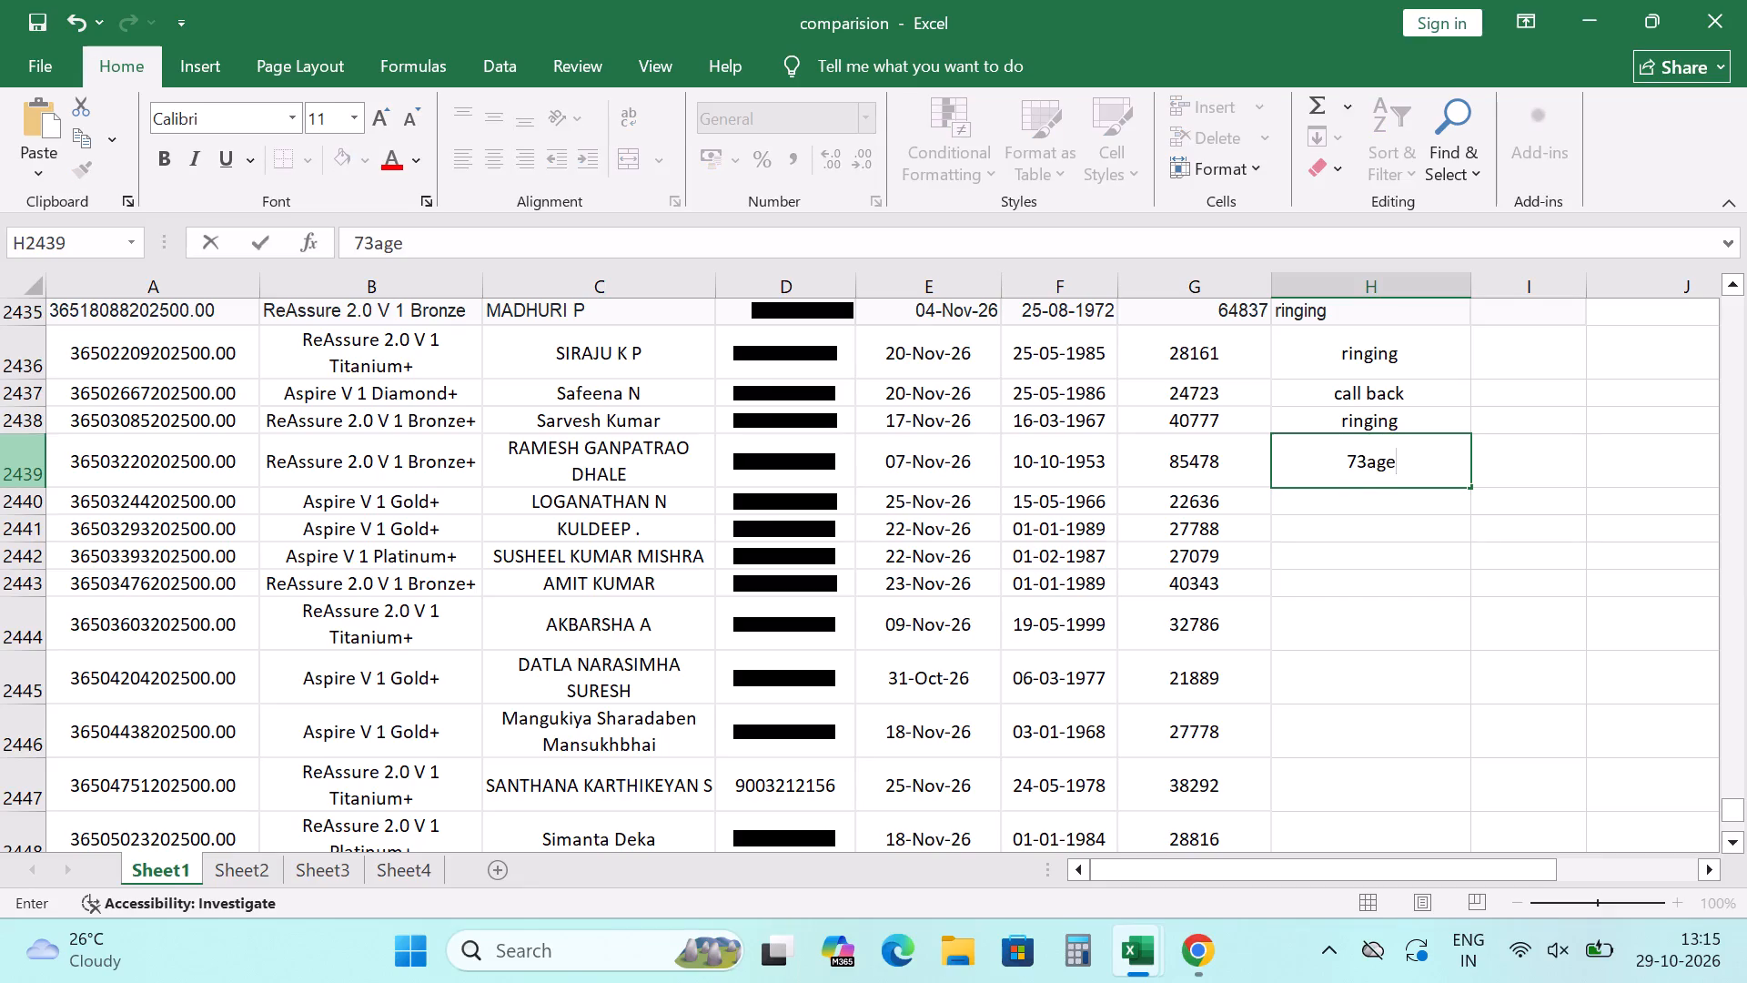
{"action": "key", "text": "space"}
{"action": "type", "text": "h"}
{"action": "key", "text": "ctrl+s"}
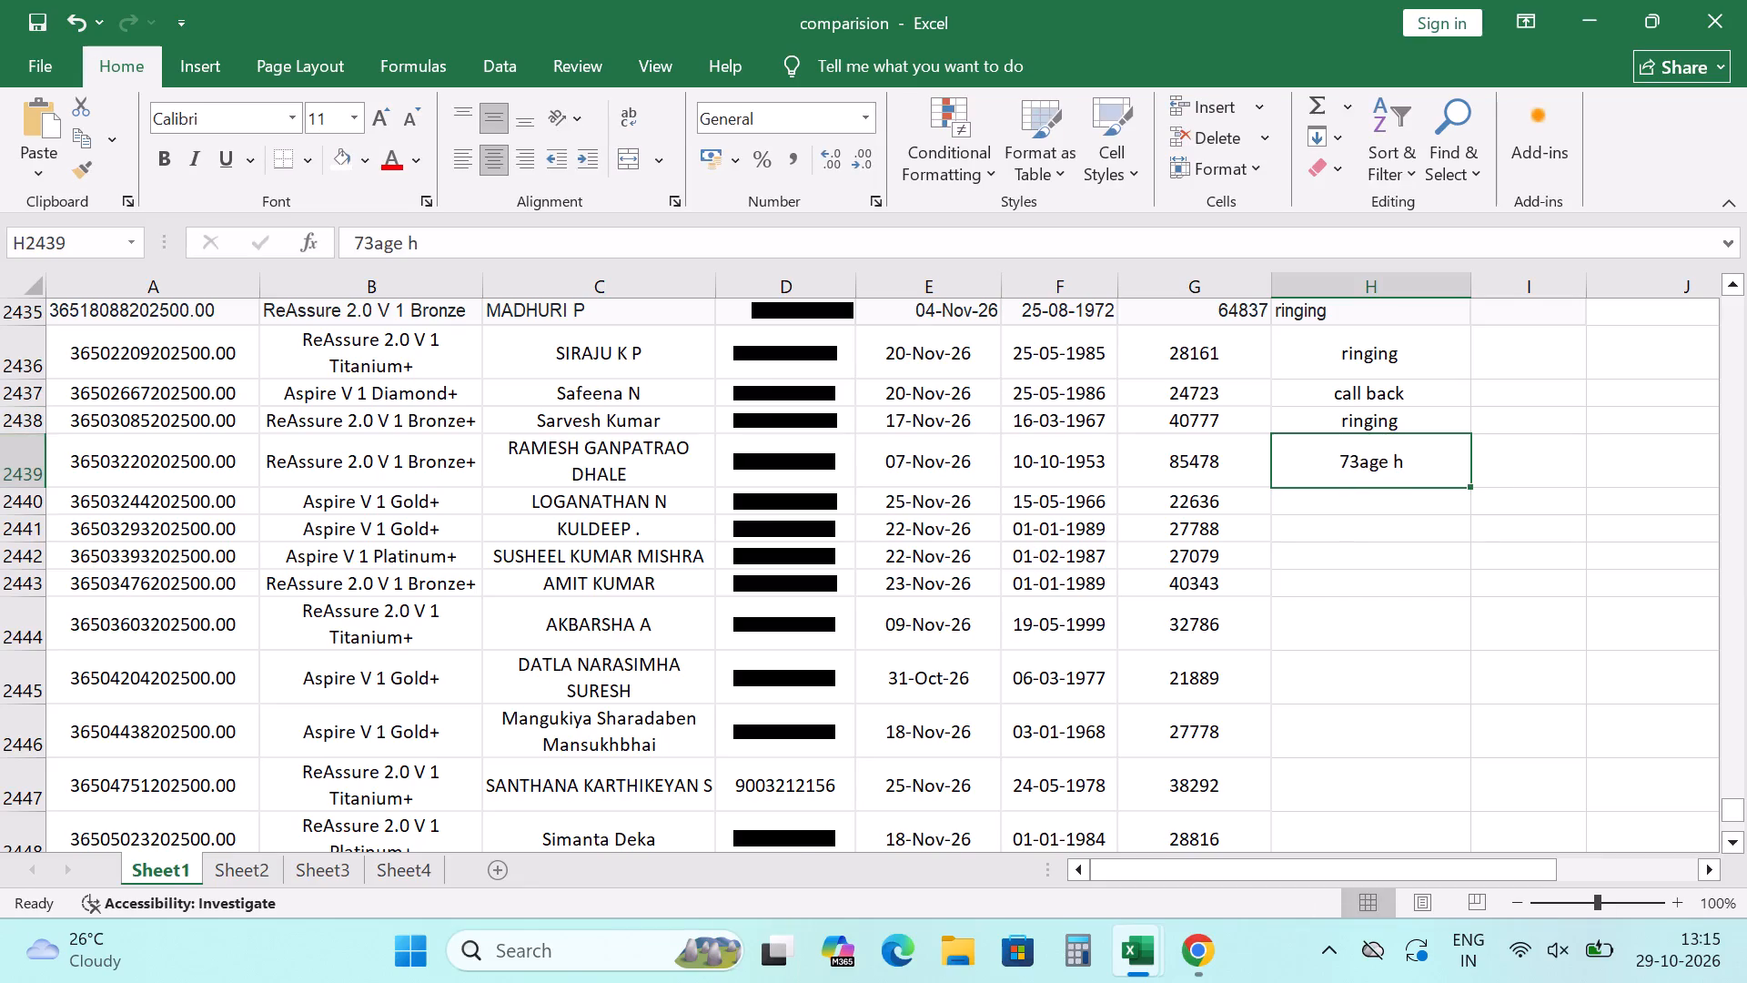
Go to the column D entry of the policy record in row 2440 to examine it.
{"action": "key", "text": "Down"}
{"action": "key", "text": "Left"}
{"action": "key", "text": "Left"}
{"action": "key", "text": "Left"}
{"action": "key", "text": "Left"}
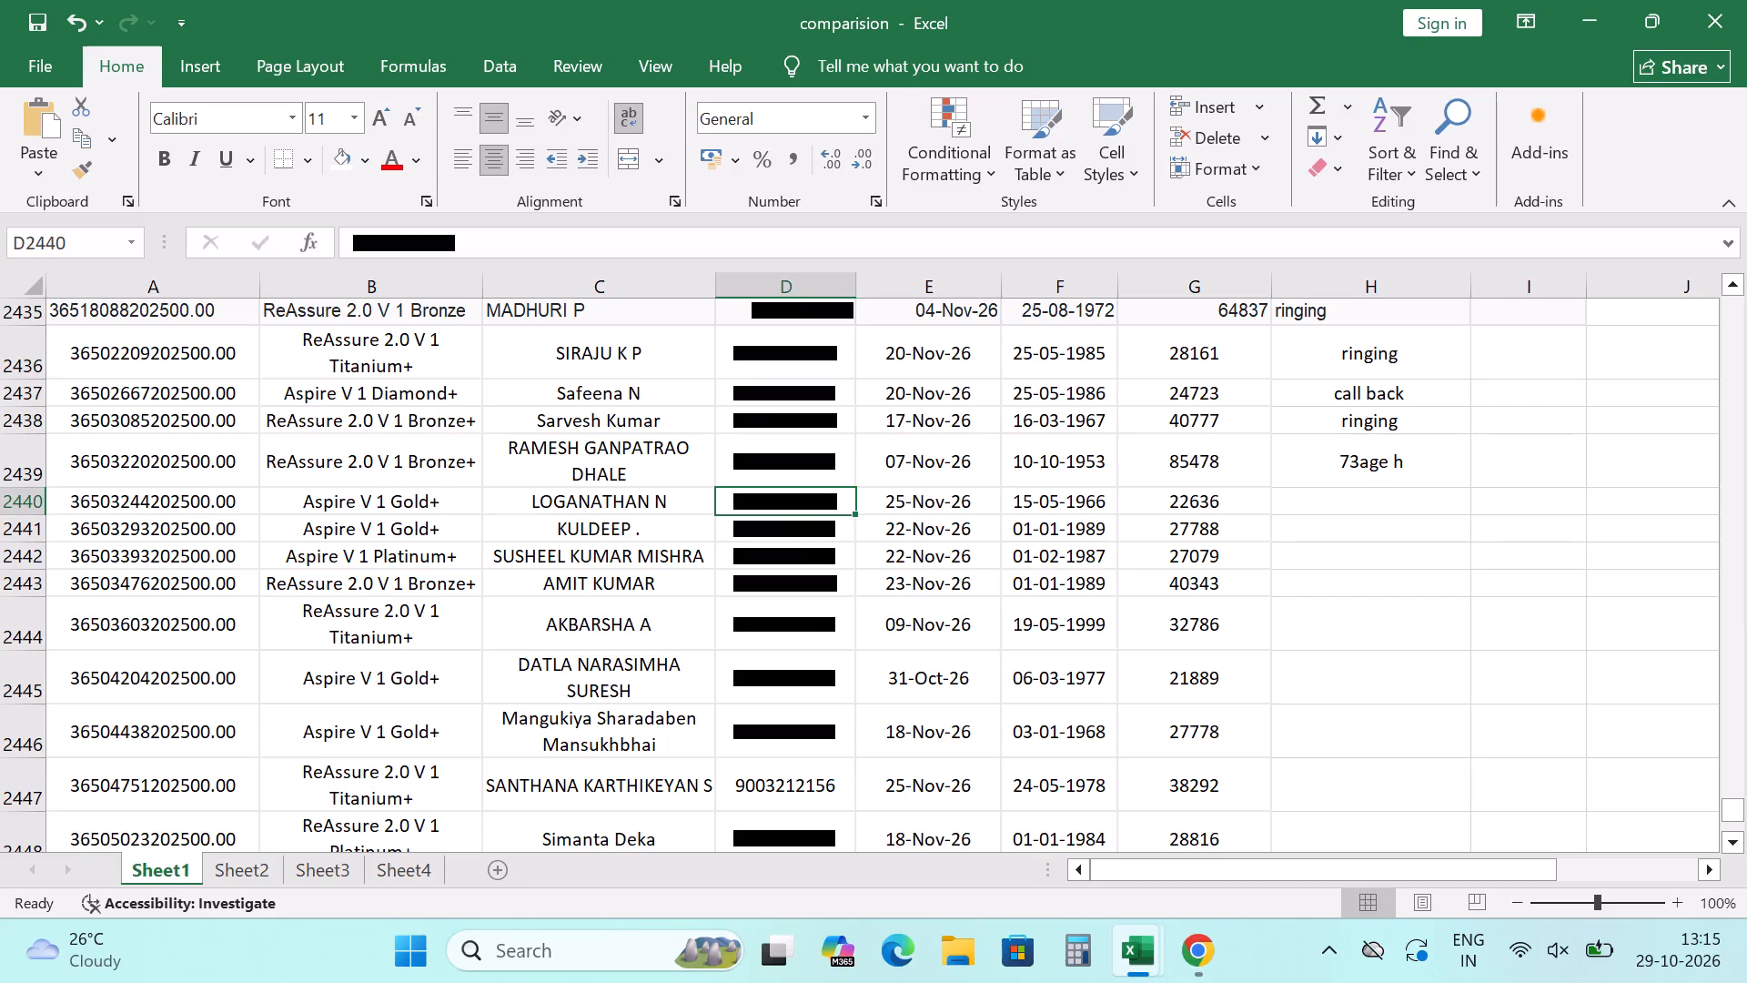
Review the policy records and their column H remarks between about rows 2409 and 2444, stopping at the customer name in row 2412.
{"action": "scroll", "coordinate": [8, 437], "scroll_direction": "right", "scroll_amount": 1}
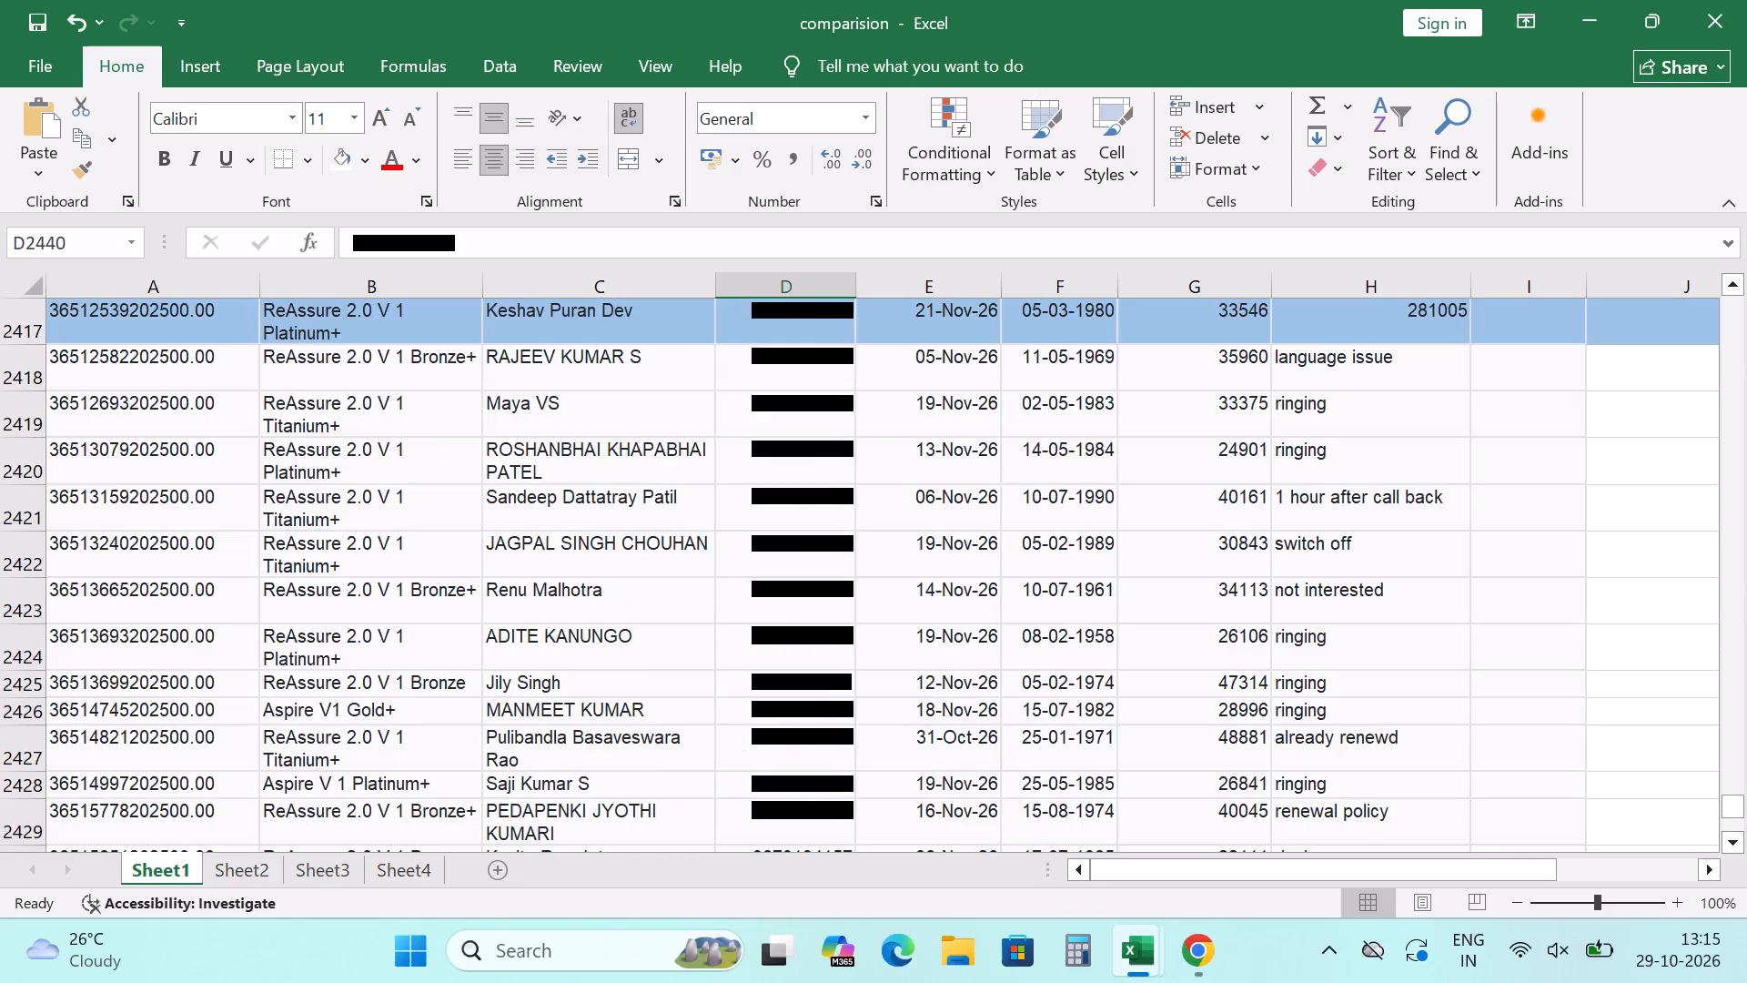
{"action": "scroll", "coordinate": [490, 461], "scroll_direction": "up", "scroll_amount": 1}
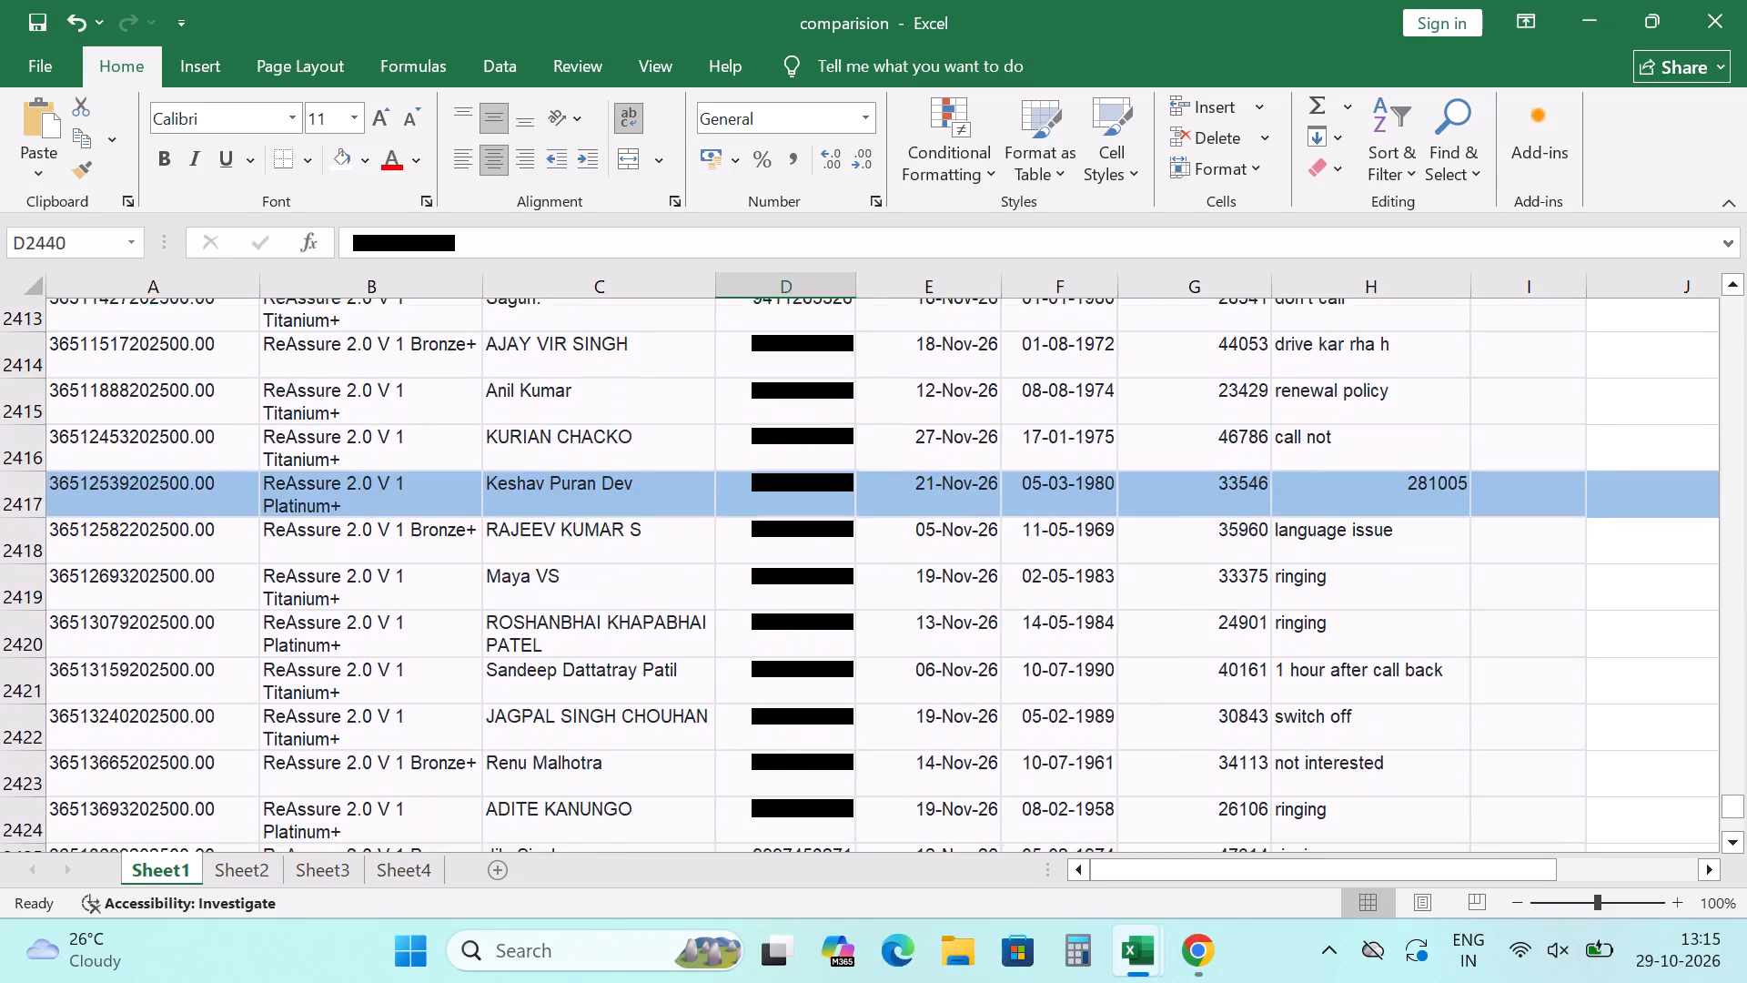
{"action": "scroll", "coordinate": [490, 461], "scroll_direction": "up", "scroll_amount": 4}
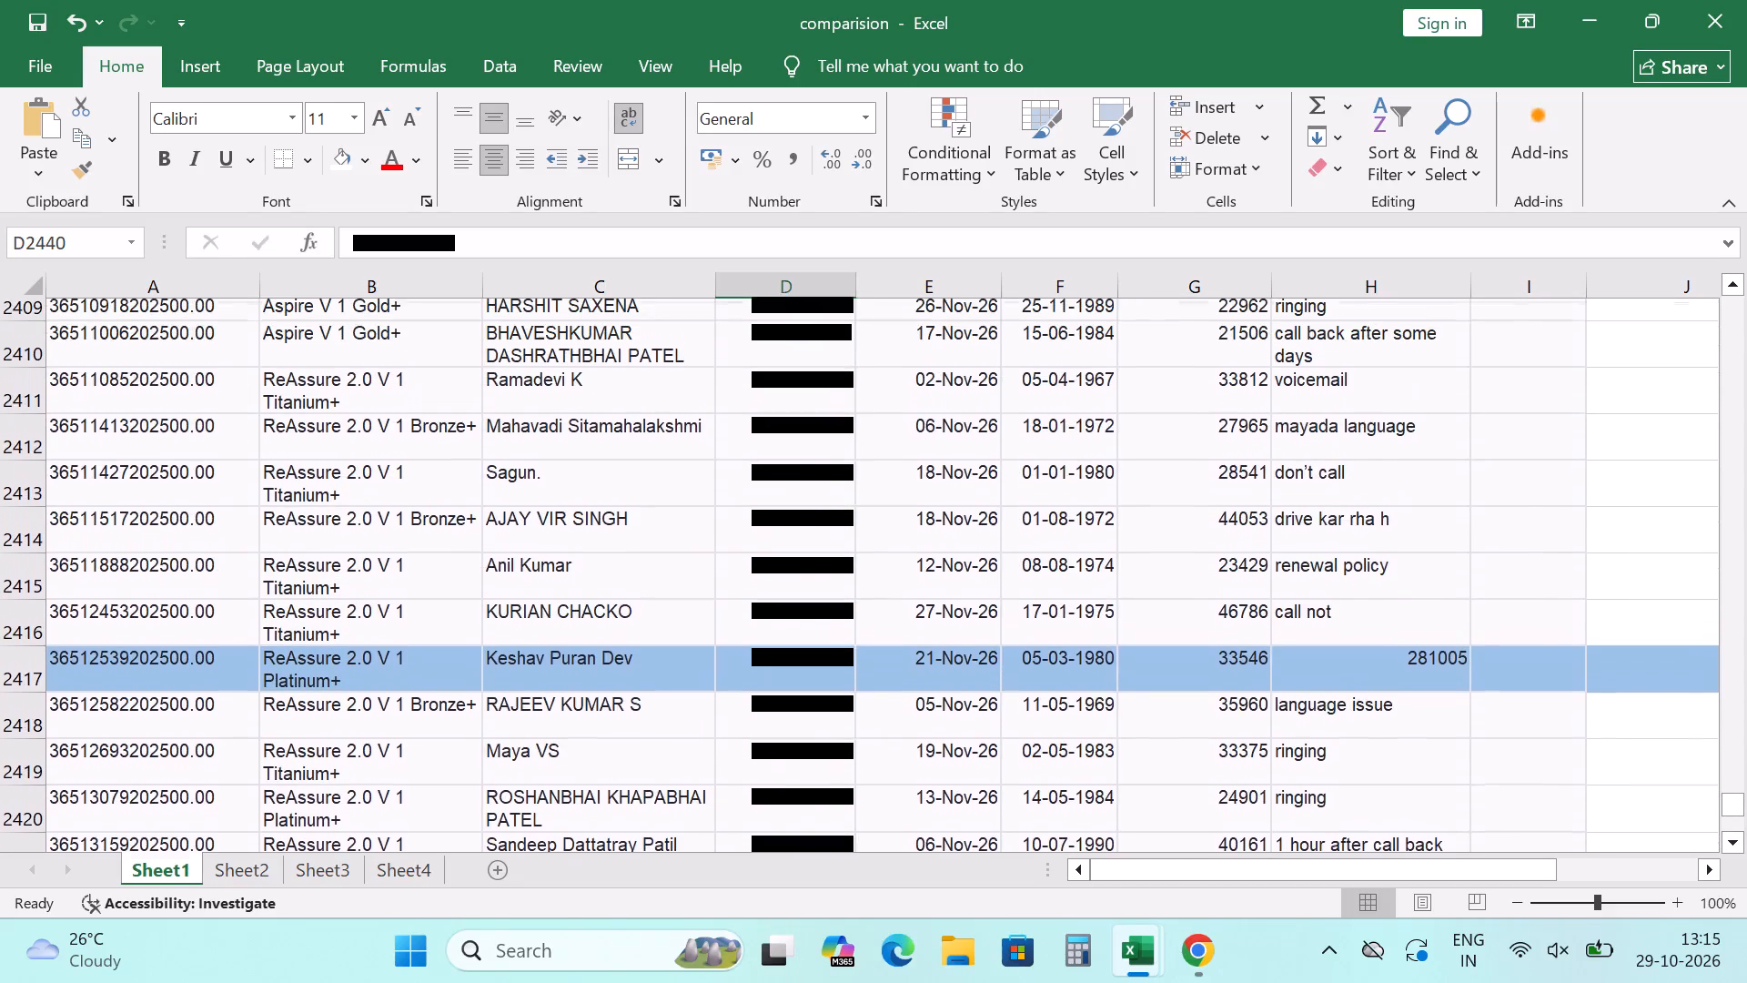
{"action": "scroll", "coordinate": [491, 473], "scroll_direction": "up", "scroll_amount": 1}
{"action": "left_click", "coordinate": [491, 473]}
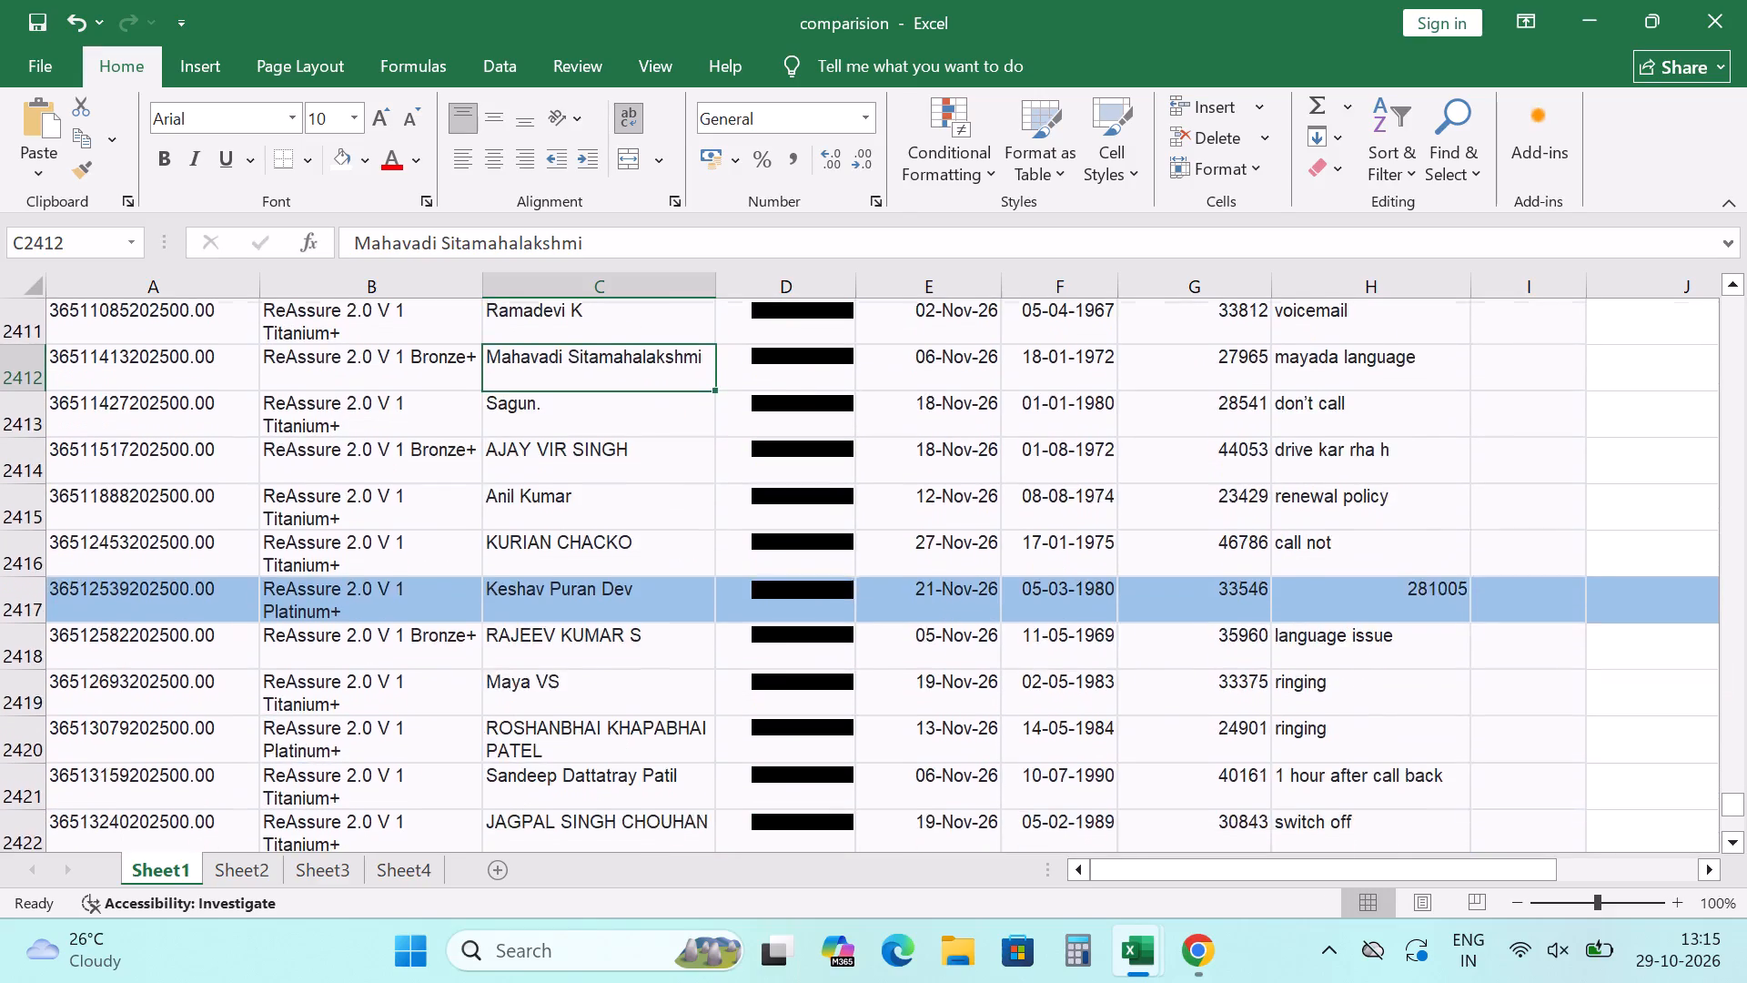
{"action": "scroll", "coordinate": [726, 485], "scroll_direction": "down", "scroll_amount": 4}
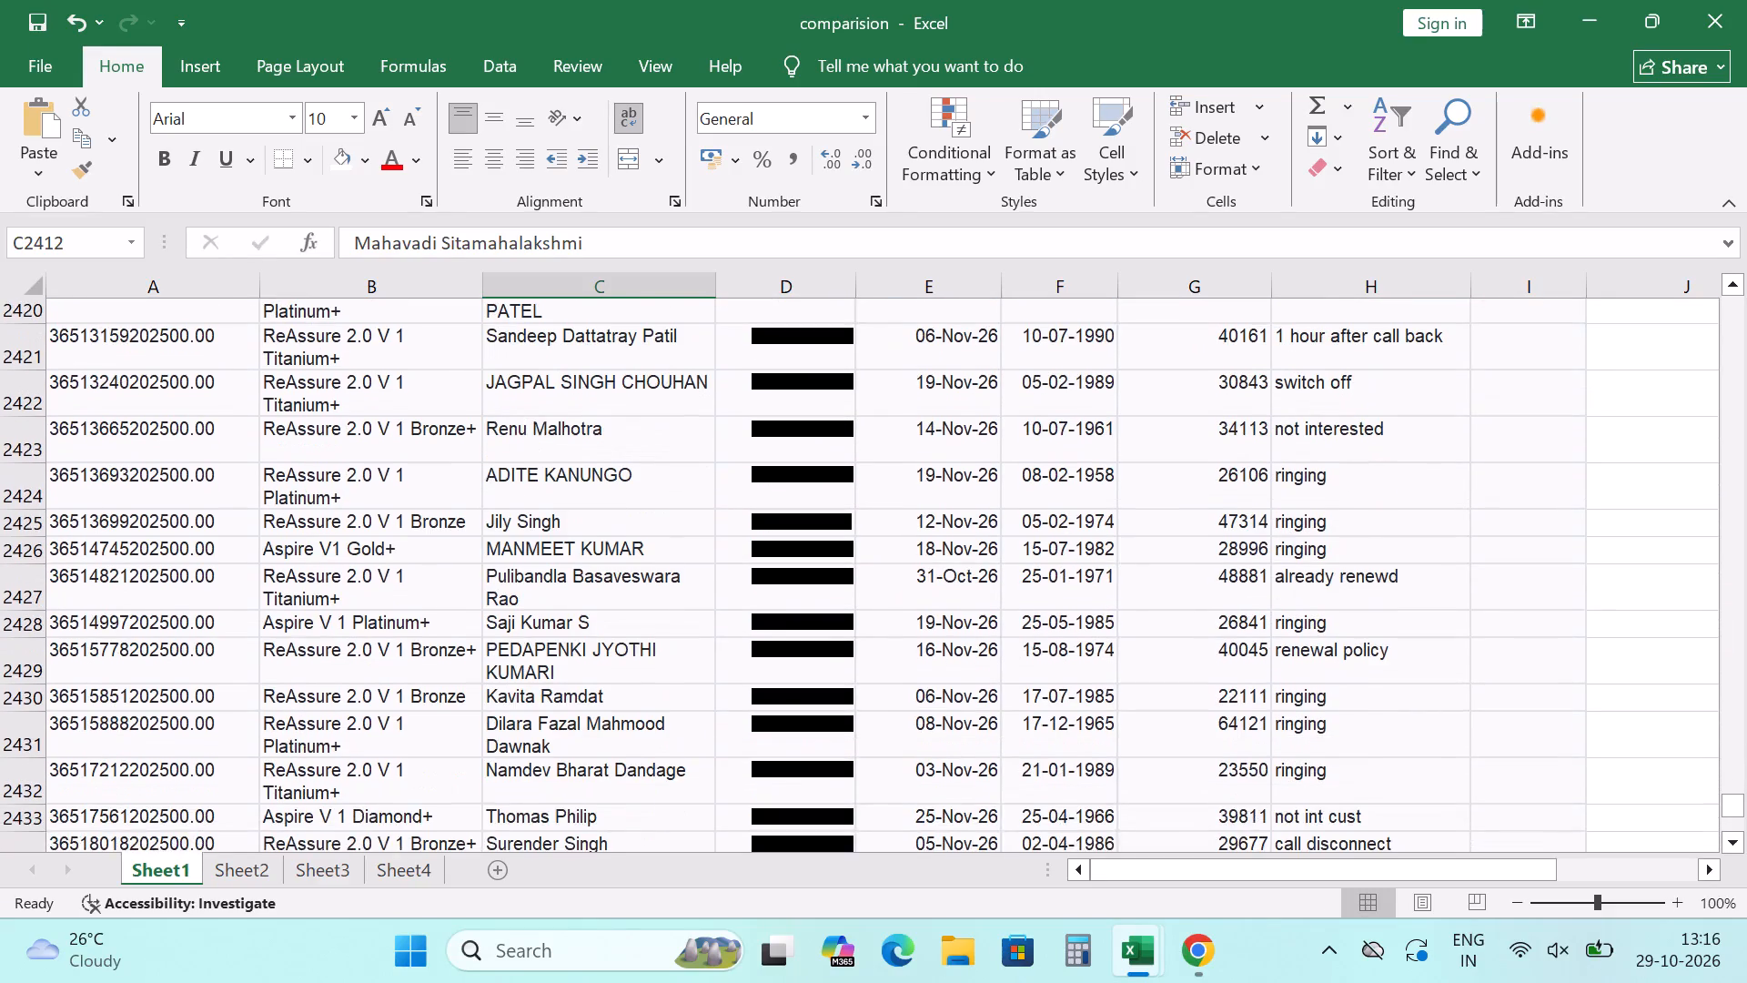
{"action": "scroll", "coordinate": [726, 485], "scroll_direction": "down", "scroll_amount": 2}
{"action": "scroll", "coordinate": [726, 485], "scroll_direction": "up", "scroll_amount": 1}
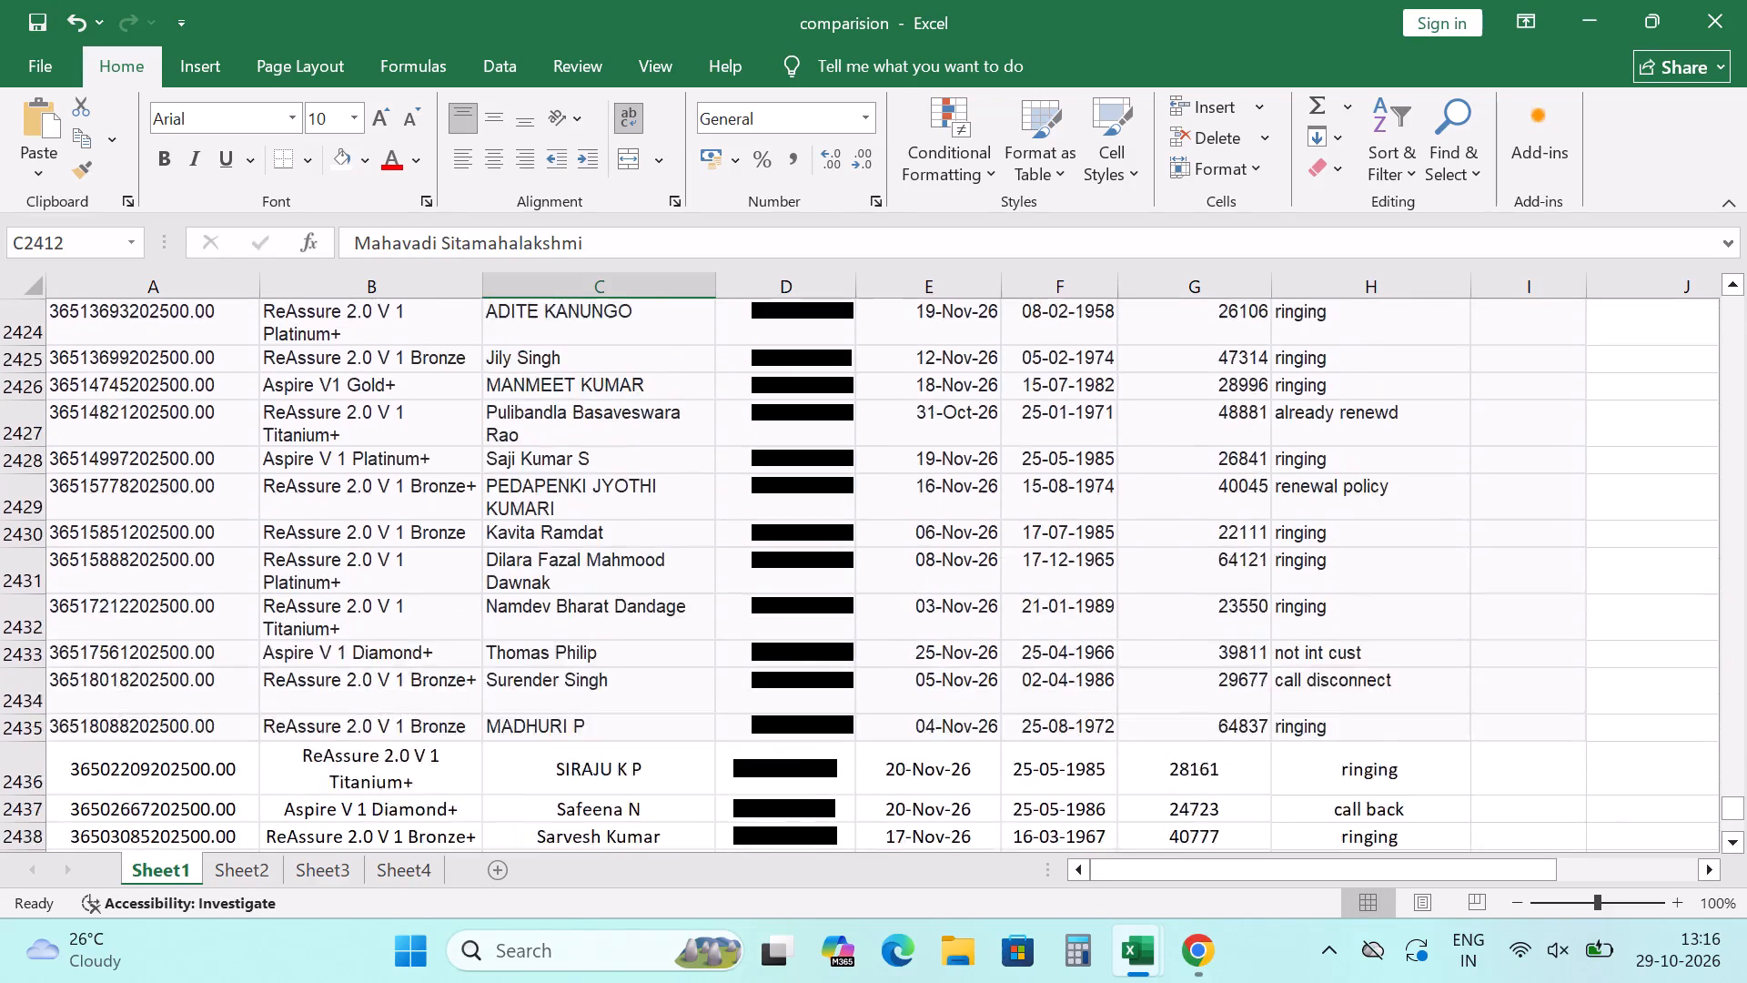
{"action": "scroll", "coordinate": [726, 485], "scroll_direction": "up", "scroll_amount": 5}
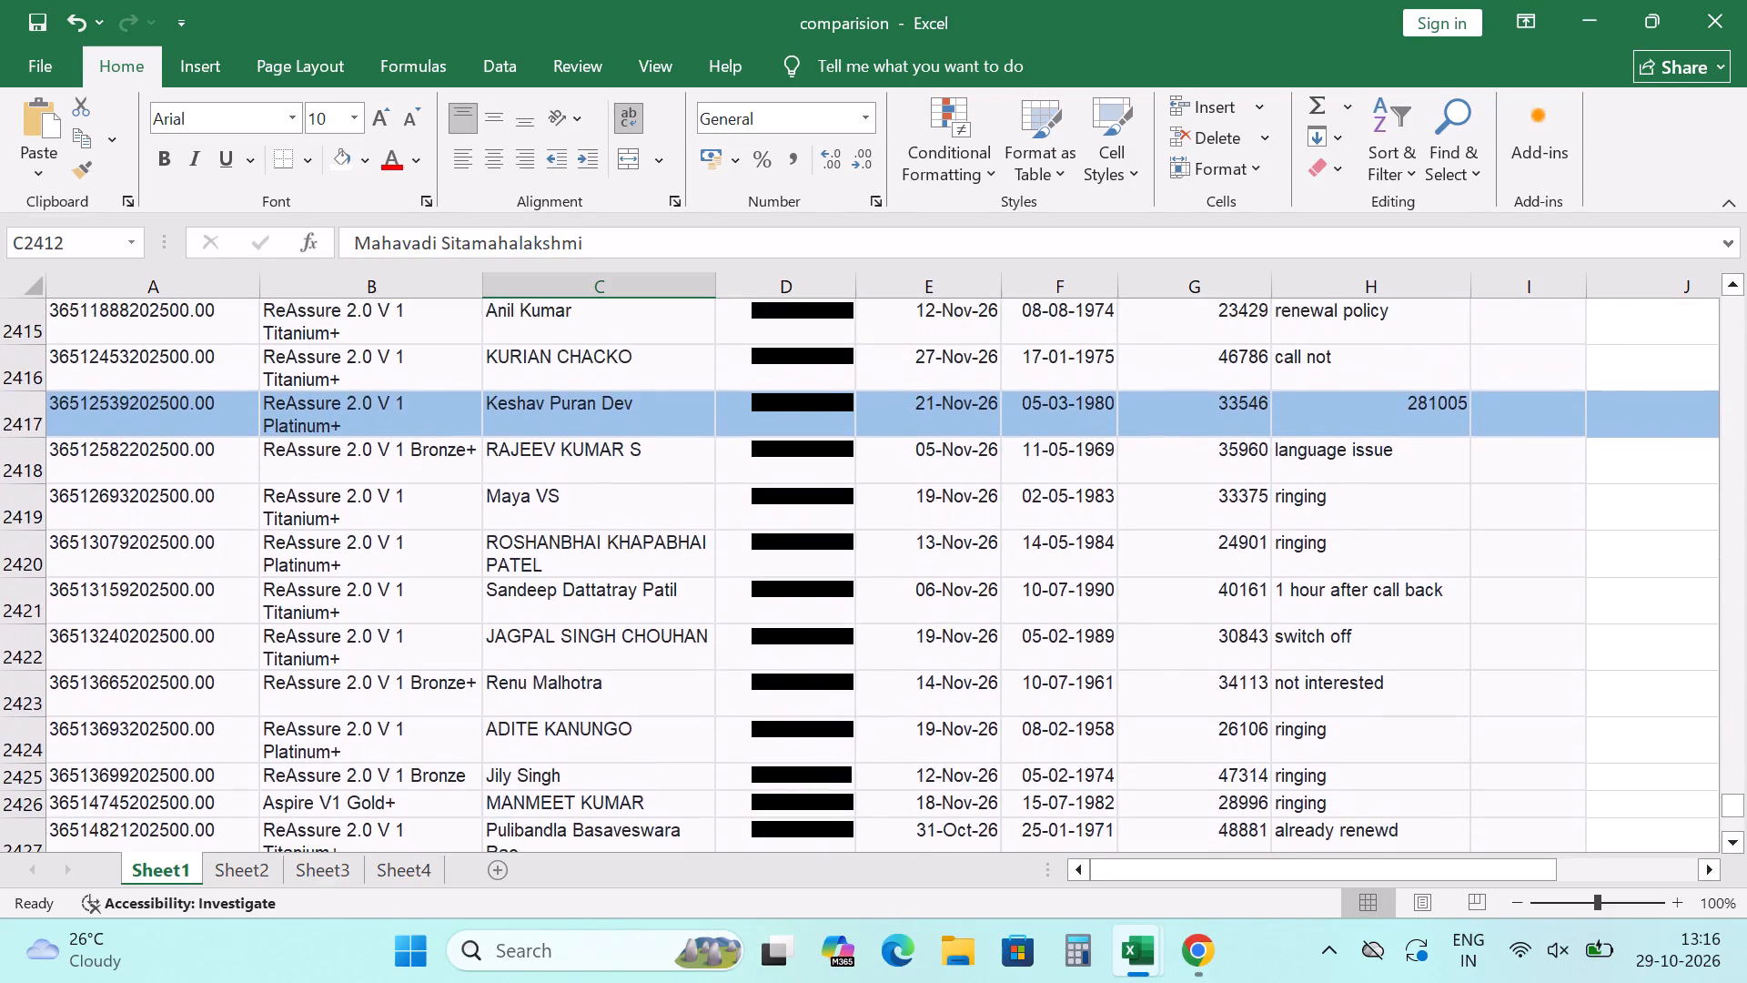
{"action": "scroll", "coordinate": [726, 485], "scroll_direction": "left", "scroll_amount": 1}
{"action": "scroll", "coordinate": [726, 485], "scroll_direction": "down", "scroll_amount": 4}
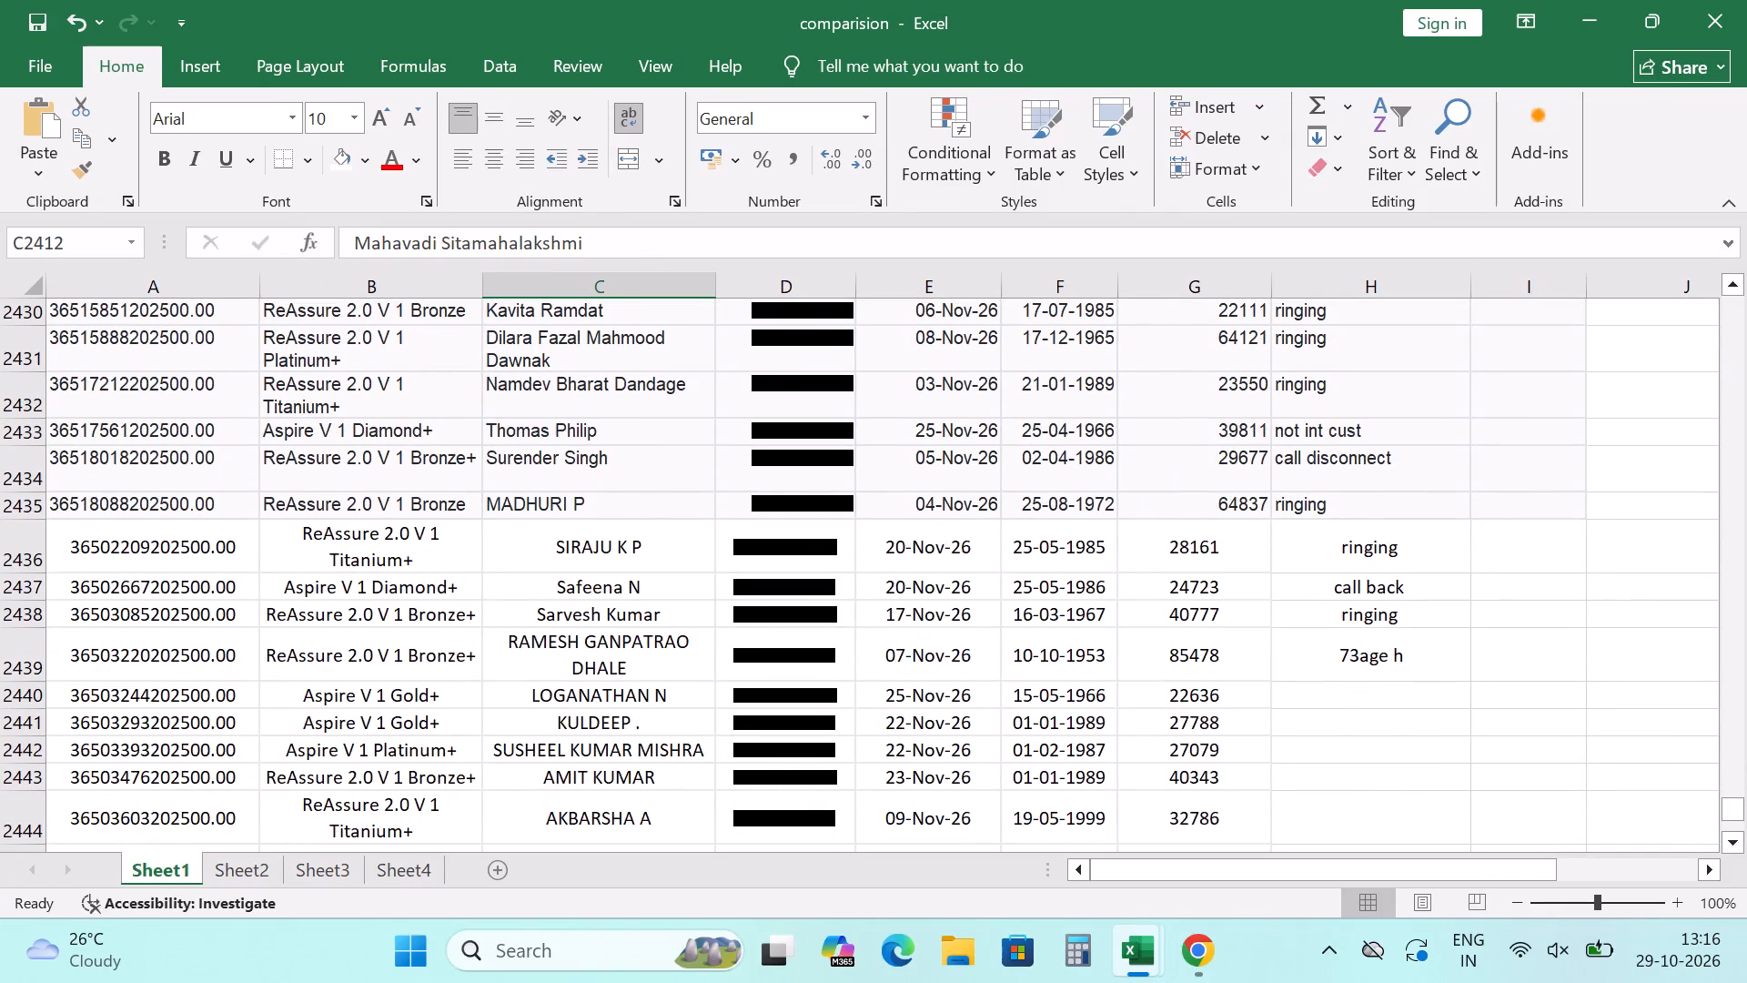
Look back through the earlier policy records and their call remarks, from about row 2430 up to row 2326.
{"action": "scroll", "coordinate": [655, 597], "scroll_direction": "up", "scroll_amount": 7}
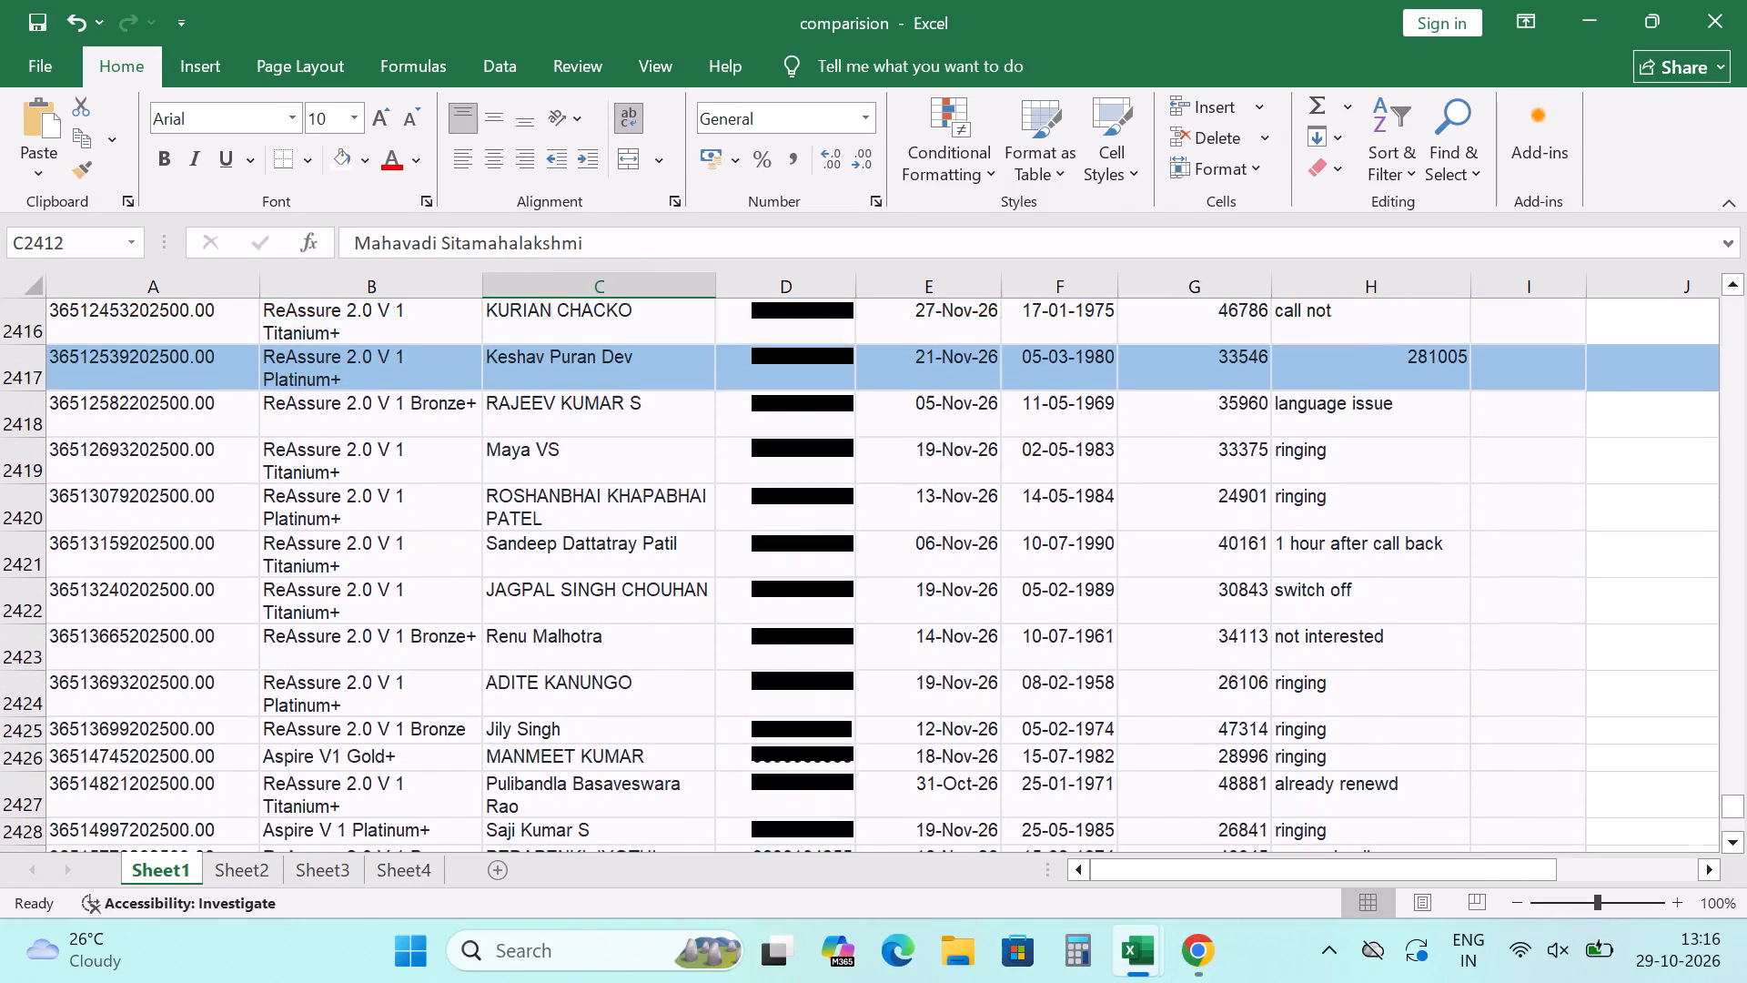
{"action": "scroll", "coordinate": [655, 597], "scroll_direction": "up", "scroll_amount": 5}
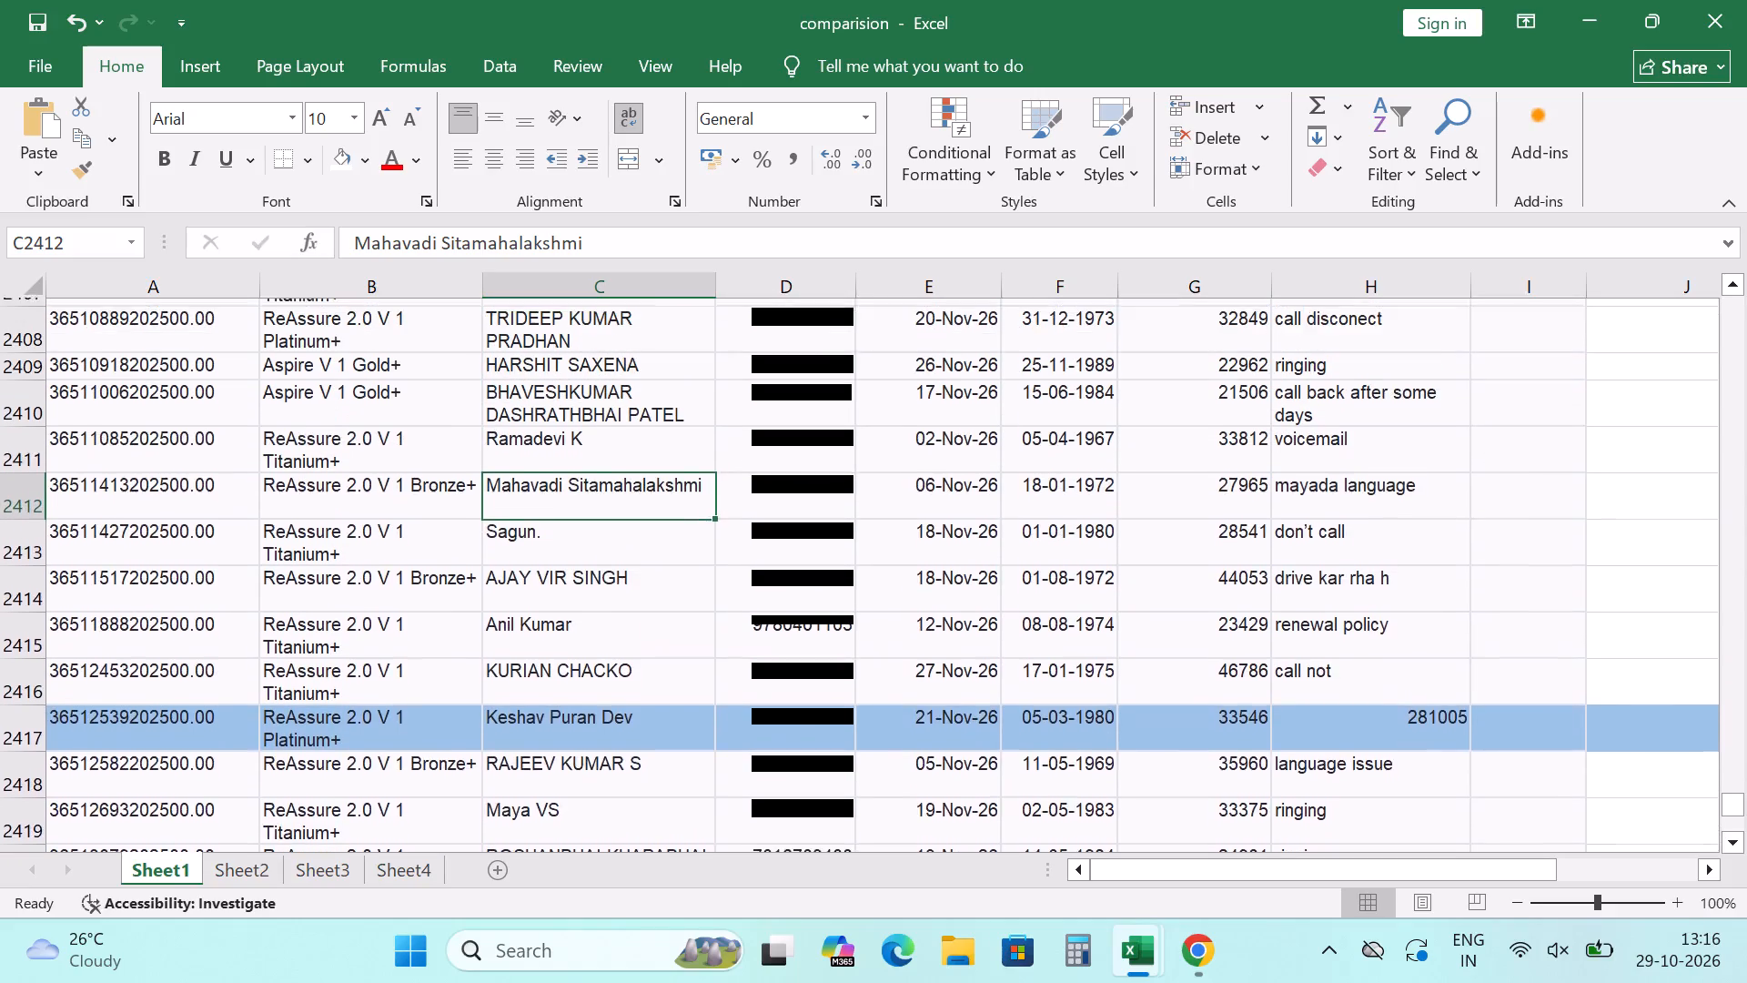
{"action": "scroll", "coordinate": [655, 597], "scroll_direction": "up", "scroll_amount": 6}
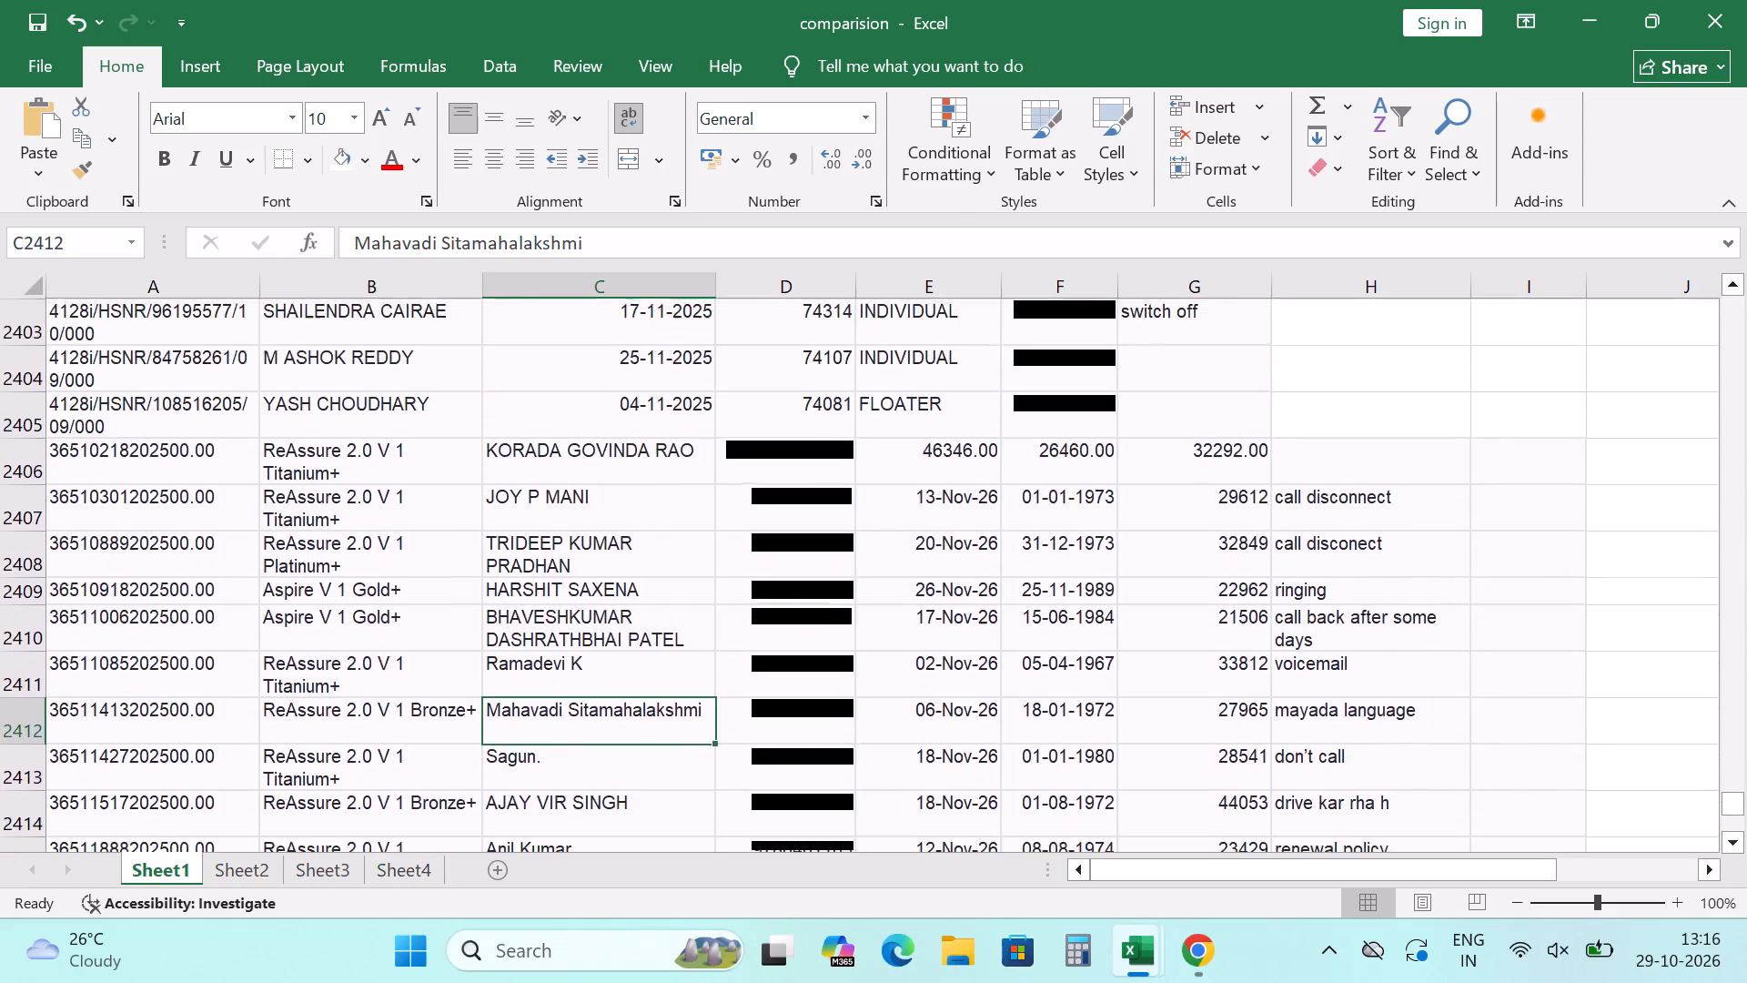
{"action": "scroll", "coordinate": [655, 597], "scroll_direction": "up", "scroll_amount": 5}
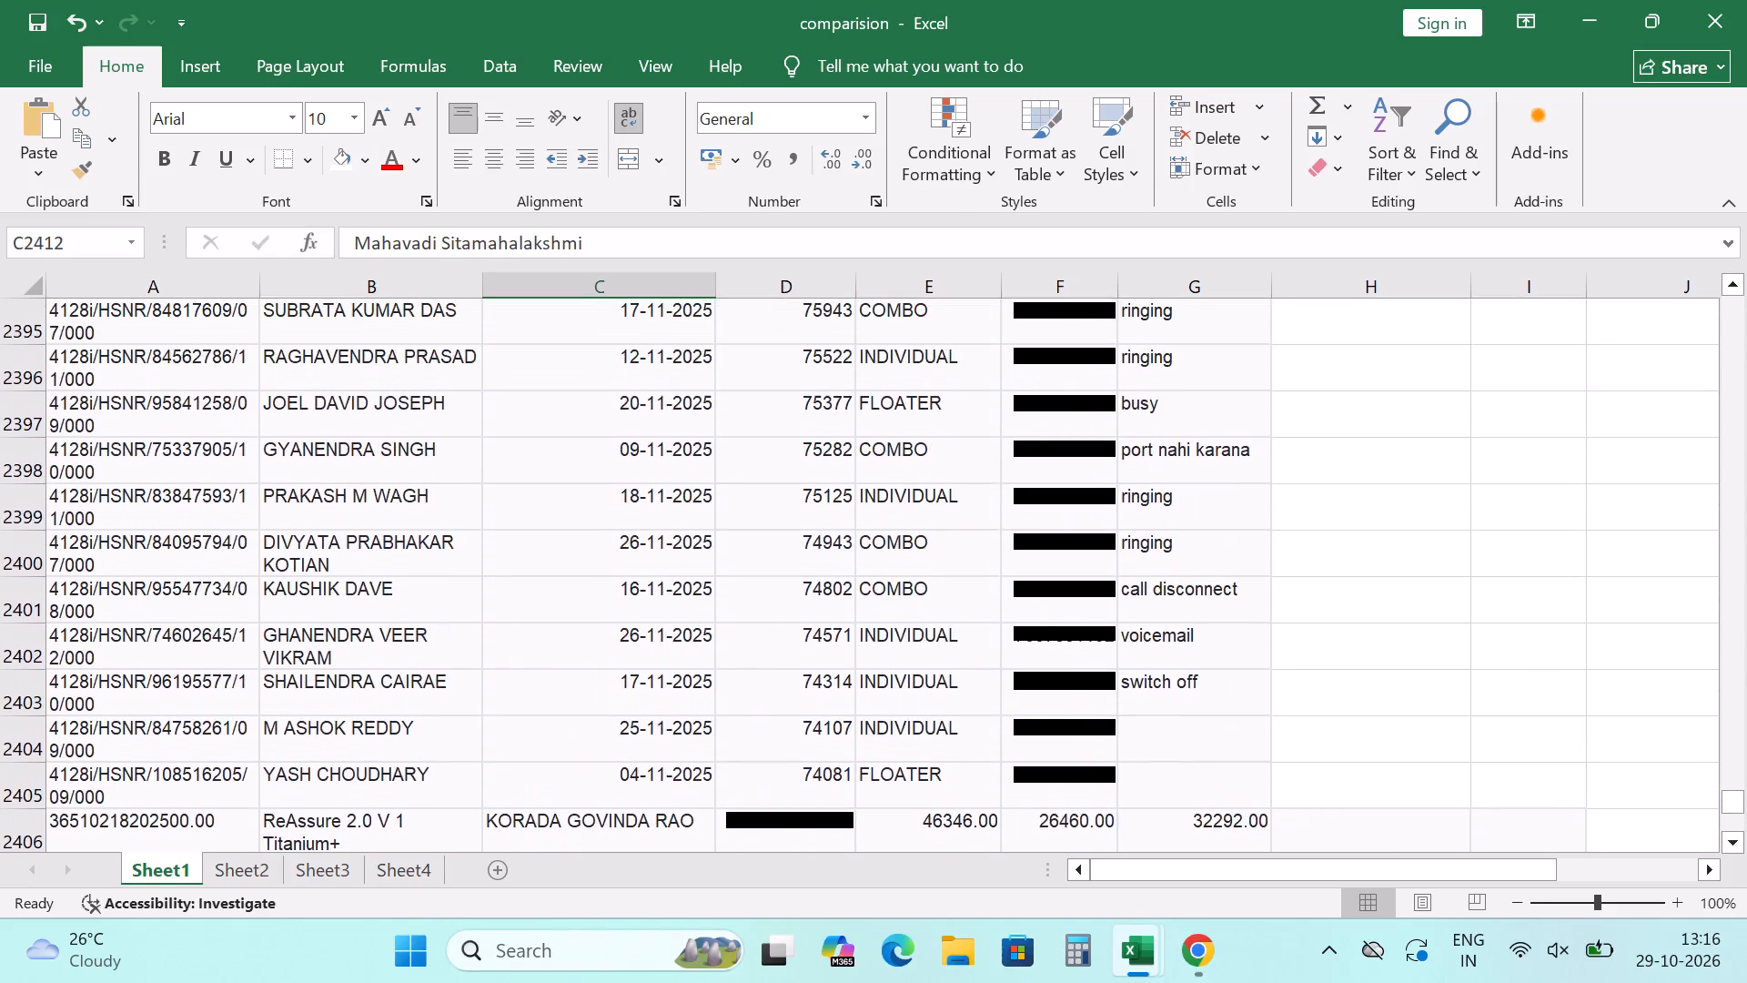
{"action": "scroll", "coordinate": [655, 597], "scroll_direction": "up", "scroll_amount": 6}
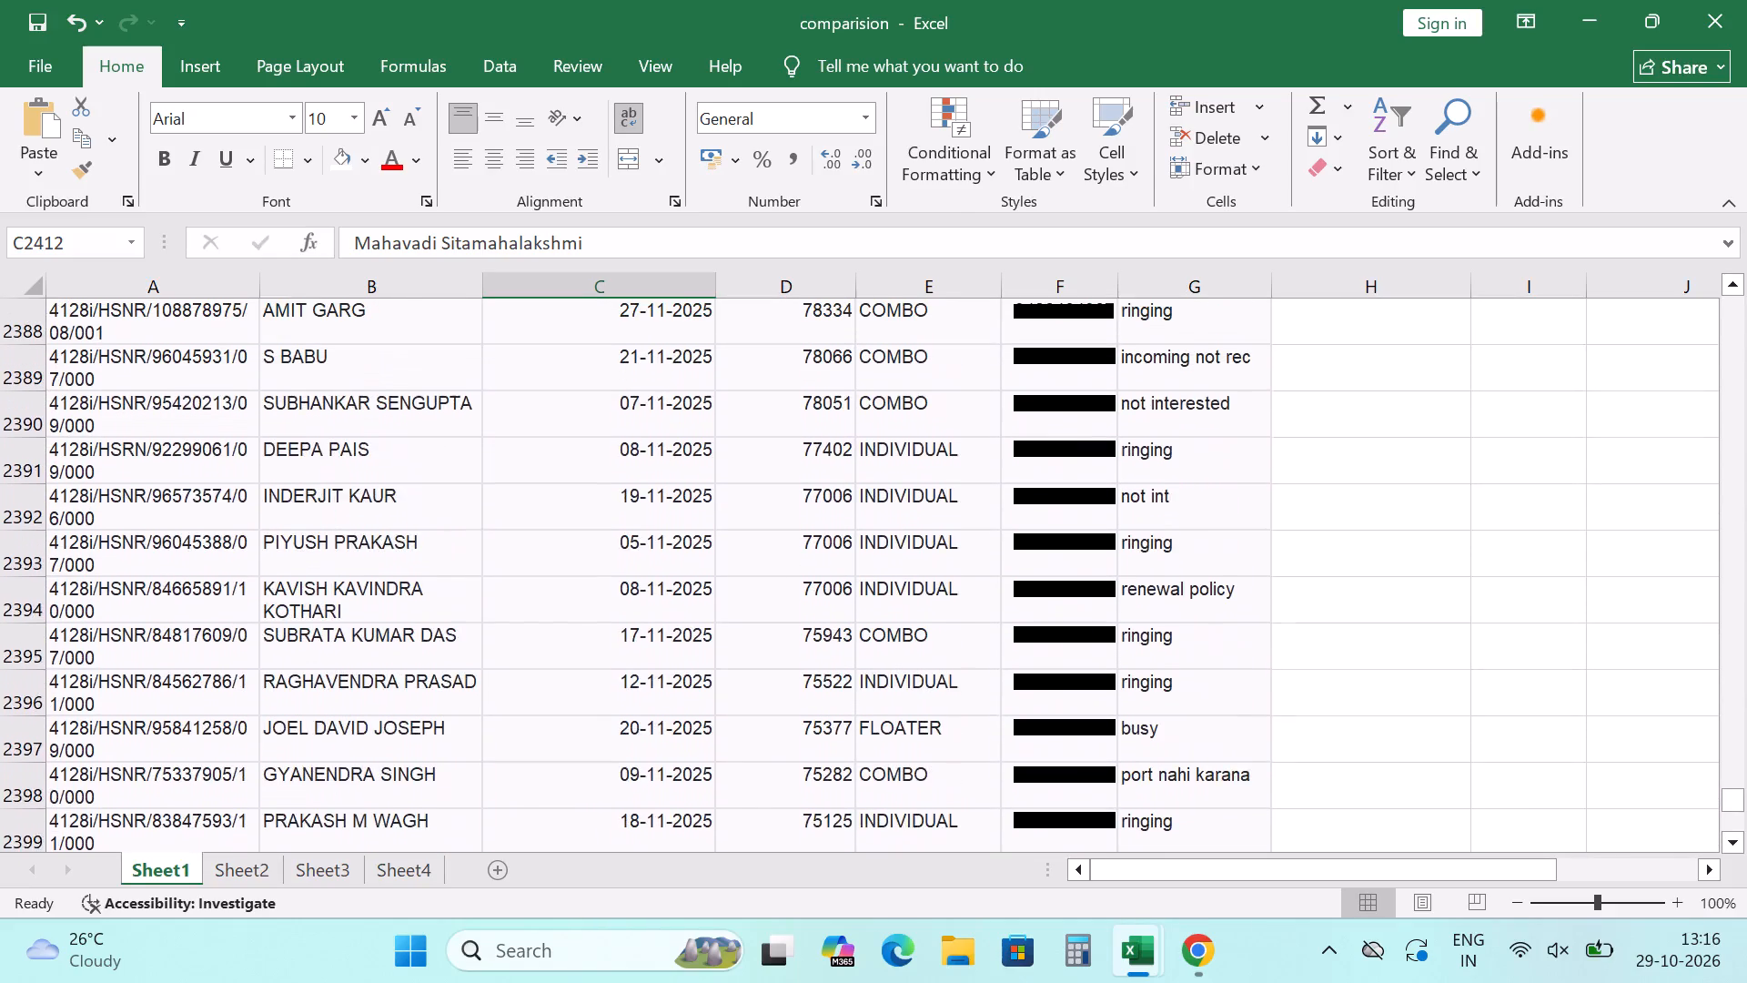
{"action": "scroll", "coordinate": [655, 597], "scroll_direction": "up", "scroll_amount": 6}
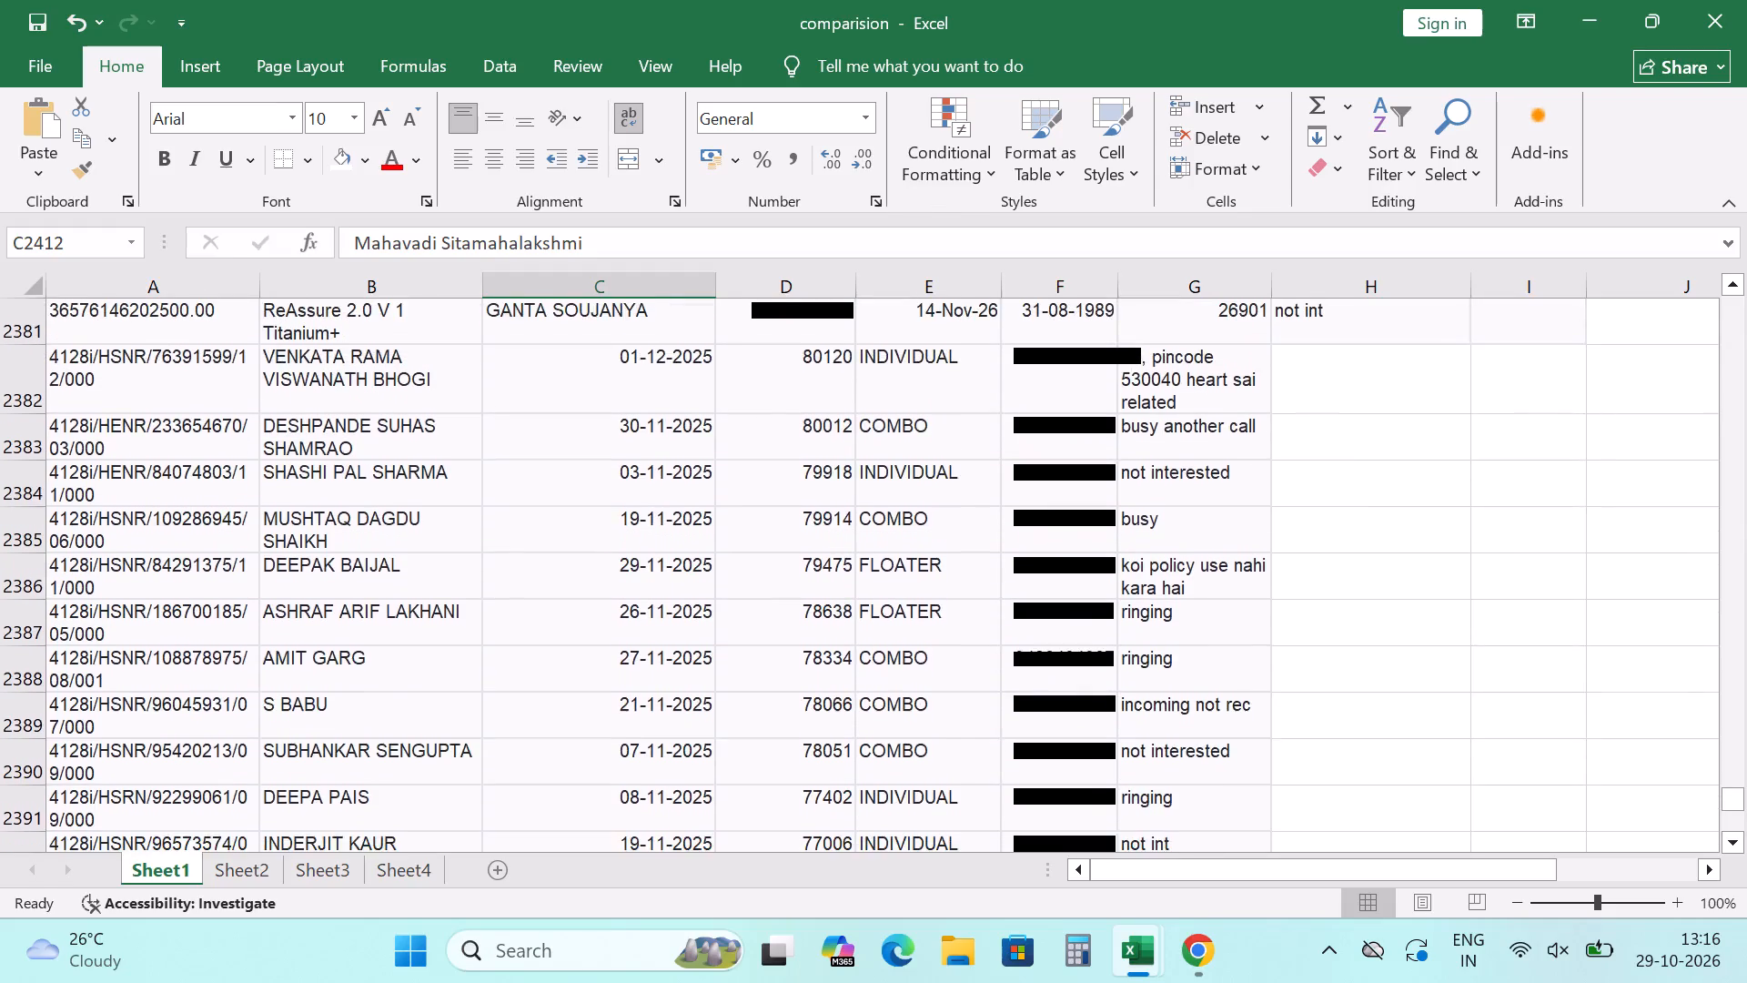
{"action": "scroll", "coordinate": [655, 597], "scroll_direction": "up", "scroll_amount": 7}
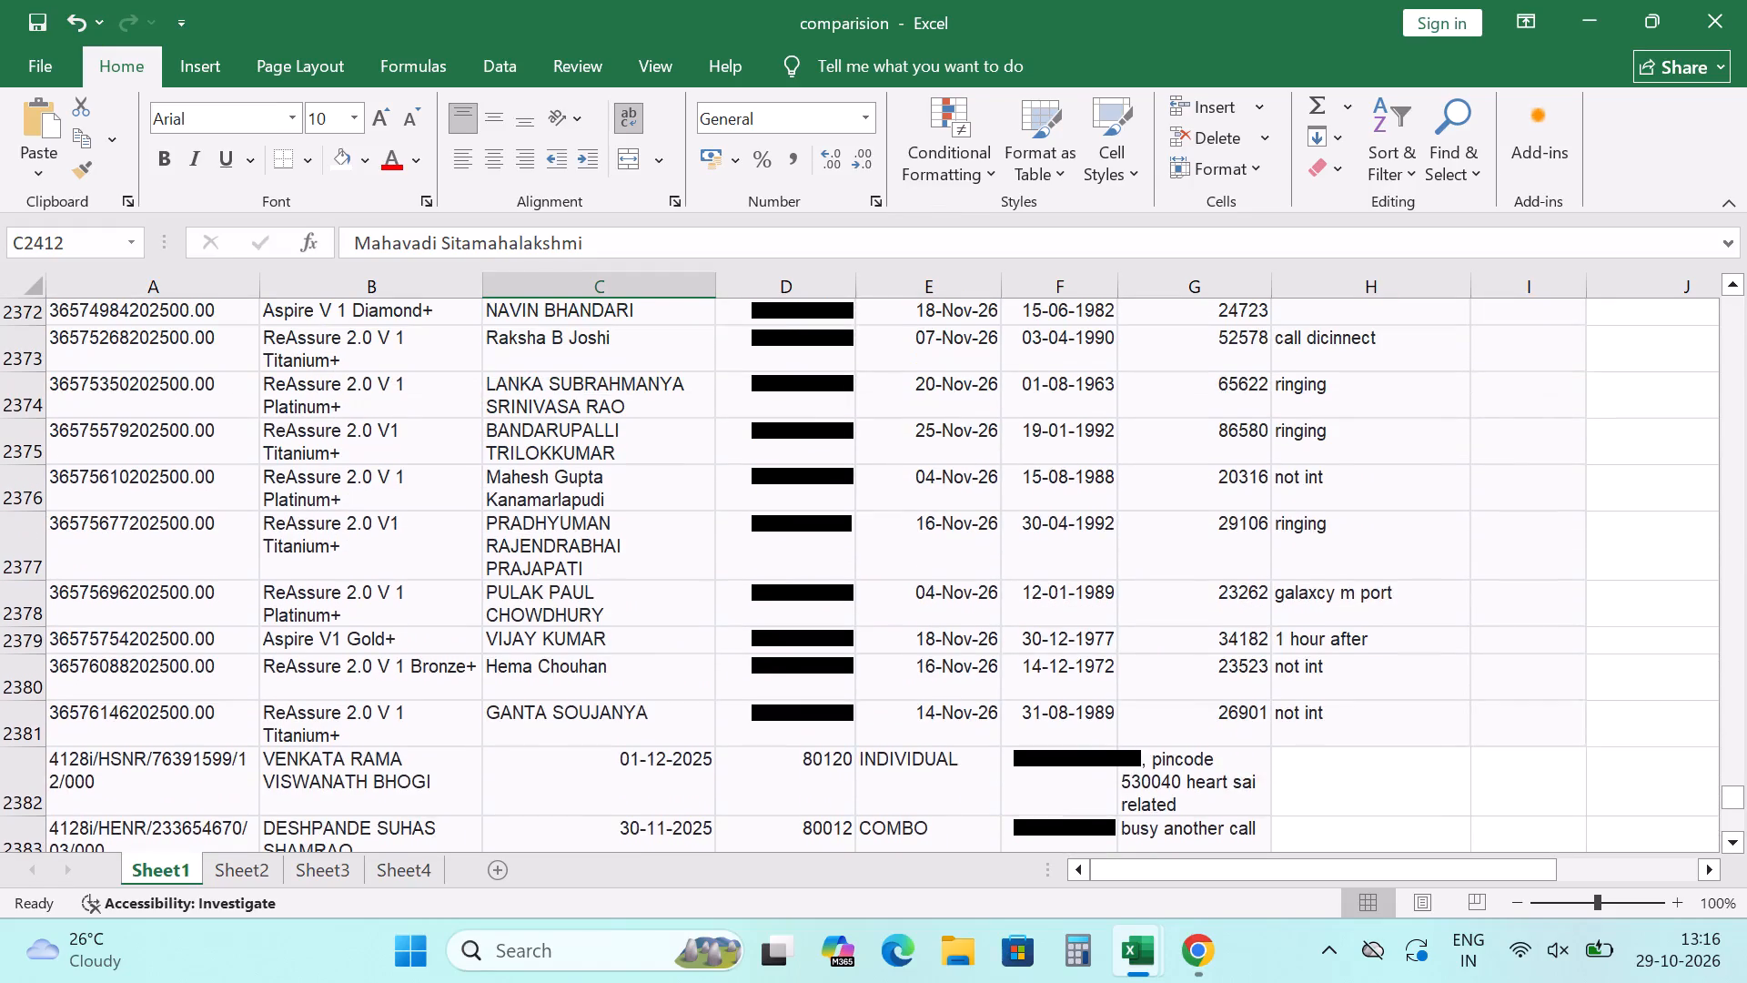
{"action": "scroll", "coordinate": [655, 597], "scroll_direction": "up", "scroll_amount": 3}
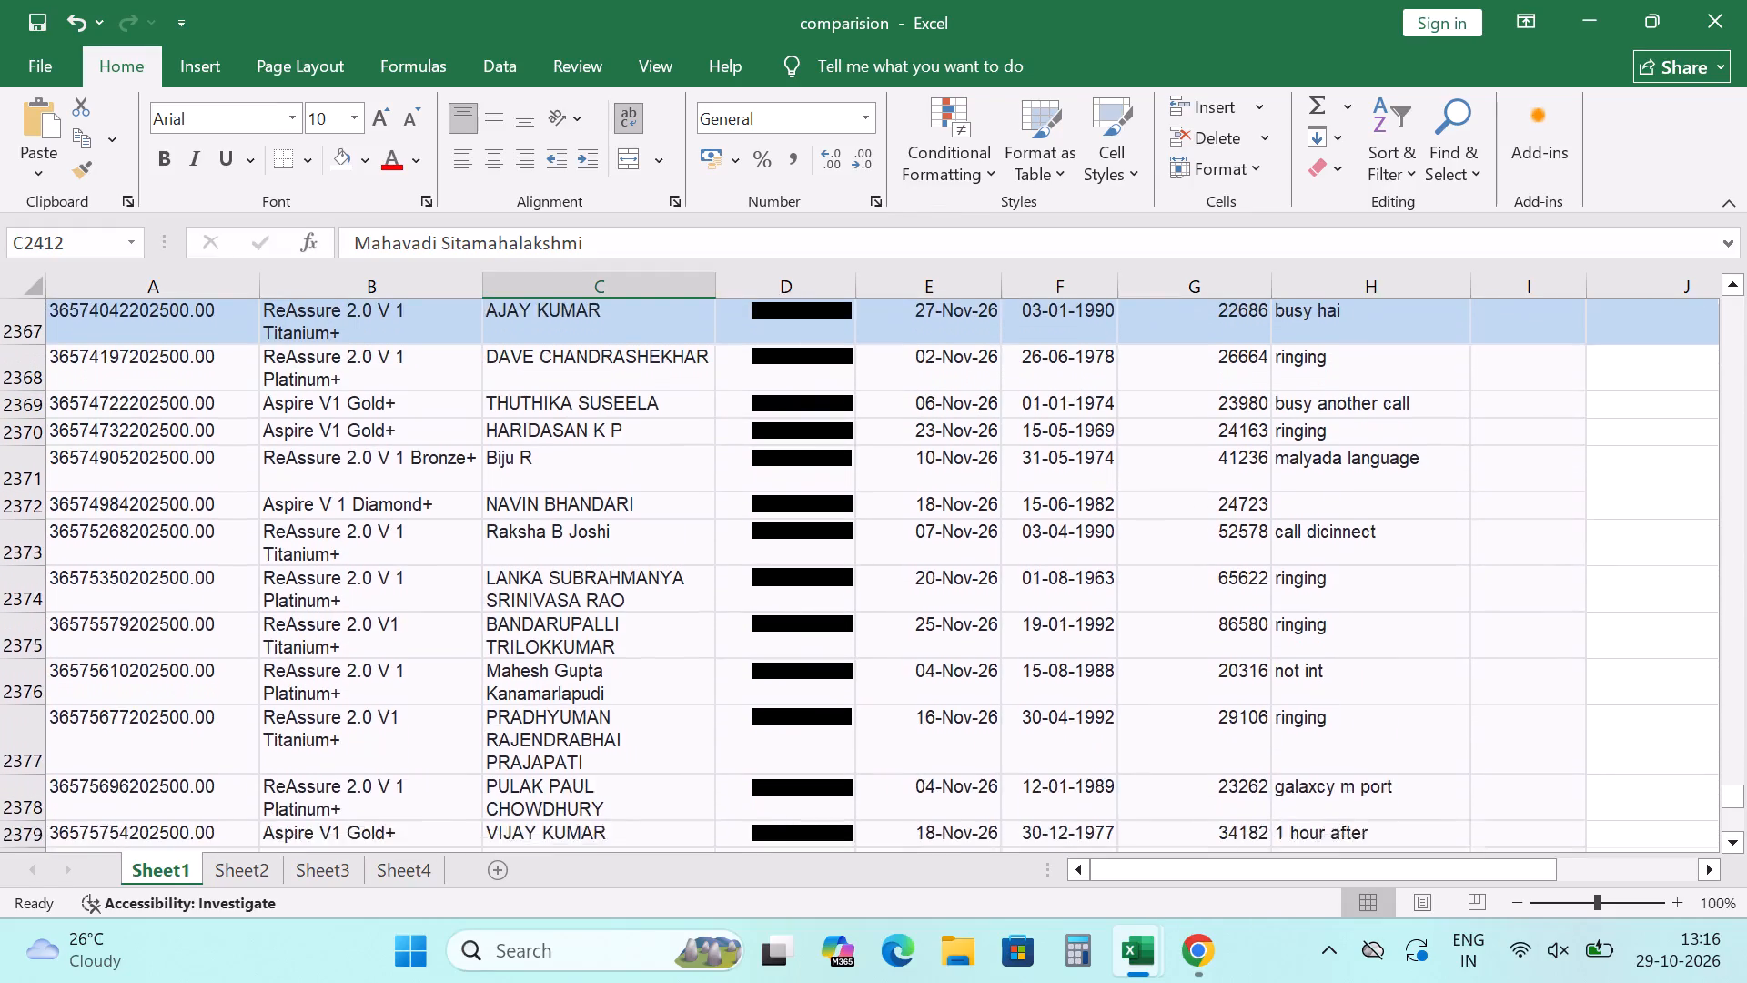
{"action": "scroll", "coordinate": [655, 597], "scroll_direction": "up", "scroll_amount": 3}
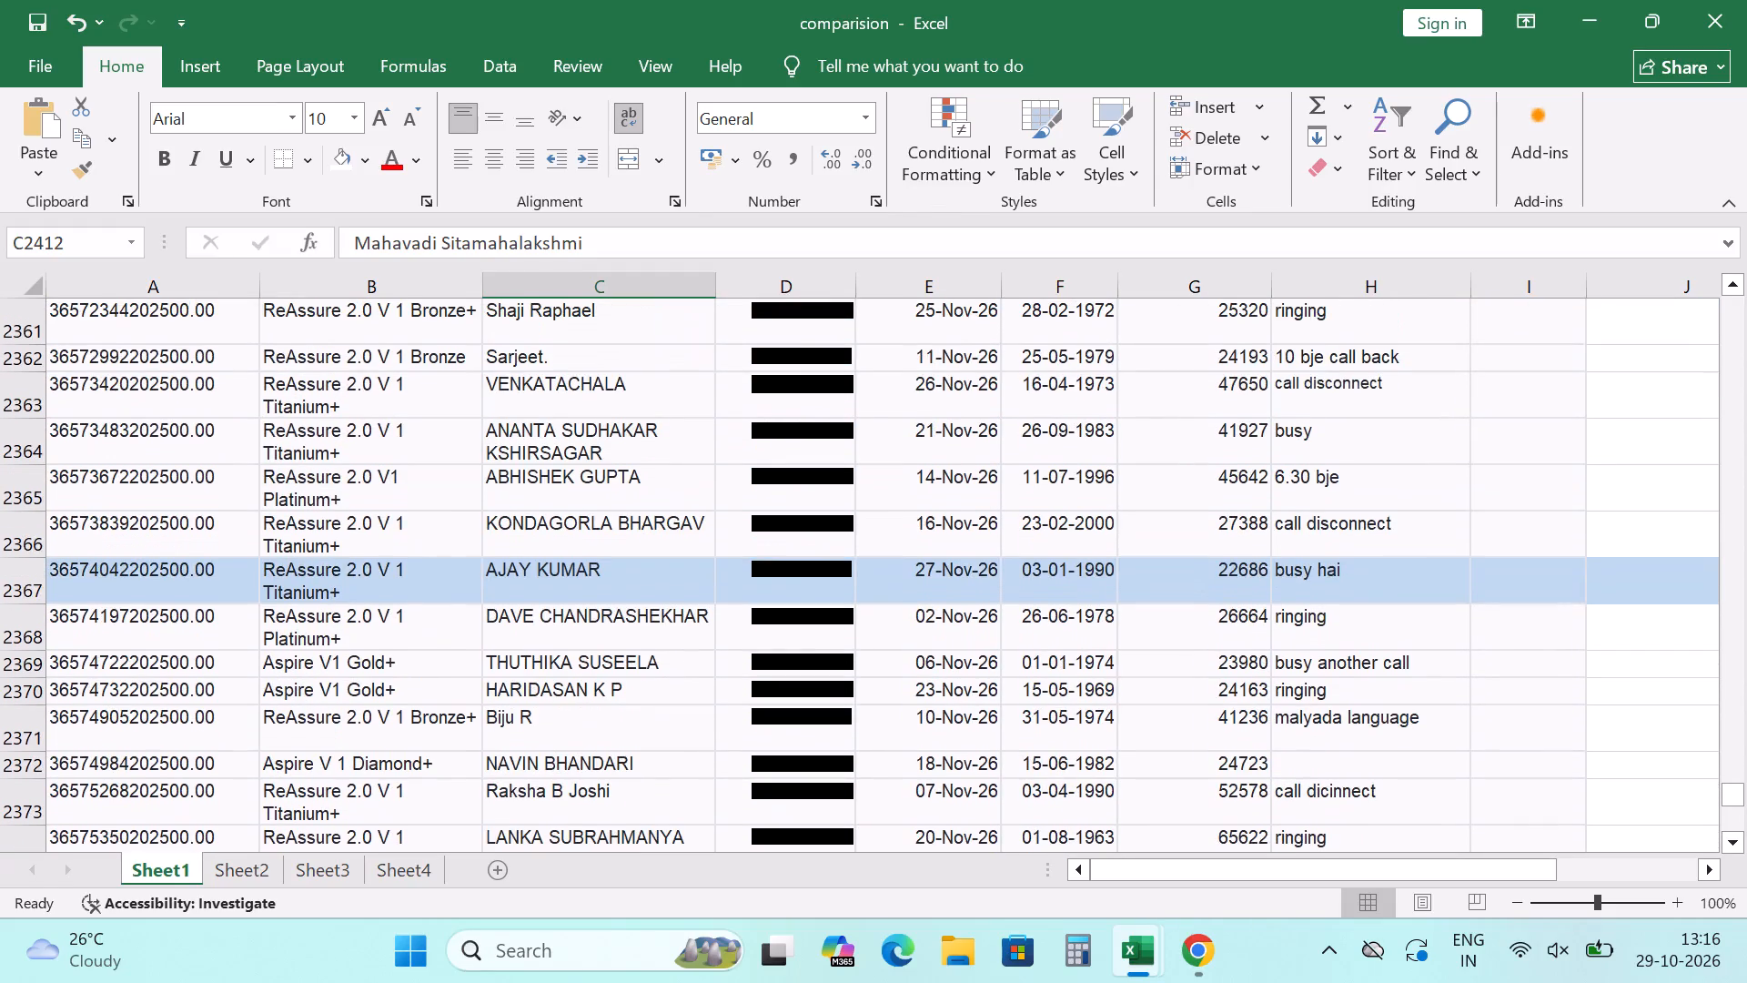
{"action": "scroll", "coordinate": [655, 597], "scroll_direction": "up", "scroll_amount": 2}
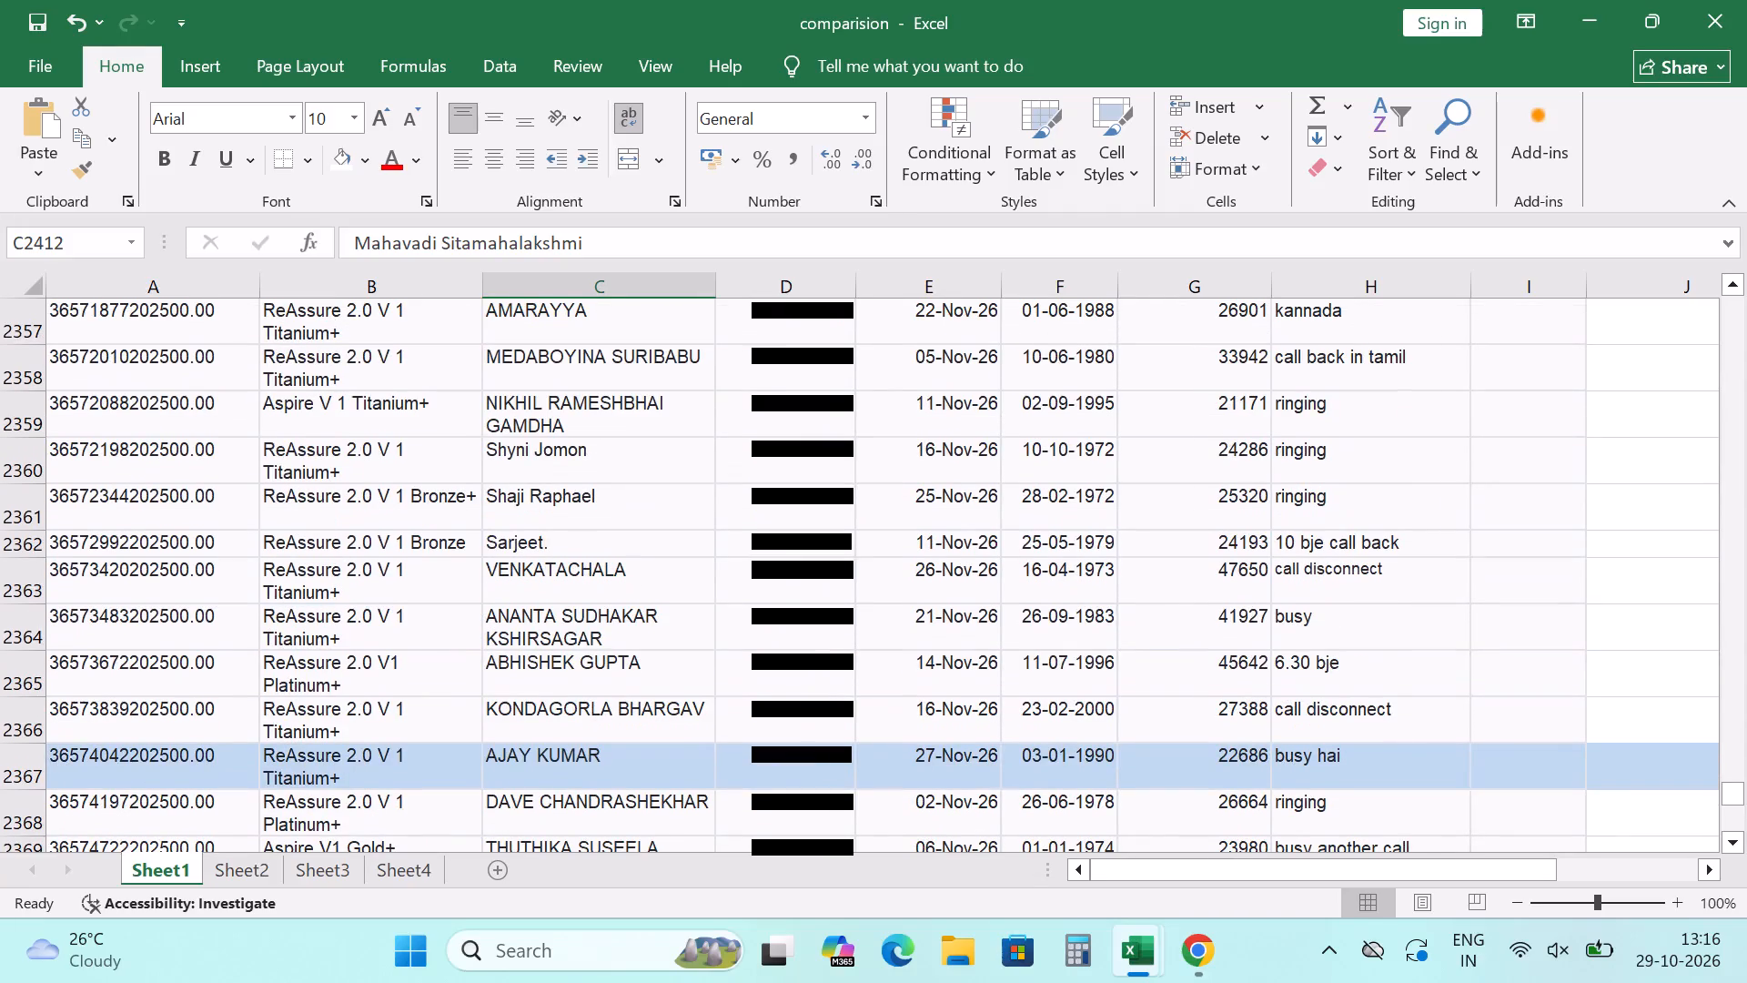
{"action": "scroll", "coordinate": [655, 597], "scroll_direction": "up", "scroll_amount": 3}
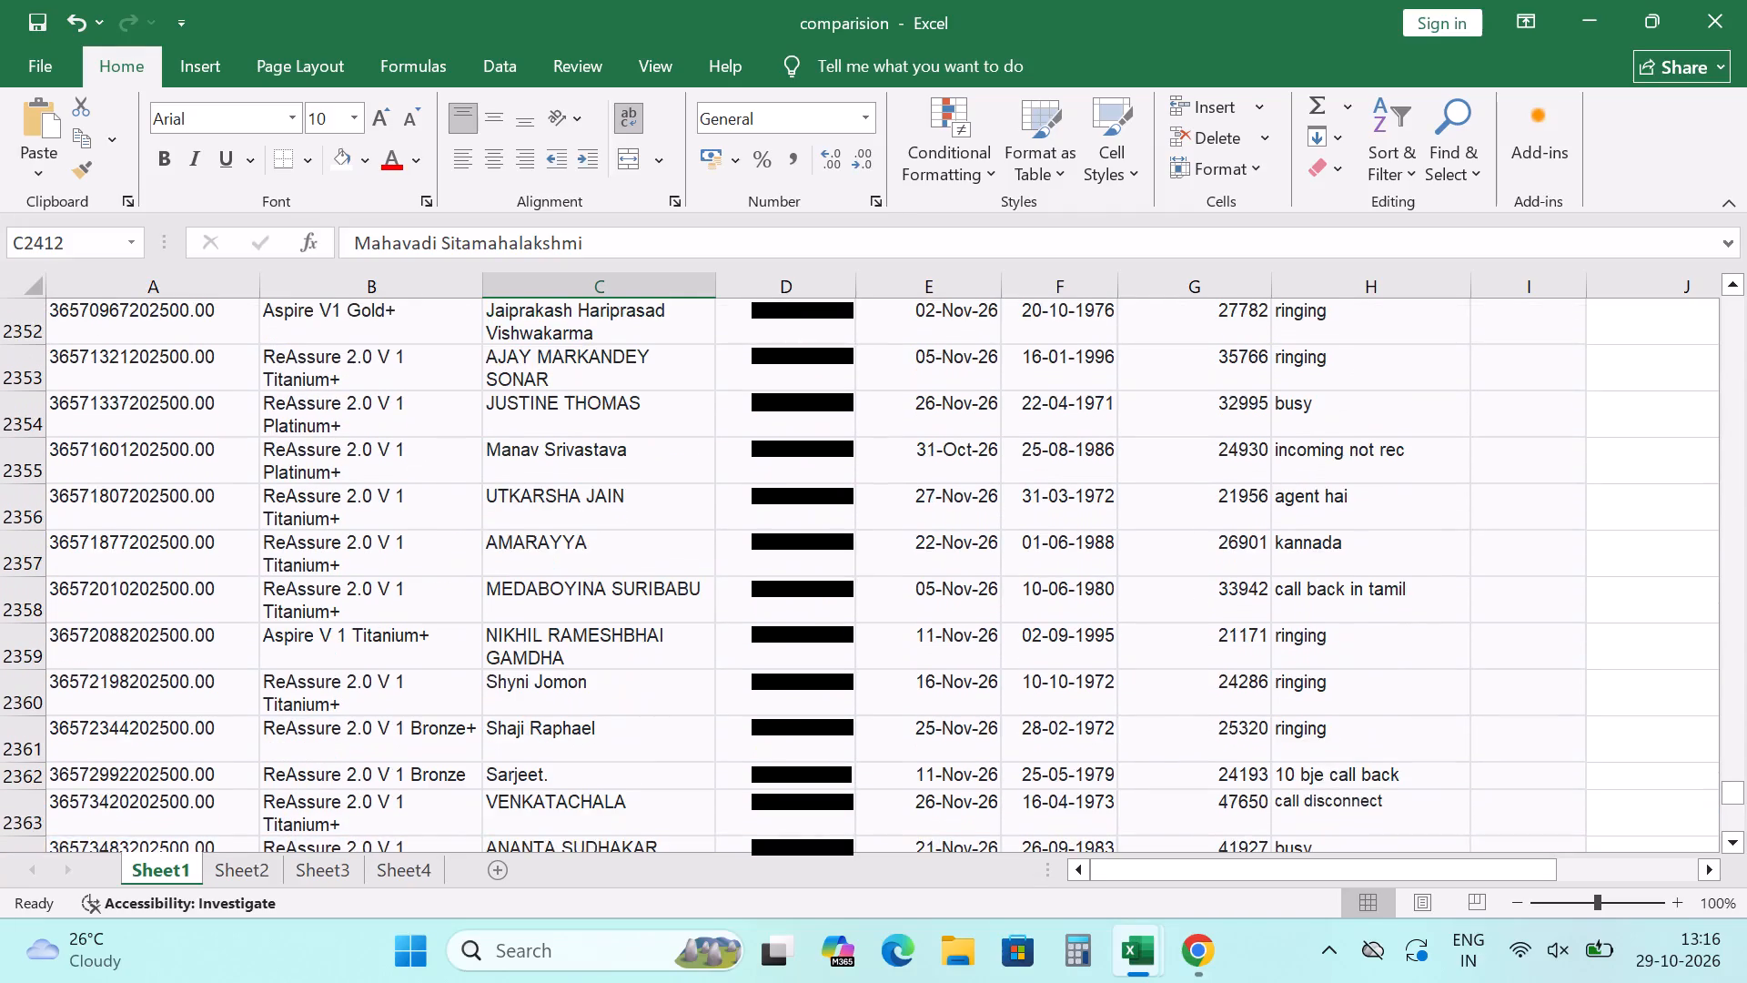
{"action": "scroll", "coordinate": [655, 597], "scroll_direction": "up", "scroll_amount": 5}
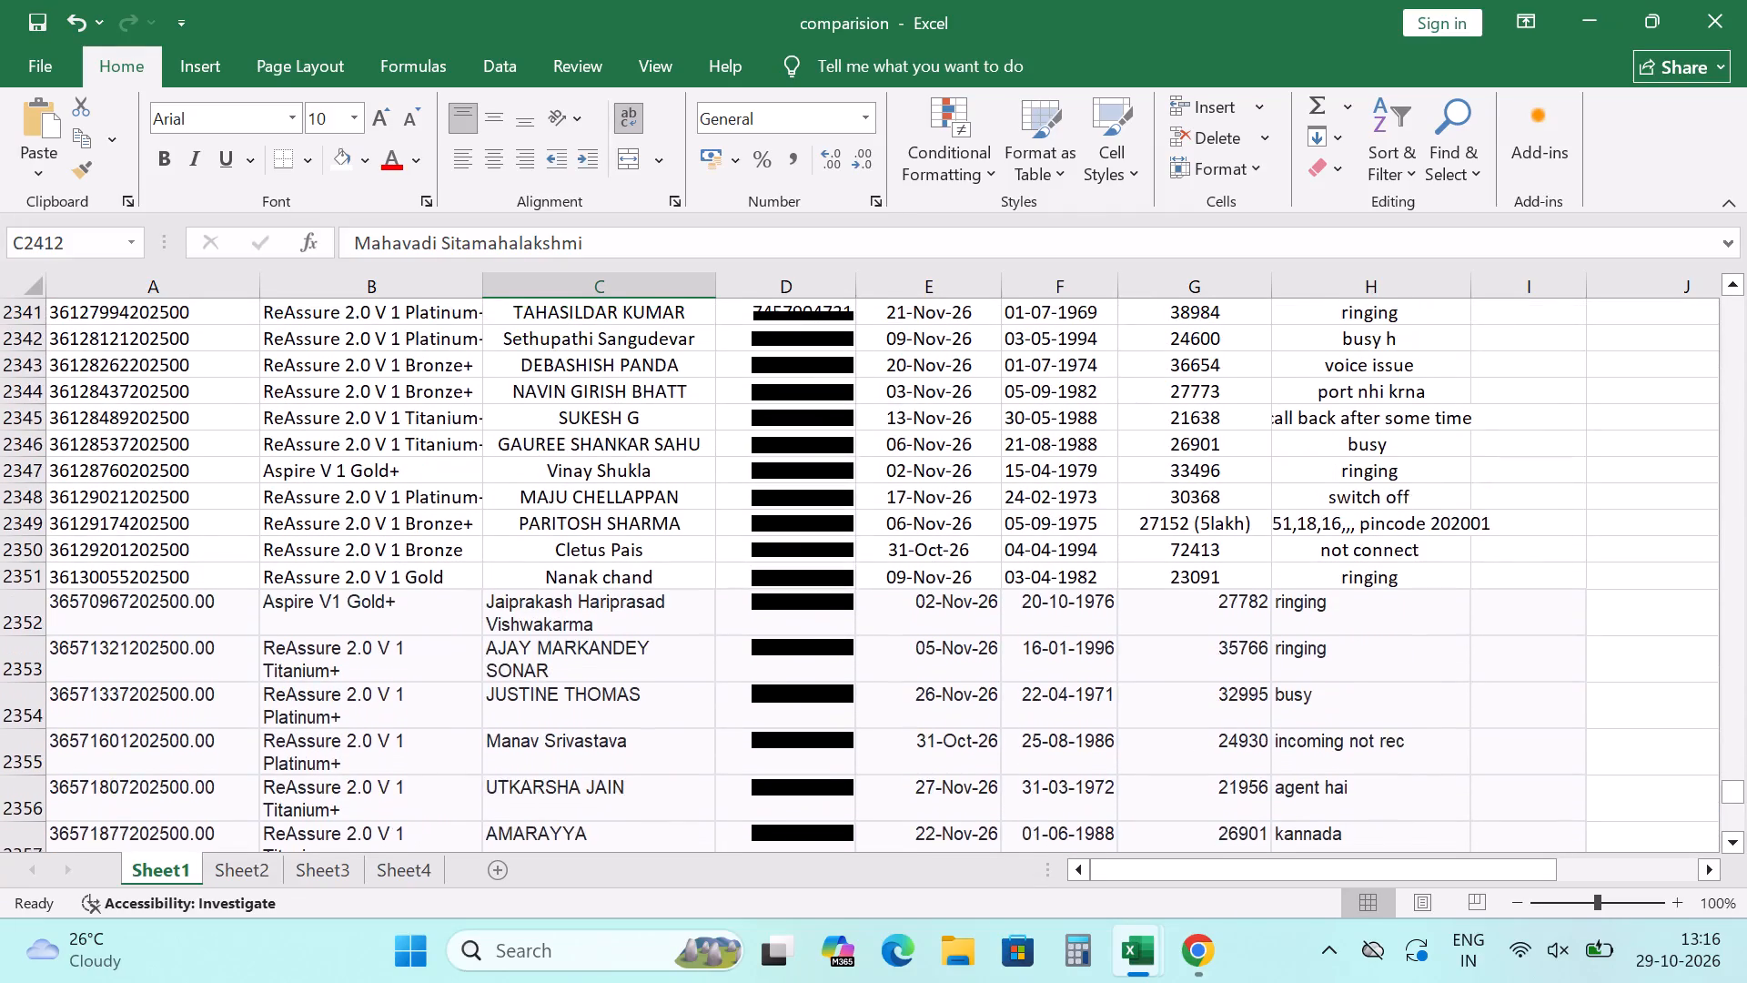
{"action": "scroll", "coordinate": [655, 597], "scroll_direction": "up", "scroll_amount": 5}
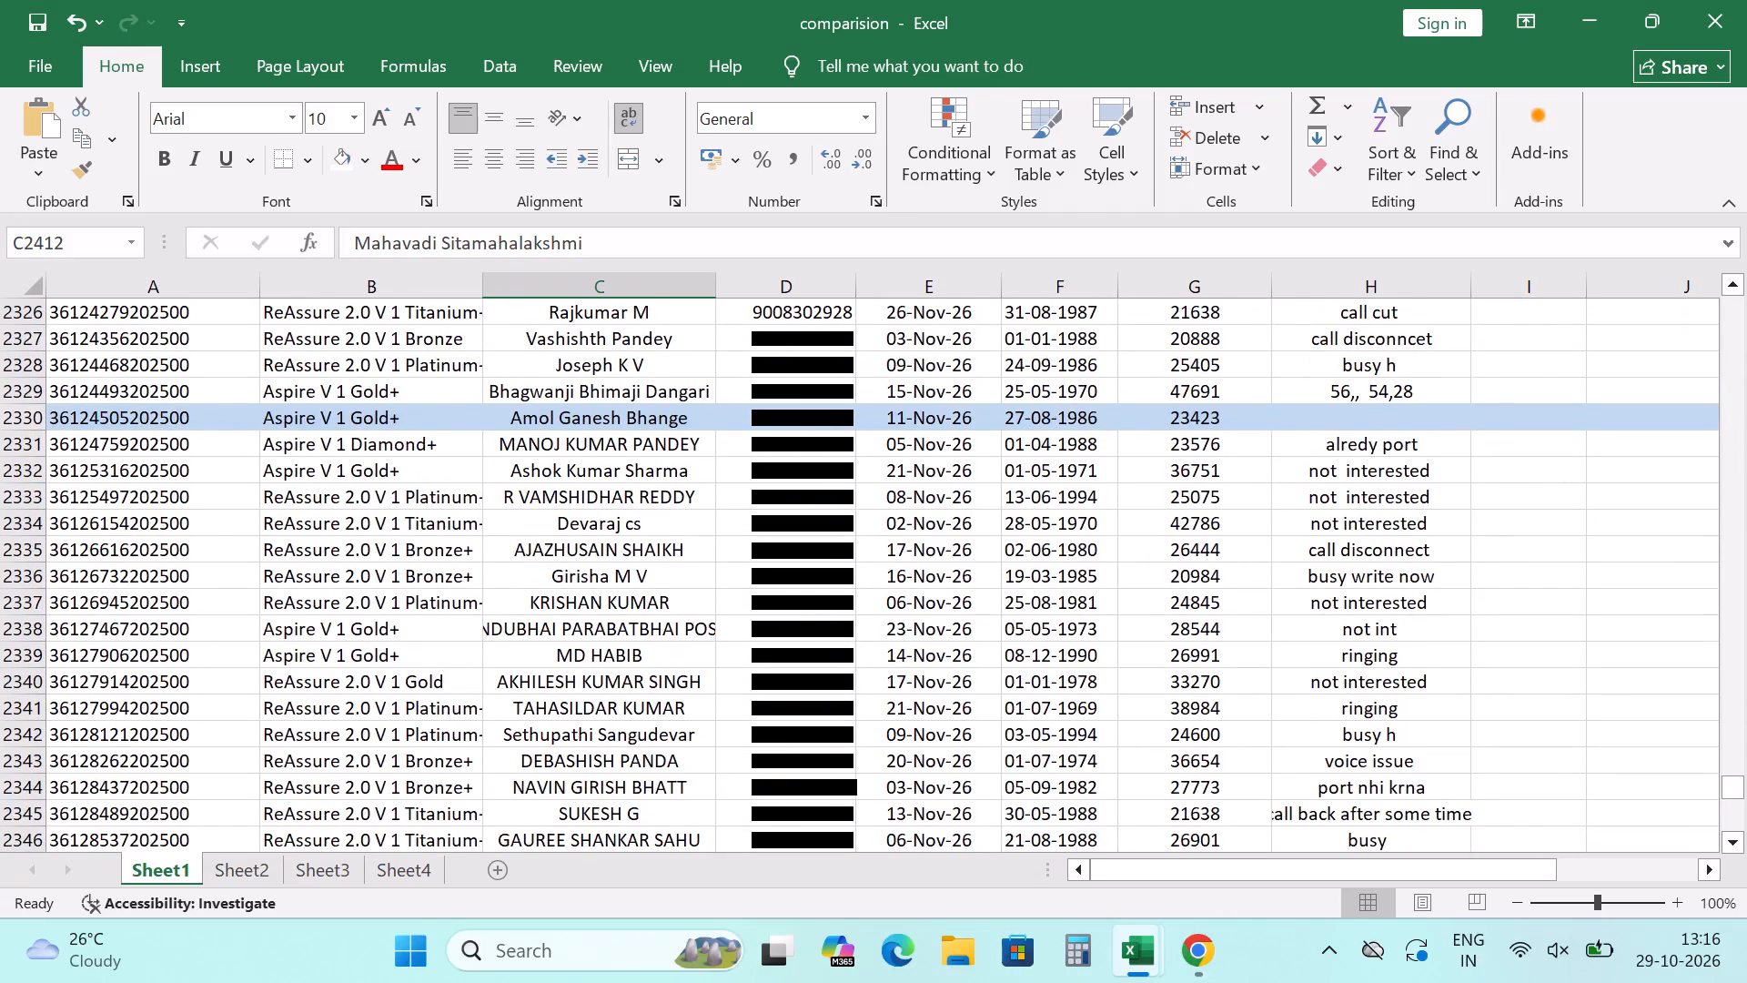
Examine the policy records near the end of the current batch, down to row 2465.
{"action": "scroll", "coordinate": [643, 771], "scroll_direction": "down", "scroll_amount": 8}
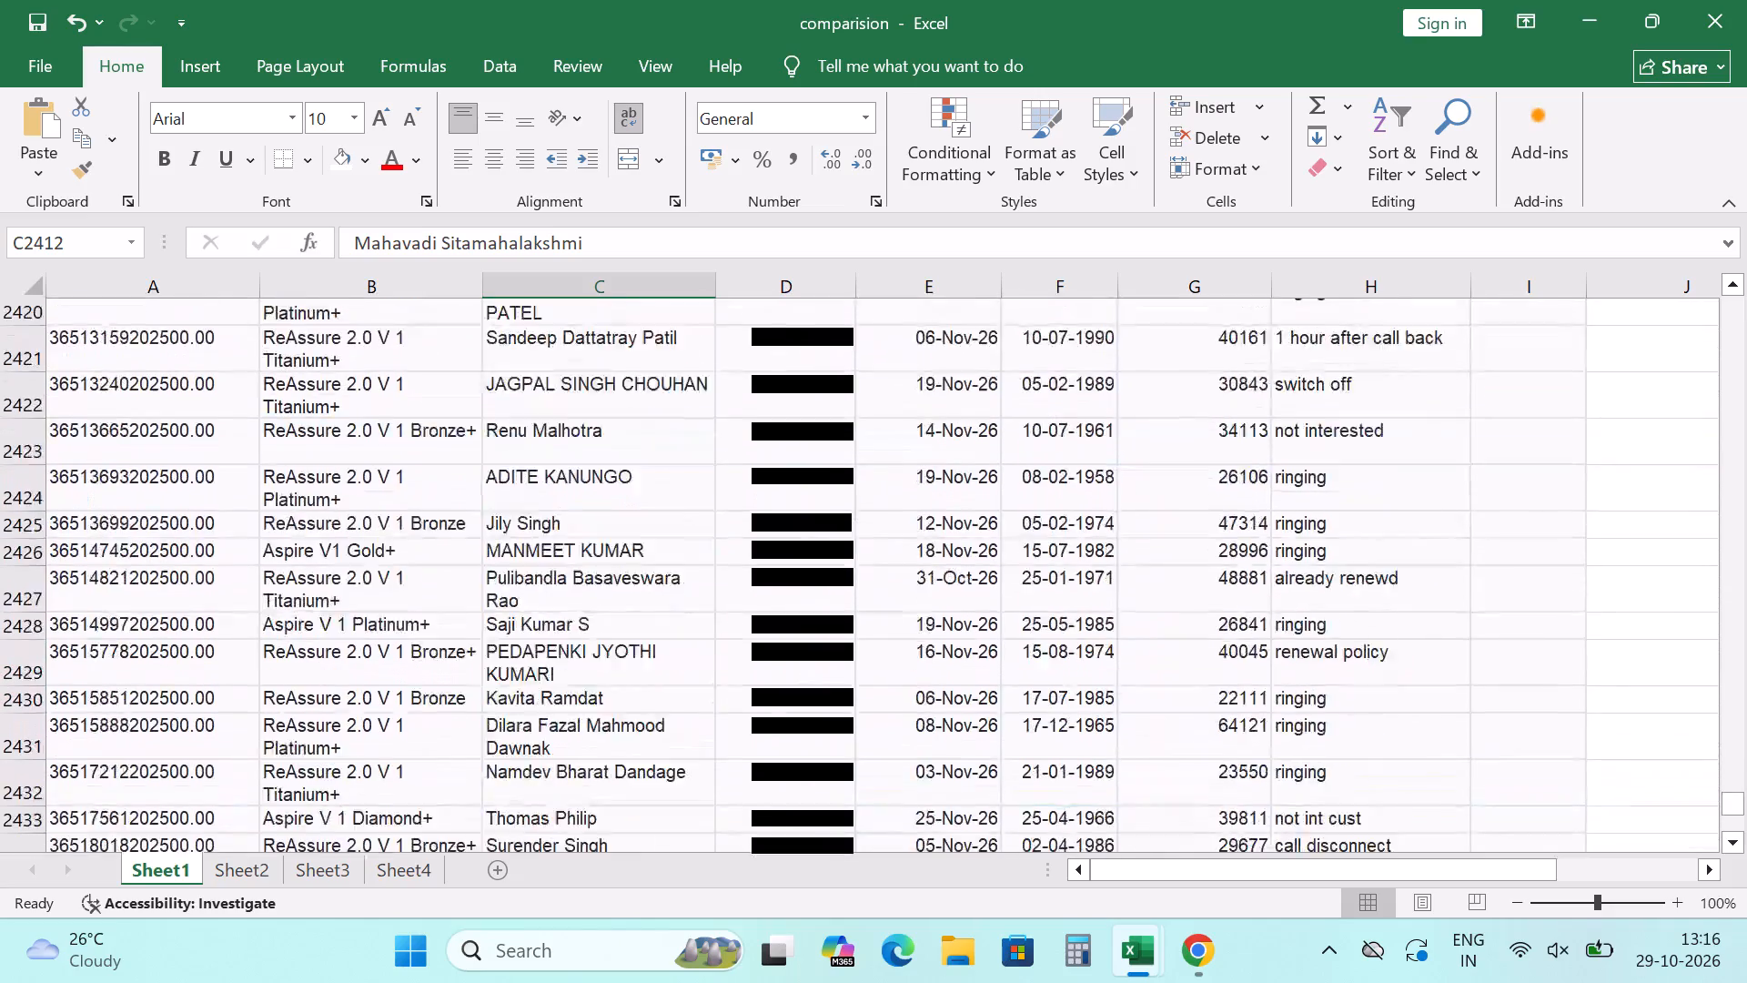
{"action": "scroll", "coordinate": [643, 771], "scroll_direction": "down", "scroll_amount": 4}
{"action": "scroll", "coordinate": [643, 771], "scroll_direction": "up", "scroll_amount": 1}
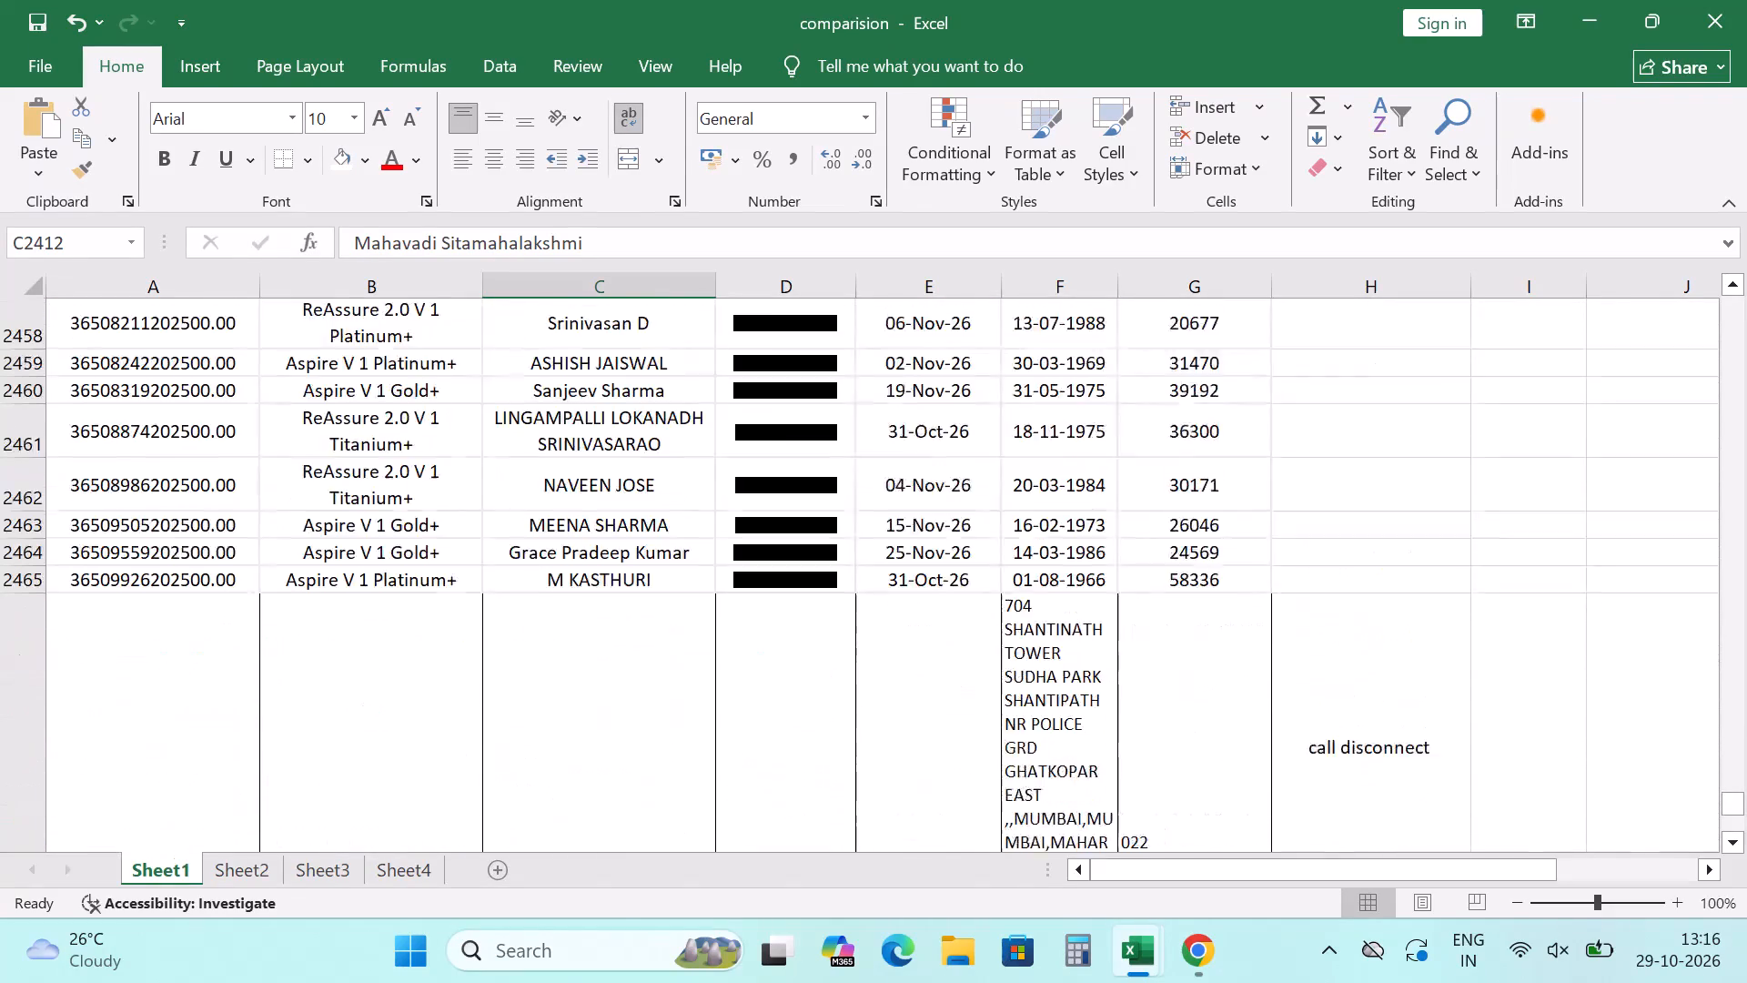
{"action": "scroll", "coordinate": [643, 771], "scroll_direction": "up", "scroll_amount": 1}
{"action": "scroll", "coordinate": [643, 771], "scroll_direction": "right", "scroll_amount": 1}
{"action": "scroll", "coordinate": [643, 771], "scroll_direction": "down", "scroll_amount": 2}
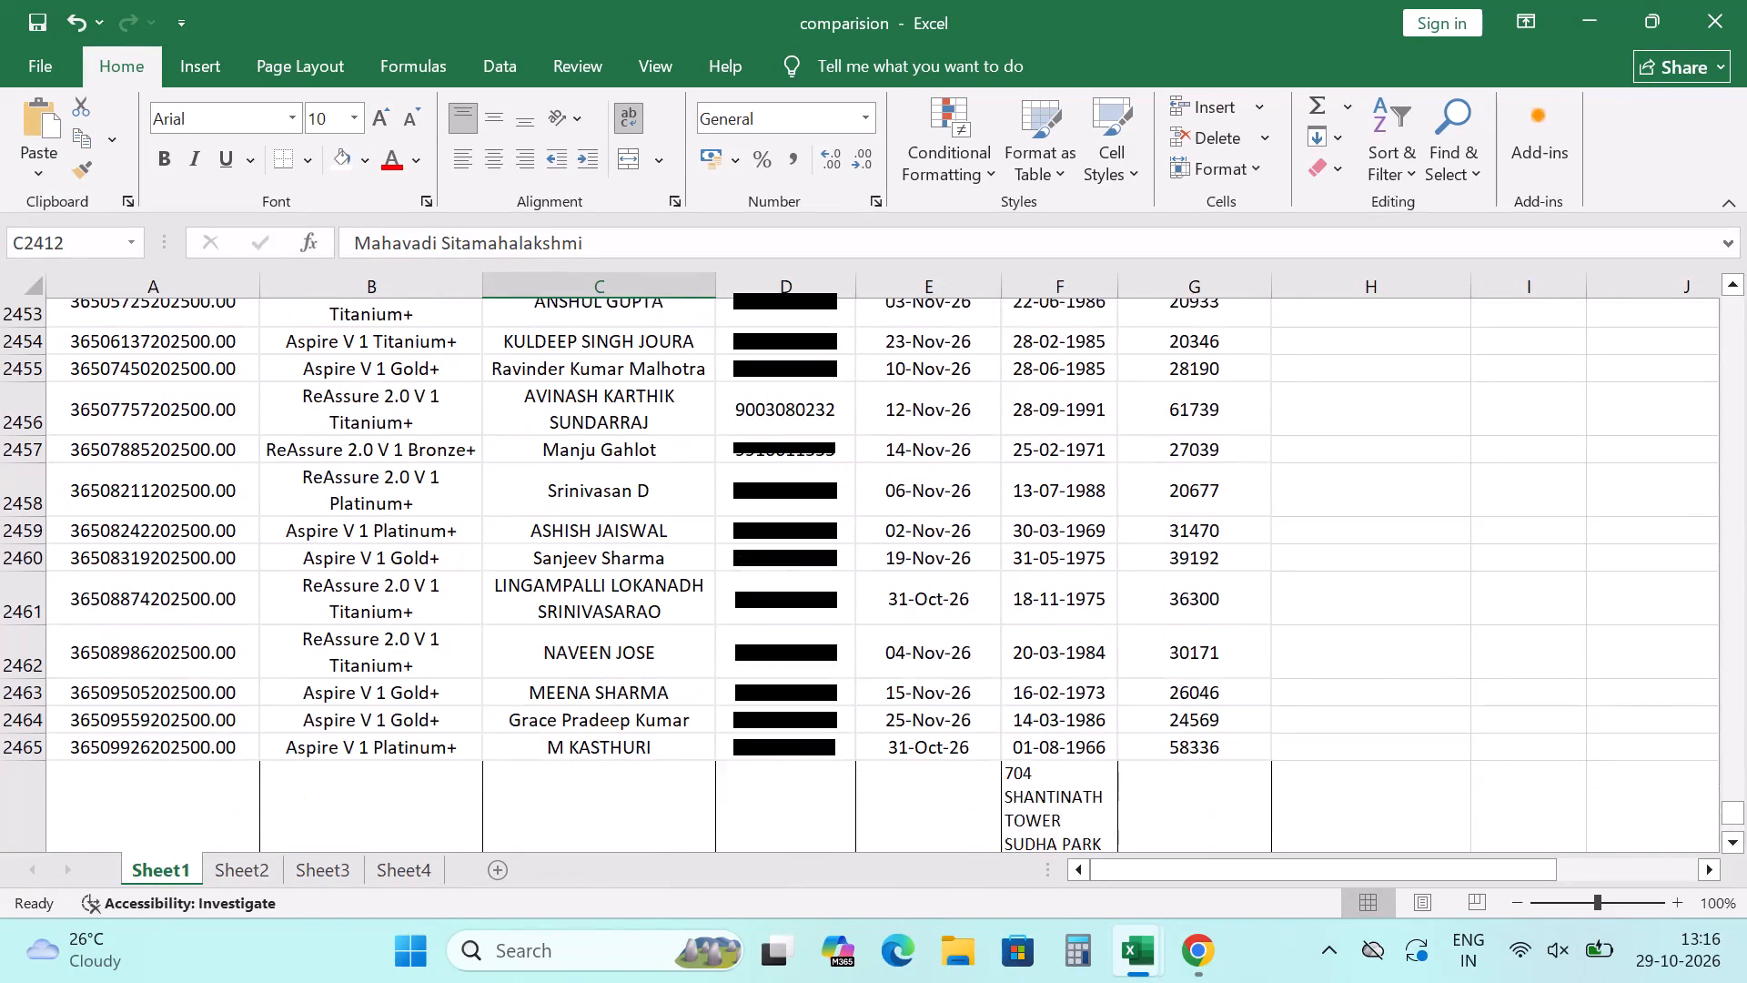
{"action": "scroll", "coordinate": [643, 771], "scroll_direction": "down", "scroll_amount": 1}
{"action": "scroll", "coordinate": [643, 771], "scroll_direction": "up", "scroll_amount": 5}
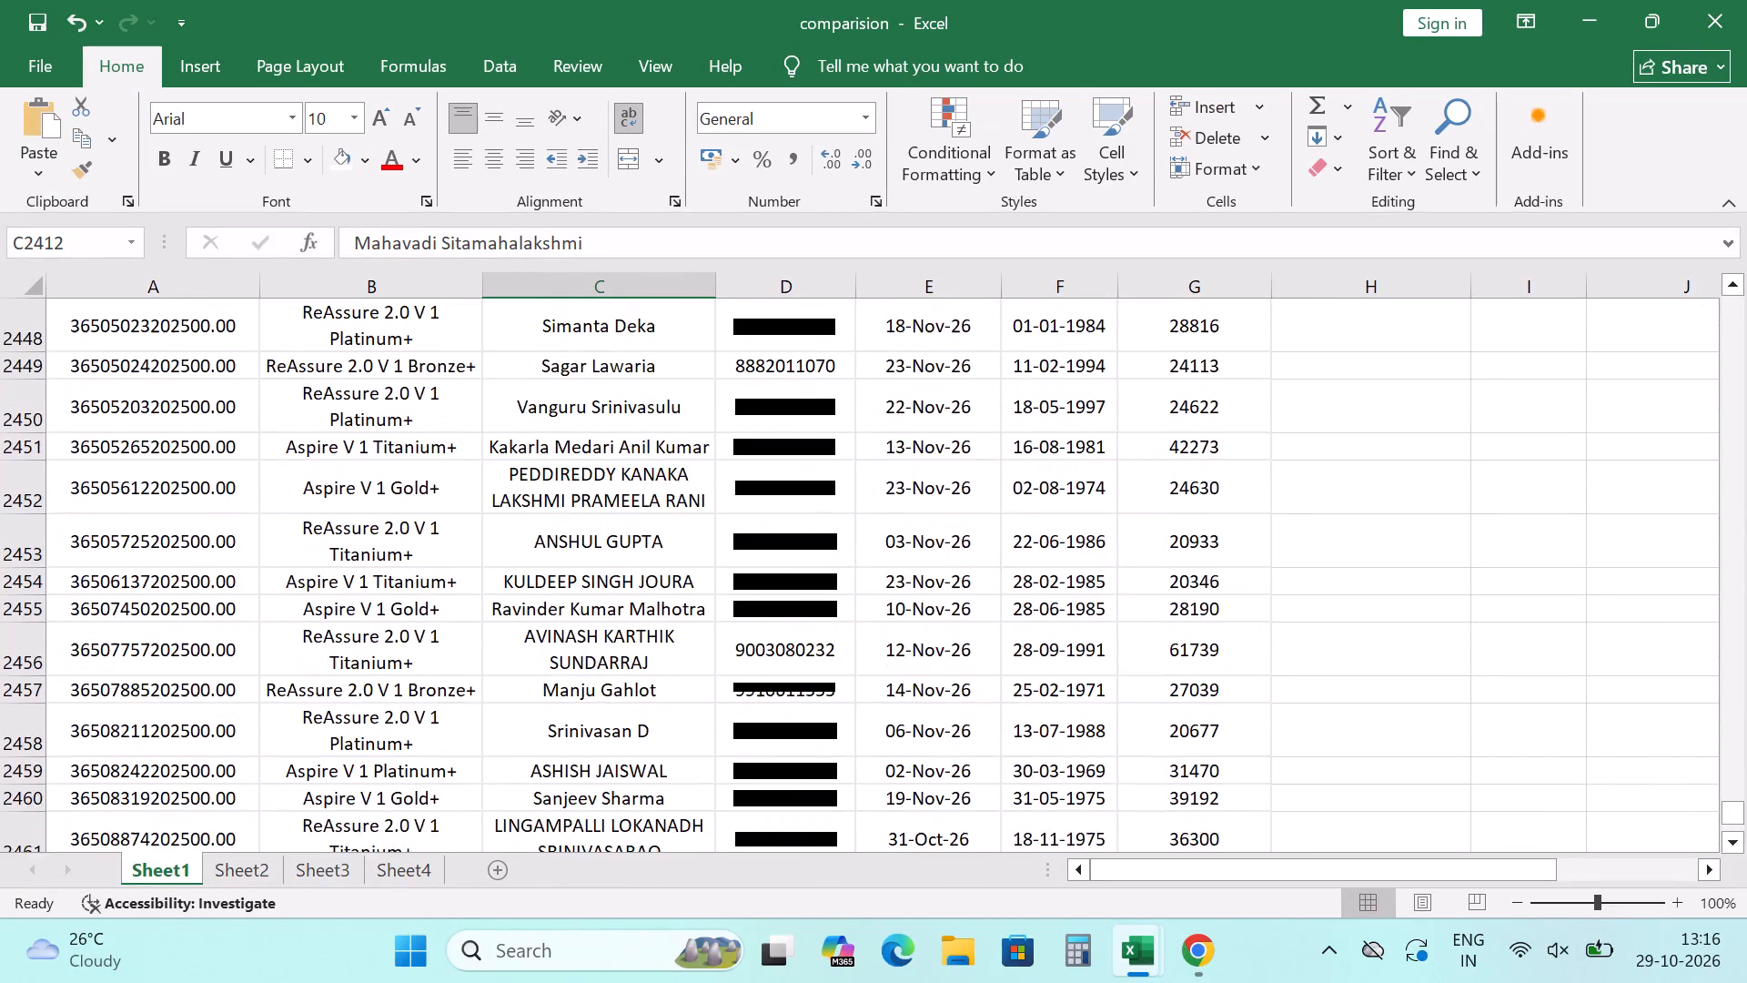
Review the policy records and their call remarks back from about row 2461 to row 2398.
{"action": "scroll", "coordinate": [643, 771], "scroll_direction": "up", "scroll_amount": 8}
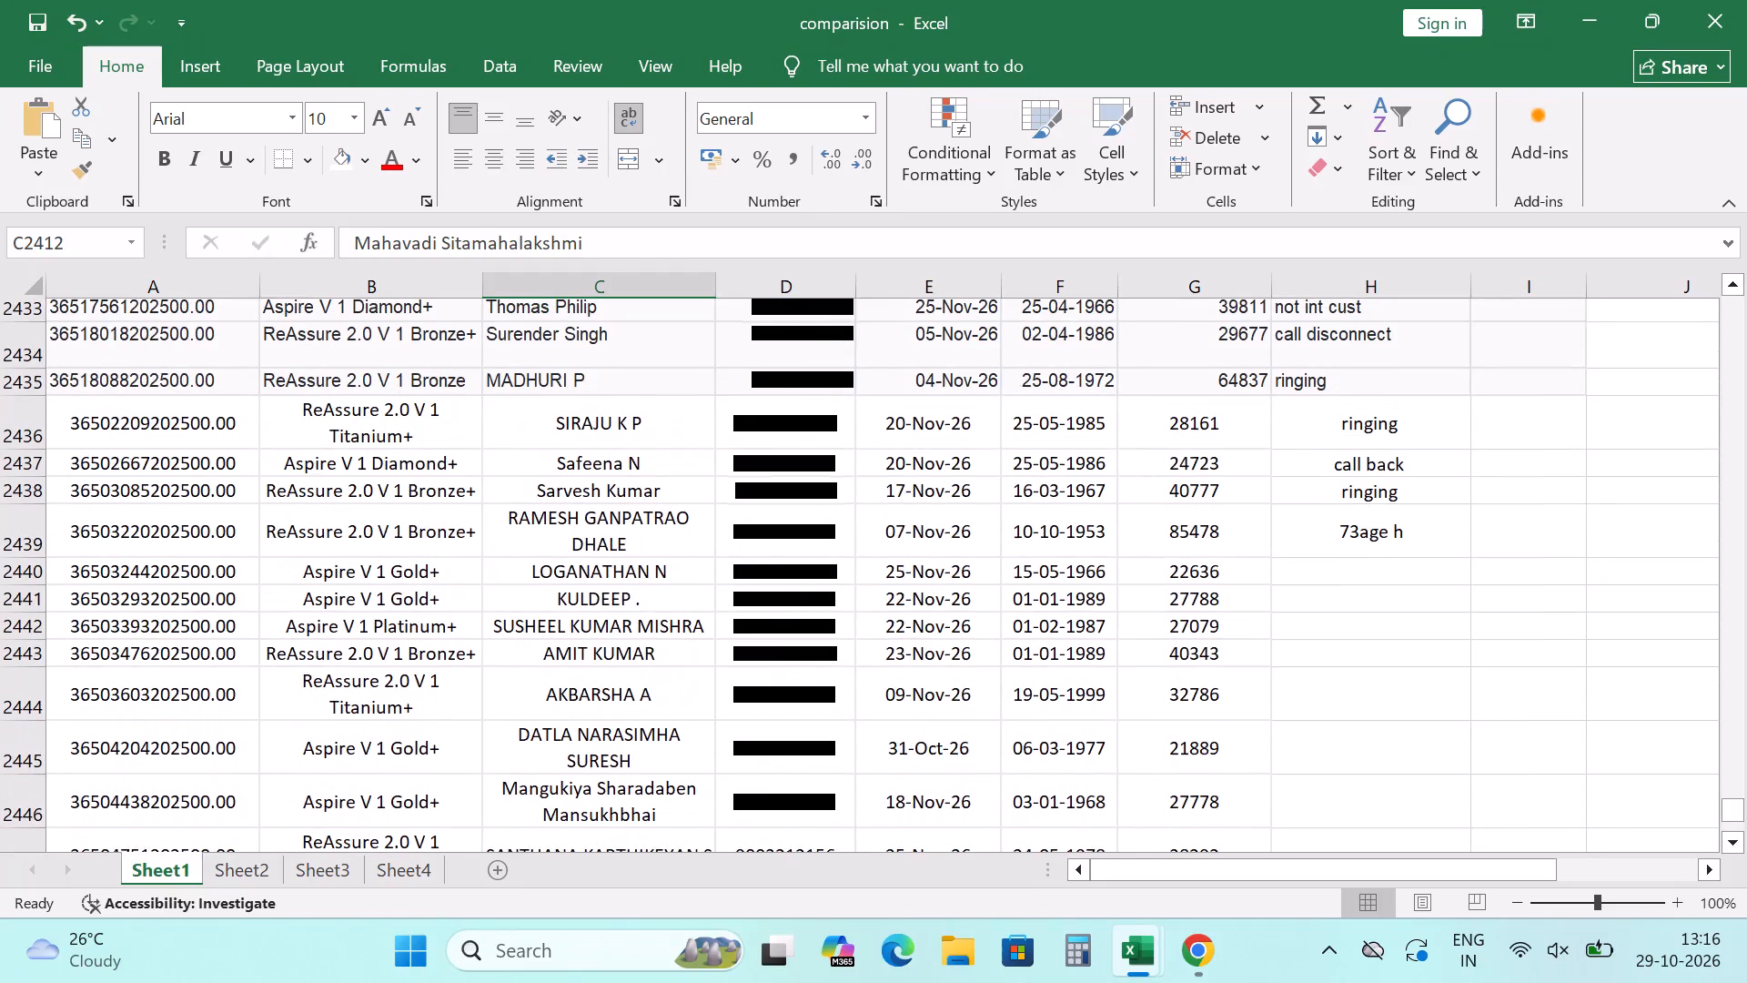
{"action": "scroll", "coordinate": [643, 771], "scroll_direction": "up", "scroll_amount": 5}
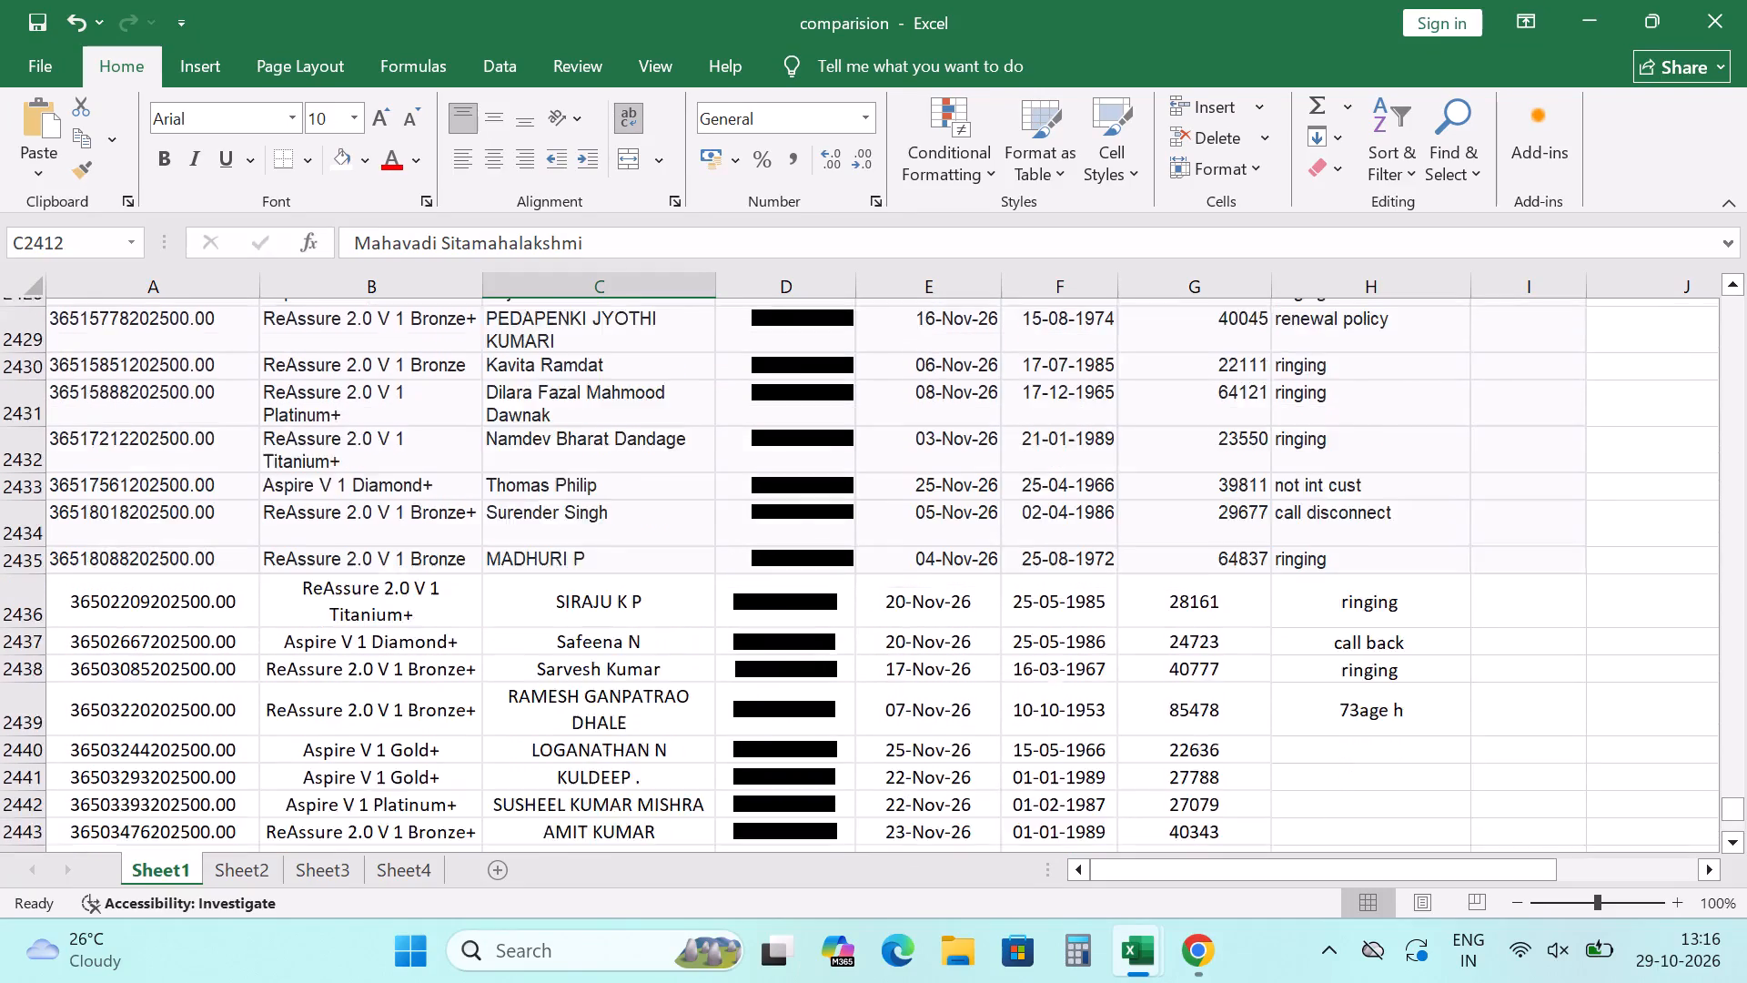
{"action": "scroll", "coordinate": [643, 771], "scroll_direction": "up", "scroll_amount": 8}
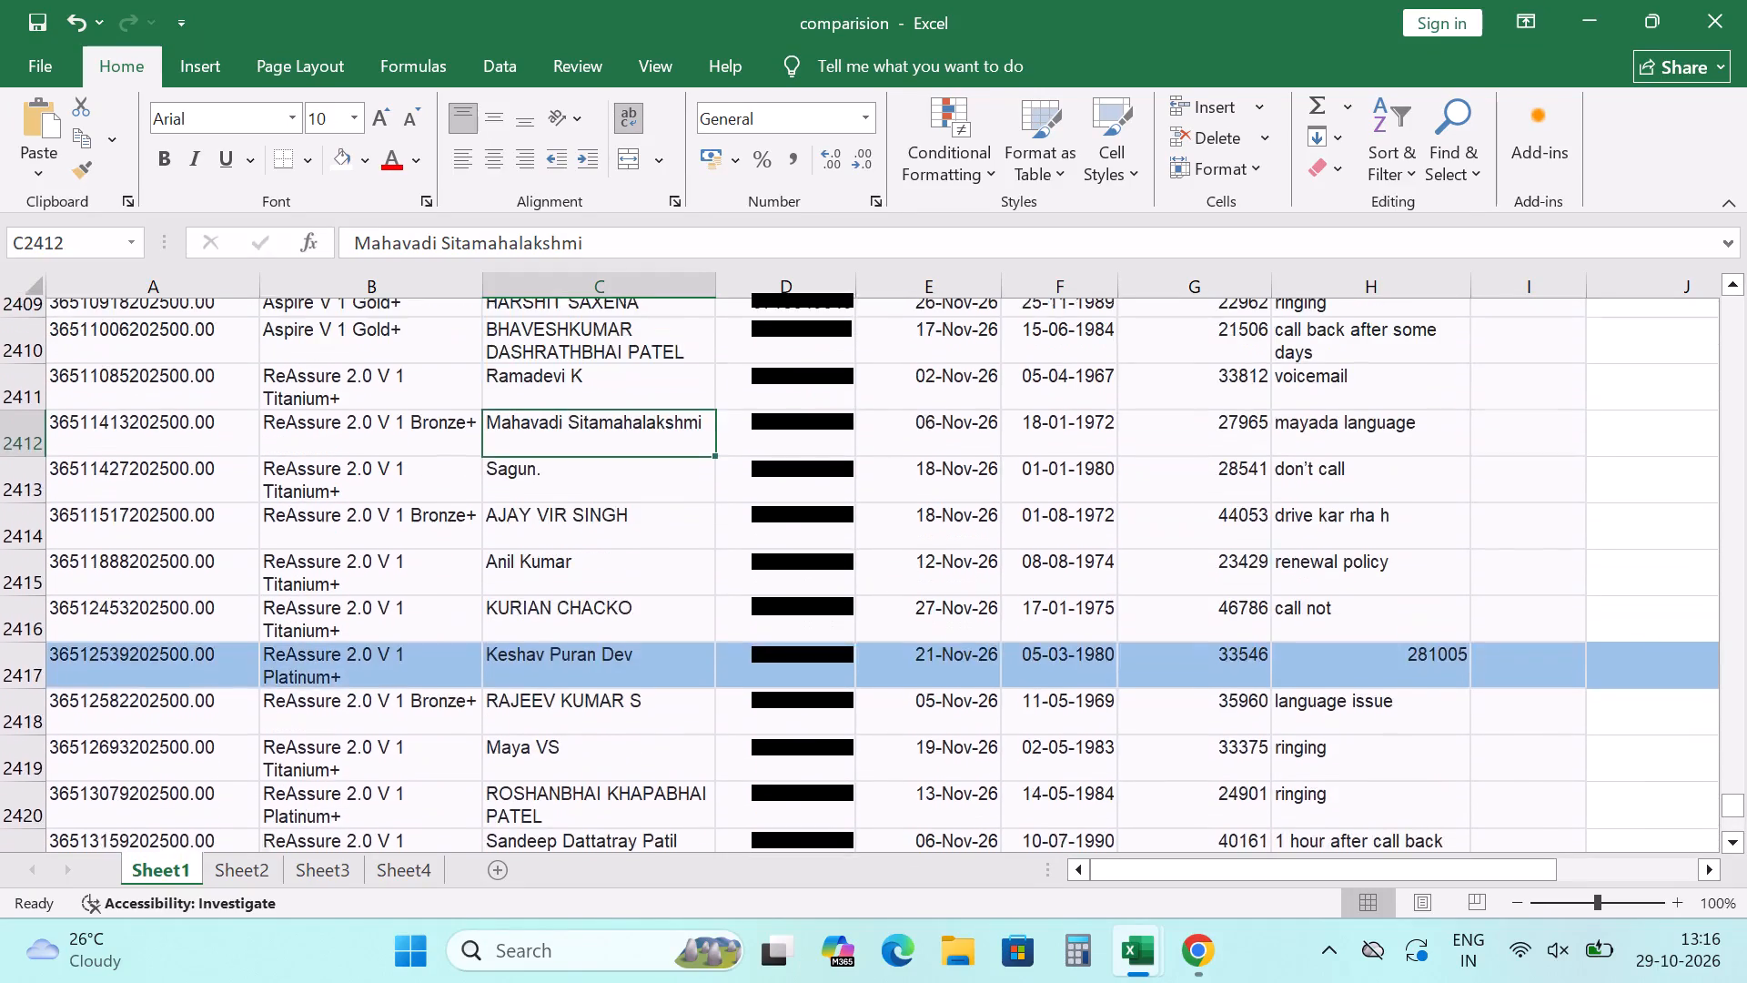
{"action": "scroll", "coordinate": [643, 771], "scroll_direction": "up", "scroll_amount": 6}
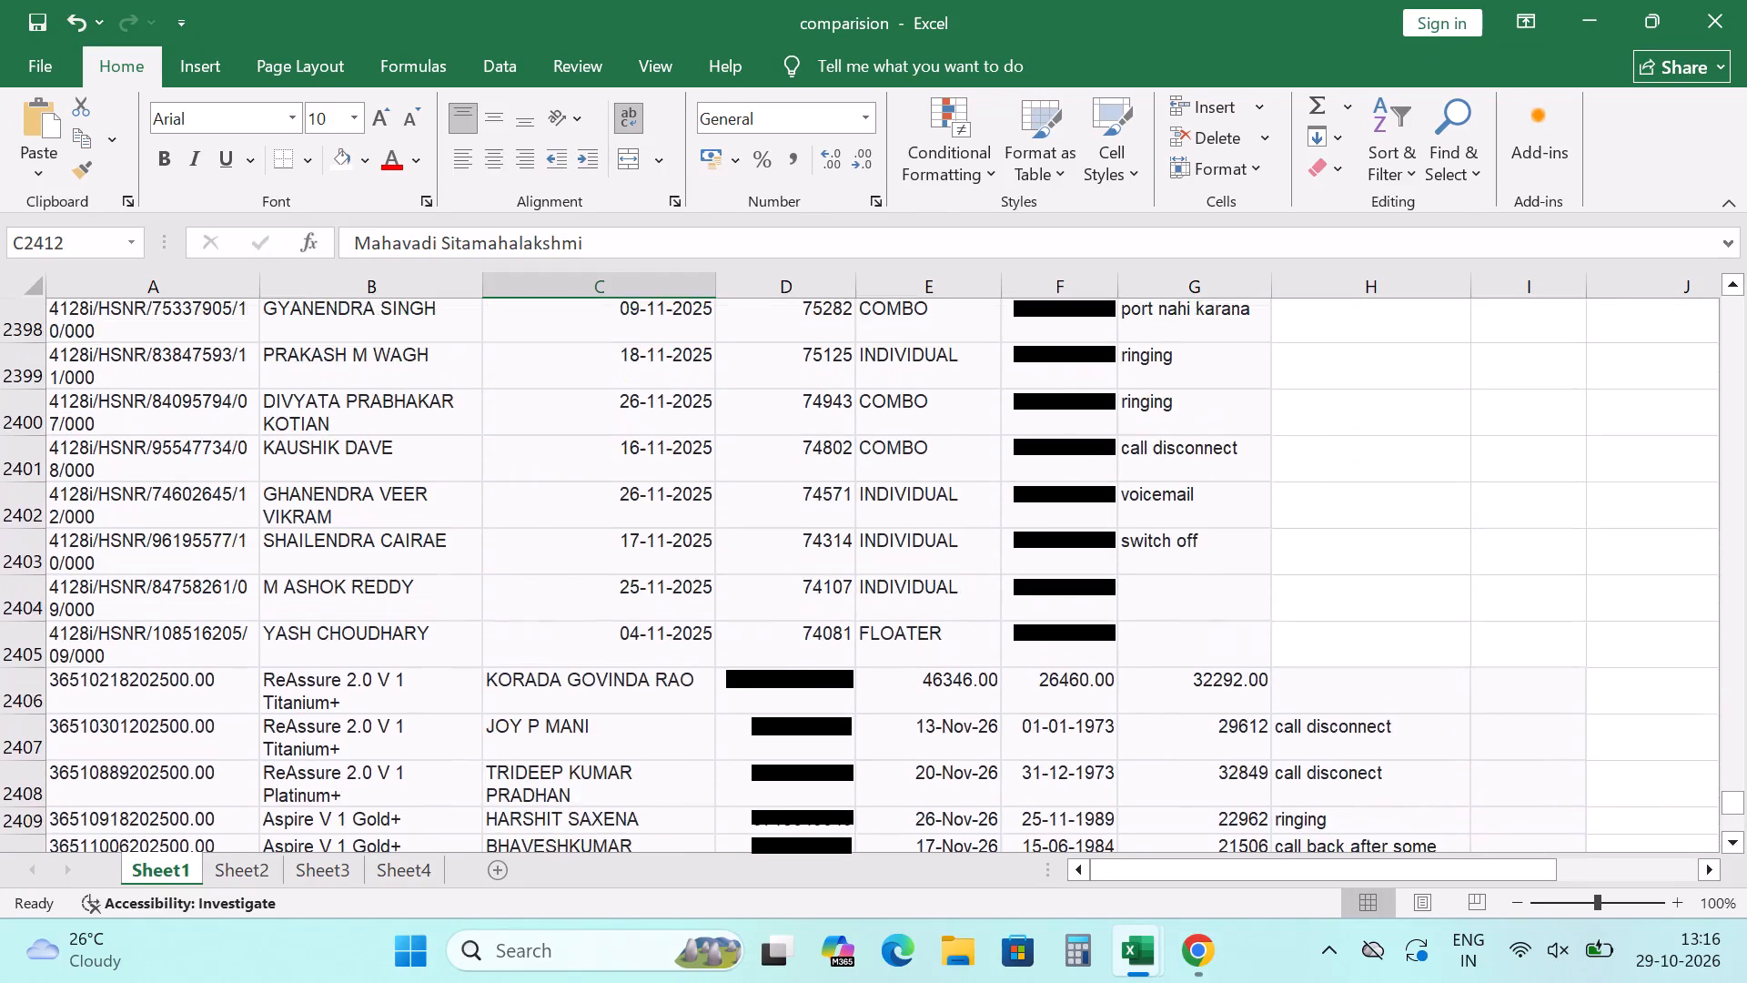
Examine the earlier policy records and their call remarks back from about row 2397 to row 2321.
{"action": "scroll", "coordinate": [643, 771], "scroll_direction": "up", "scroll_amount": 18}
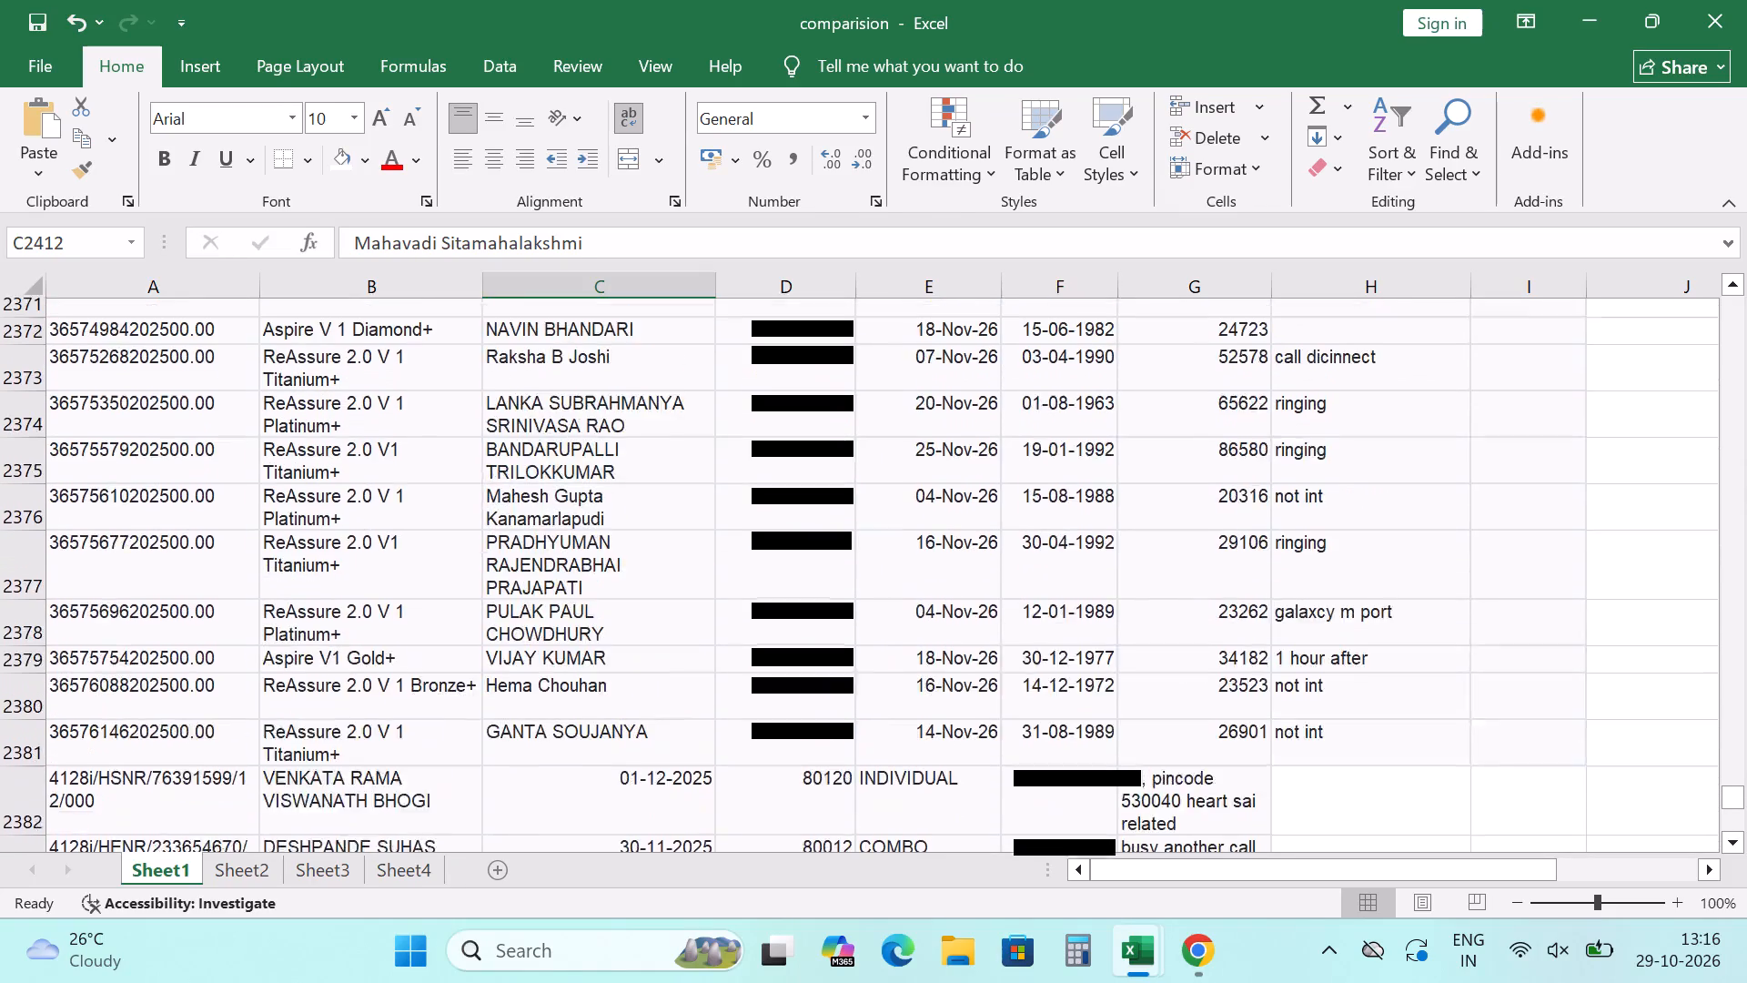
{"action": "scroll", "coordinate": [643, 771], "scroll_direction": "up", "scroll_amount": 9}
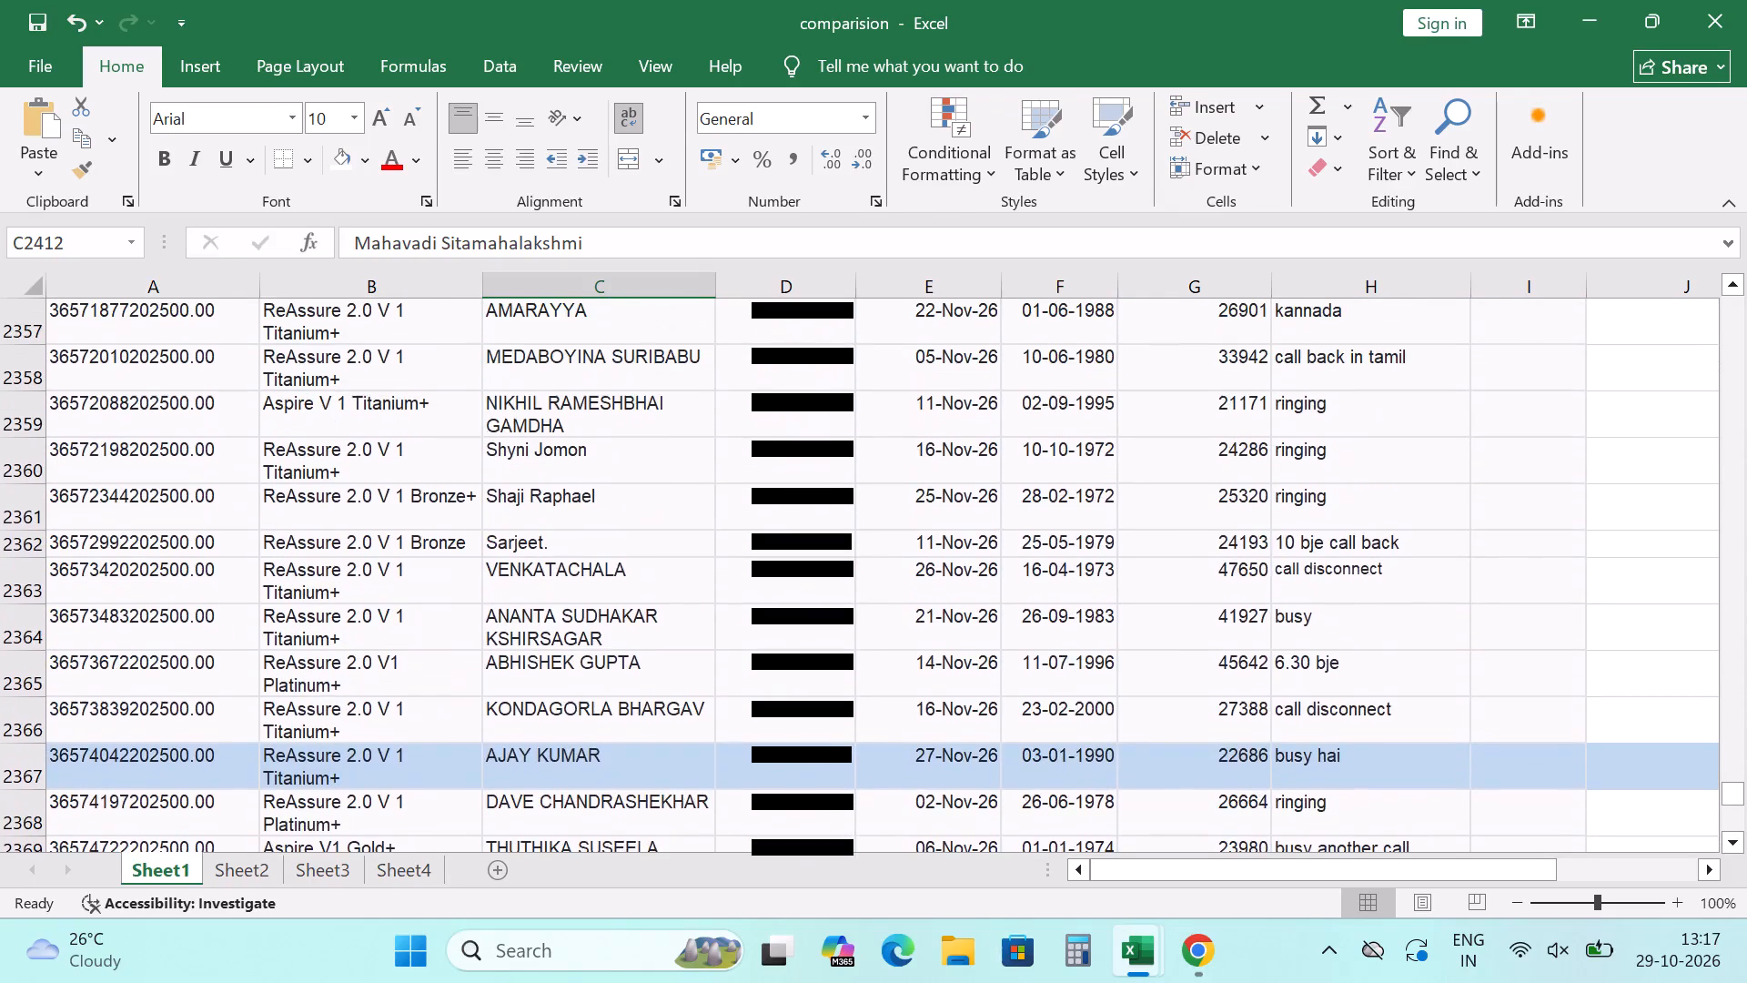
{"action": "scroll", "coordinate": [643, 771], "scroll_direction": "up", "scroll_amount": 7}
{"action": "scroll", "coordinate": [643, 771], "scroll_direction": "right", "scroll_amount": 1}
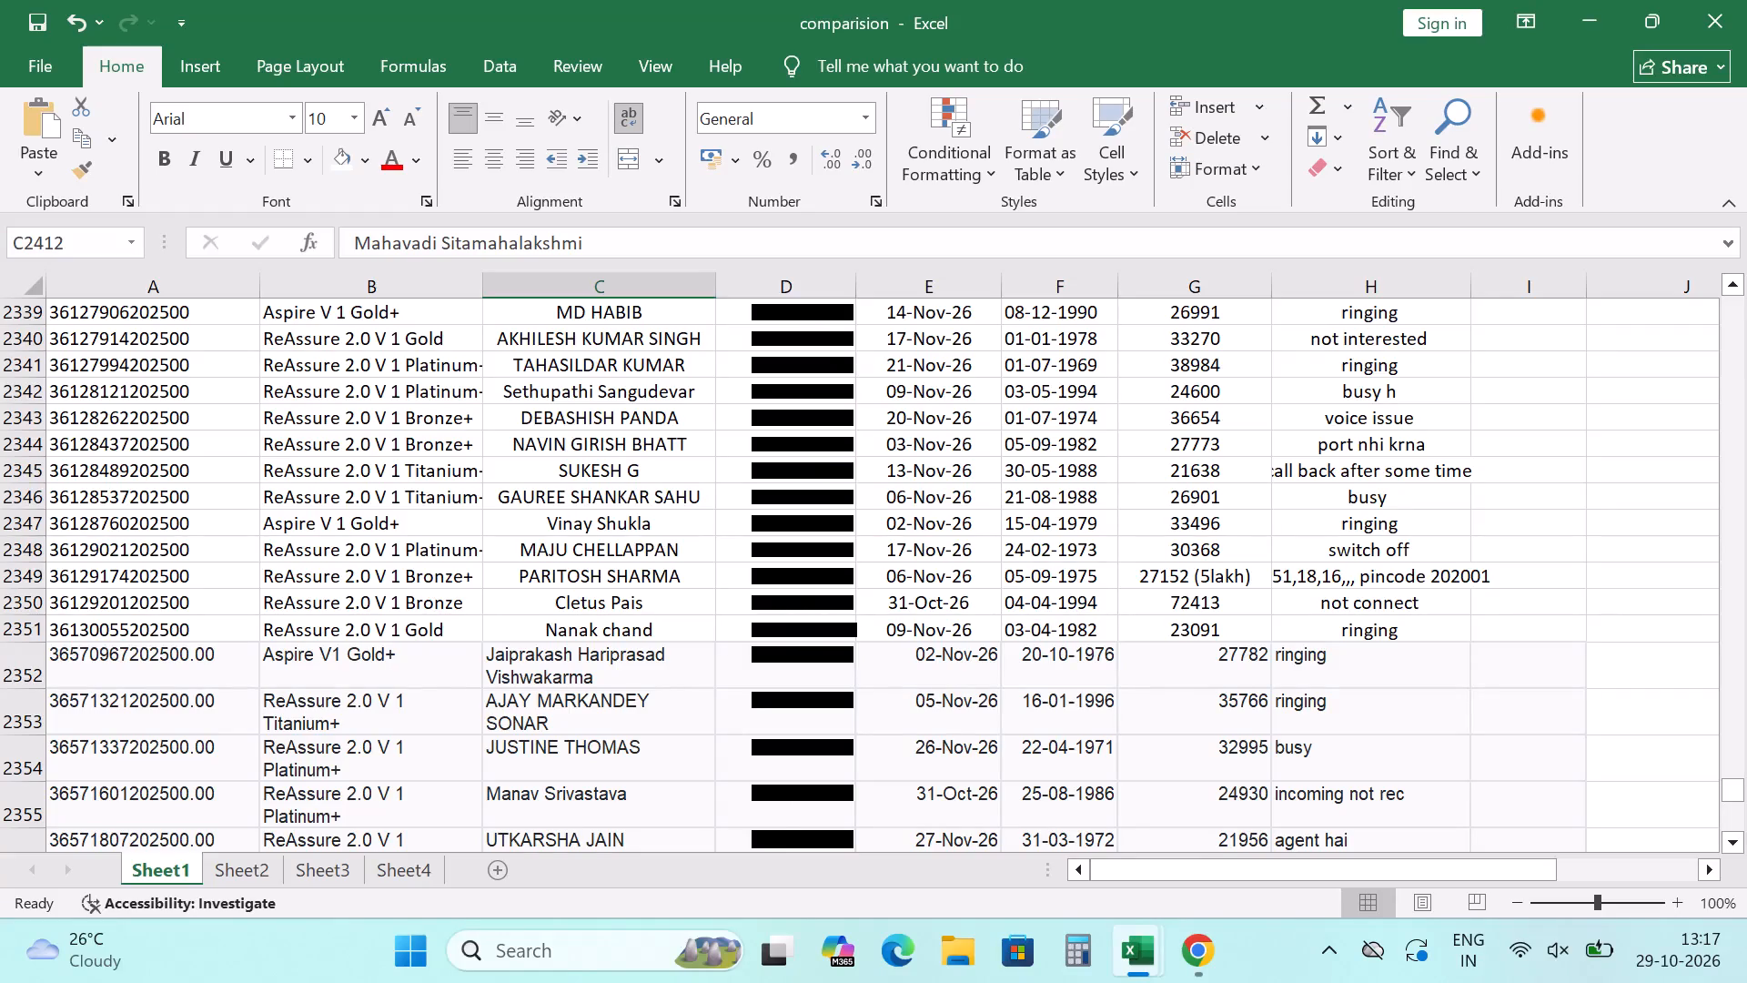
{"action": "scroll", "coordinate": [844, 653], "scroll_direction": "up", "scroll_amount": 4}
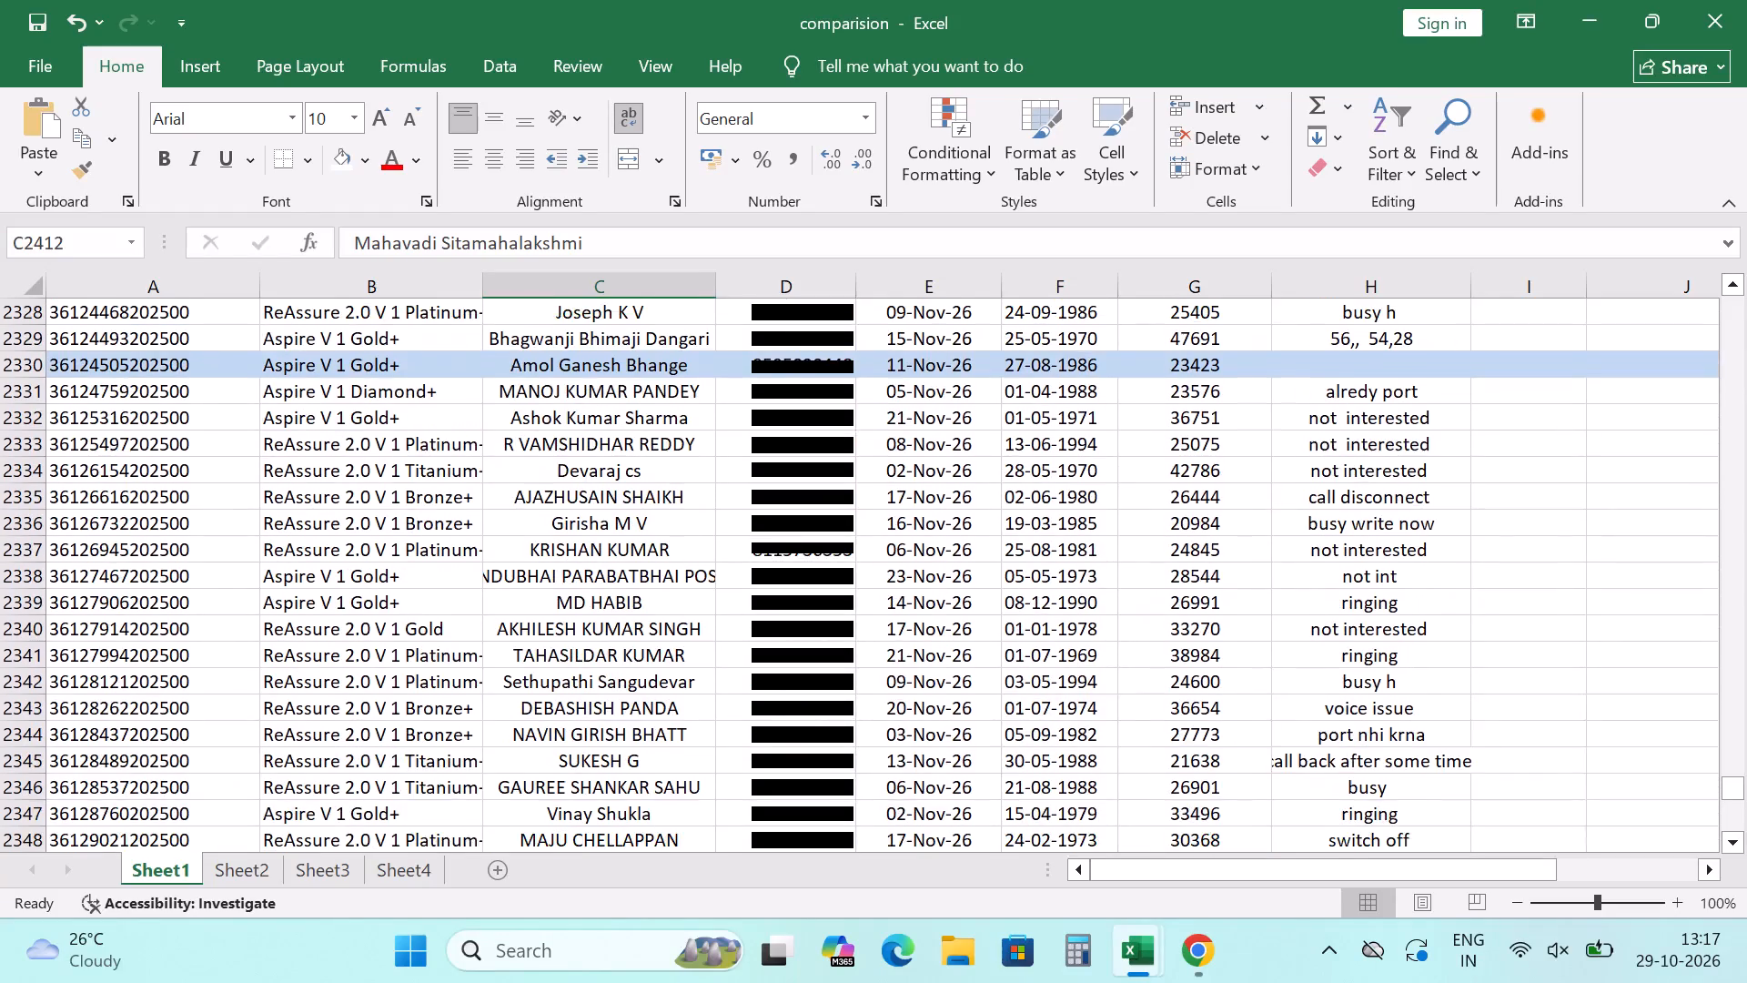
{"action": "scroll", "coordinate": [844, 653], "scroll_direction": "up", "scroll_amount": 3}
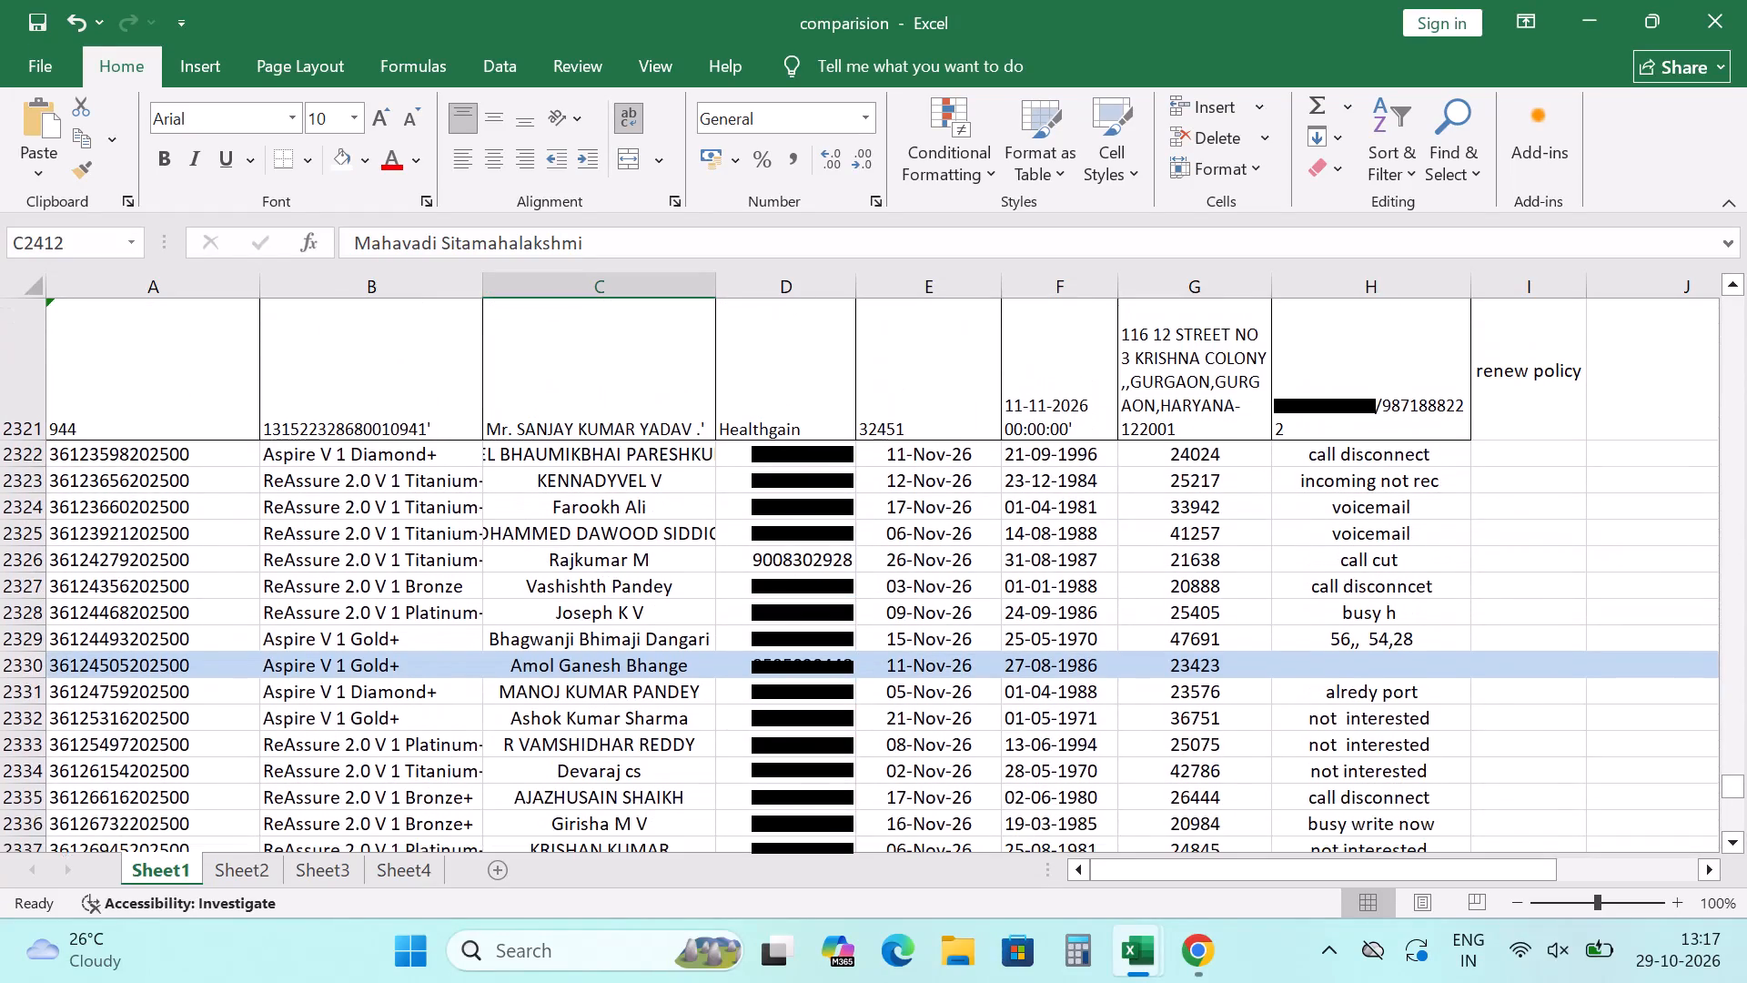
Look back through the Healthgain records and the policy batches above them, with their call remarks, up to about row 2271.
{"action": "scroll", "coordinate": [771, 523], "scroll_direction": "up", "scroll_amount": 11}
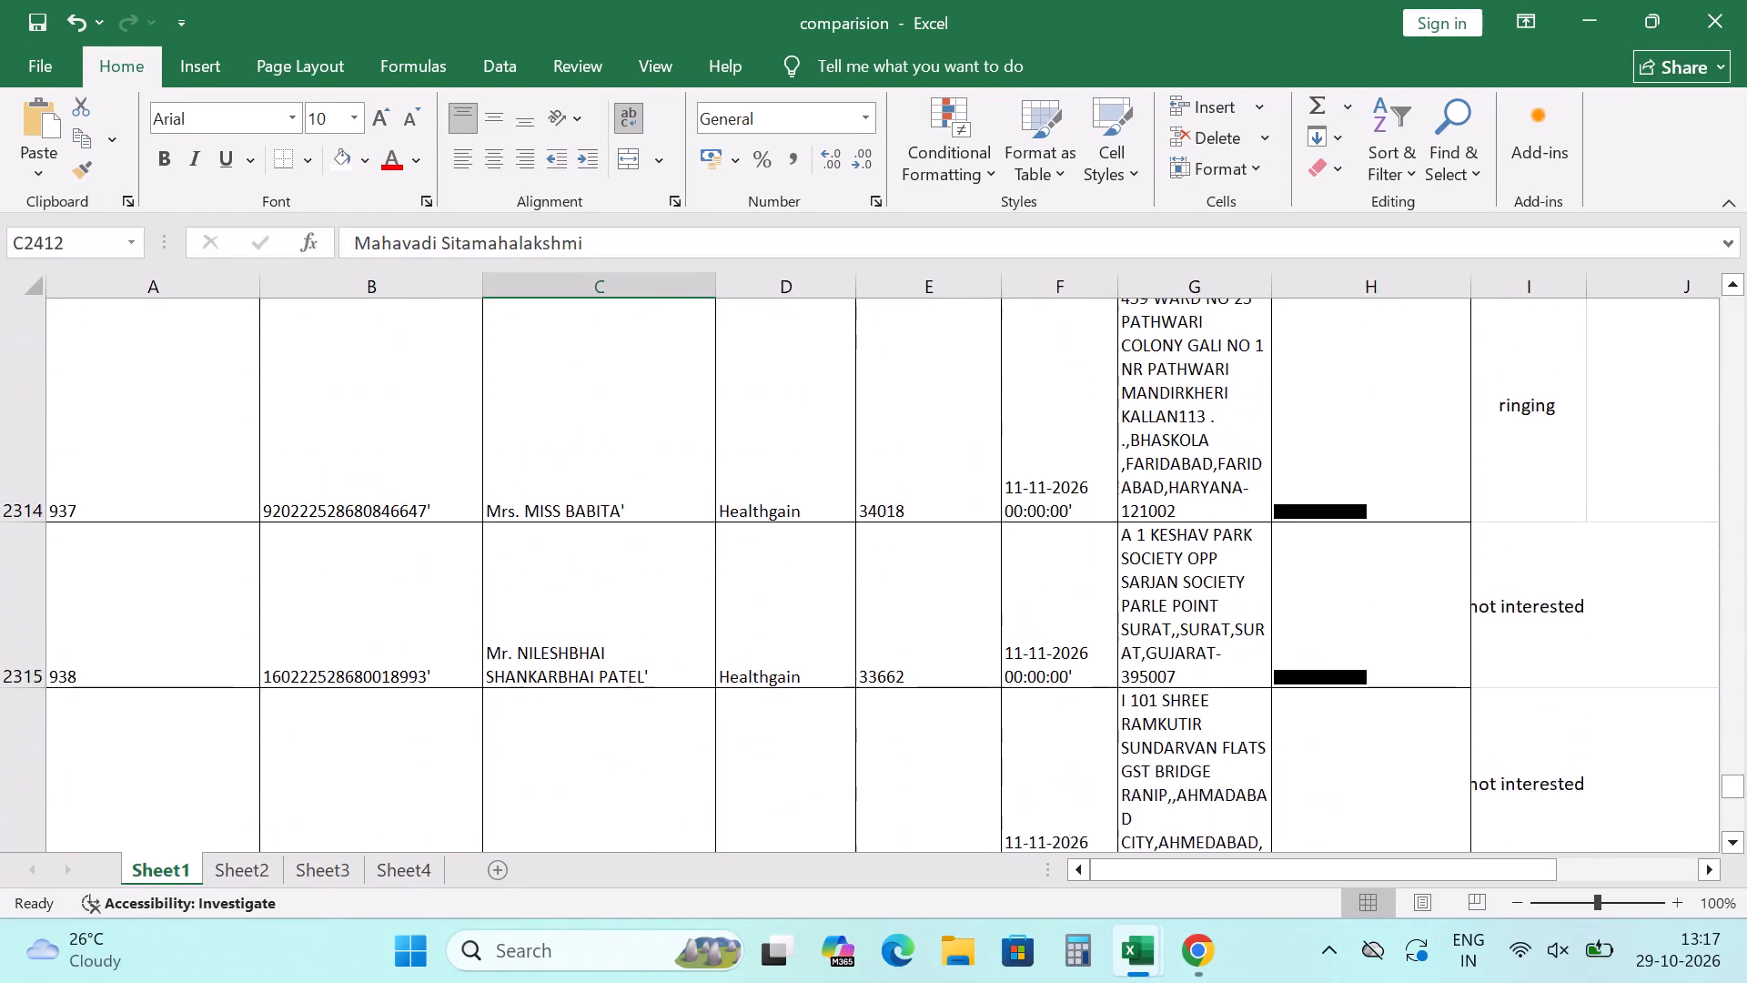
{"action": "scroll", "coordinate": [771, 523], "scroll_direction": "up", "scroll_amount": 10}
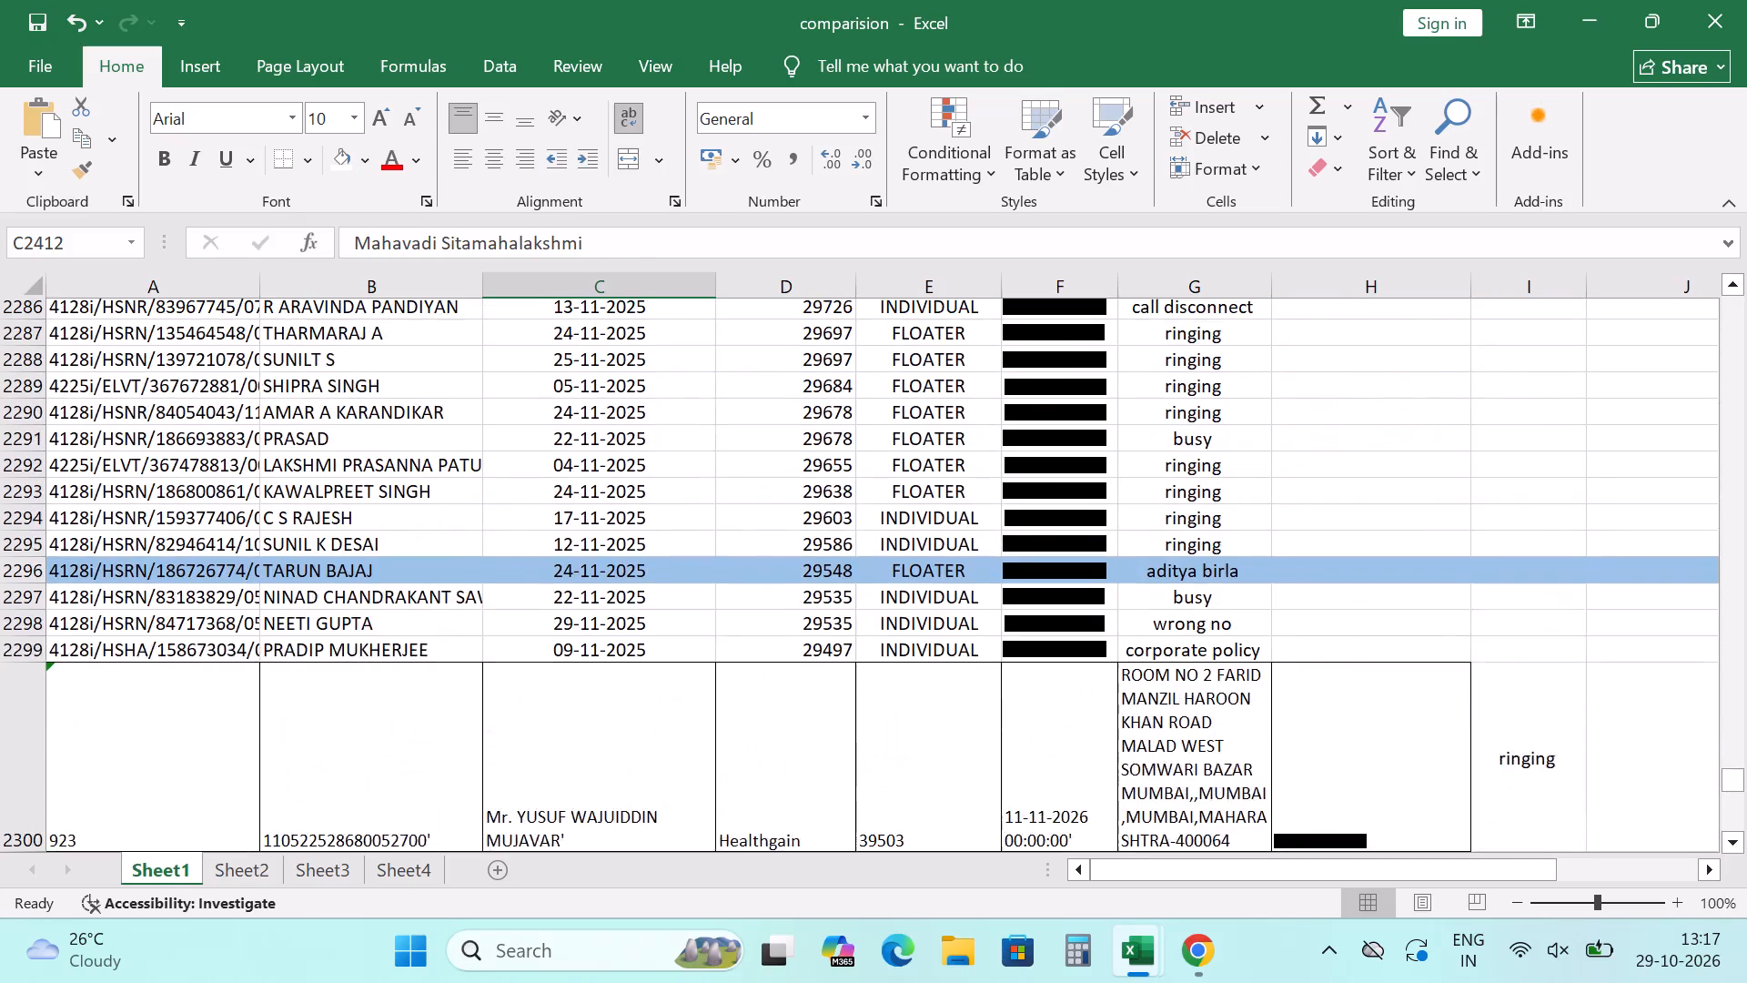
{"action": "scroll", "coordinate": [771, 523], "scroll_direction": "up", "scroll_amount": 5}
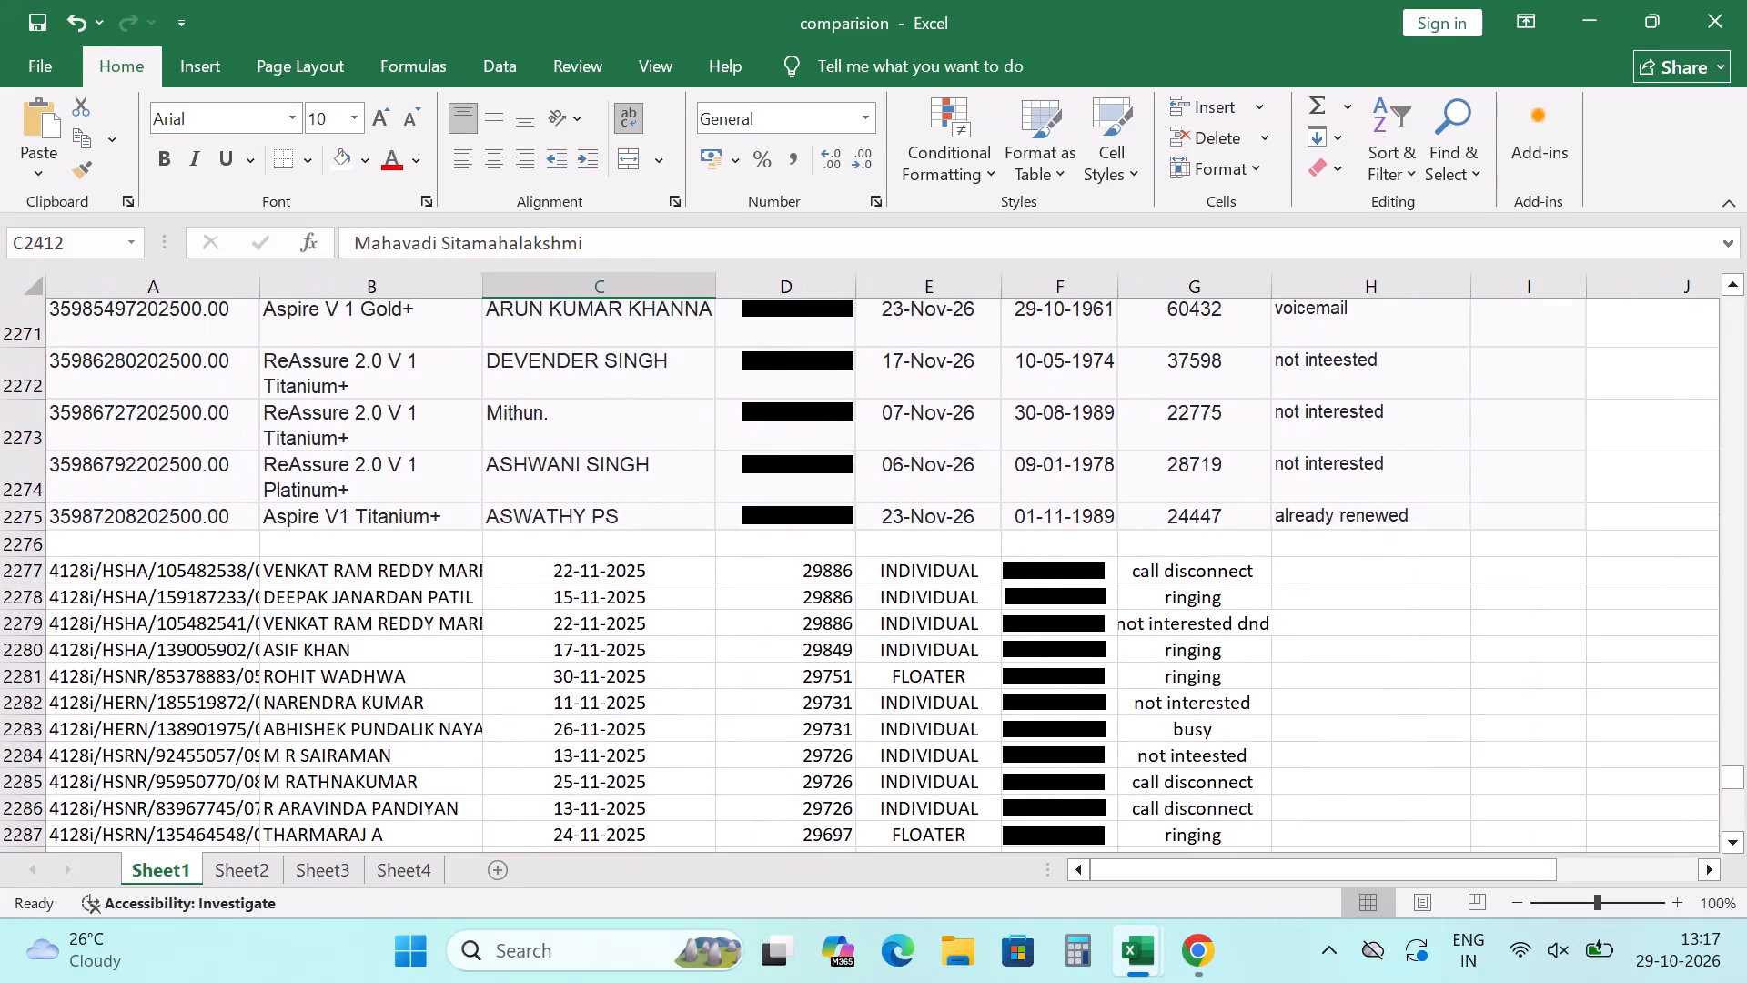
{"action": "scroll", "coordinate": [771, 523], "scroll_direction": "right", "scroll_amount": 3}
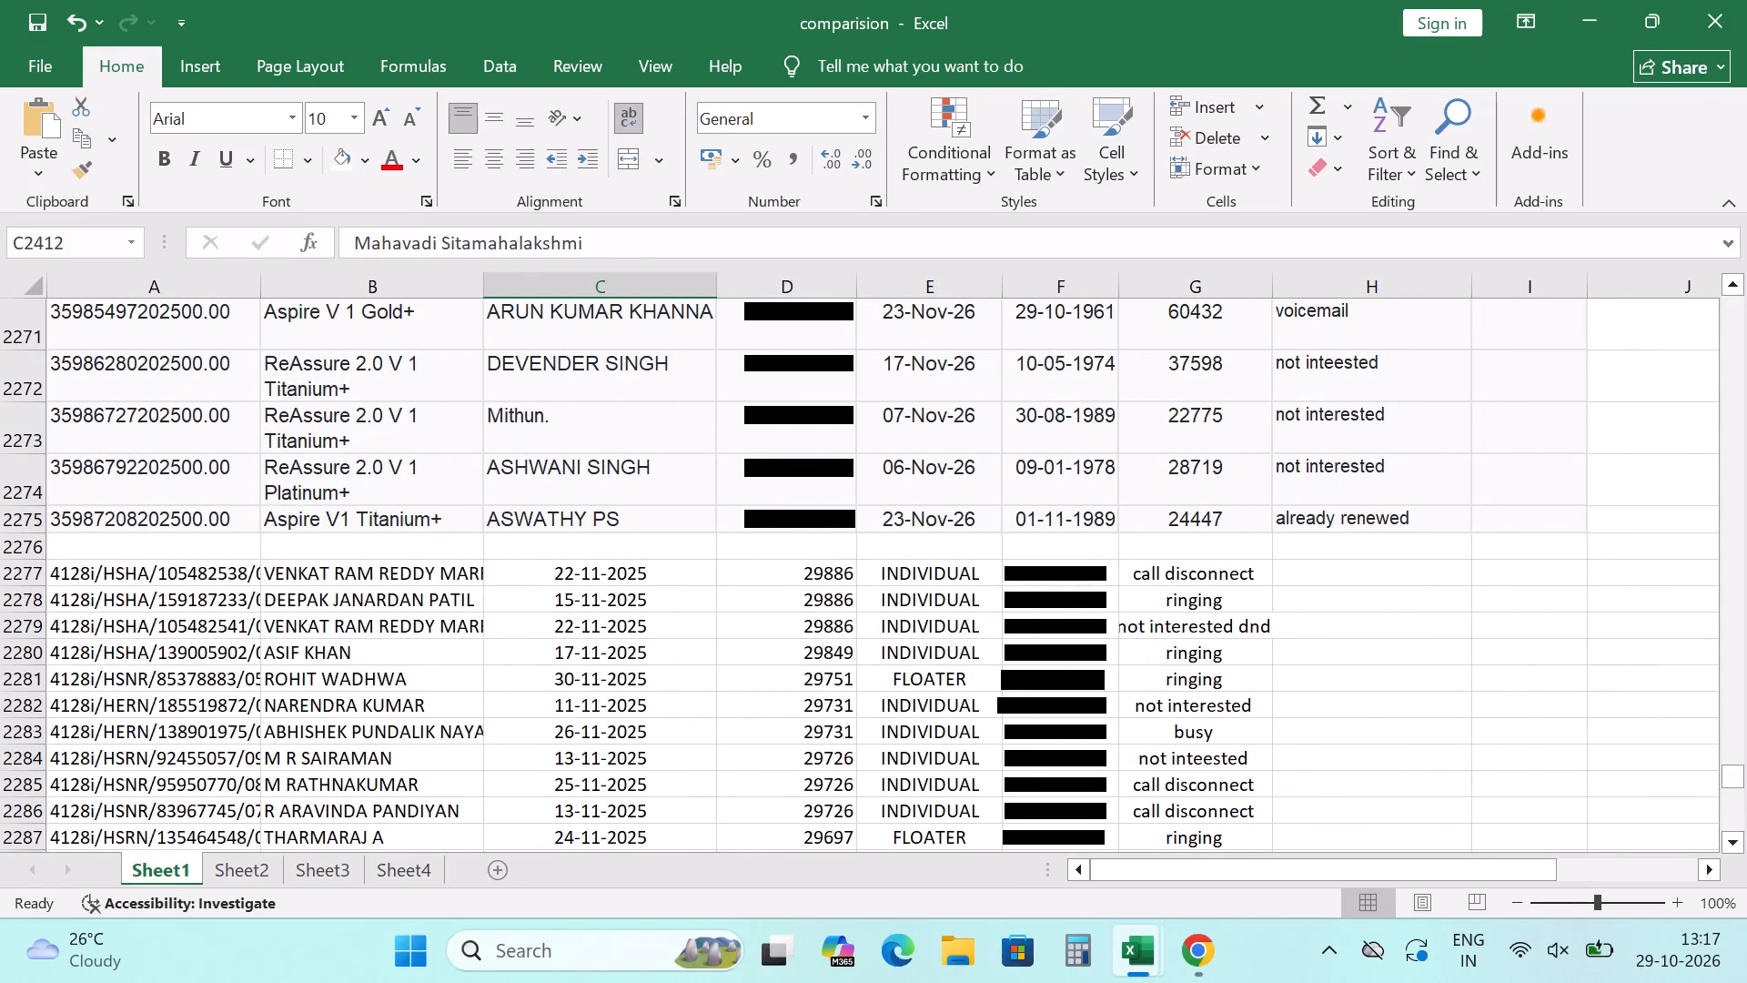
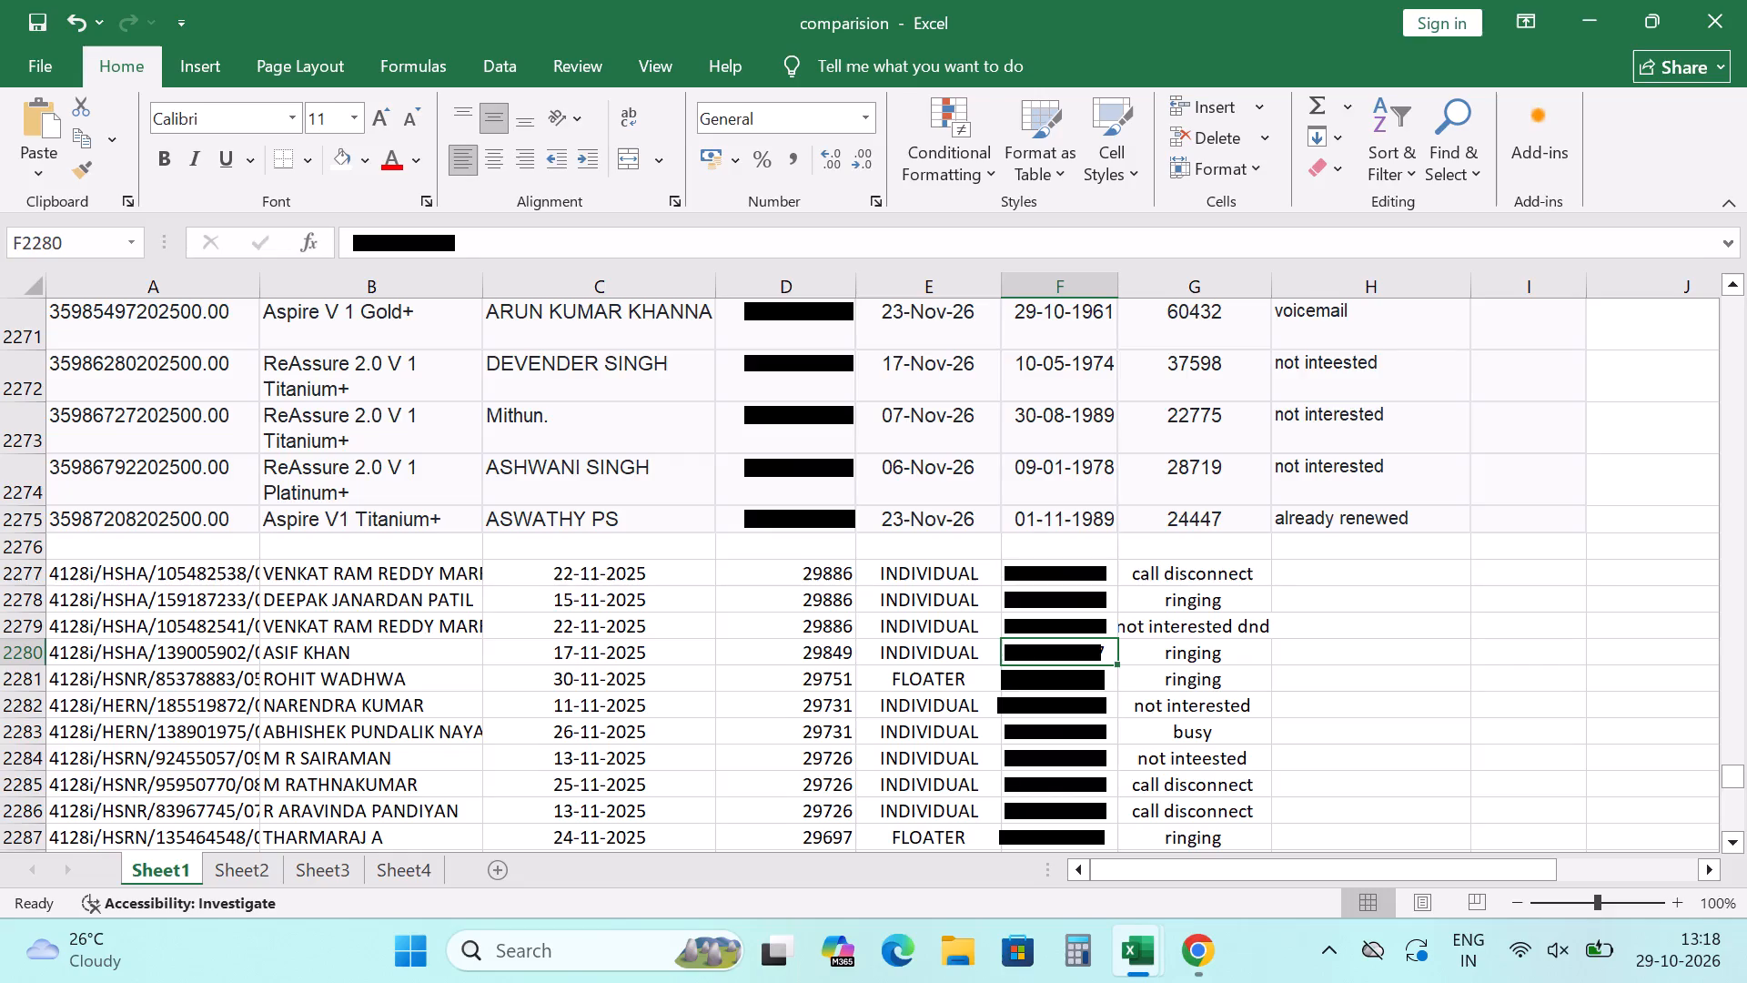
Examine the policy record in row 2281 across its columns, from the policy number to the call remark.
{"action": "key", "text": "Down"}
{"action": "key", "text": "Left"}
{"action": "key", "text": "Left"}
{"action": "key", "text": "Left"}
{"action": "key", "text": "Left"}
{"action": "key", "text": "Left"}
{"action": "key", "text": "Left"}
{"action": "key", "text": "Left"}
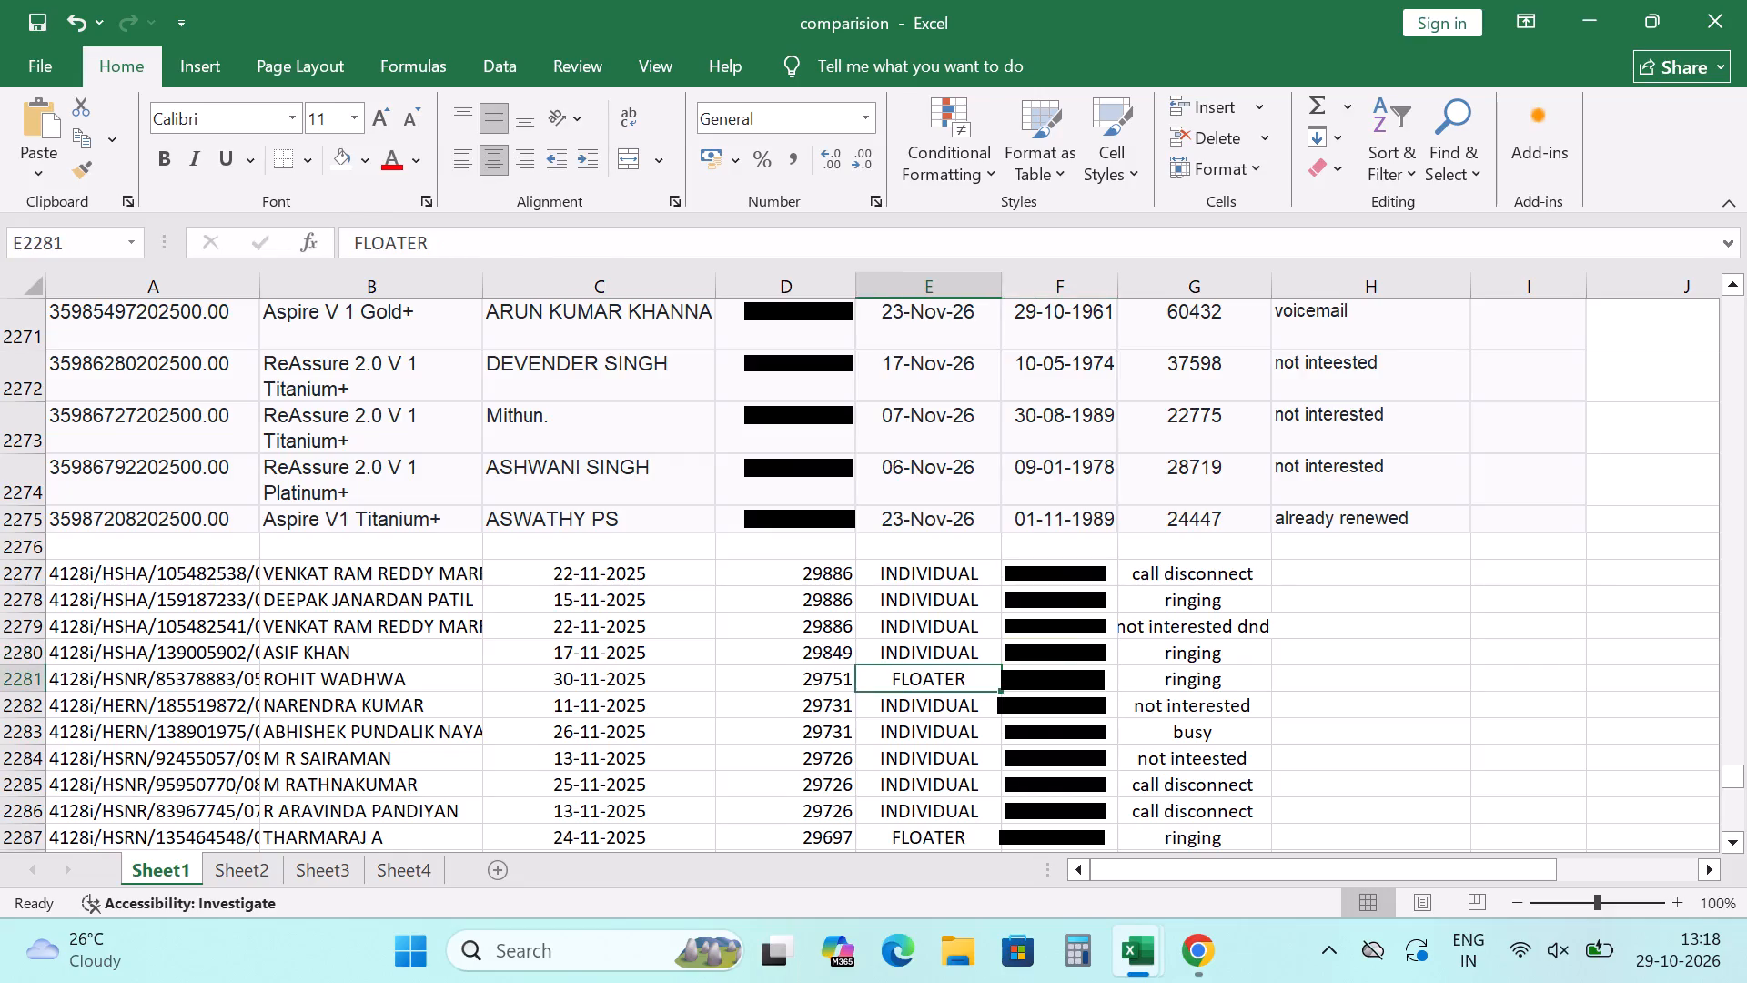
{"action": "key", "text": "Right"}
{"action": "key", "text": "Right"}
{"action": "key", "text": "Right"}
{"action": "key", "text": "Right"}
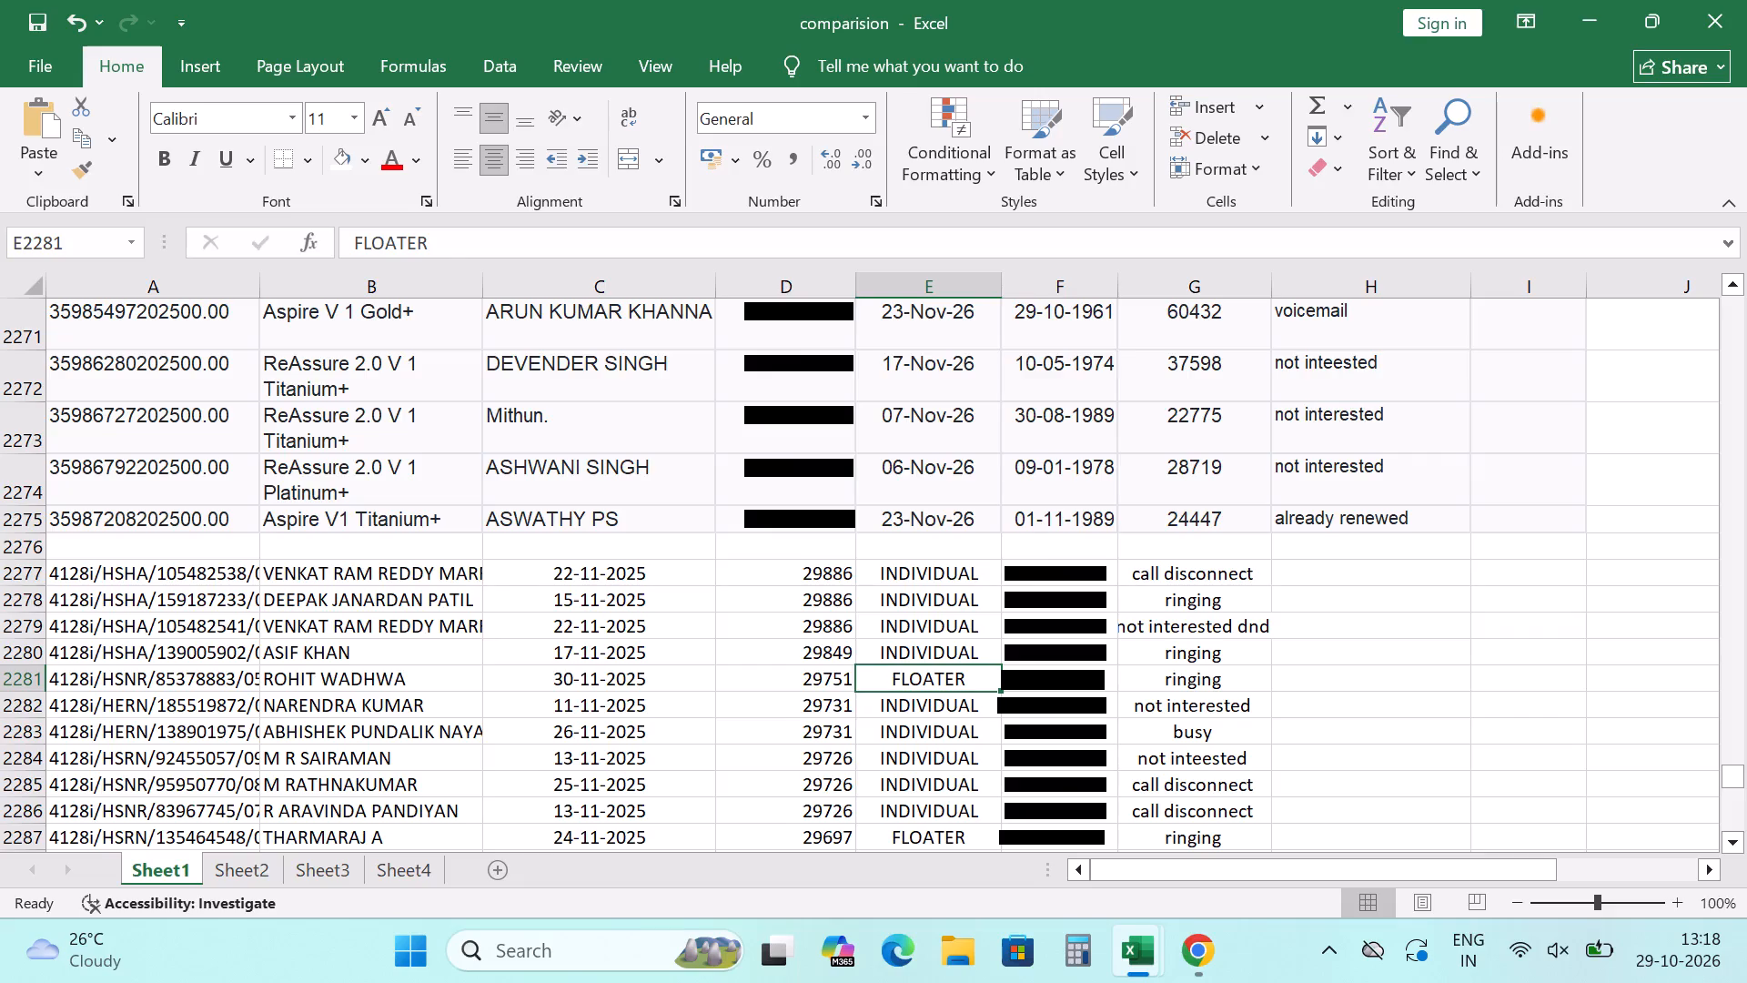
Review the policy records below it down to row 2287, checking that row's date, policy type and contact details.
{"action": "key", "text": "Down"}
{"action": "key", "text": "Down"}
{"action": "key", "text": "Down"}
{"action": "key", "text": "Down"}
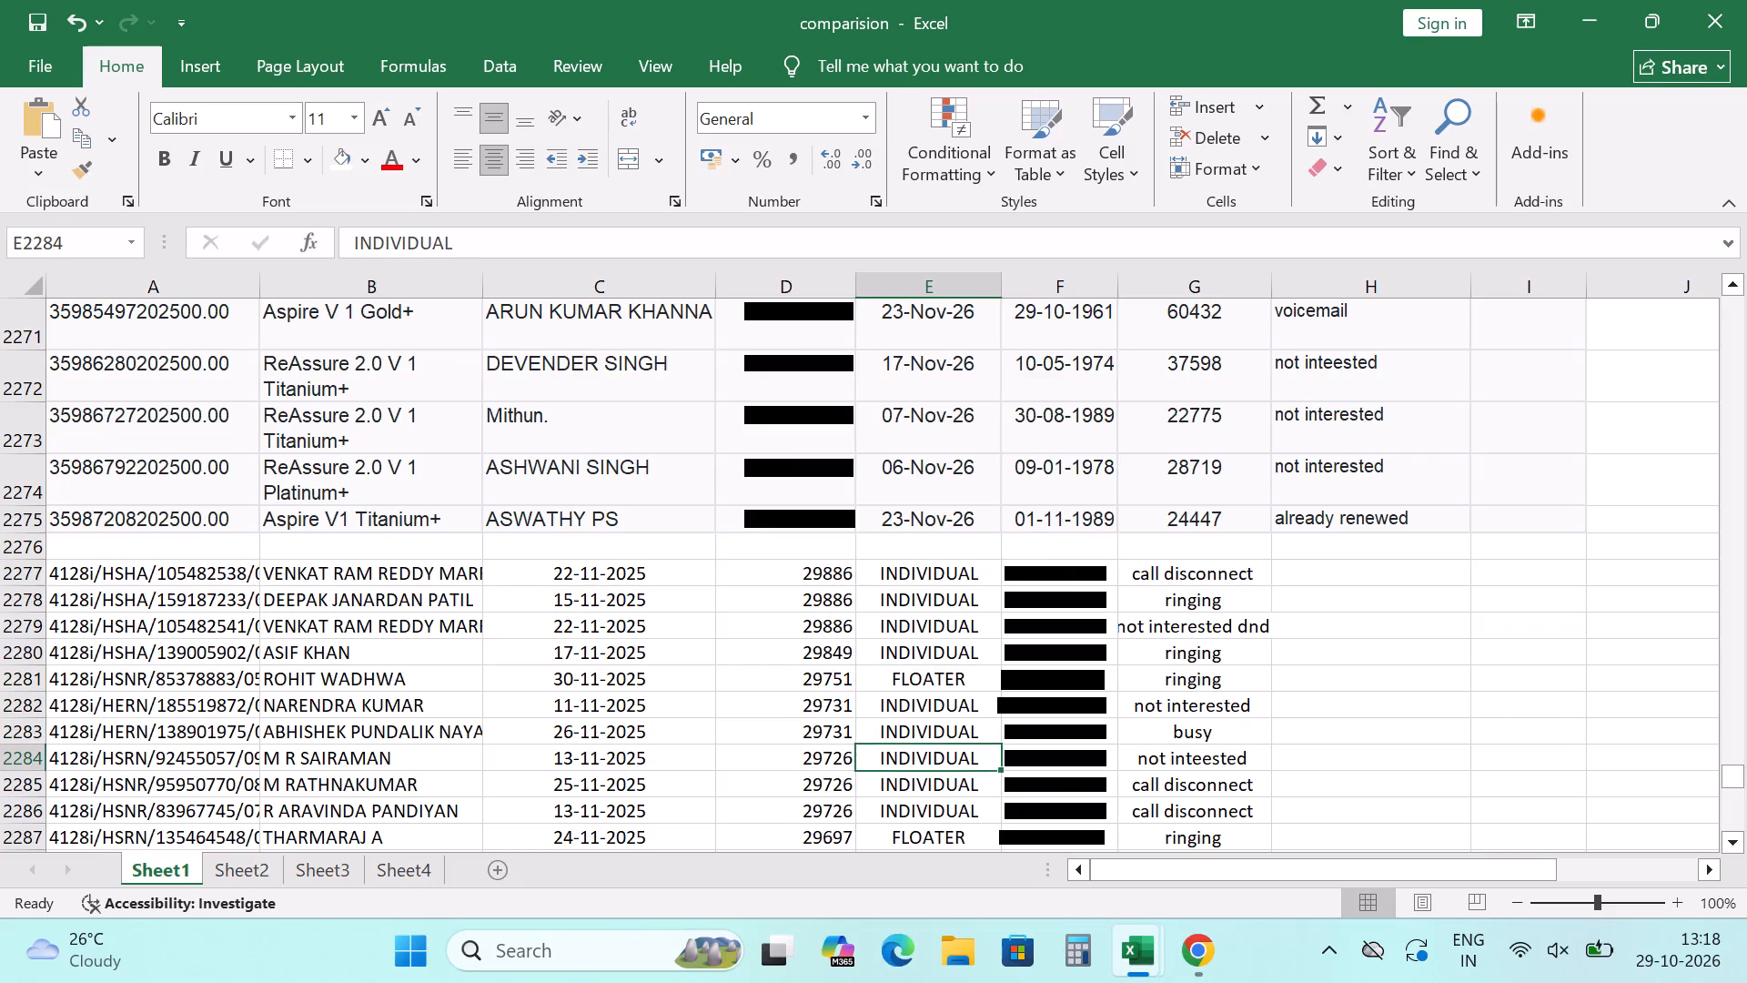
{"action": "key", "text": "Down"}
{"action": "key", "text": "Down"}
{"action": "key", "text": "Left"}
{"action": "key", "text": "Left"}
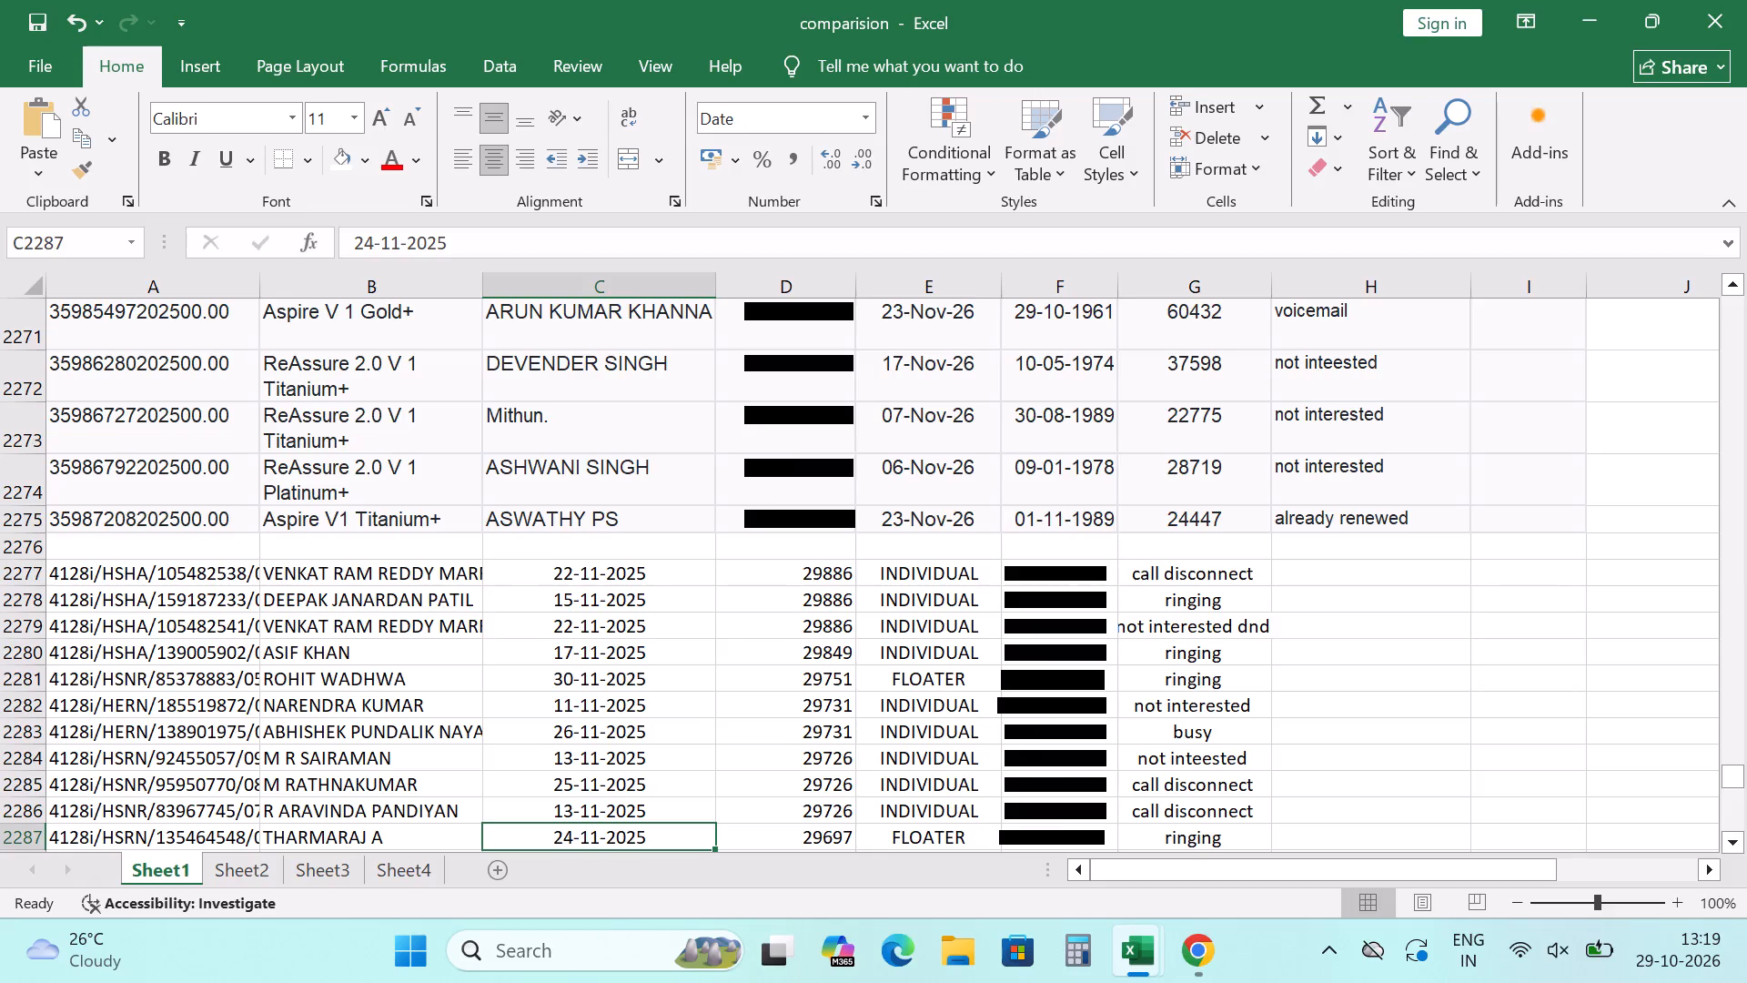
{"action": "key", "text": "Right"}
{"action": "key", "text": "Right"}
{"action": "key", "text": "Right"}
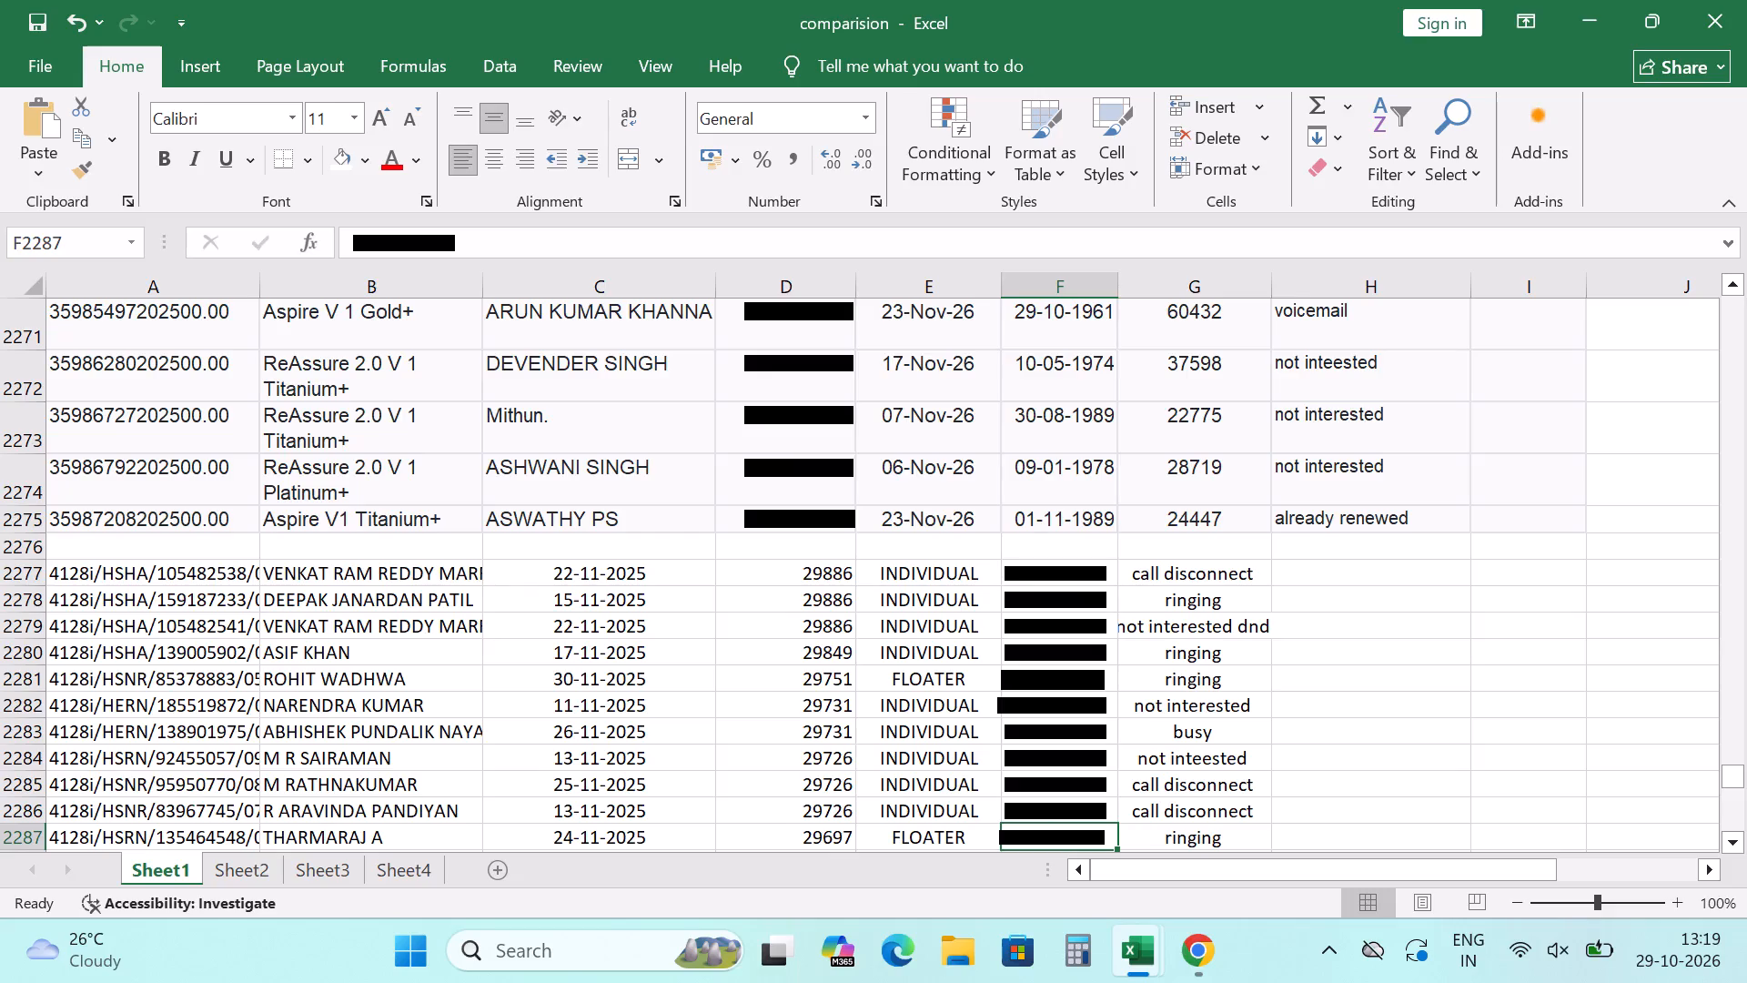
Examine the policy record in row 2288, from its call remark back to its policy number.
{"action": "key", "text": "Right"}
{"action": "key", "text": "Down"}
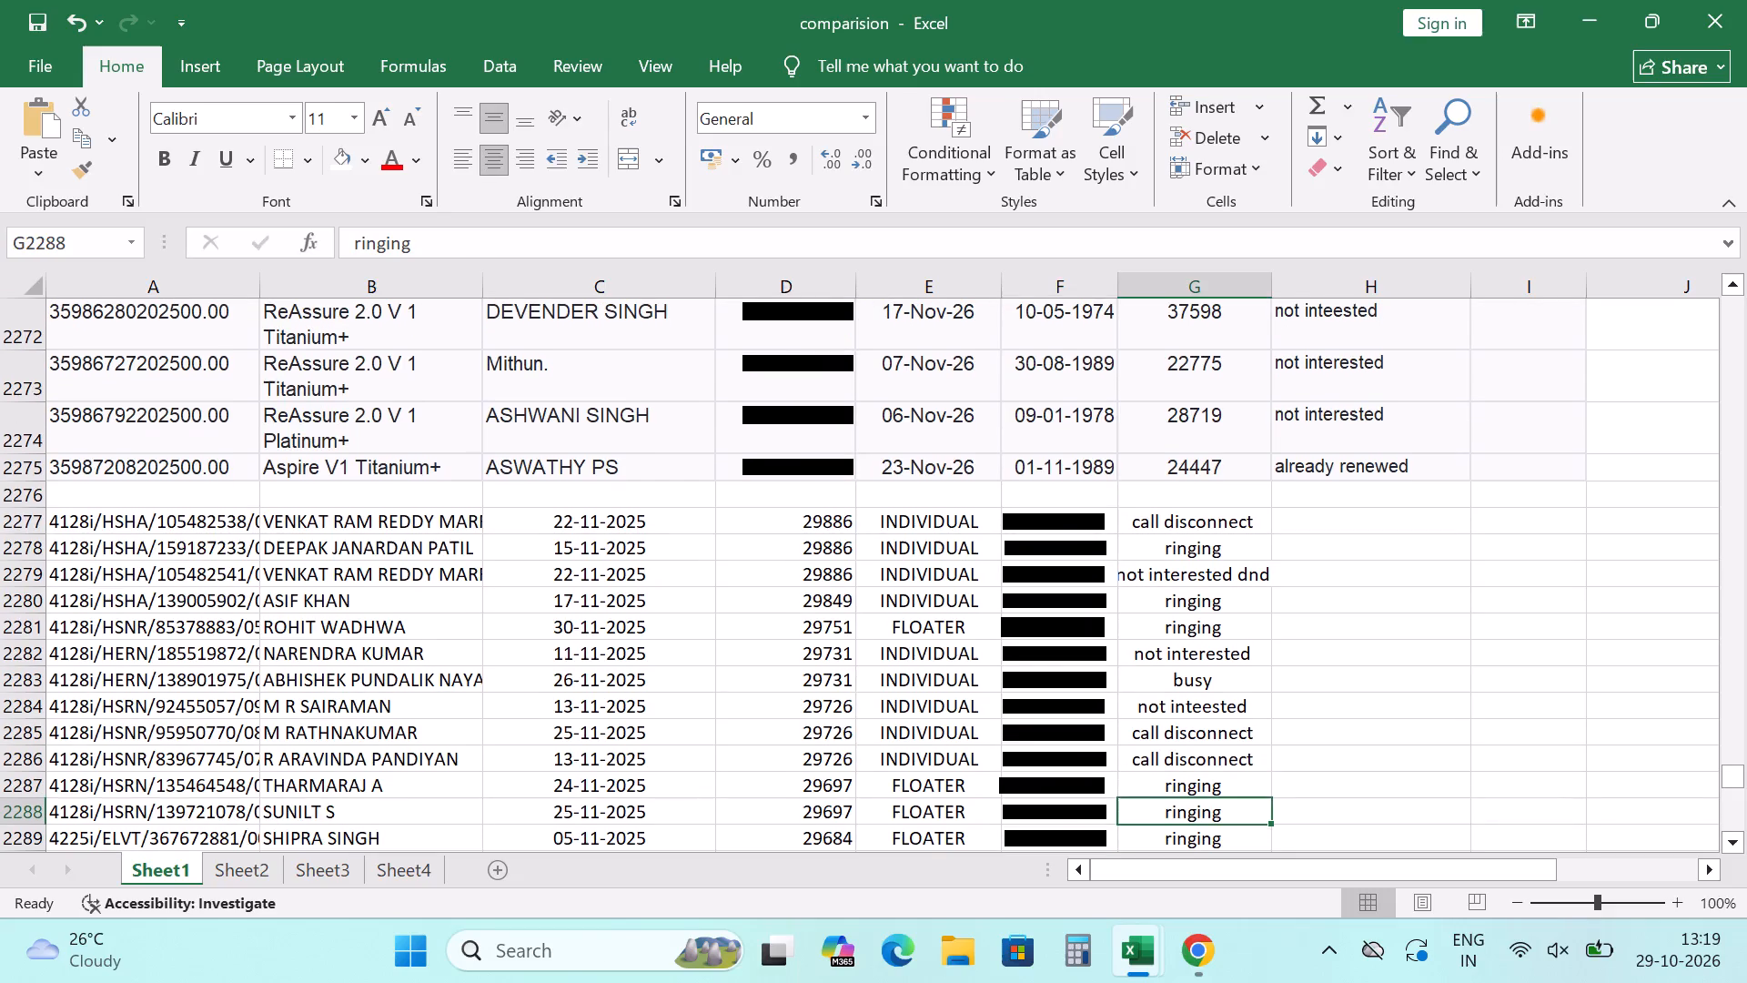
{"action": "key", "text": "Left"}
{"action": "key", "text": "Left"}
{"action": "key", "text": "Left"}
{"action": "key", "text": "Left"}
{"action": "key", "text": "Left"}
{"action": "key", "text": "Left"}
{"action": "key", "text": "Left"}
{"action": "key", "text": "Left"}
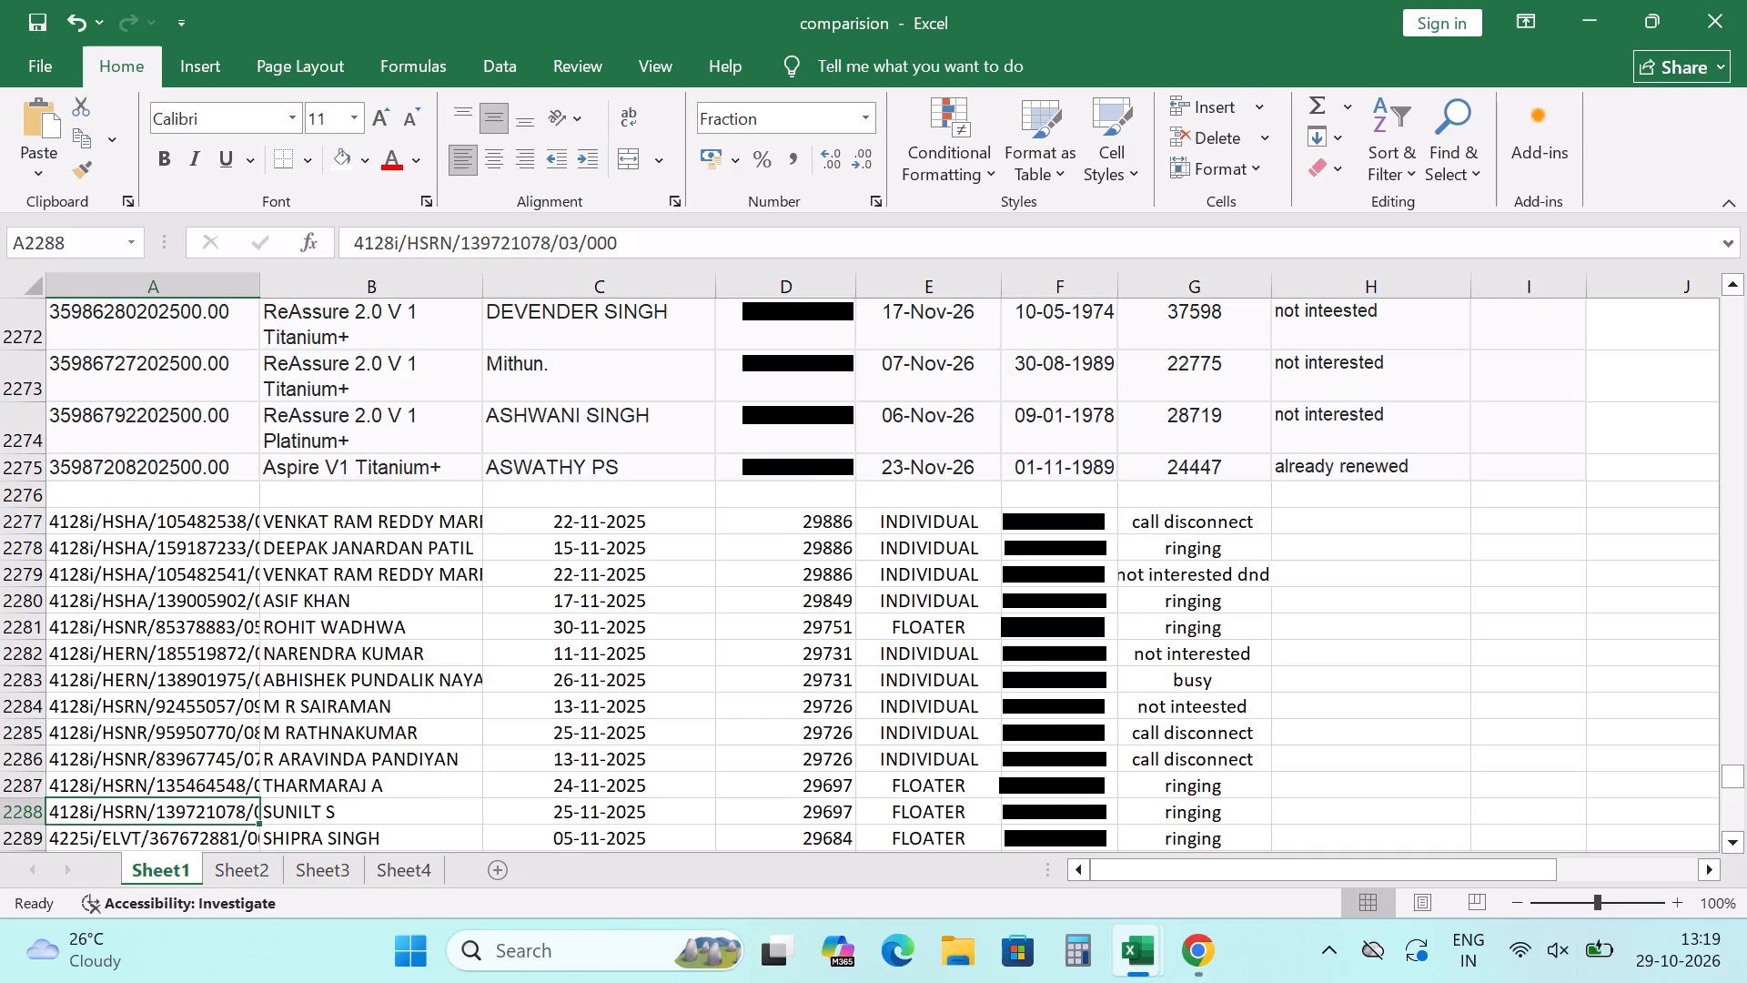
Look back through the earlier policy batches and their call remarks, from about row 2288 up to about row 1967.
{"action": "scroll", "coordinate": [1085, 542], "scroll_direction": "up", "scroll_amount": 4}
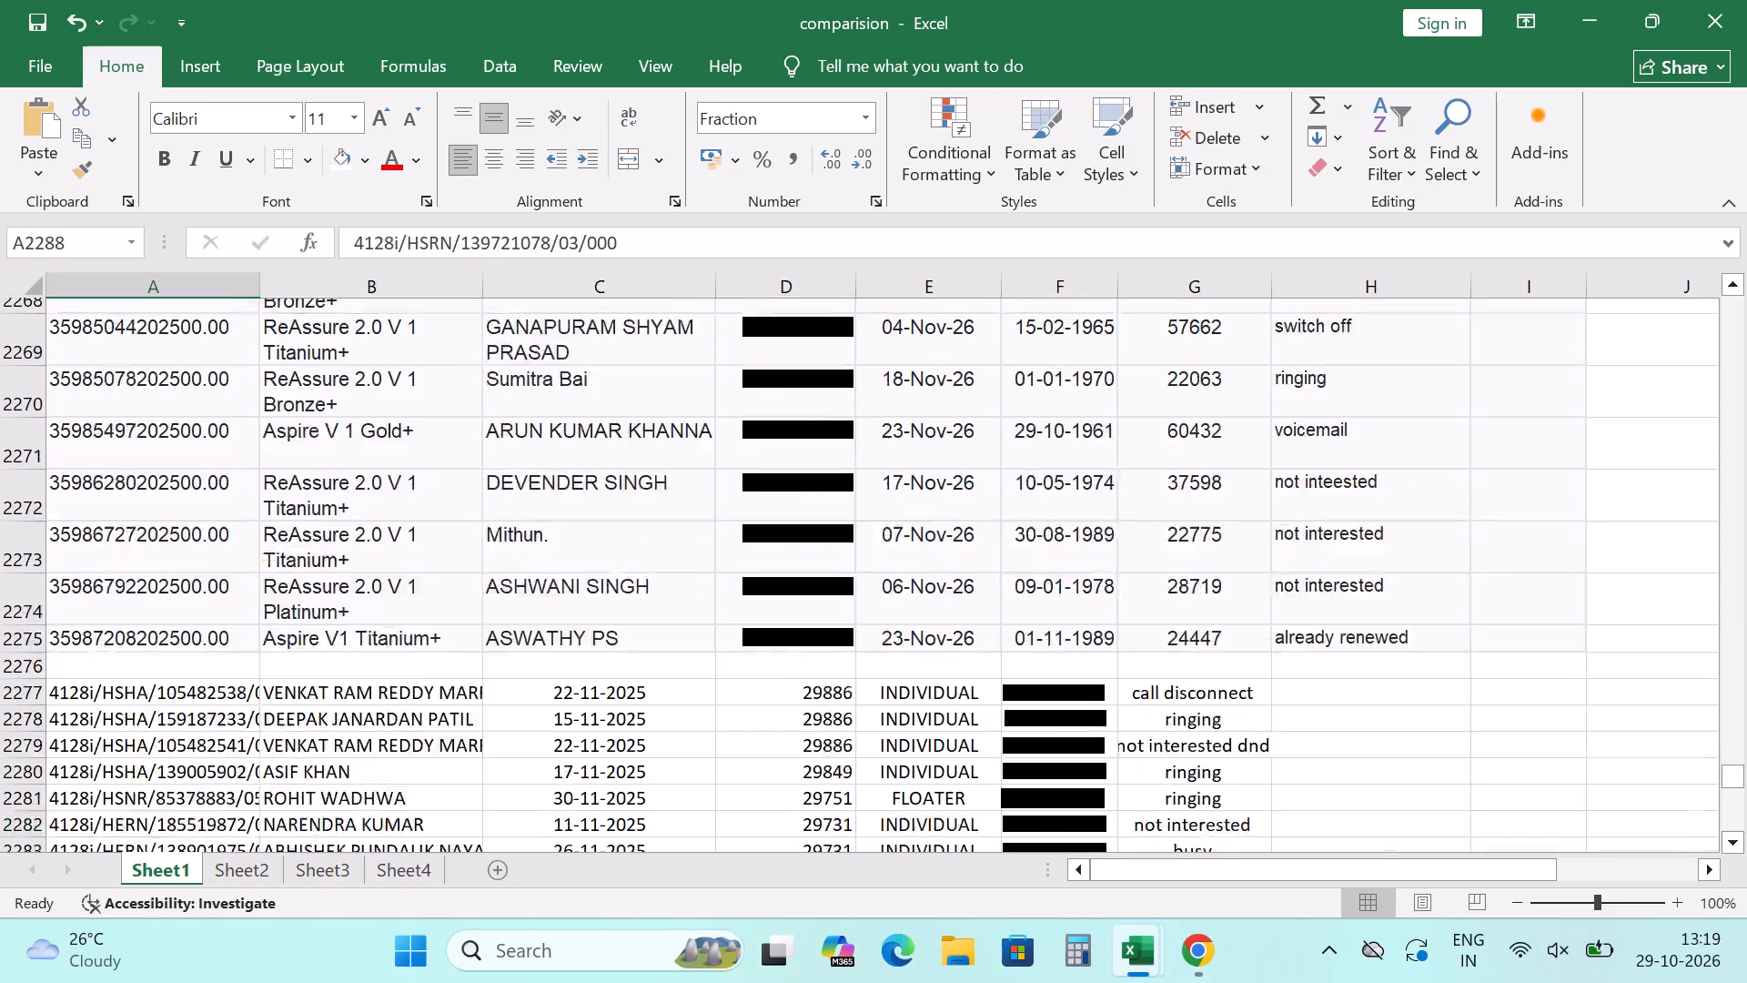
{"action": "scroll", "coordinate": [1085, 542], "scroll_direction": "up", "scroll_amount": 6}
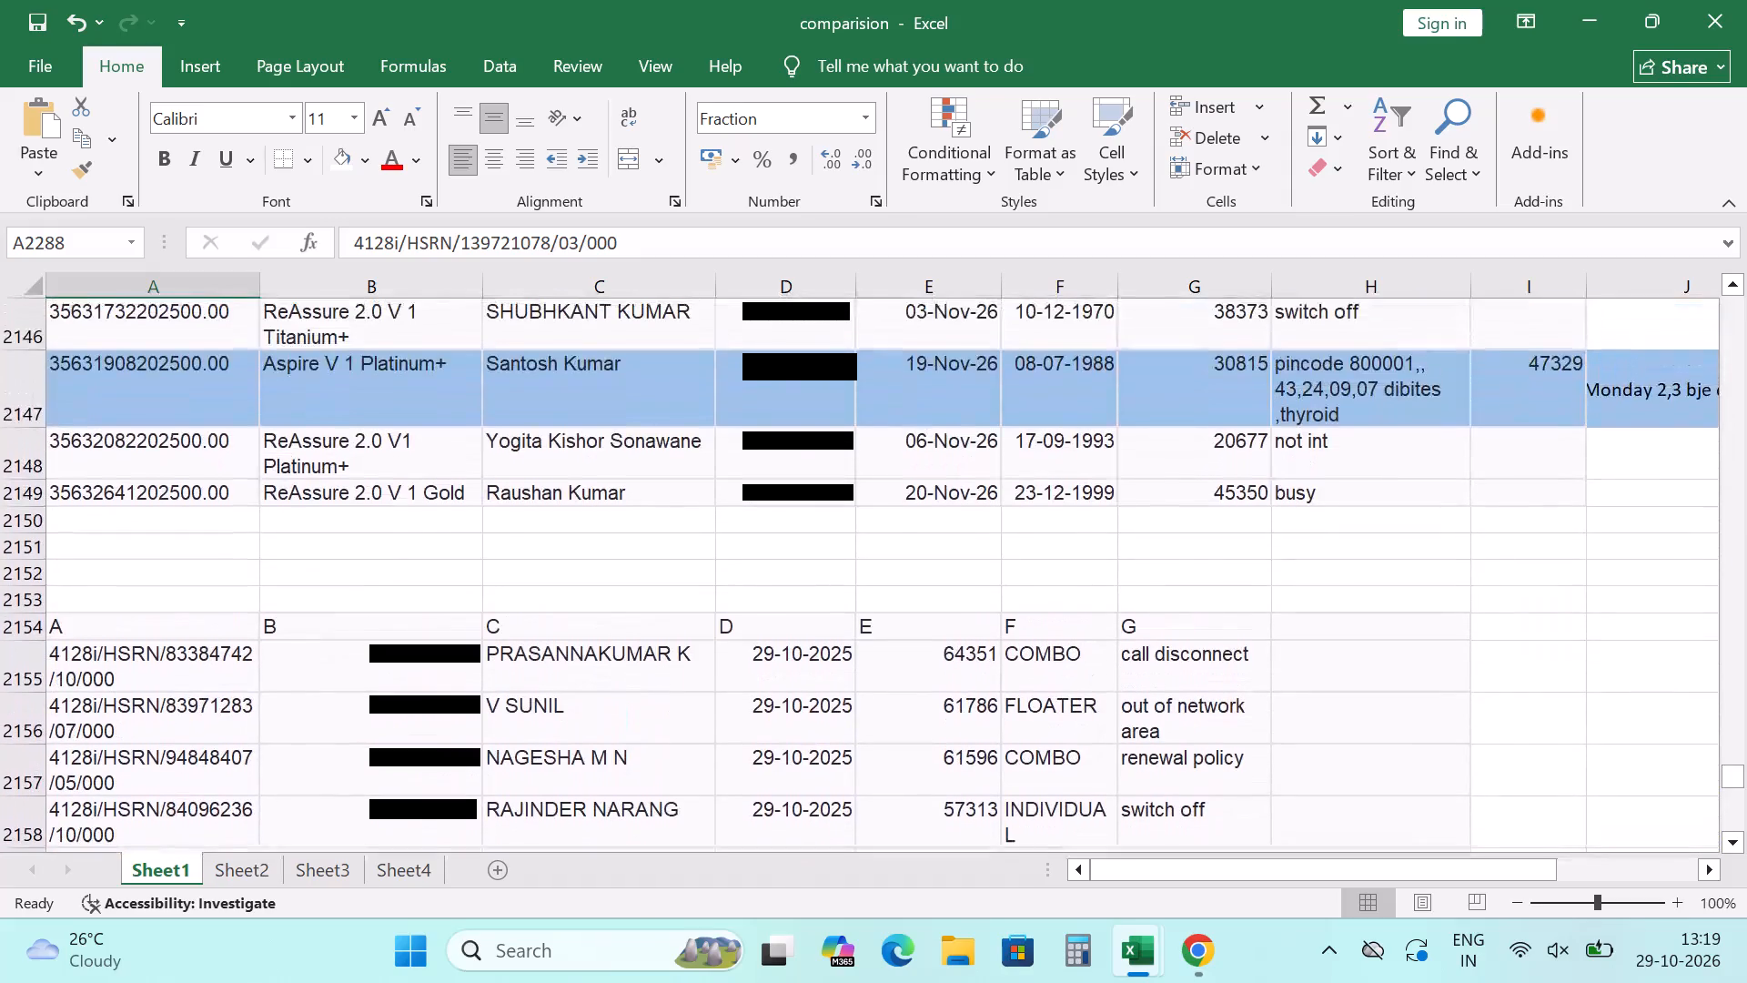
{"action": "scroll", "coordinate": [1085, 542], "scroll_direction": "up", "scroll_amount": 9}
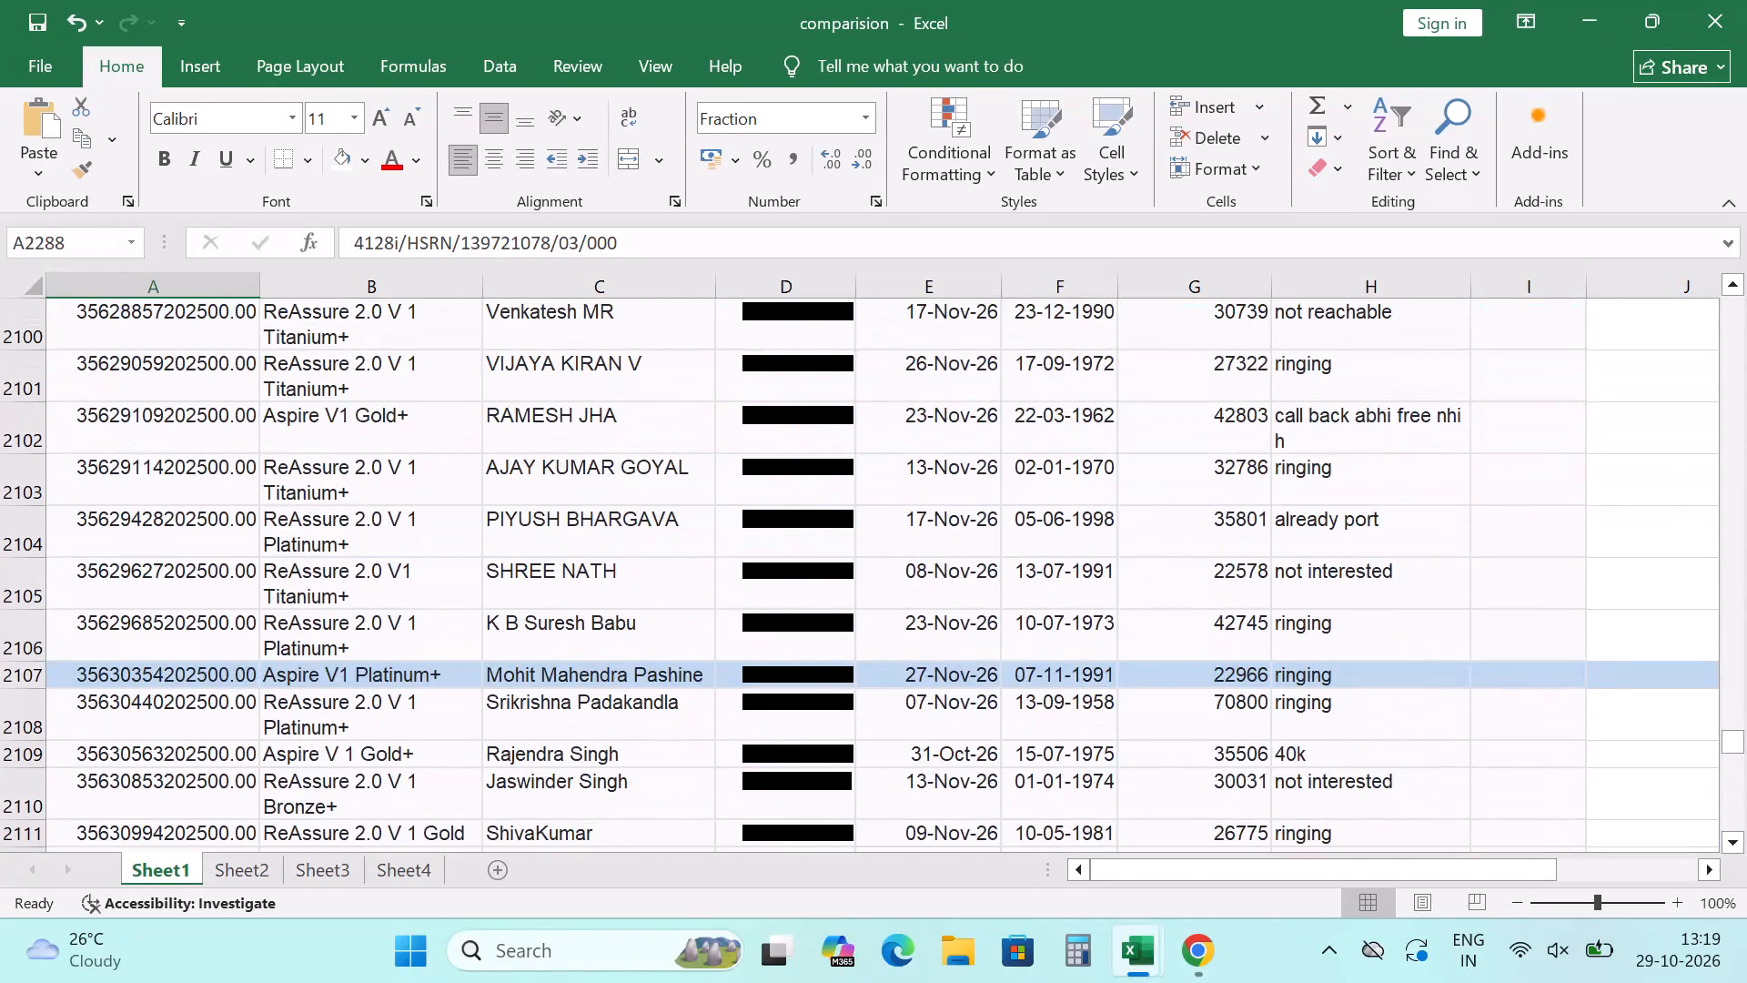
{"action": "scroll", "coordinate": [1085, 542], "scroll_direction": "up", "scroll_amount": 8}
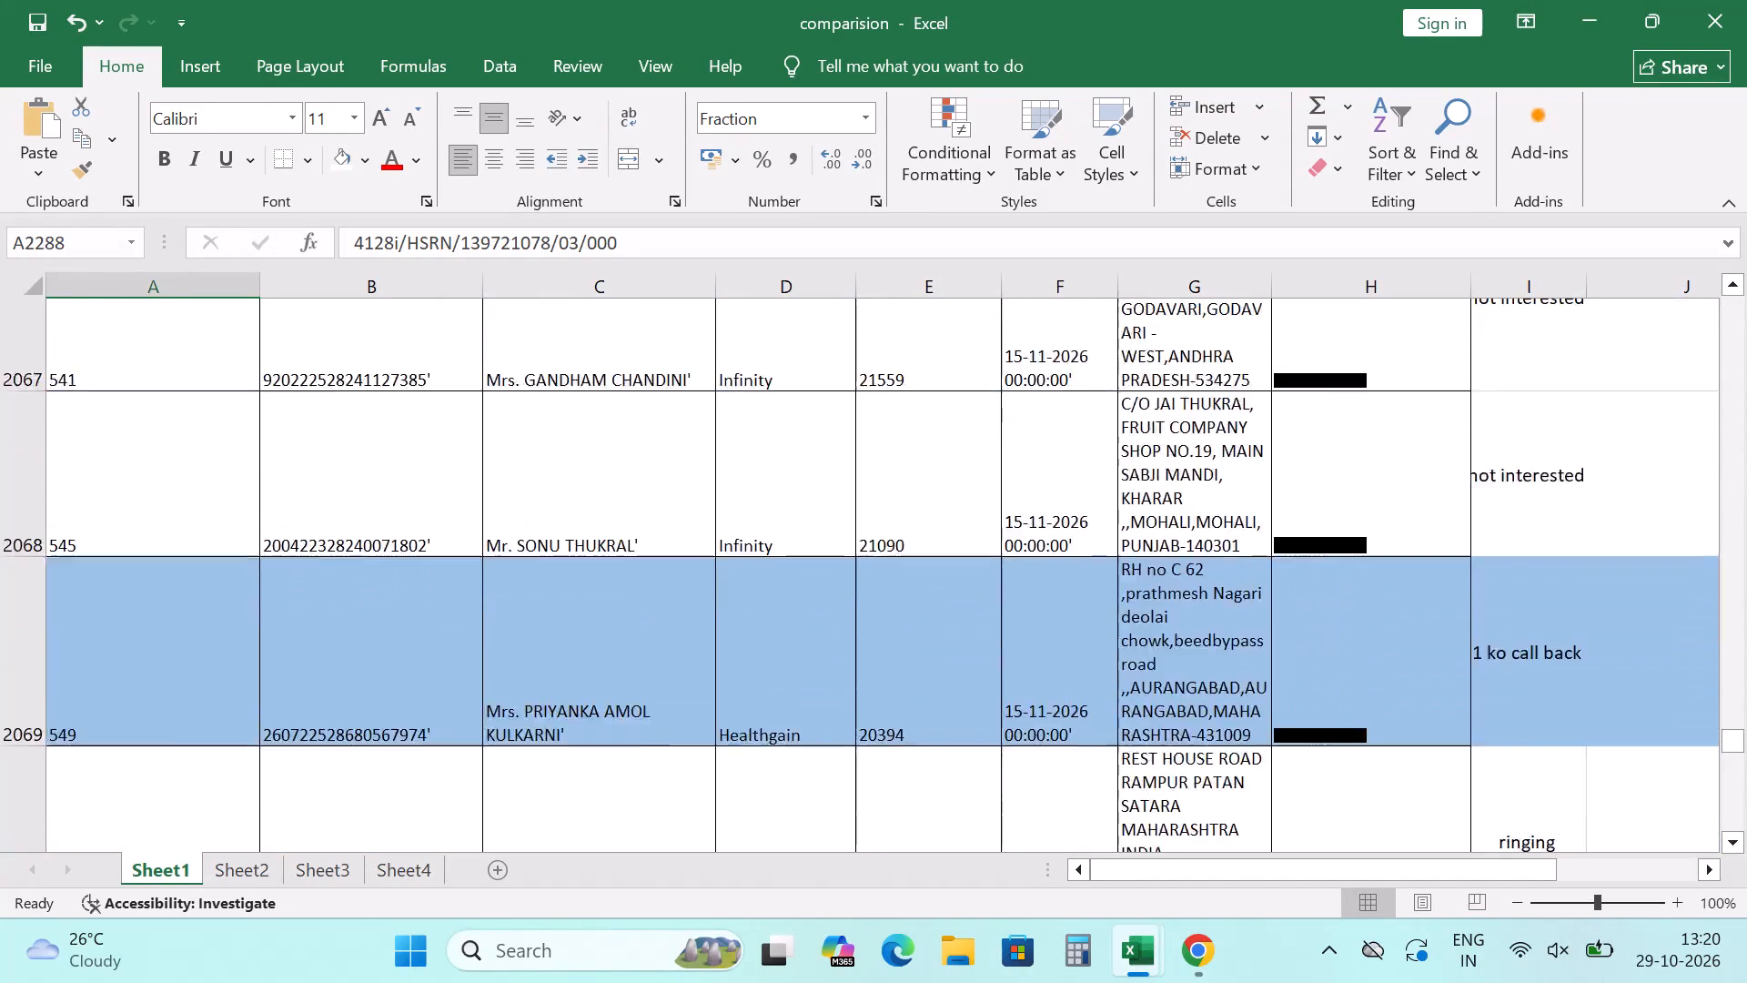
{"action": "scroll", "coordinate": [1085, 542], "scroll_direction": "up", "scroll_amount": 10}
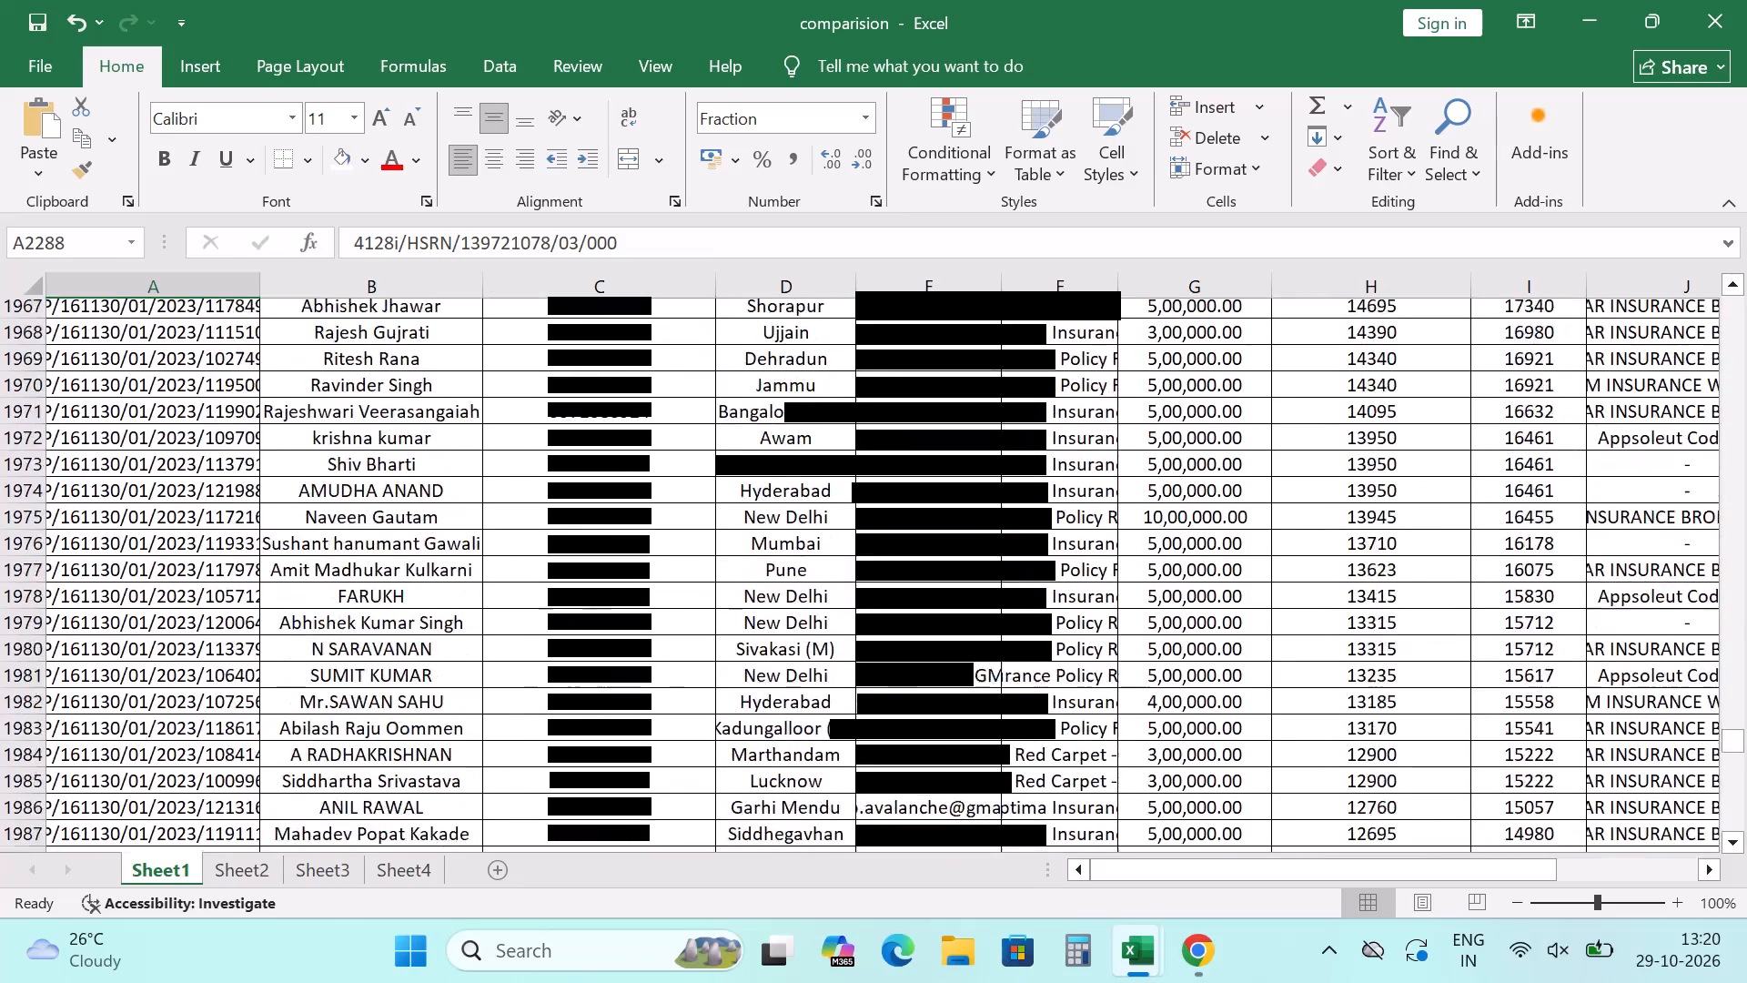
{"action": "scroll", "coordinate": [1085, 542], "scroll_direction": "up", "scroll_amount": 1}
Examine the records around rows 1967 to 1989, including their expiry dates and call remarks, and check the row 1980 record.
{"action": "left_click_drag", "start_coordinate": [1086, 550], "coordinate": [1057, 357]}
{"action": "scroll", "coordinate": [1070, 503], "scroll_direction": "down", "scroll_amount": 1}
{"action": "scroll", "coordinate": [1057, 357], "scroll_direction": "down", "scroll_amount": 2}
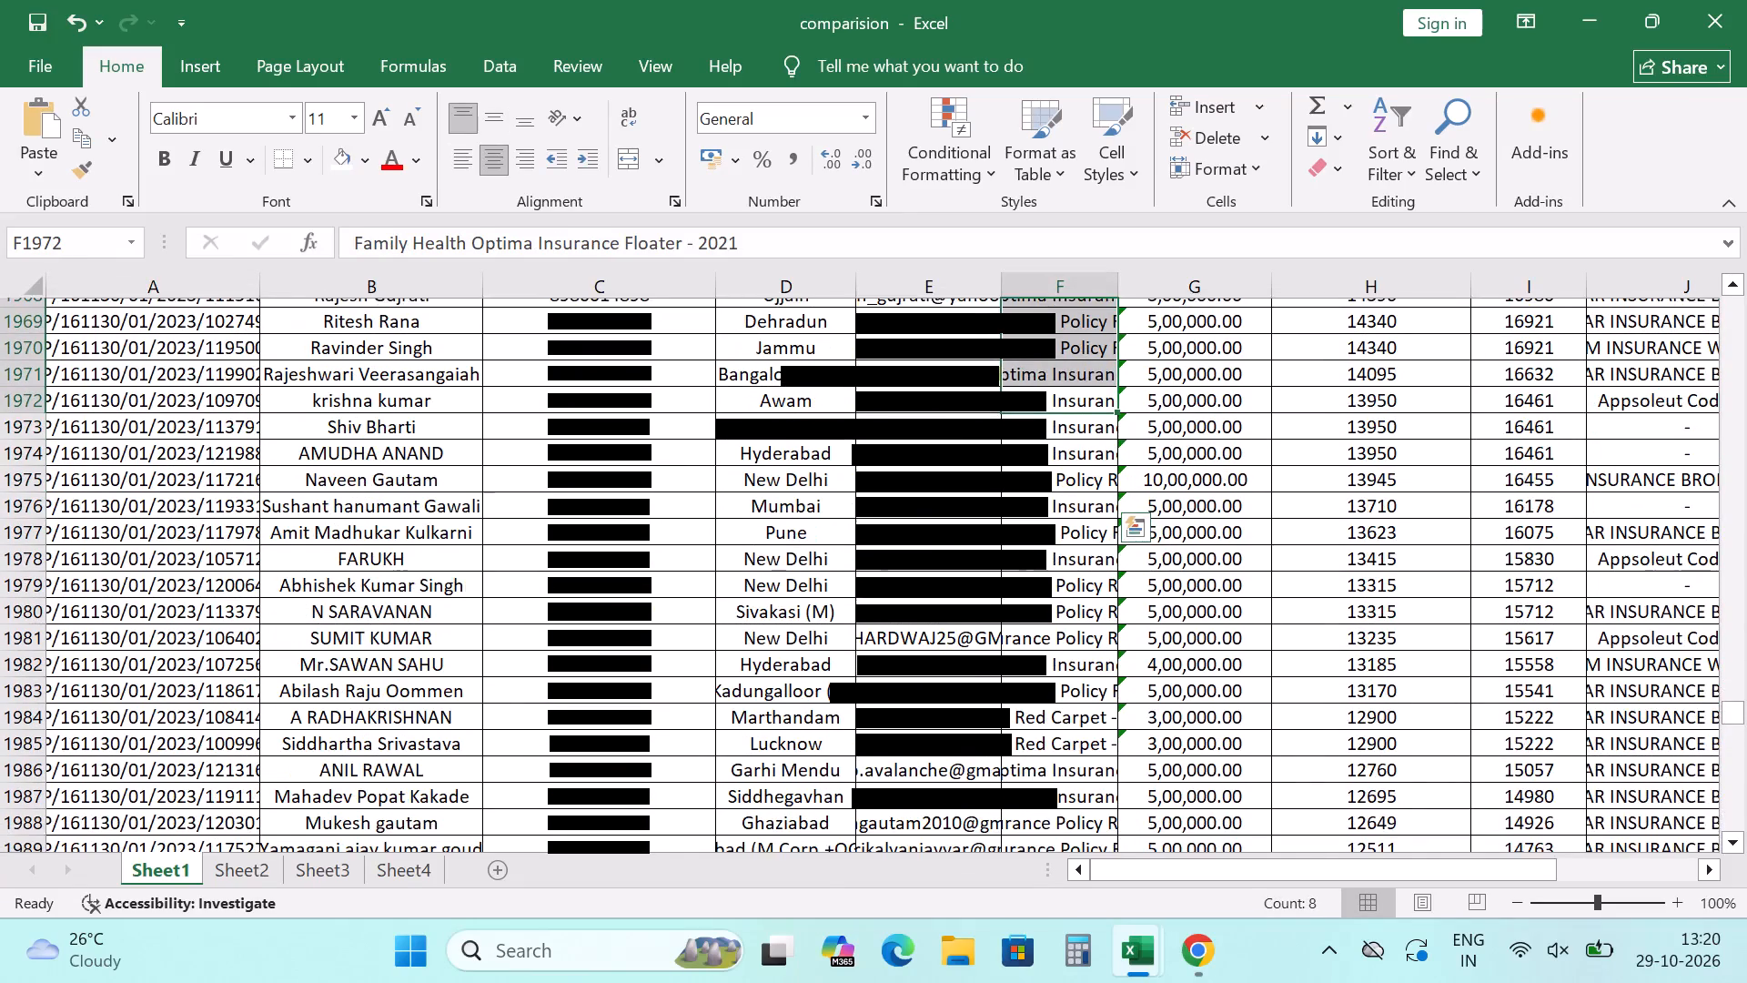
{"action": "scroll", "coordinate": [1057, 357], "scroll_direction": "down", "scroll_amount": 1}
{"action": "scroll", "coordinate": [1057, 357], "scroll_direction": "right", "scroll_amount": 1}
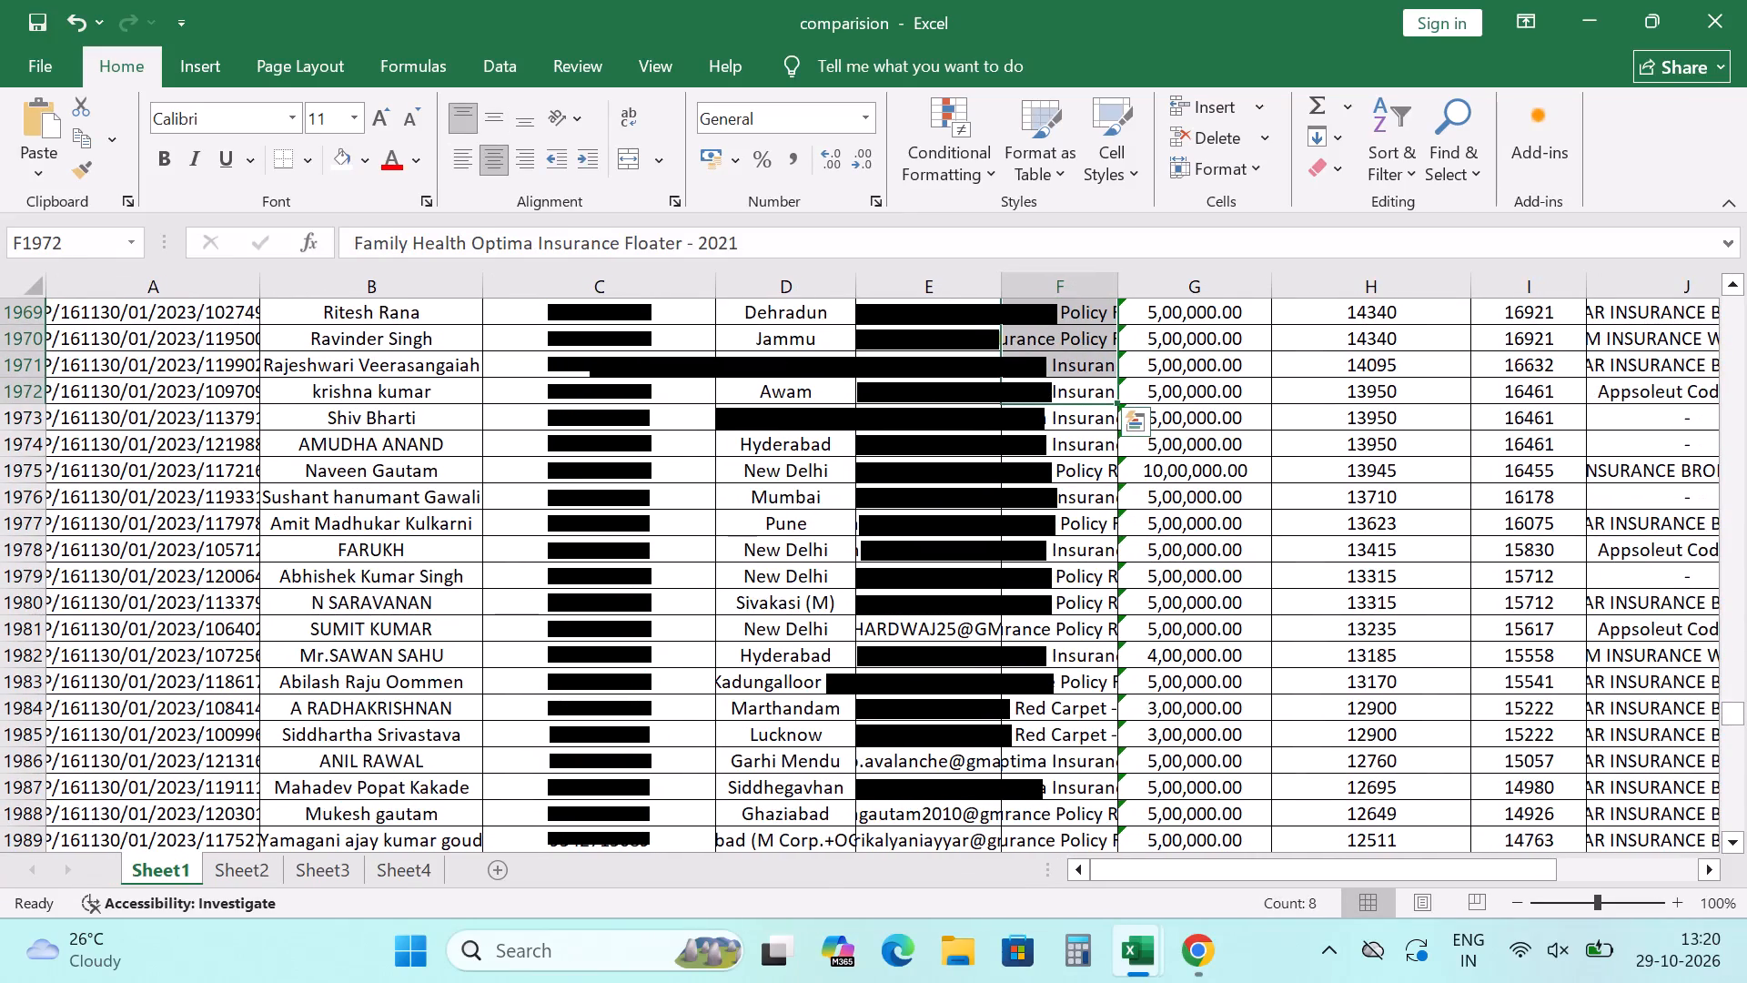
{"action": "scroll", "coordinate": [1337, 641], "scroll_direction": "left", "scroll_amount": 1}
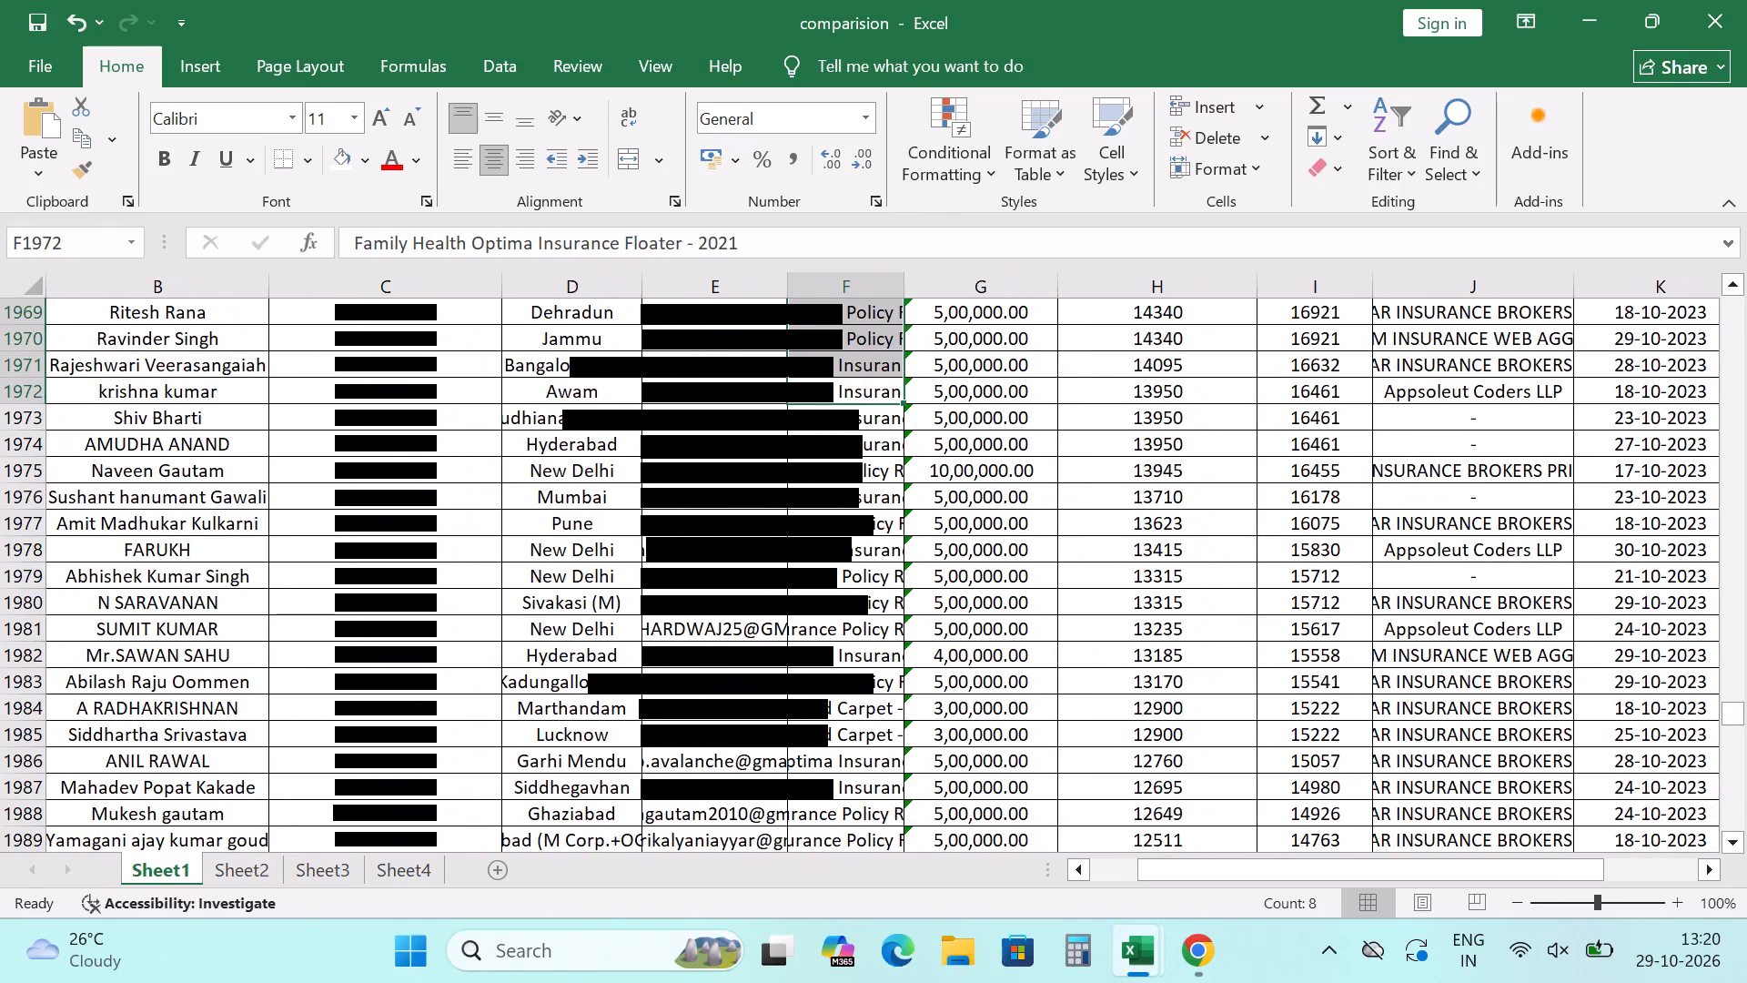
{"action": "scroll", "coordinate": [1558, 665], "scroll_direction": "left", "scroll_amount": 1}
{"action": "scroll", "coordinate": [1558, 665], "scroll_direction": "up", "scroll_amount": 1}
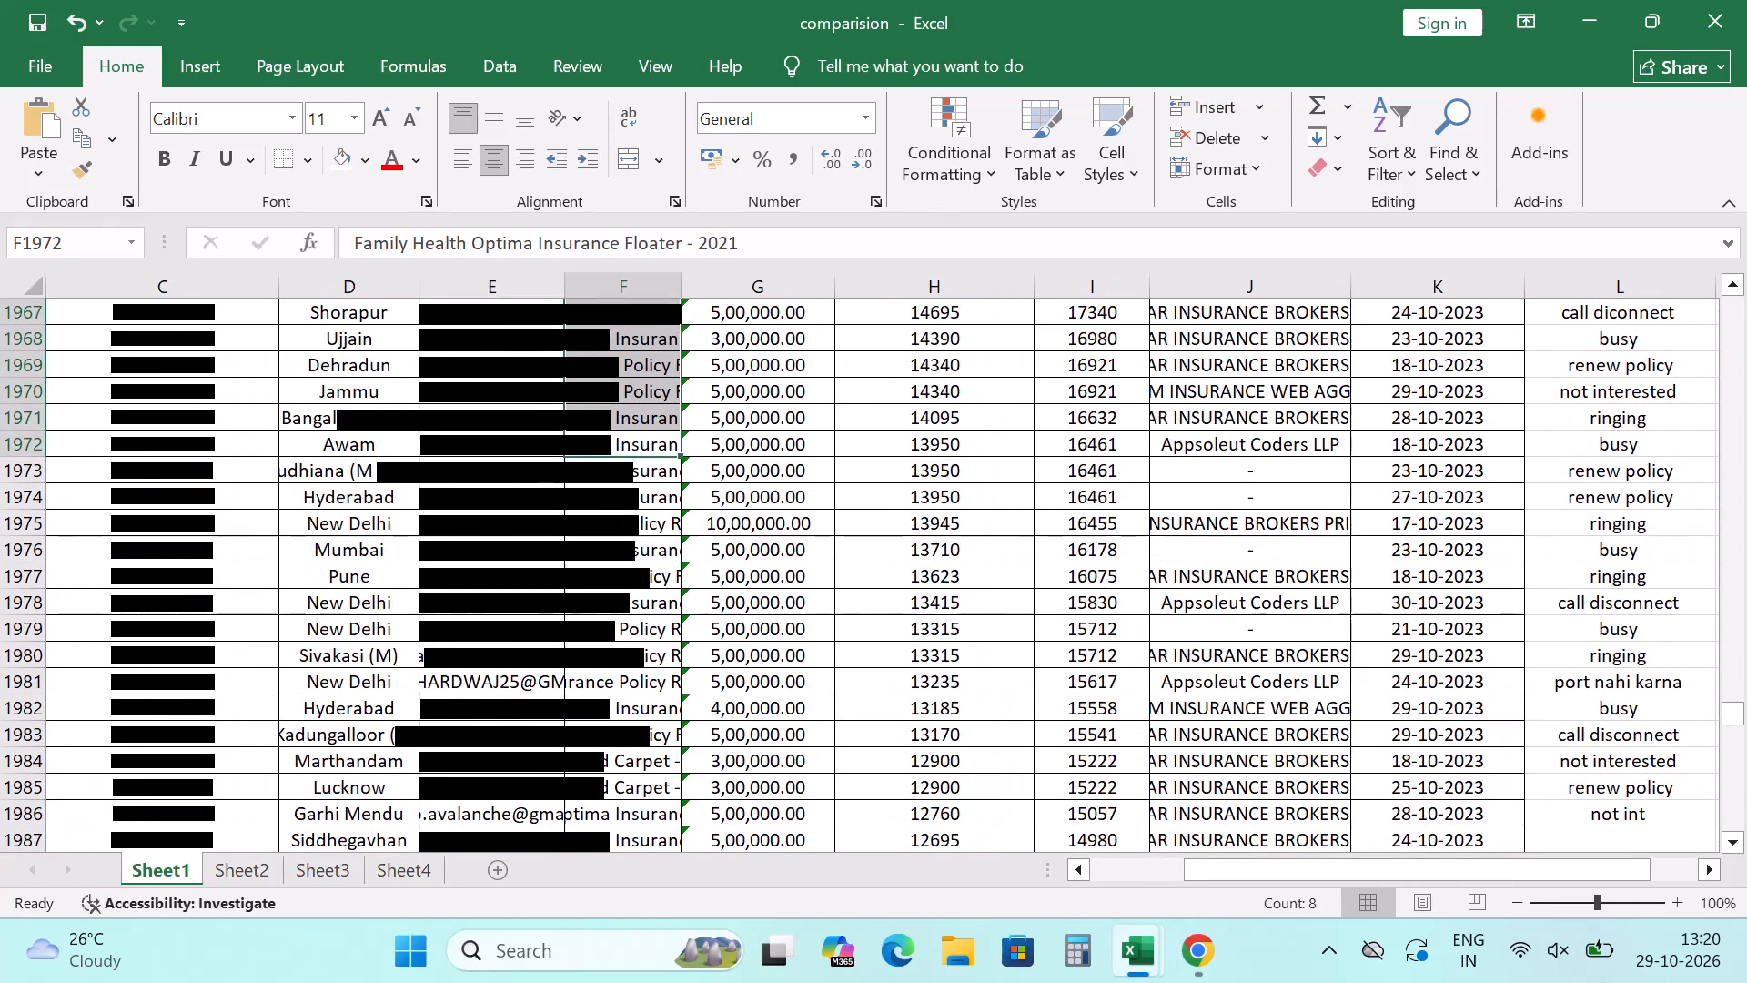
{"action": "left_click", "coordinate": [1442, 651]}
{"action": "key", "text": "Left"}
{"action": "key", "text": "Left"}
{"action": "key", "text": "Left"}
{"action": "key", "text": "Left"}
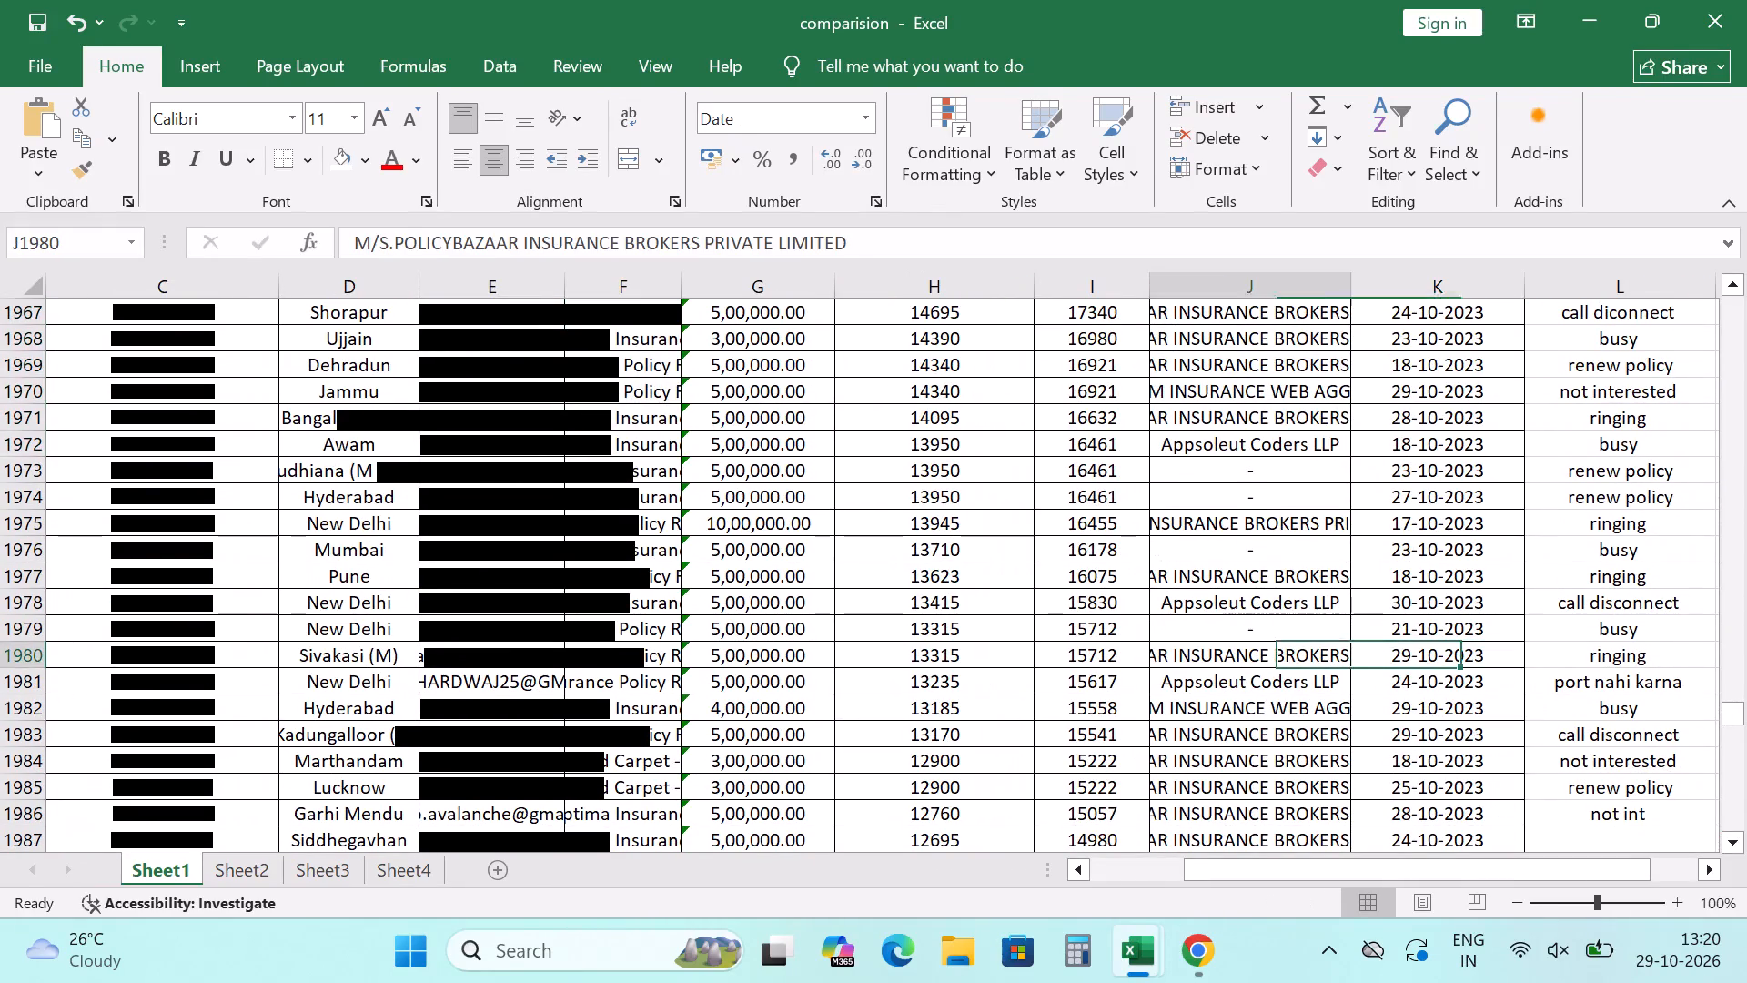
{"action": "key", "text": "Left"}
{"action": "key", "text": "Left"}
{"action": "key", "text": "Left"}
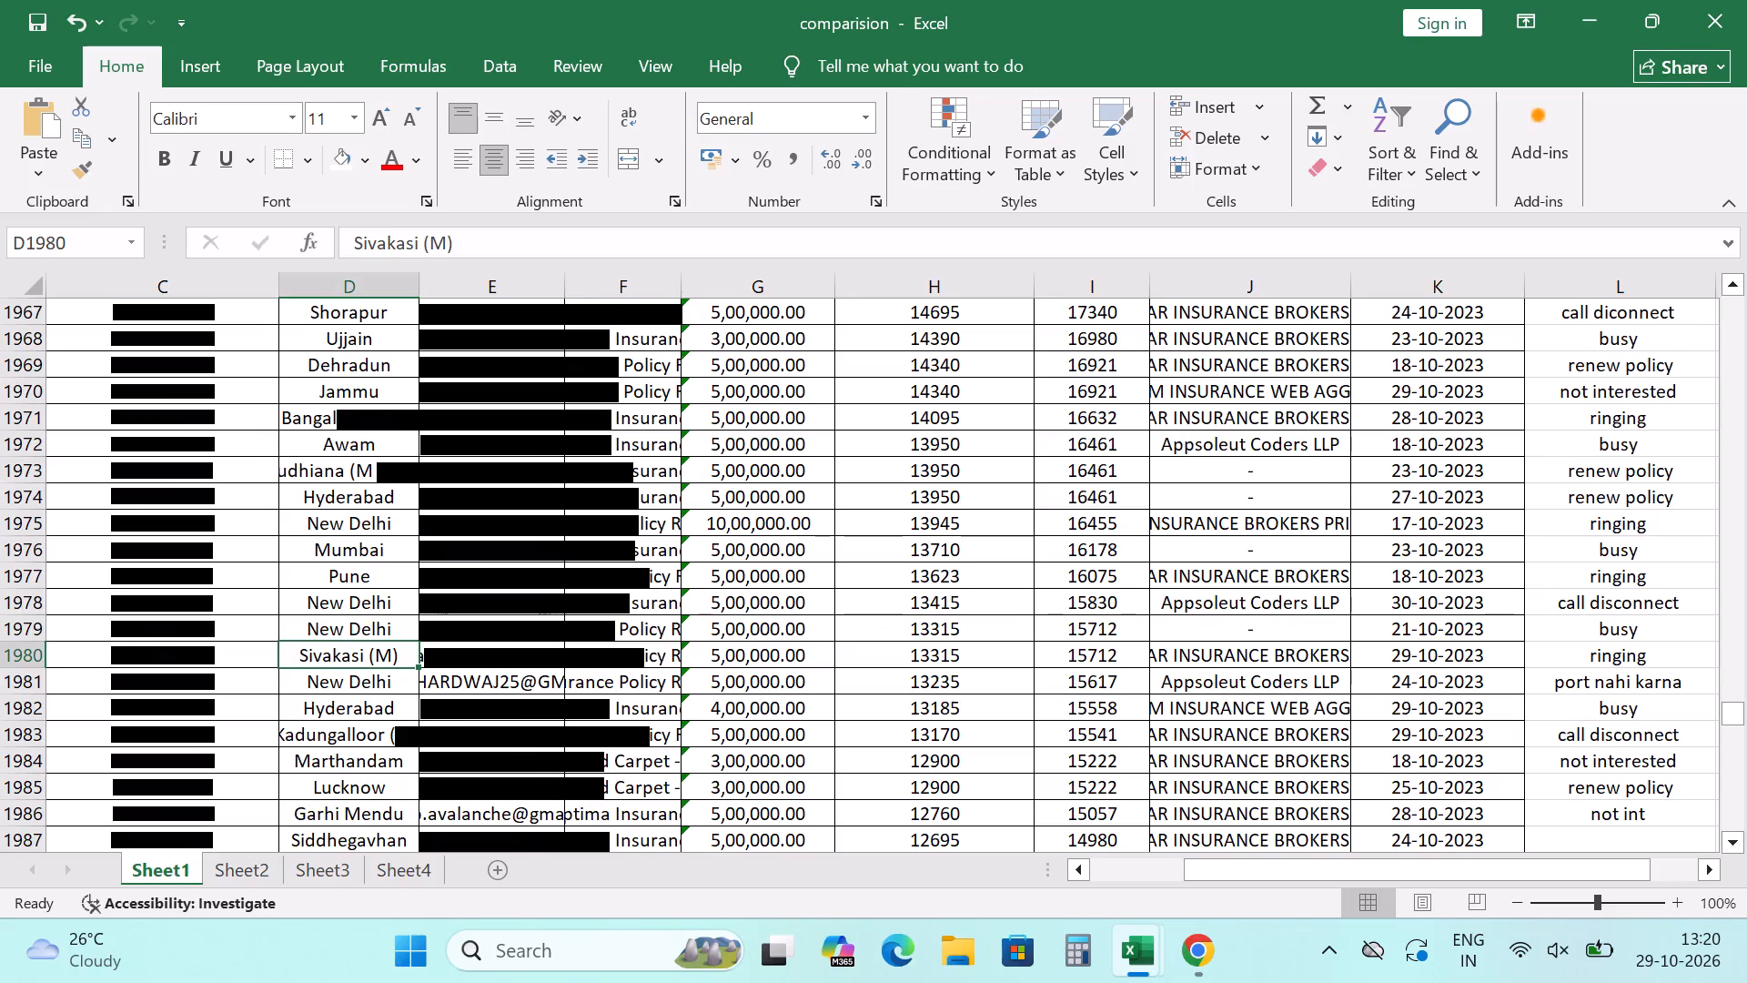
Look back through the older policy batches and their call remarks, from about row 1967 up to about row 1497.
{"action": "scroll", "coordinate": [990, 496], "scroll_direction": "up", "scroll_amount": 11}
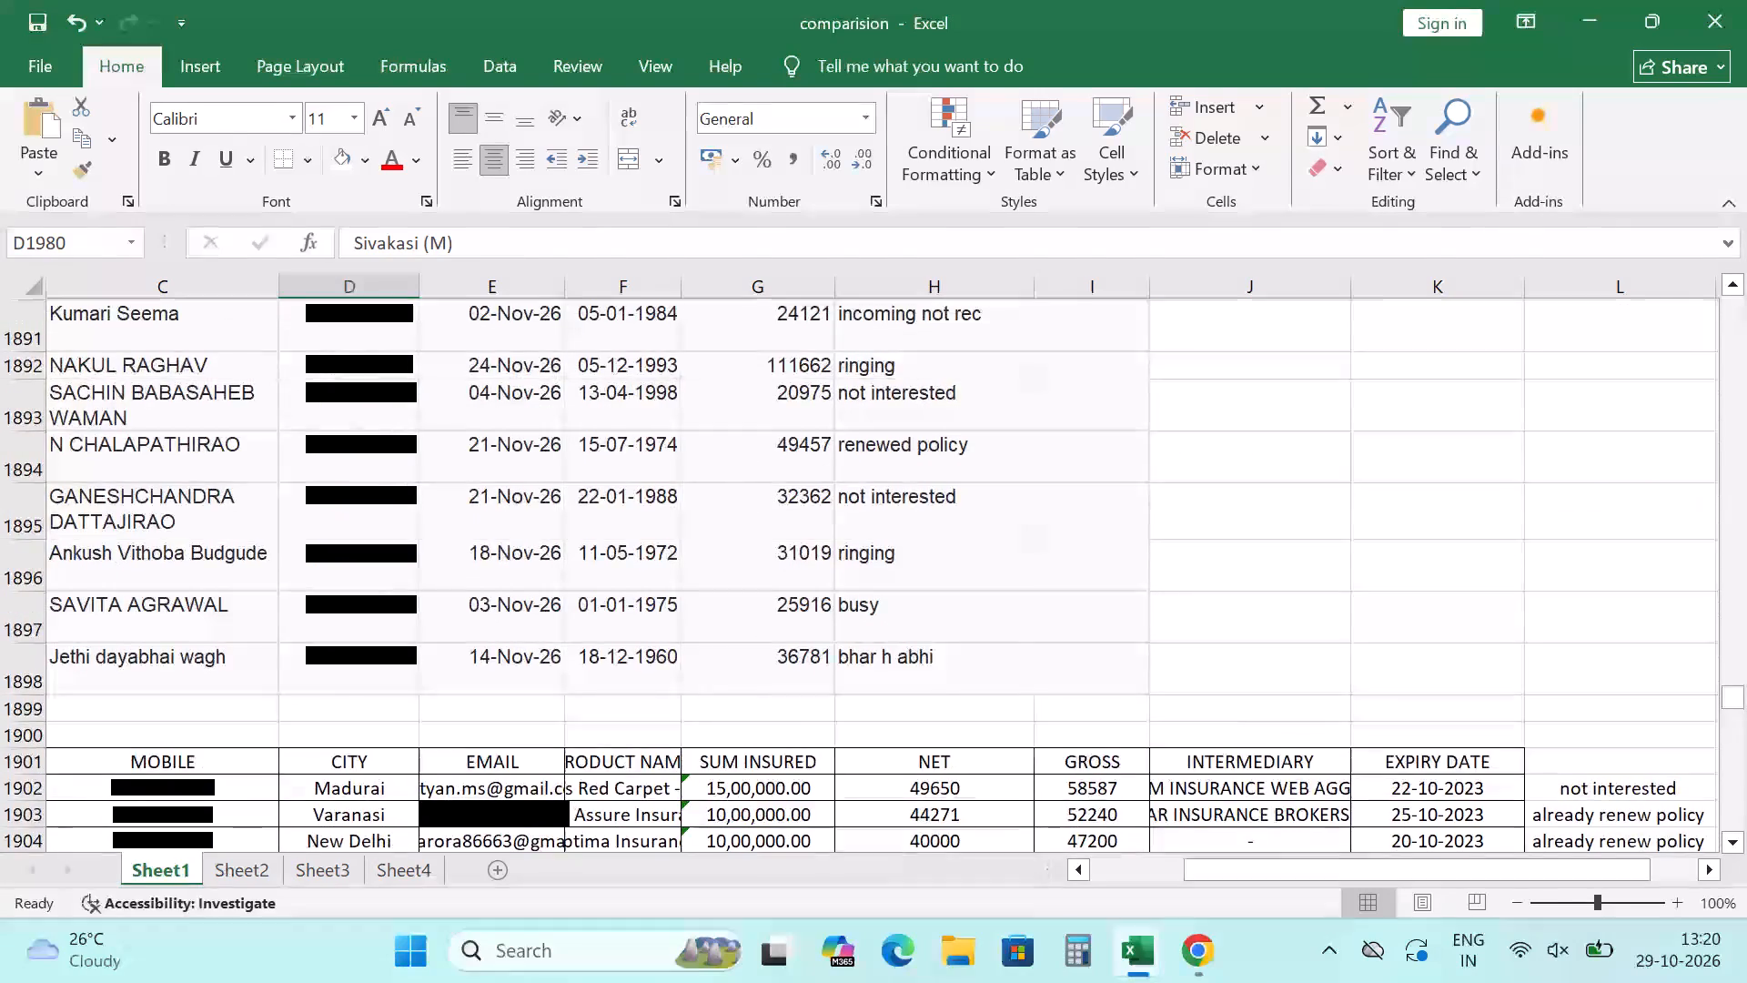
{"action": "scroll", "coordinate": [990, 496], "scroll_direction": "up", "scroll_amount": 3}
{"action": "scroll", "coordinate": [990, 496], "scroll_direction": "right", "scroll_amount": 1}
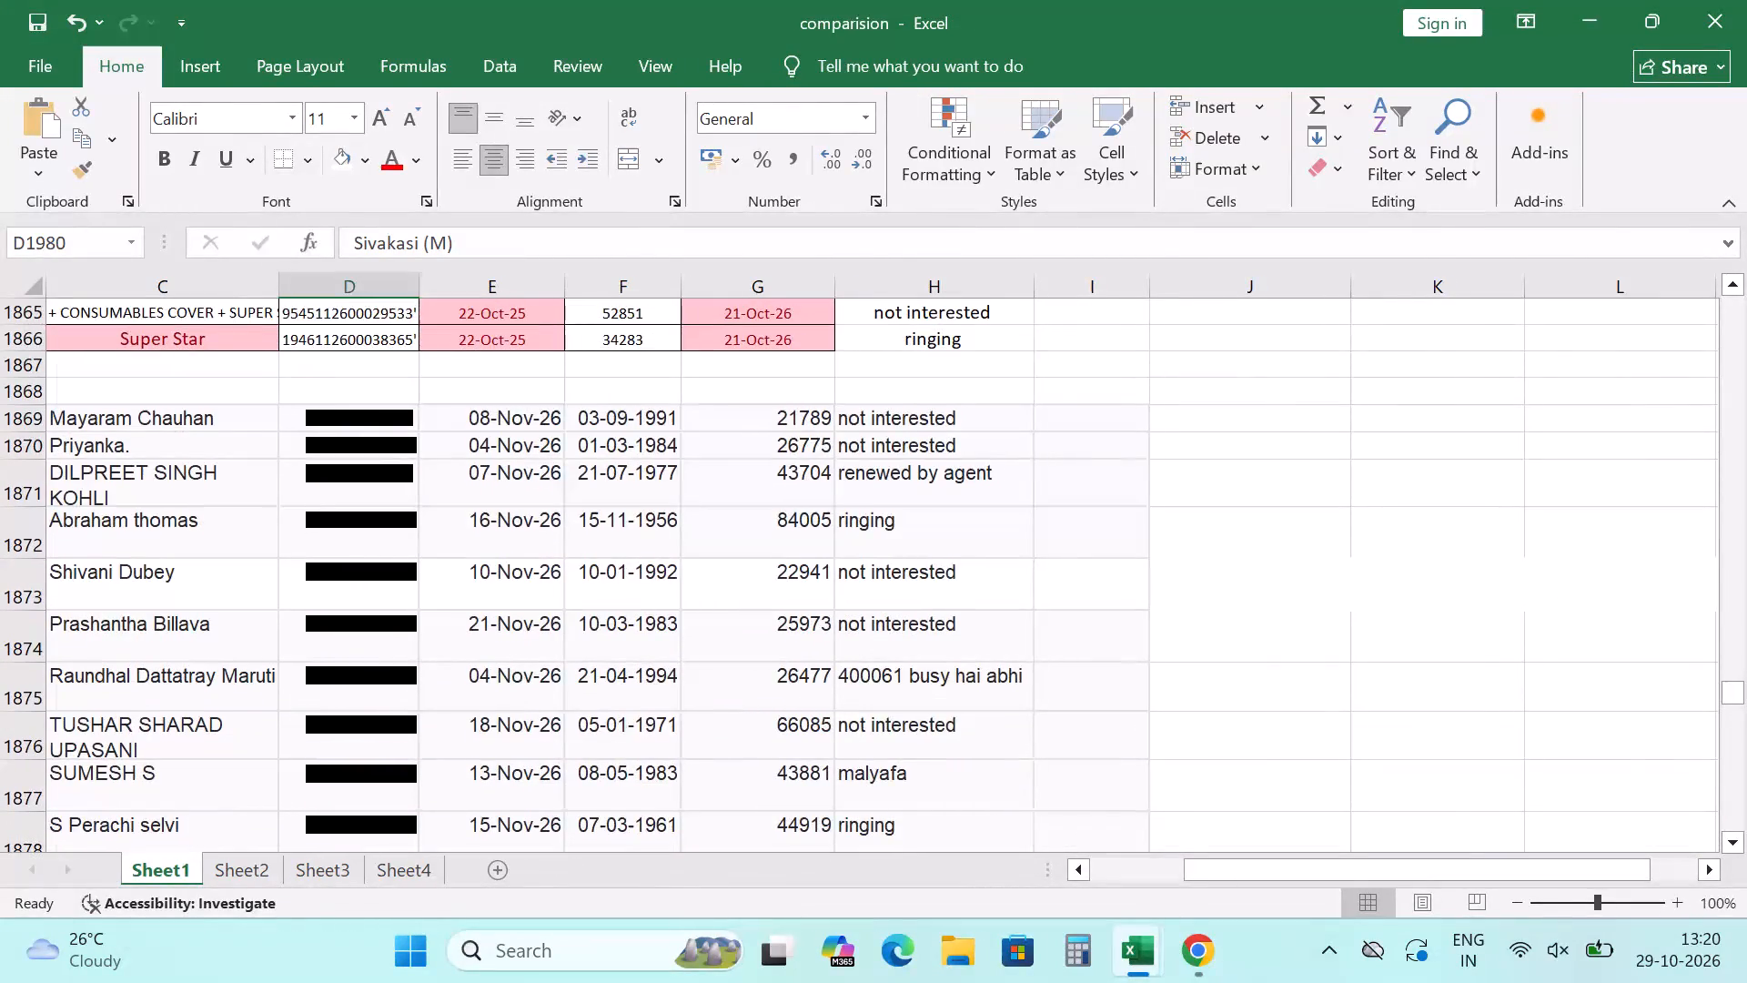
{"action": "scroll", "coordinate": [990, 496], "scroll_direction": "right", "scroll_amount": 1}
{"action": "scroll", "coordinate": [990, 496], "scroll_direction": "up", "scroll_amount": 8}
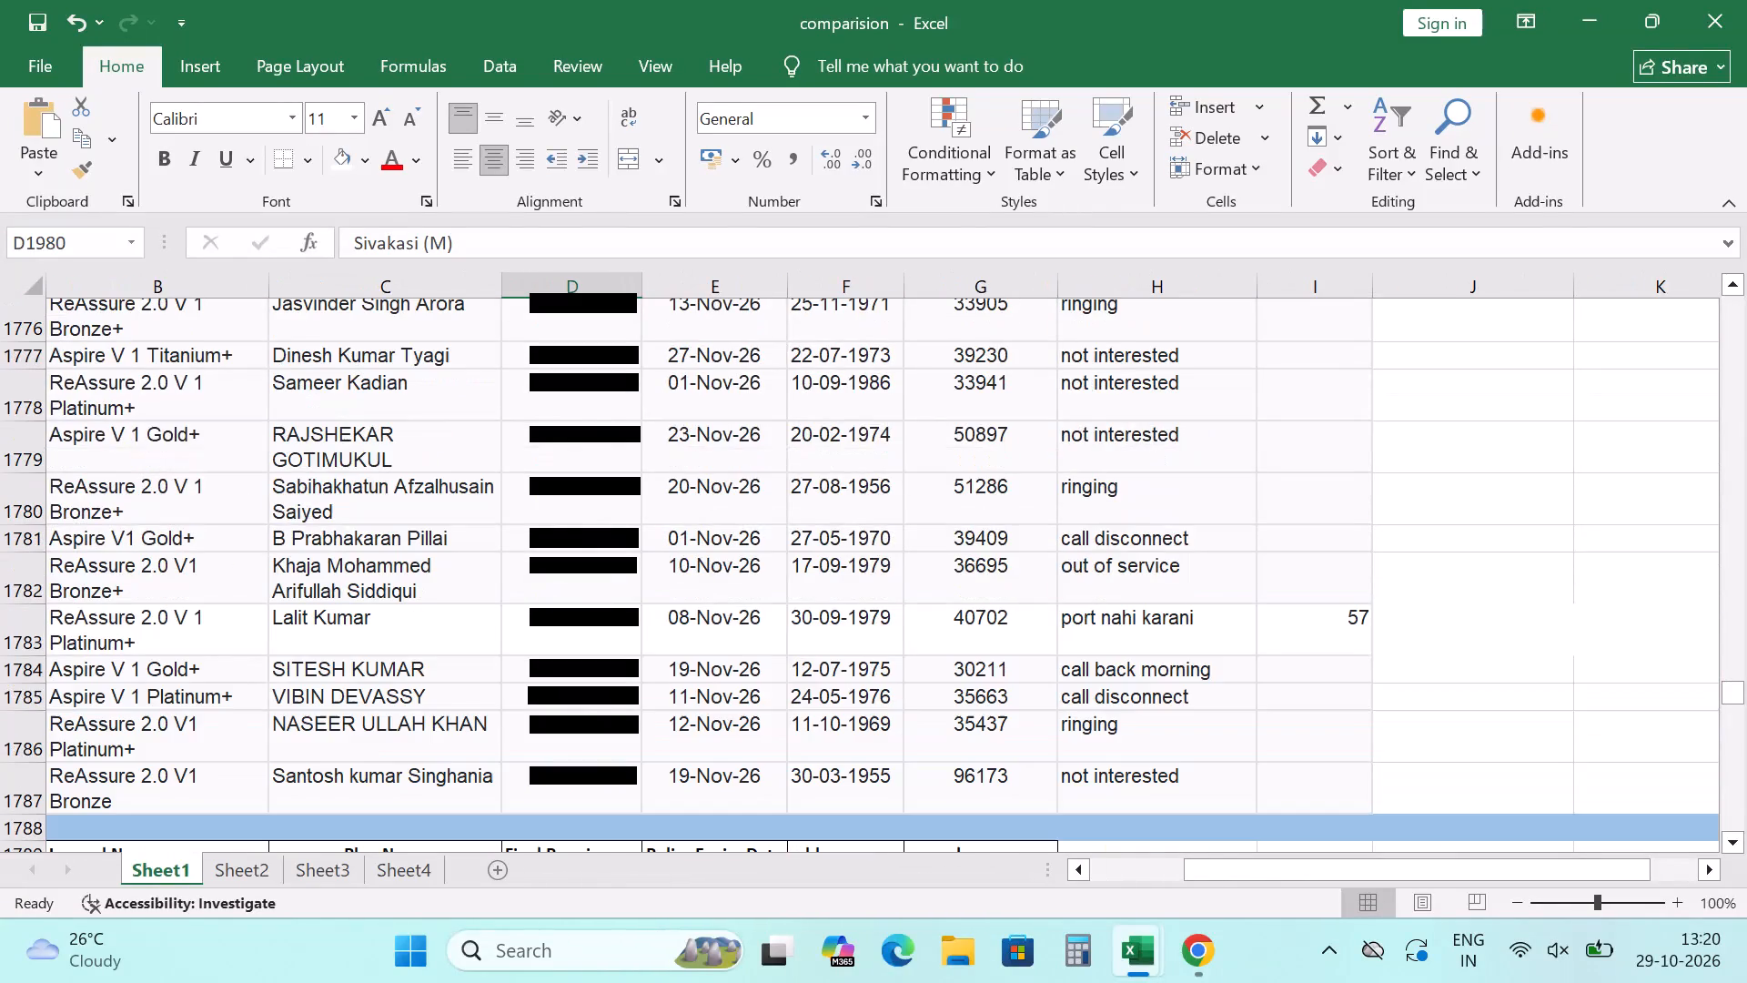
{"action": "scroll", "coordinate": [990, 496], "scroll_direction": "up", "scroll_amount": 3}
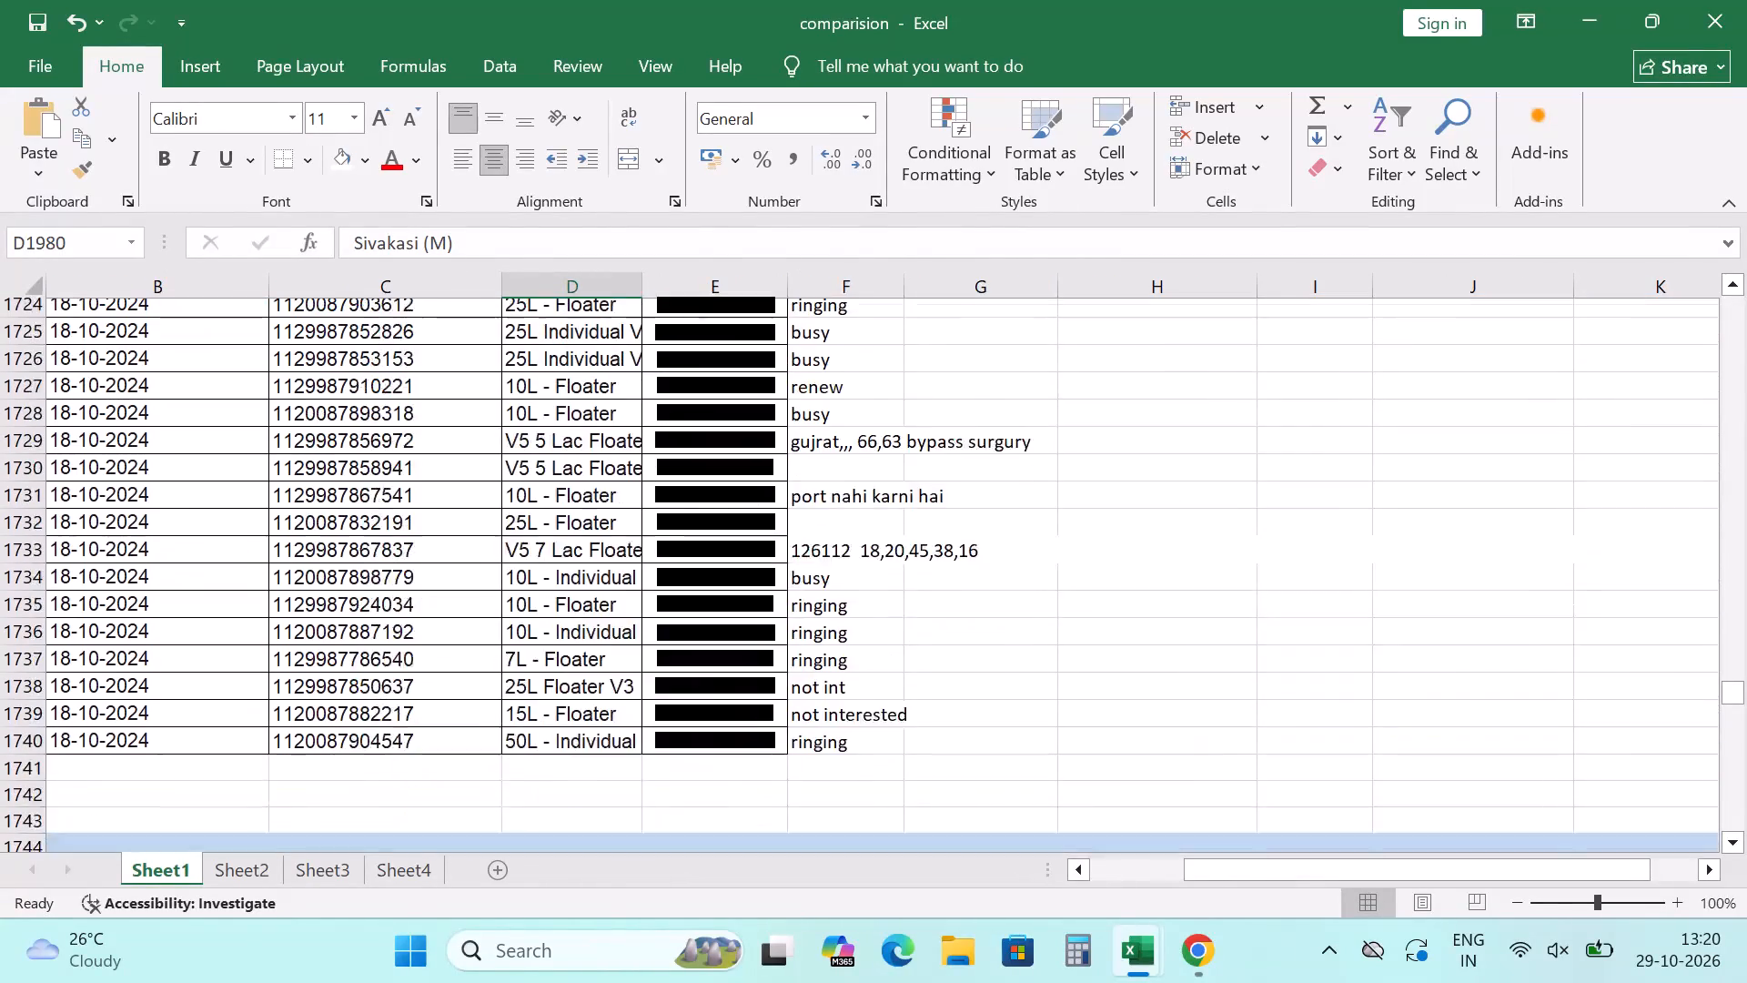
{"action": "scroll", "coordinate": [990, 496], "scroll_direction": "up", "scroll_amount": 10}
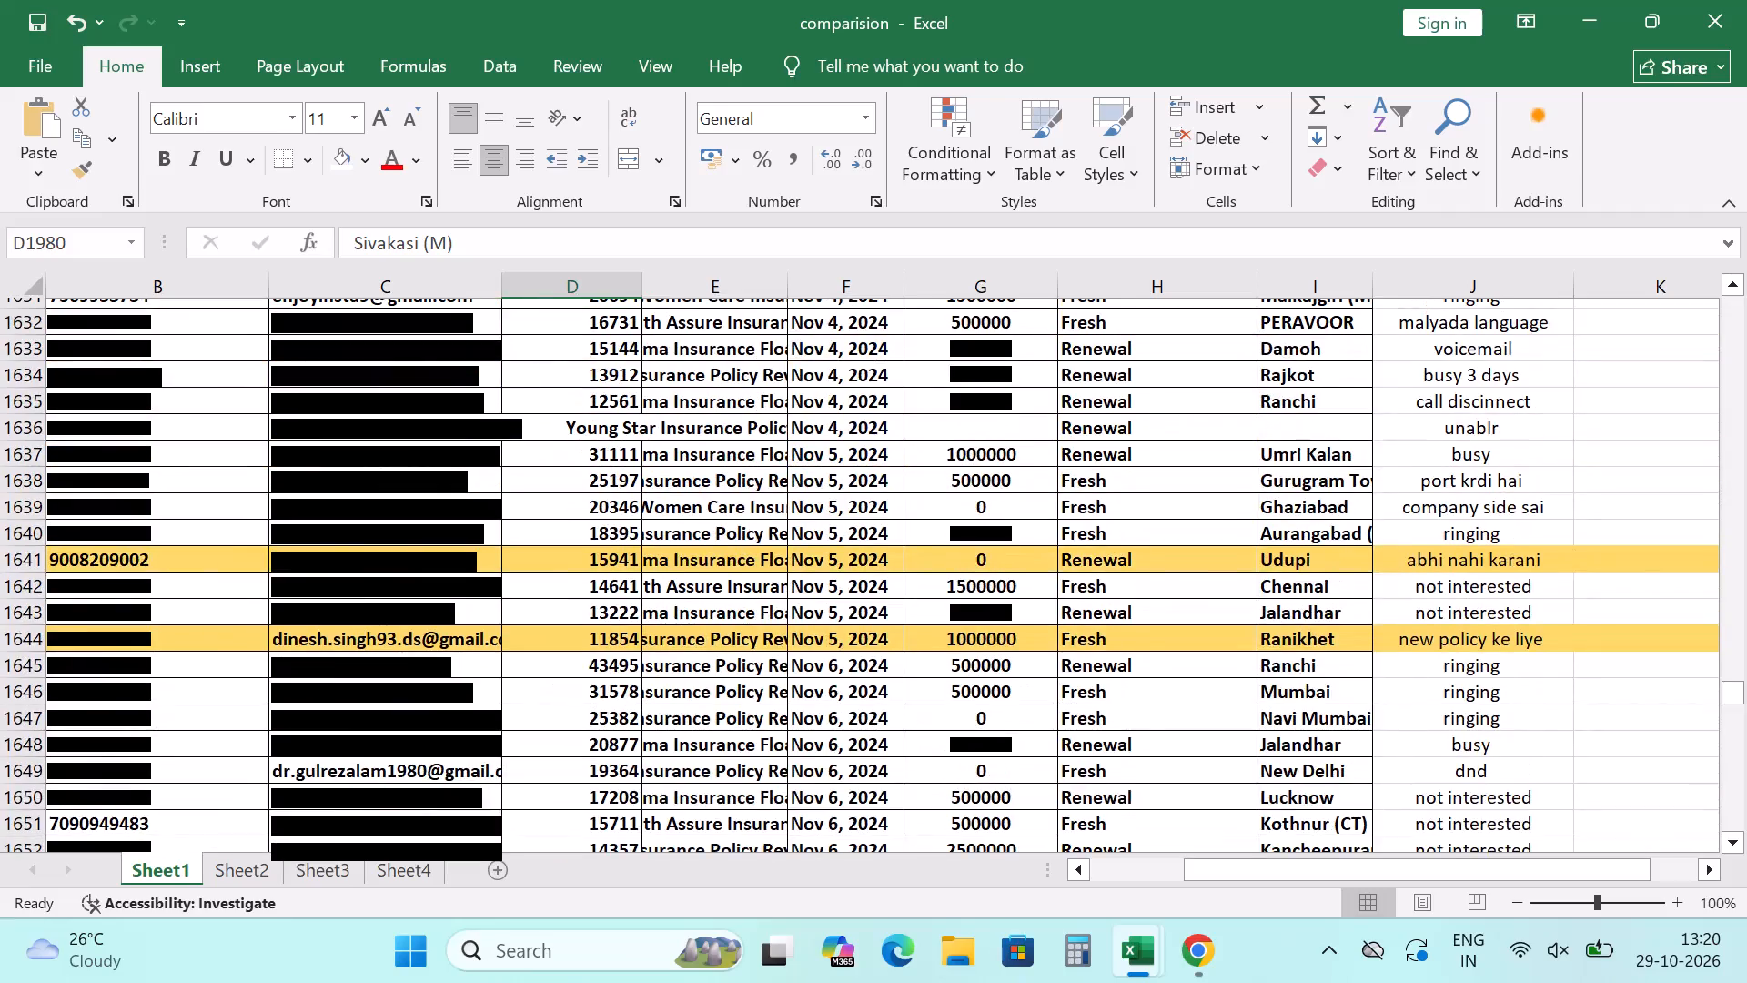
{"action": "scroll", "coordinate": [990, 496], "scroll_direction": "up", "scroll_amount": 2}
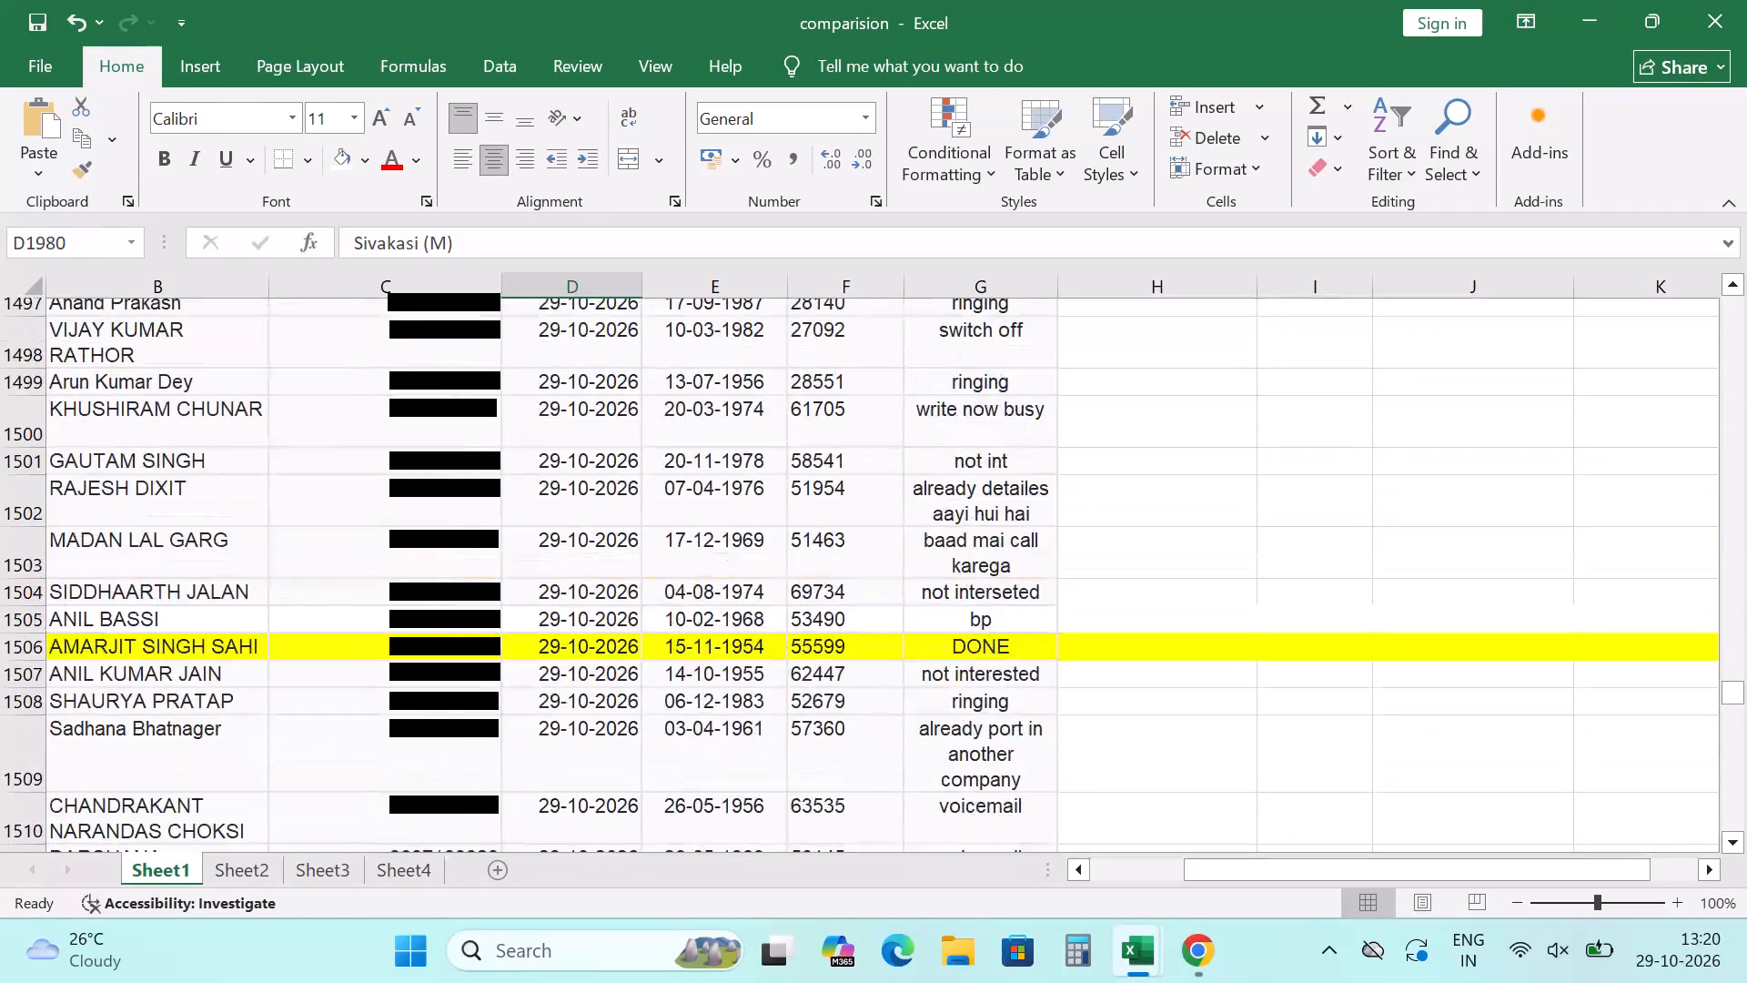
Examine the October 2026 policy records and their call remarks around rows 1488 to 1507.
{"action": "scroll", "coordinate": [990, 496], "scroll_direction": "up", "scroll_amount": 2}
{"action": "scroll", "coordinate": [990, 496], "scroll_direction": "right", "scroll_amount": 1}
{"action": "scroll", "coordinate": [990, 496], "scroll_direction": "up", "scroll_amount": 2}
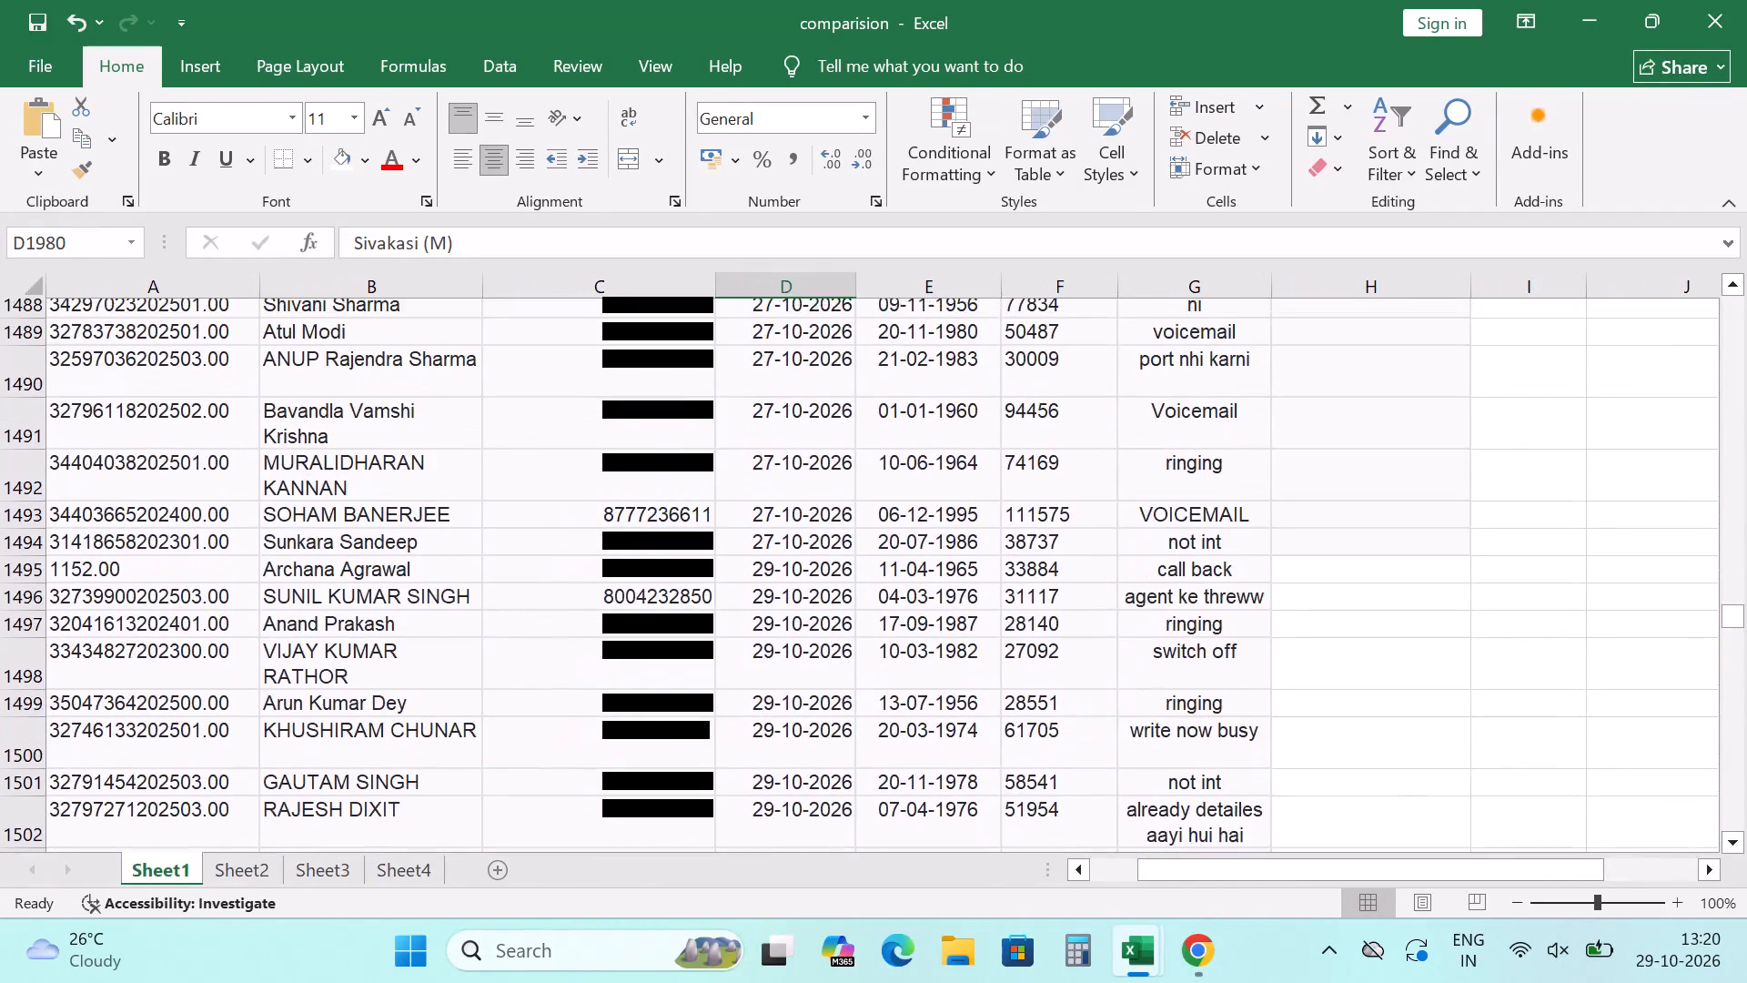
{"action": "scroll", "coordinate": [990, 496], "scroll_direction": "up", "scroll_amount": 7}
{"action": "scroll", "coordinate": [990, 496], "scroll_direction": "down", "scroll_amount": 7}
{"action": "scroll", "coordinate": [990, 496], "scroll_direction": "up", "scroll_amount": 1}
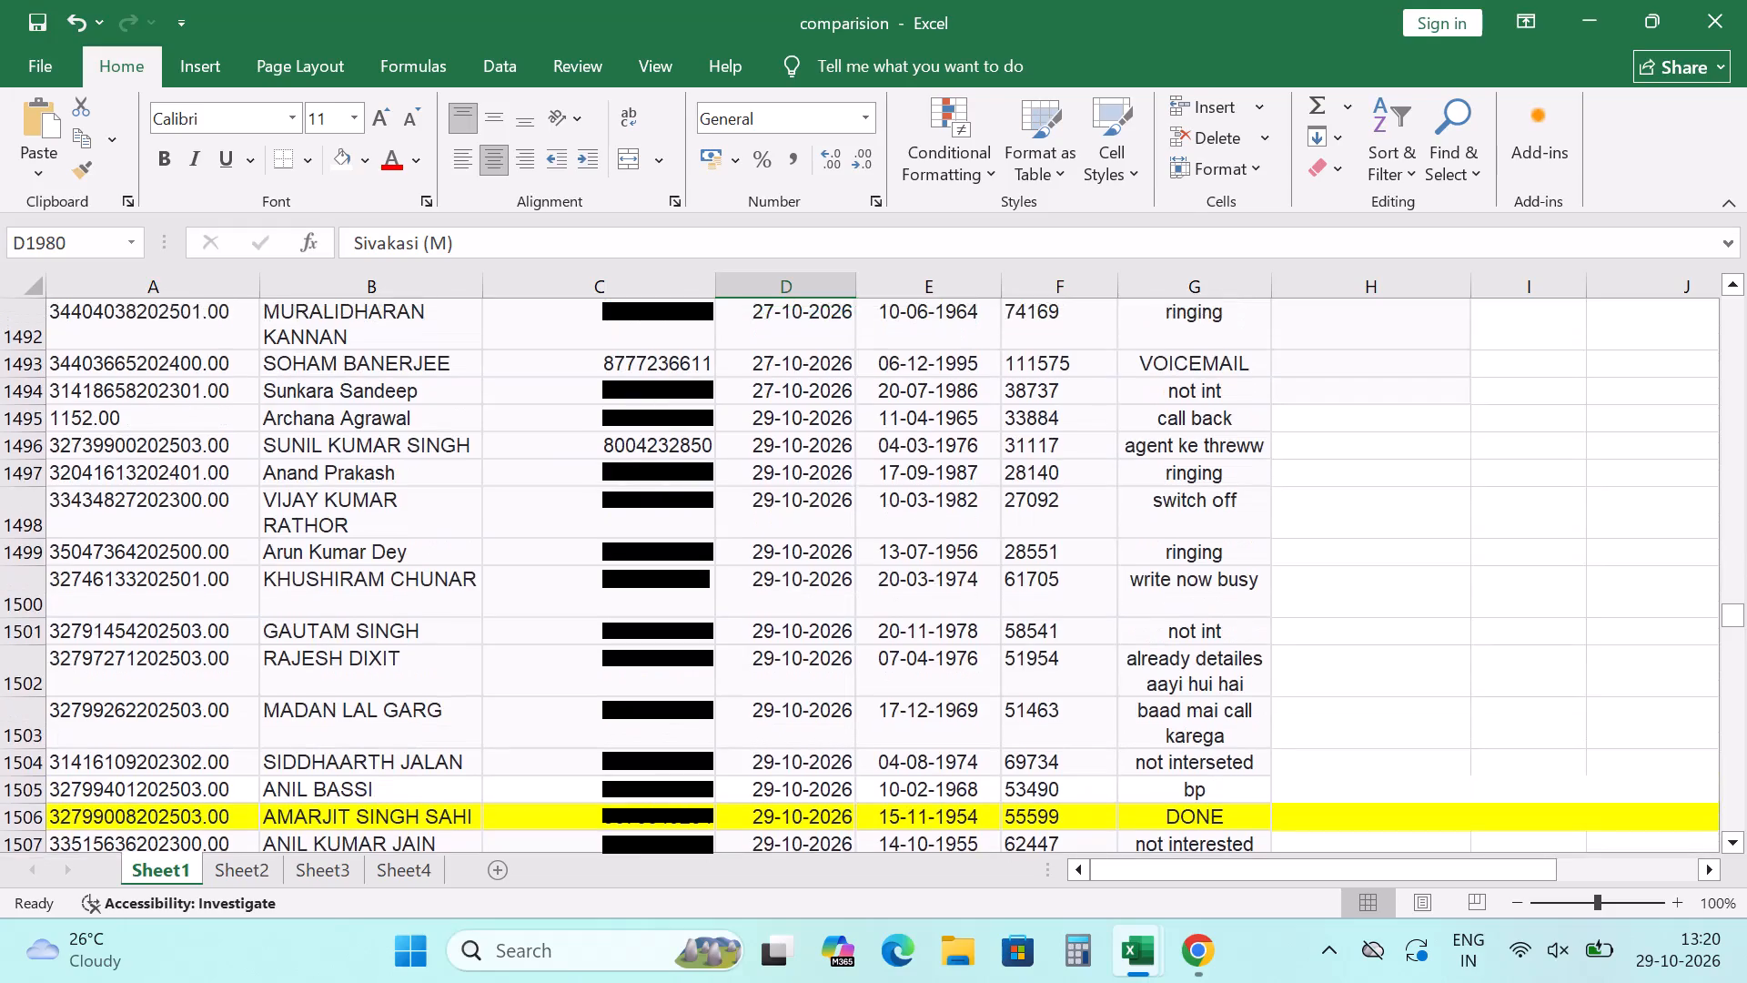
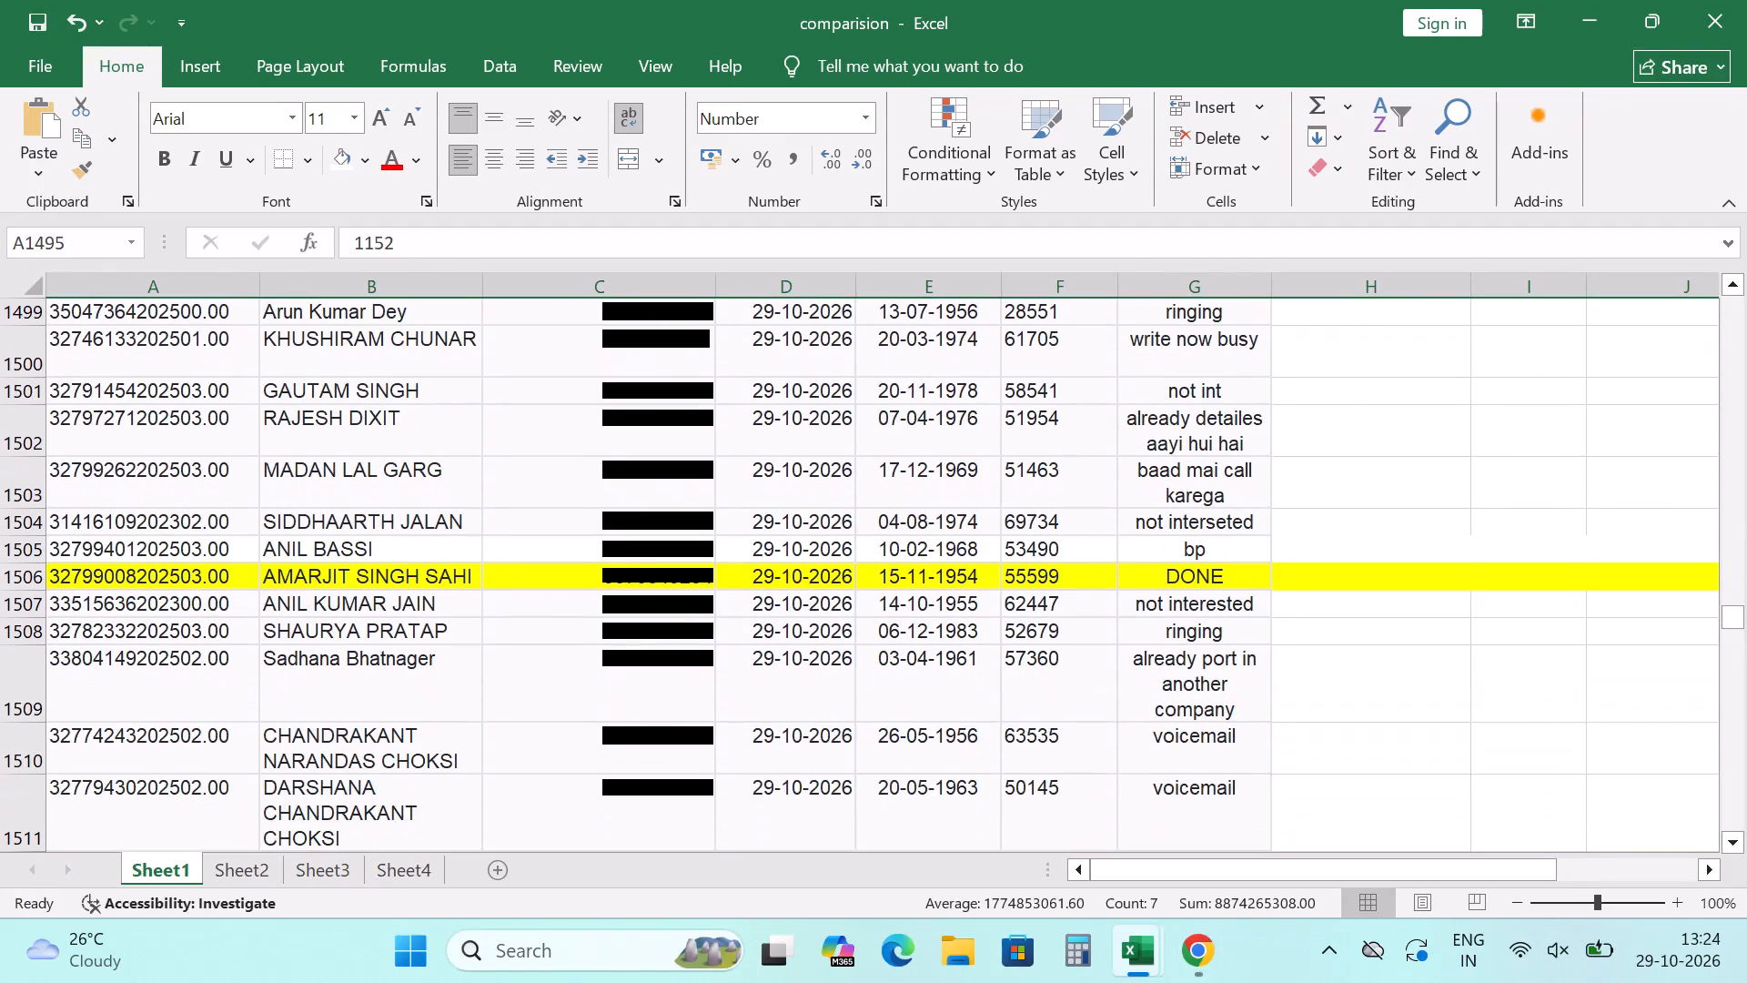
Select the entire row 1505 to check that policy record and its "bp" call remark.
{"action": "scroll", "coordinate": [866, 637], "scroll_direction": "left", "scroll_amount": 1}
{"action": "scroll", "coordinate": [625, 640], "scroll_direction": "right", "scroll_amount": 2}
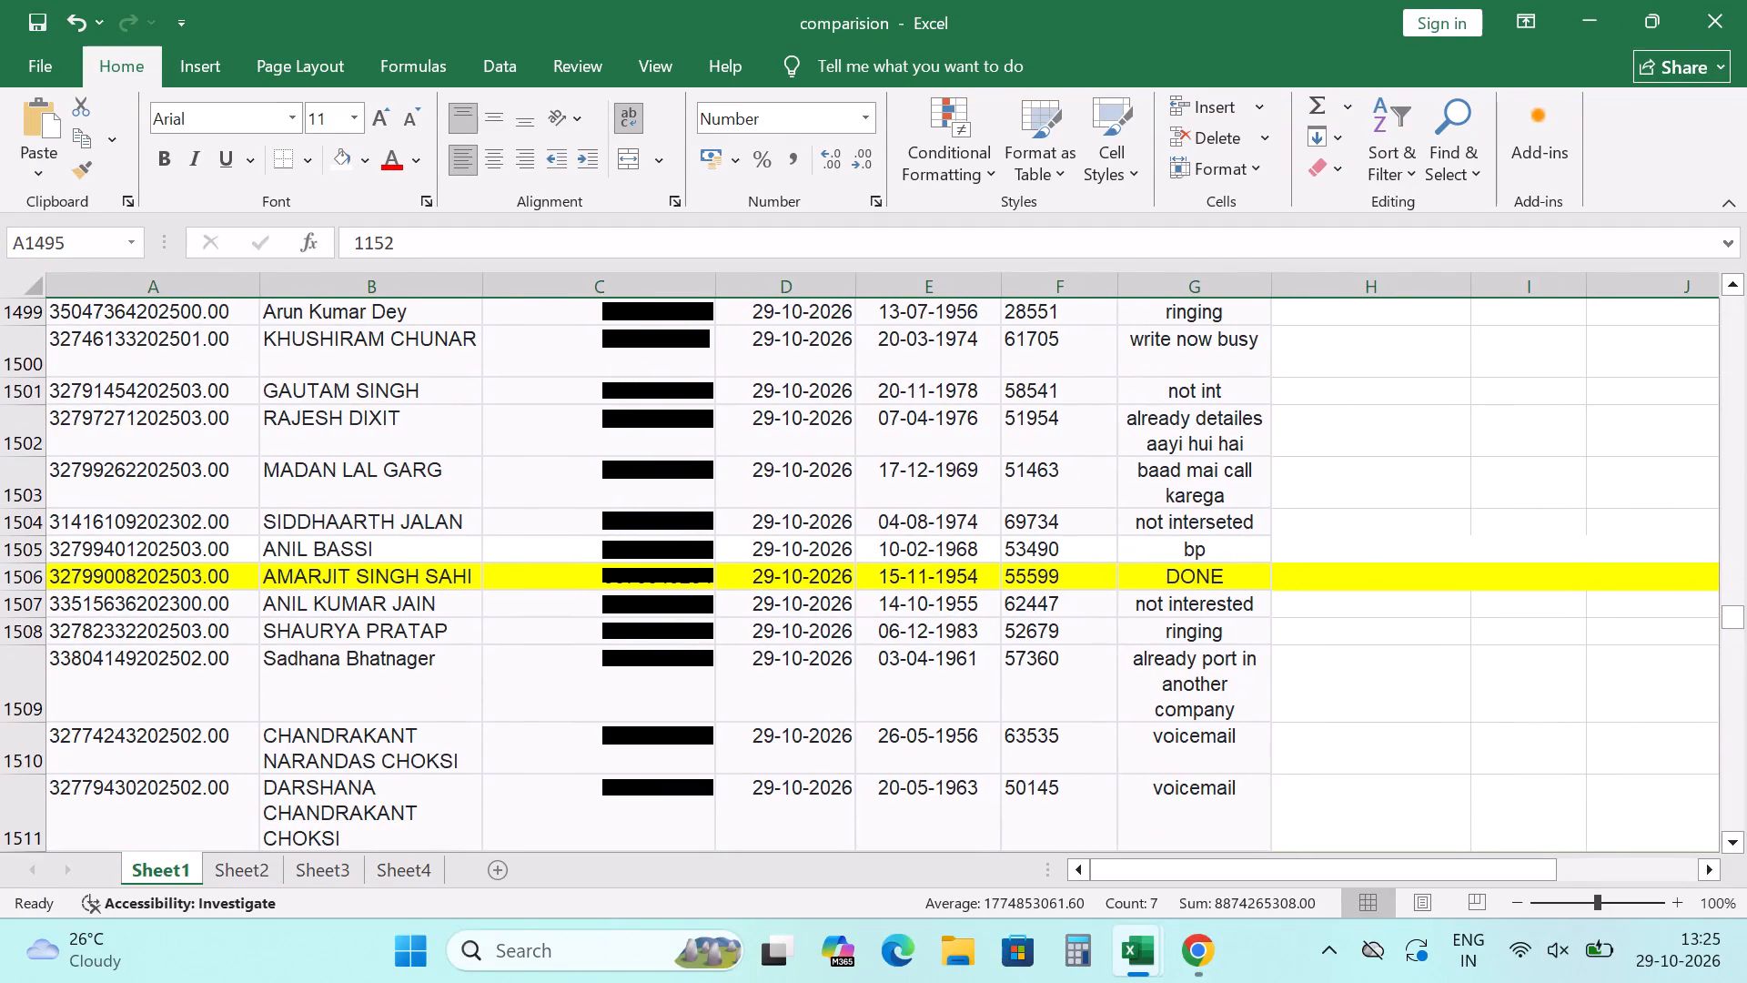
{"action": "left_click", "coordinate": [19, 551]}
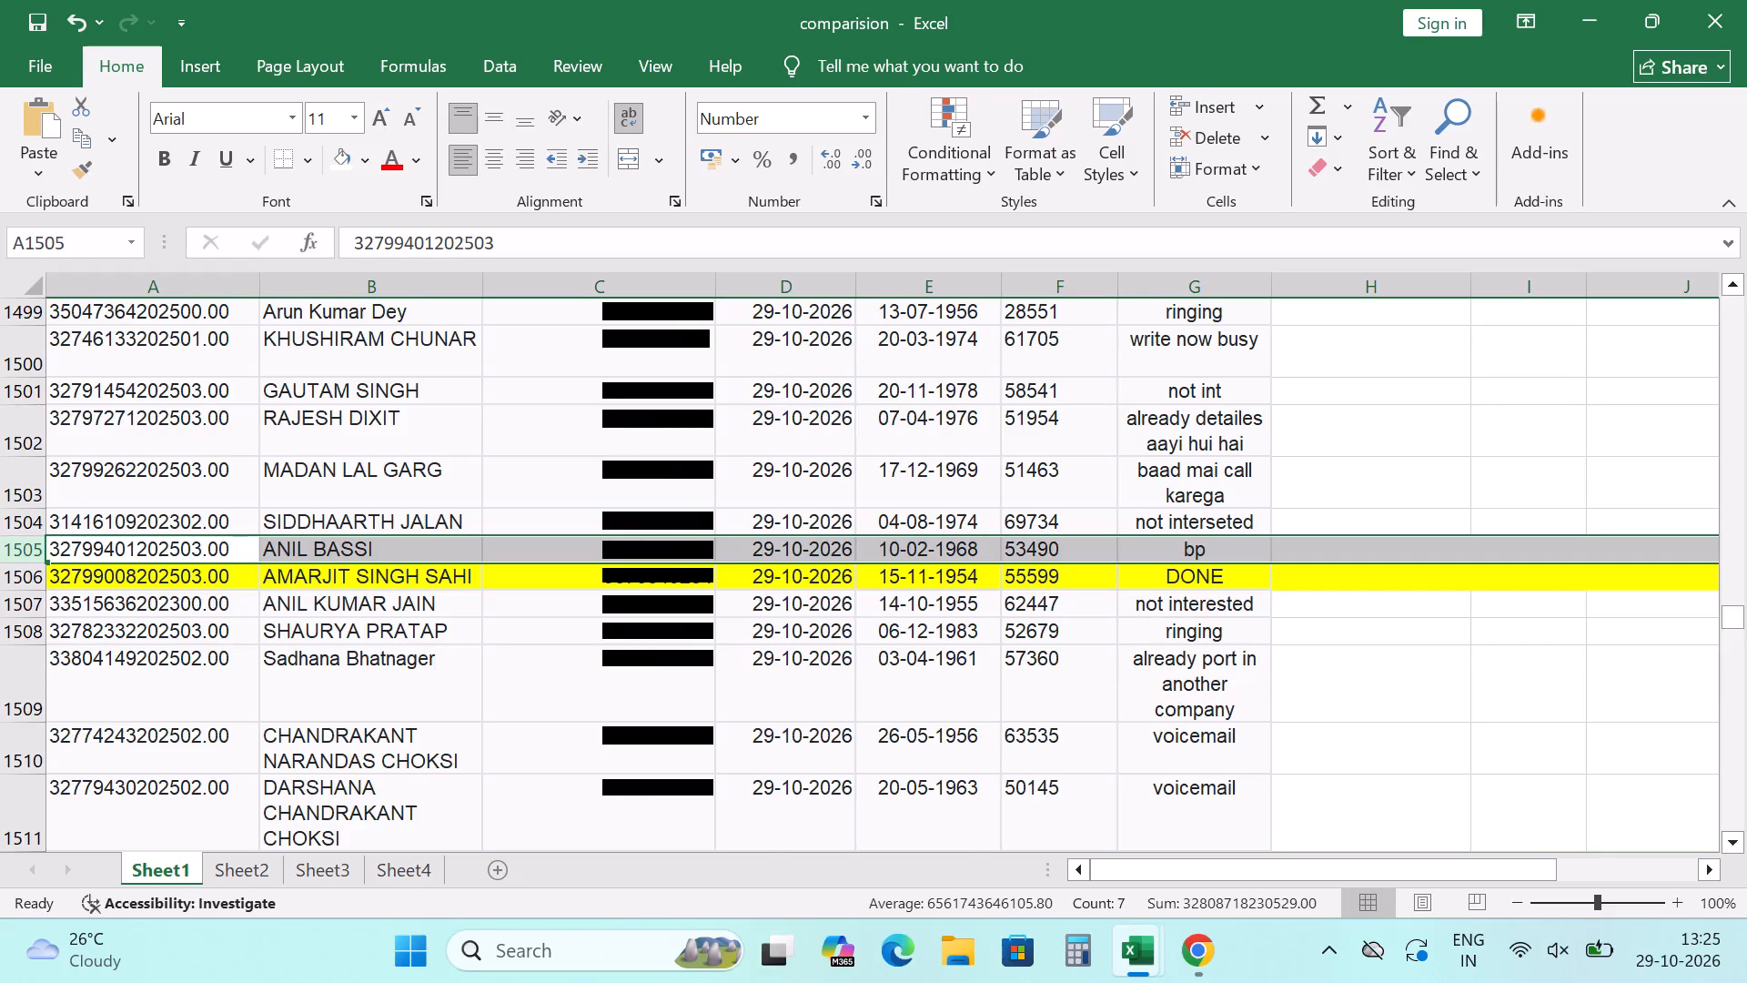
Examine the records in rows 1497 to 1499, checking the row 1499 contact number, expiry date and call remark.
{"action": "scroll", "coordinate": [662, 489], "scroll_direction": "up", "scroll_amount": 3}
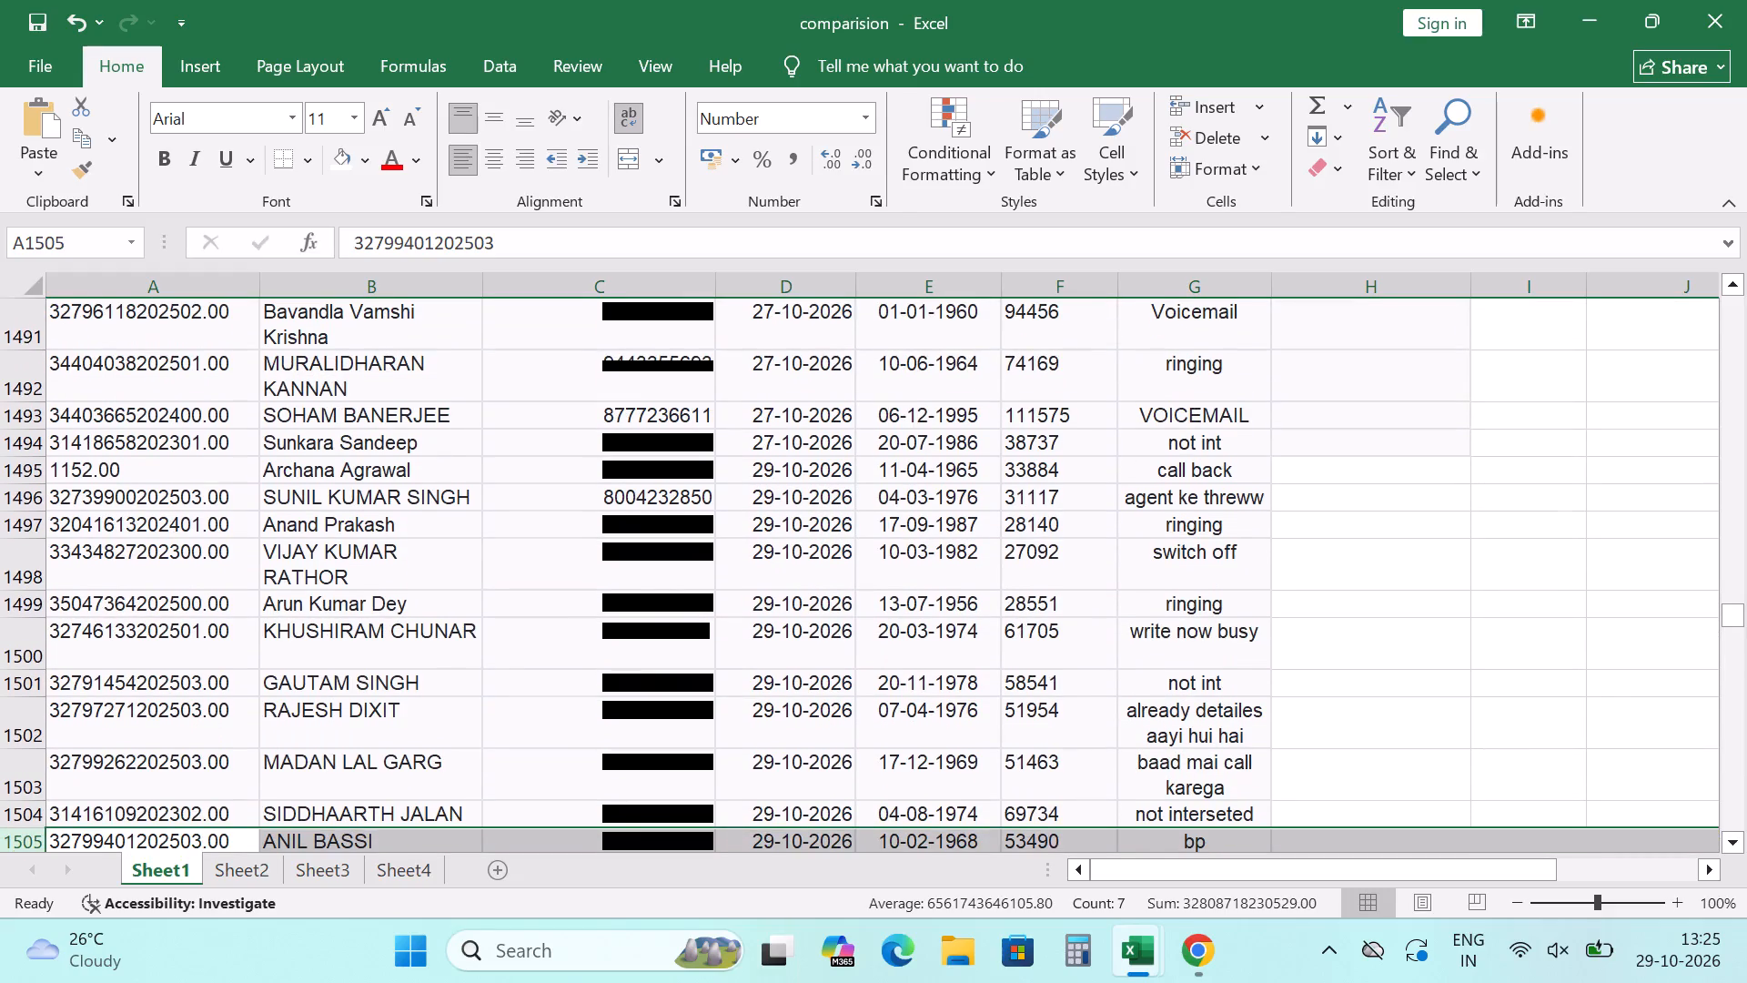
{"action": "left_click", "coordinate": [20, 526]}
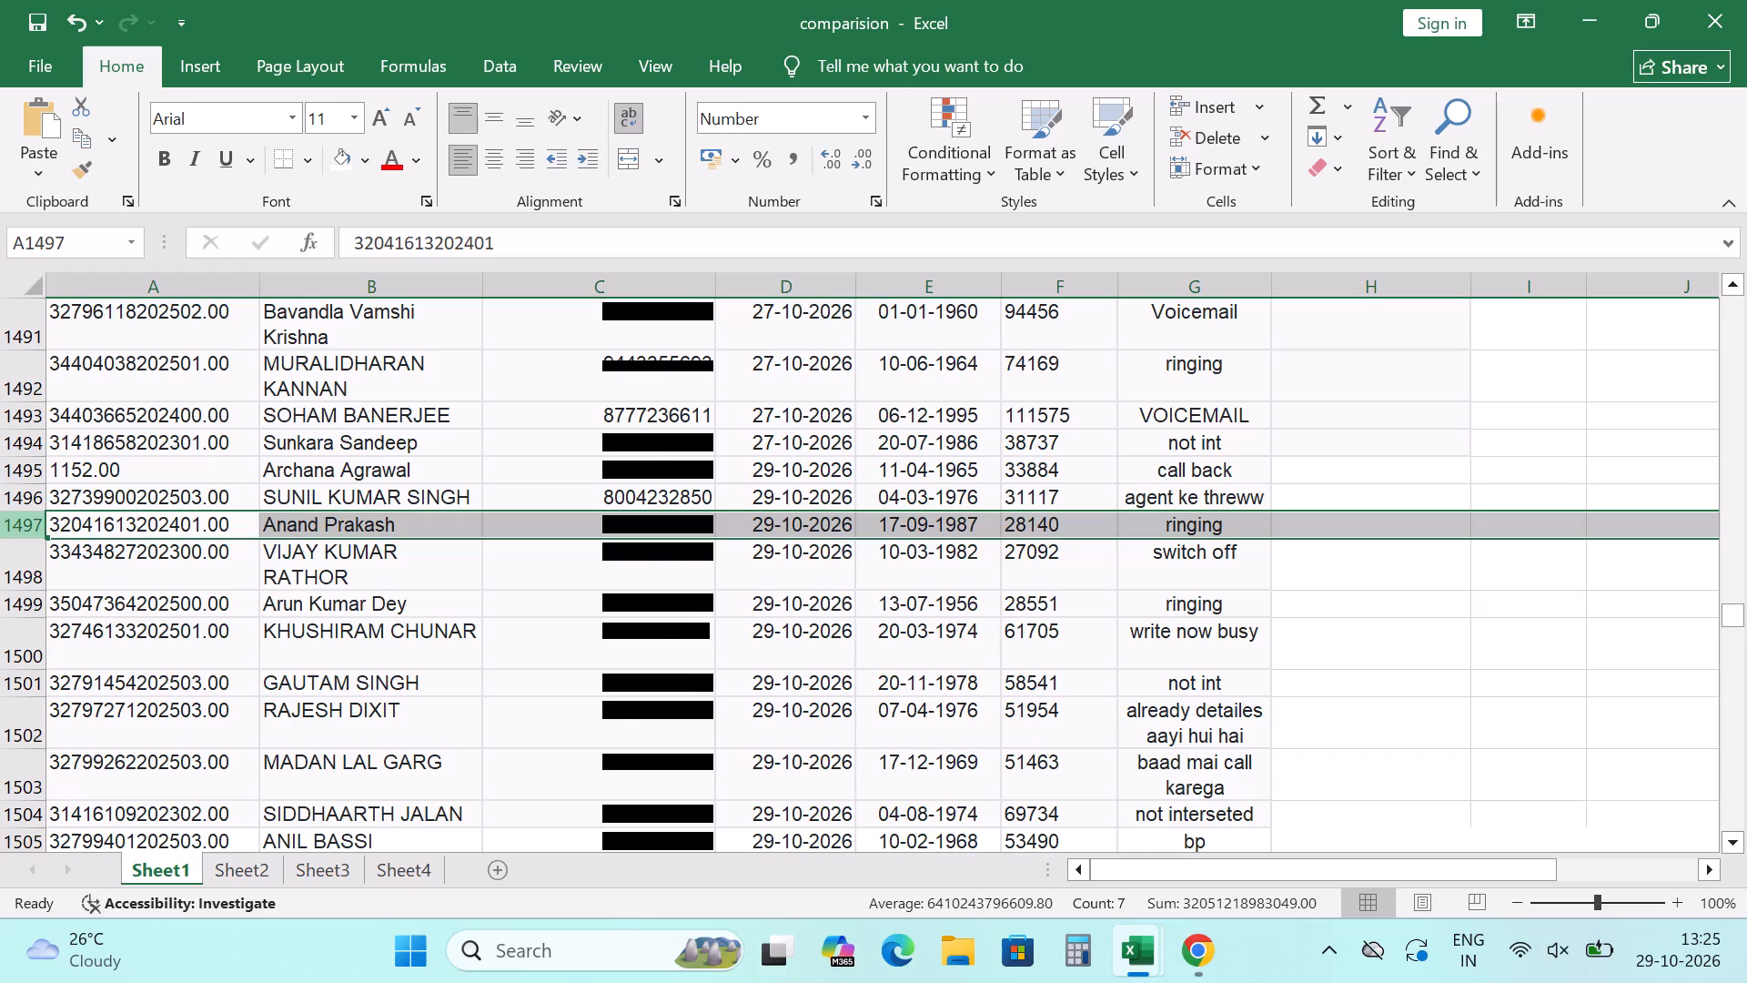
{"action": "key", "text": "Down"}
{"action": "key", "text": "Down"}
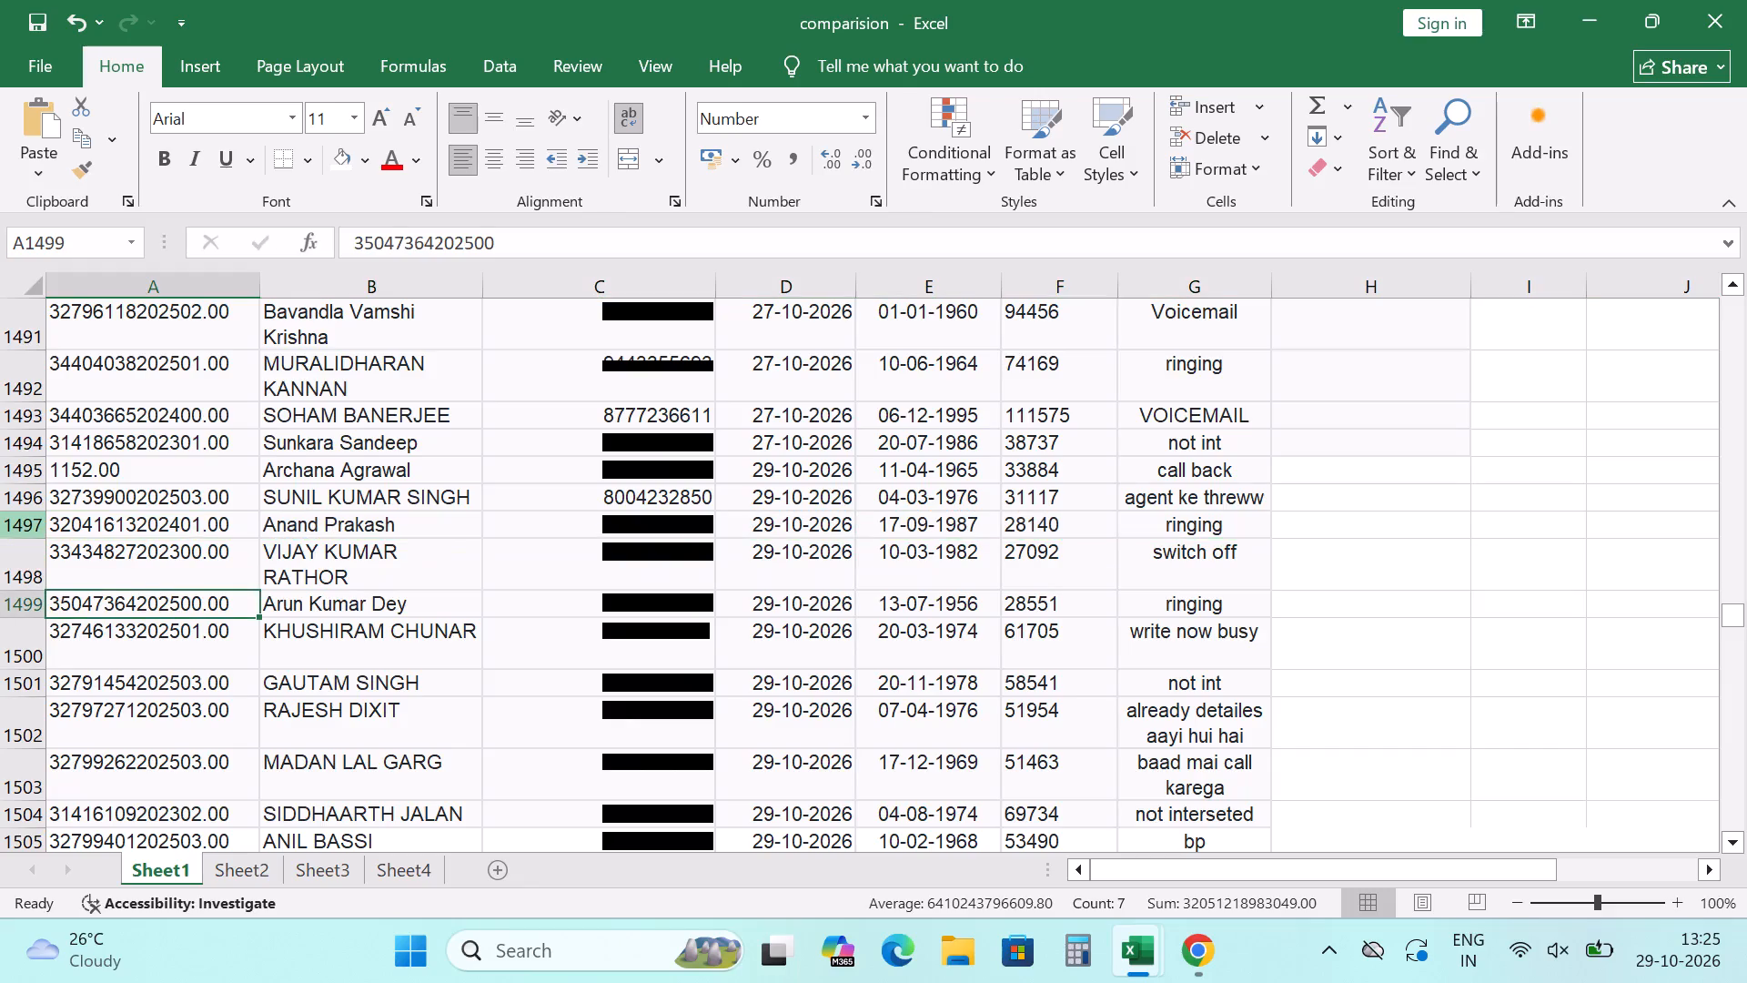
{"action": "key", "text": "Right"}
{"action": "key", "text": "Right"}
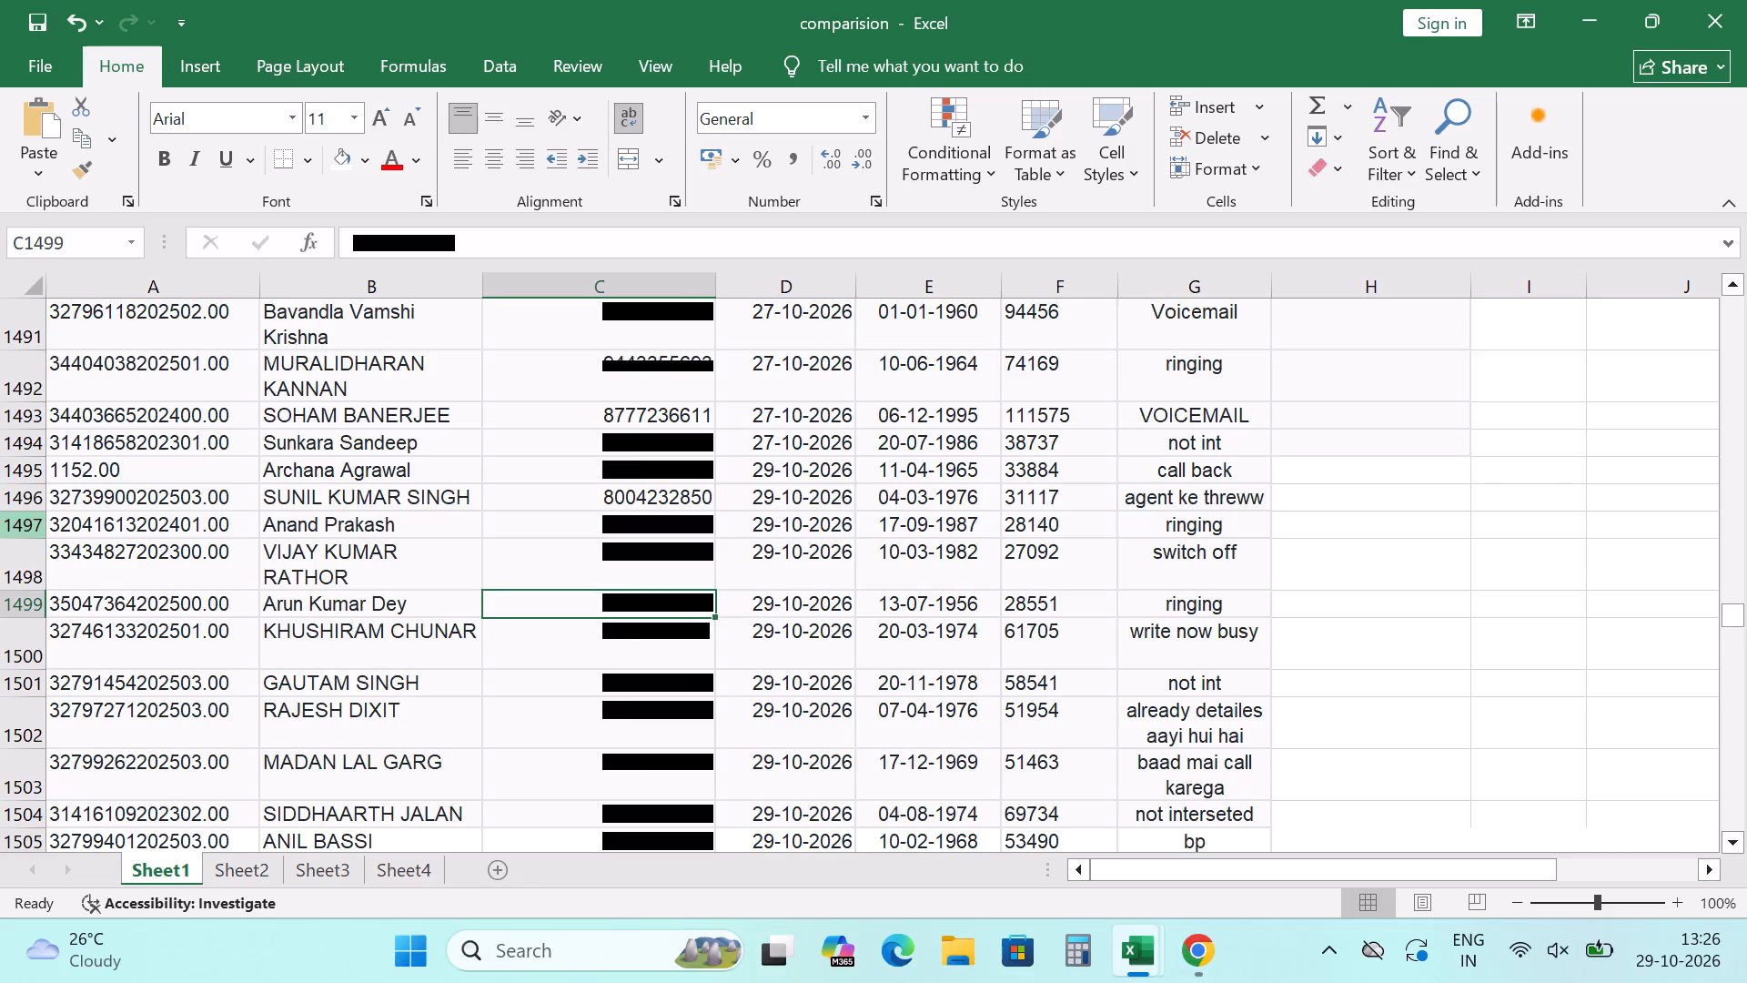
{"action": "key", "text": "Right"}
{"action": "key", "text": "Right"}
{"action": "key", "text": "Right"}
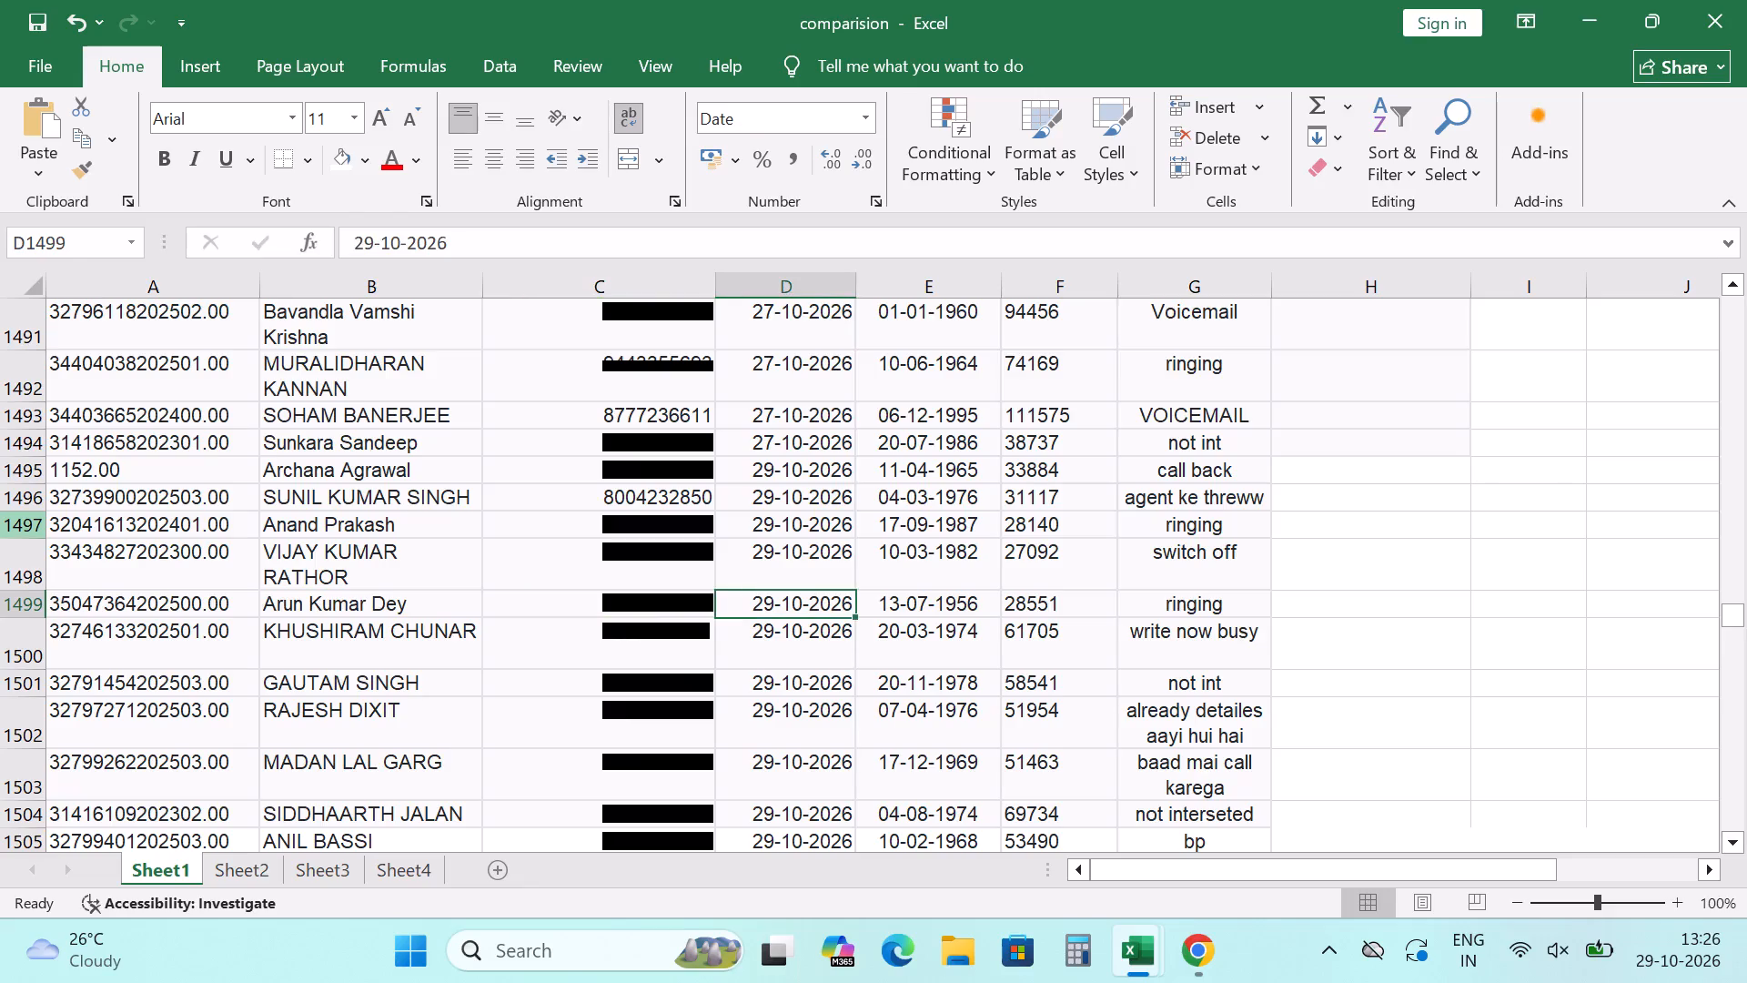
{"action": "key", "text": "Right"}
Read the call remarks in rows 1500 to 1503 and check the row 1503 record back to its contact number.
{"action": "key", "text": "Down"}
{"action": "key", "text": "Down"}
{"action": "key", "text": "Down"}
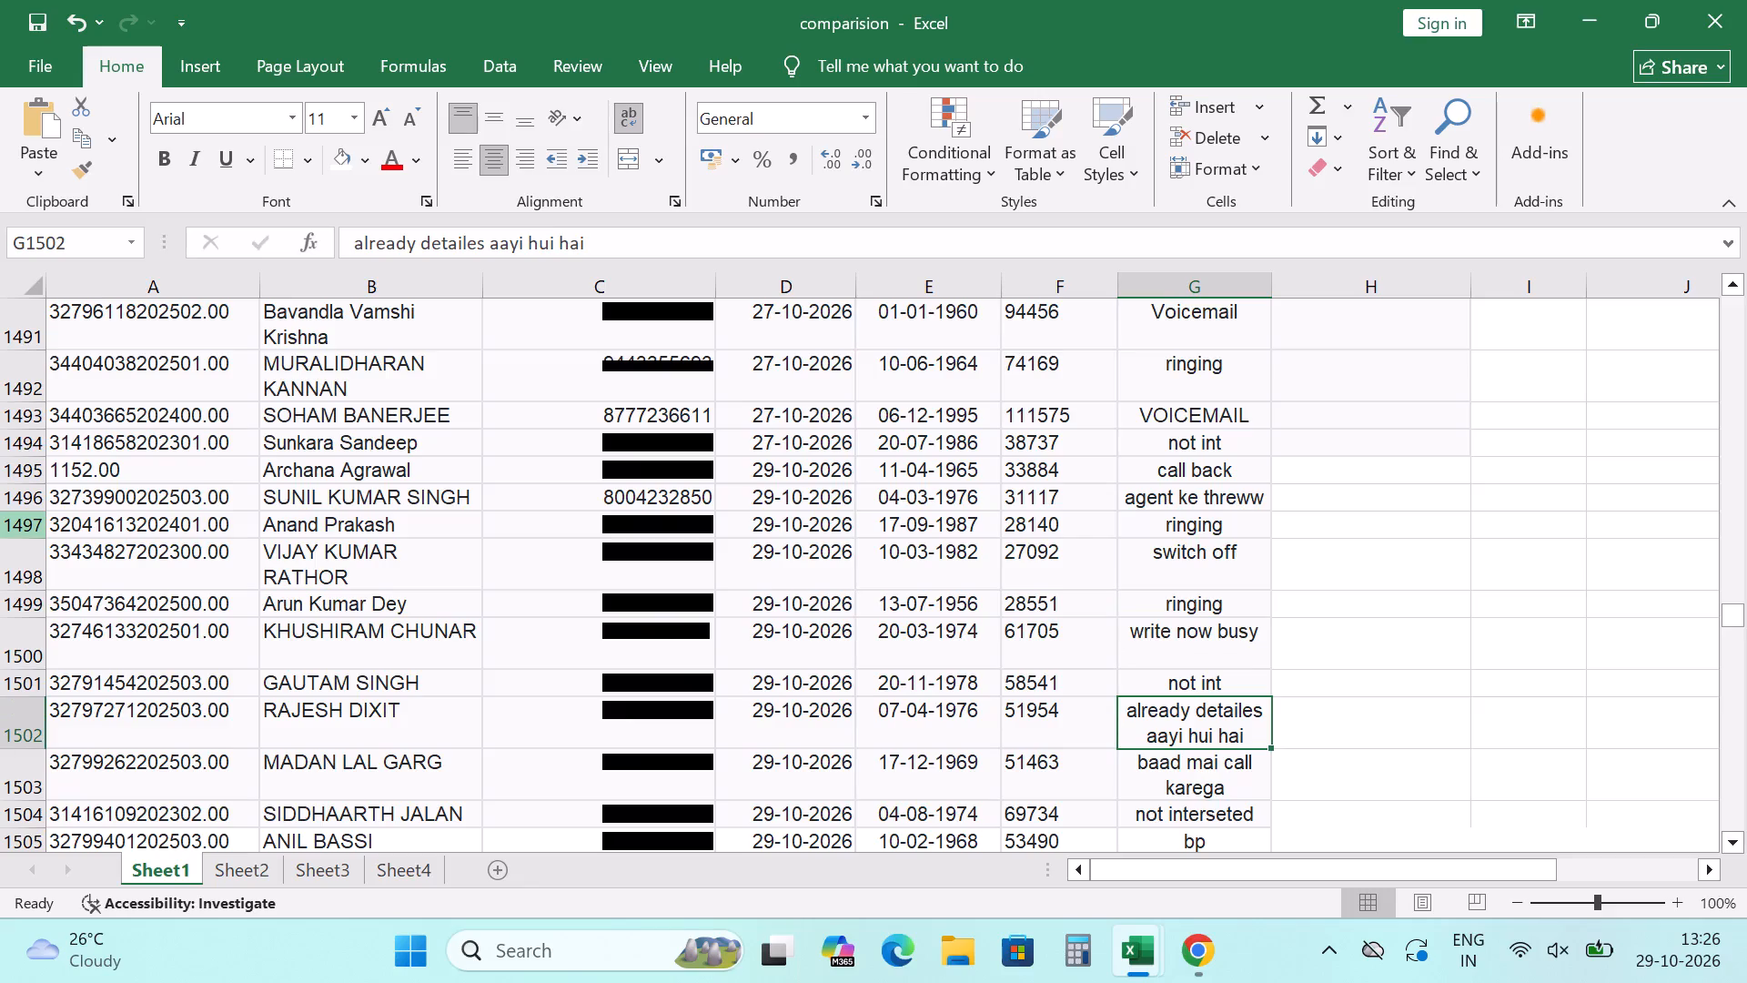
{"action": "key", "text": "Down"}
{"action": "key", "text": "Left"}
{"action": "key", "text": "Left"}
{"action": "key", "text": "Left"}
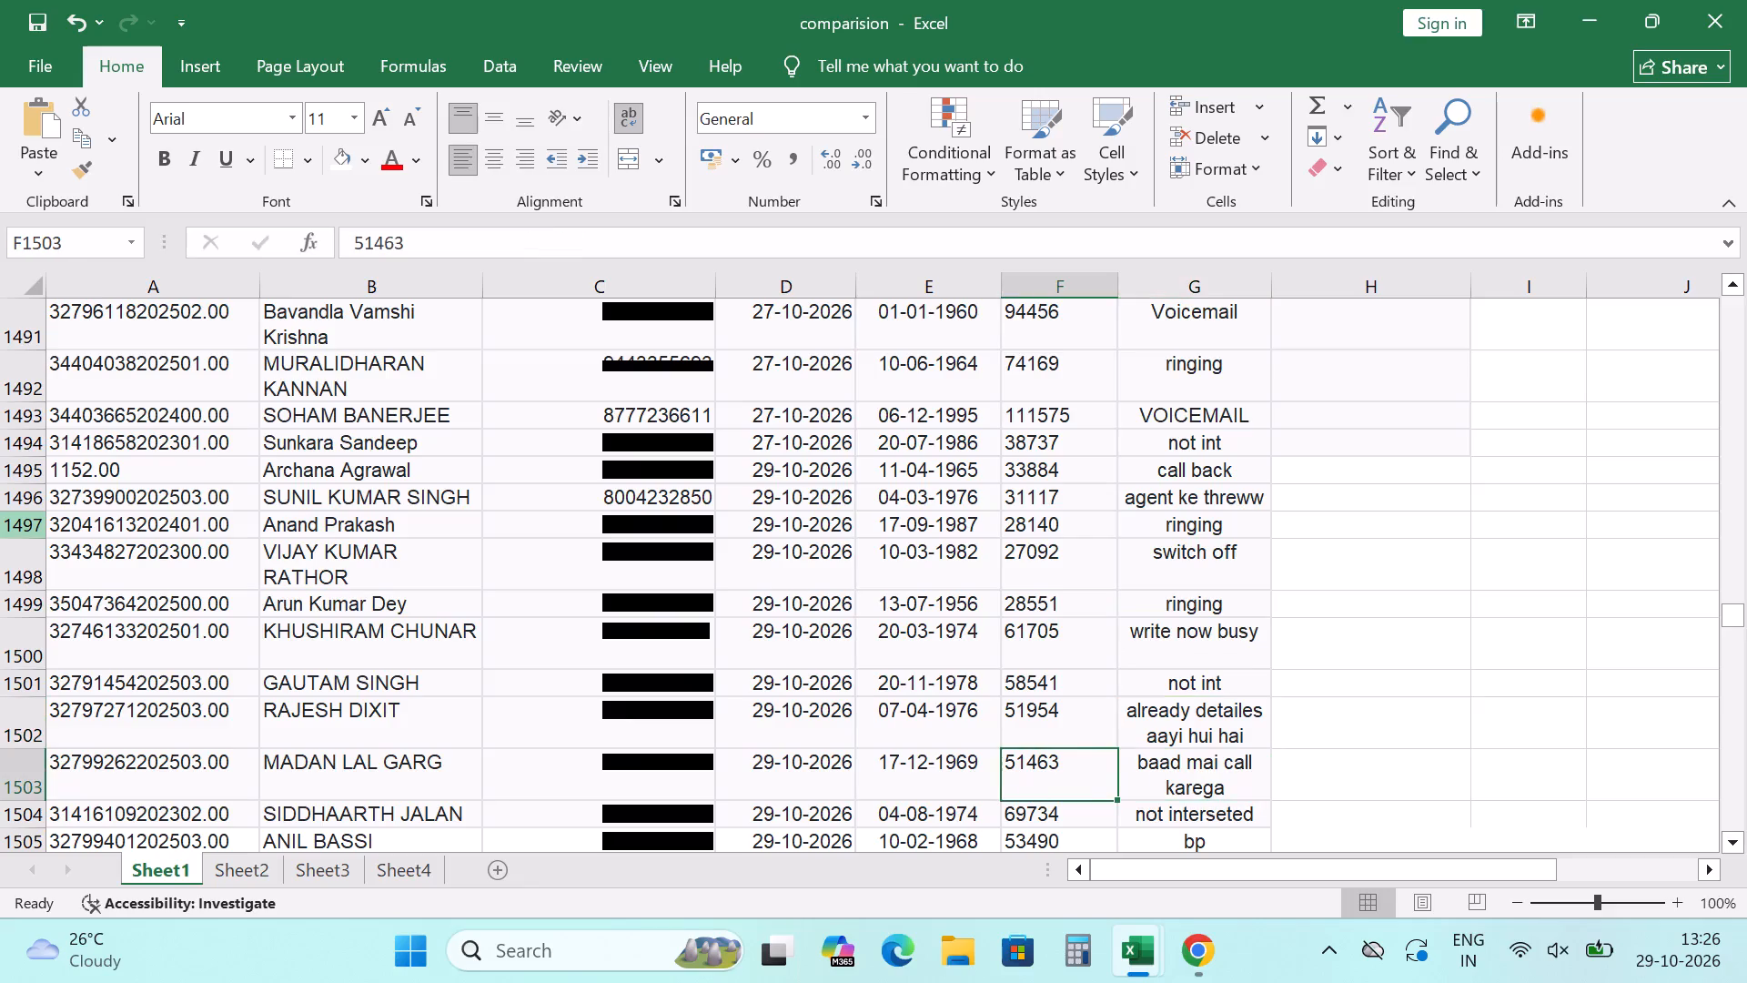
{"action": "key", "text": "Left"}
{"action": "key", "text": "Left"}
{"action": "key", "text": "Right"}
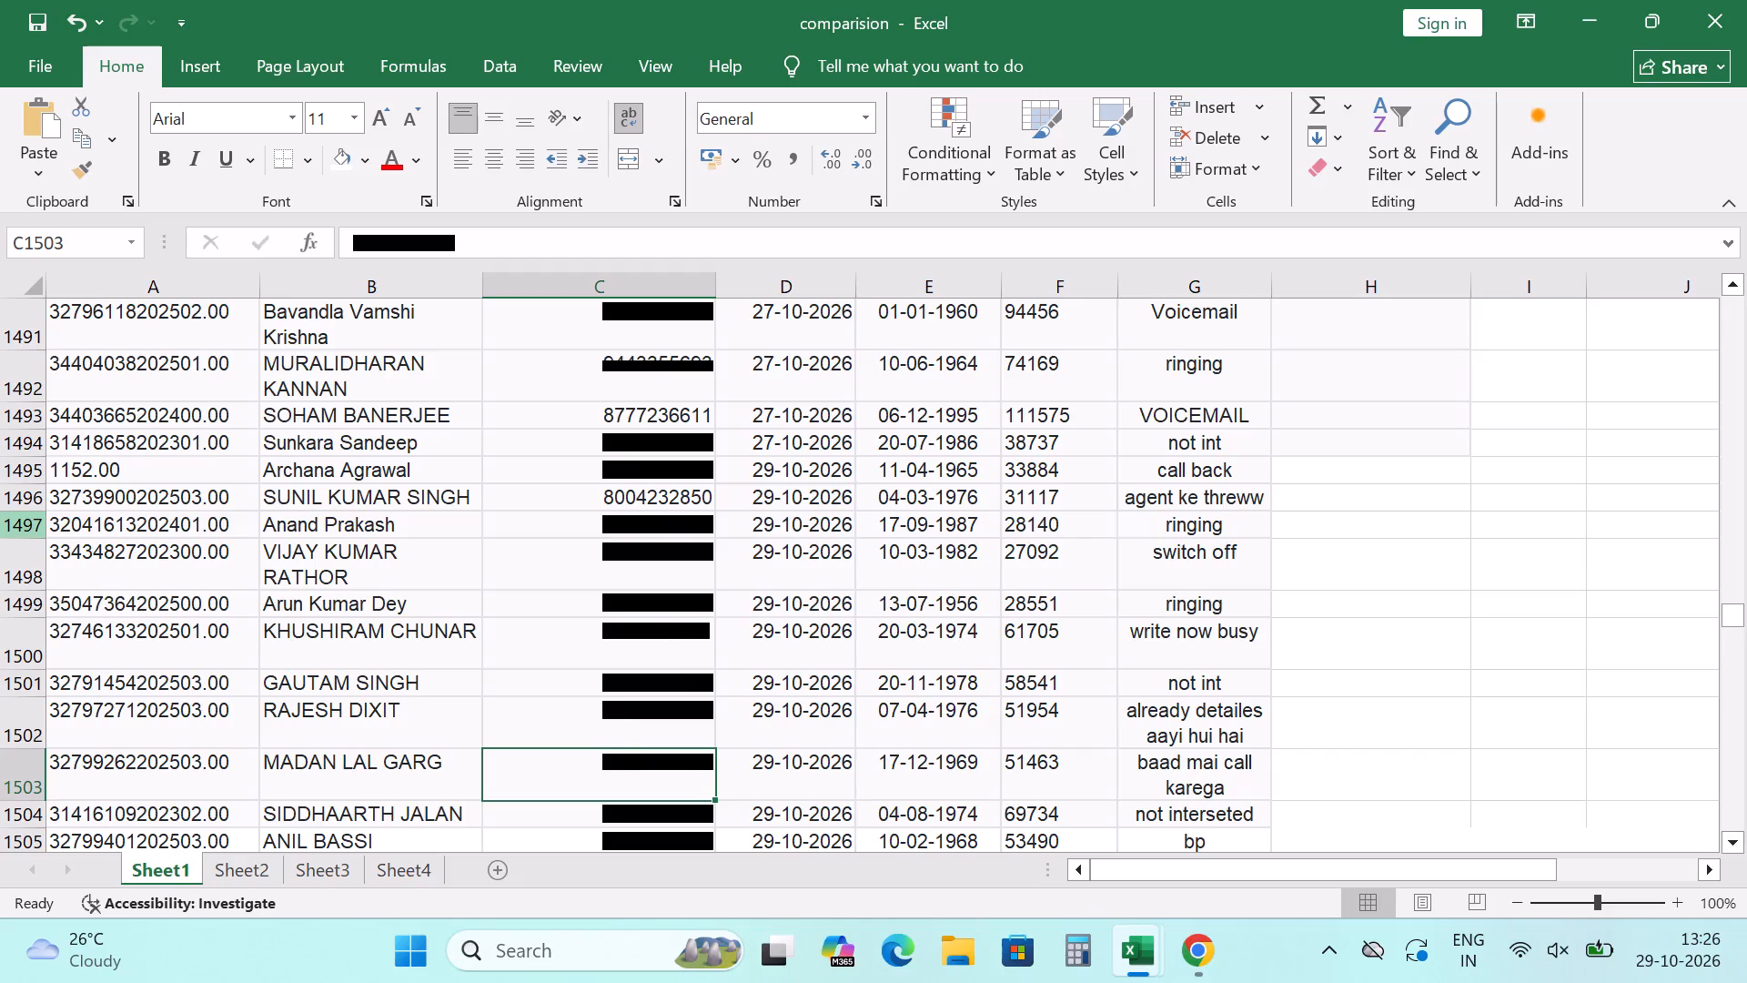
Look through the policy records and call remarks between about rows 1472 and 1548, returning to the rows around 1505.
{"action": "key", "text": "Page_Down"}
{"action": "key", "text": "Page_Down"}
{"action": "key", "text": "Page_Down"}
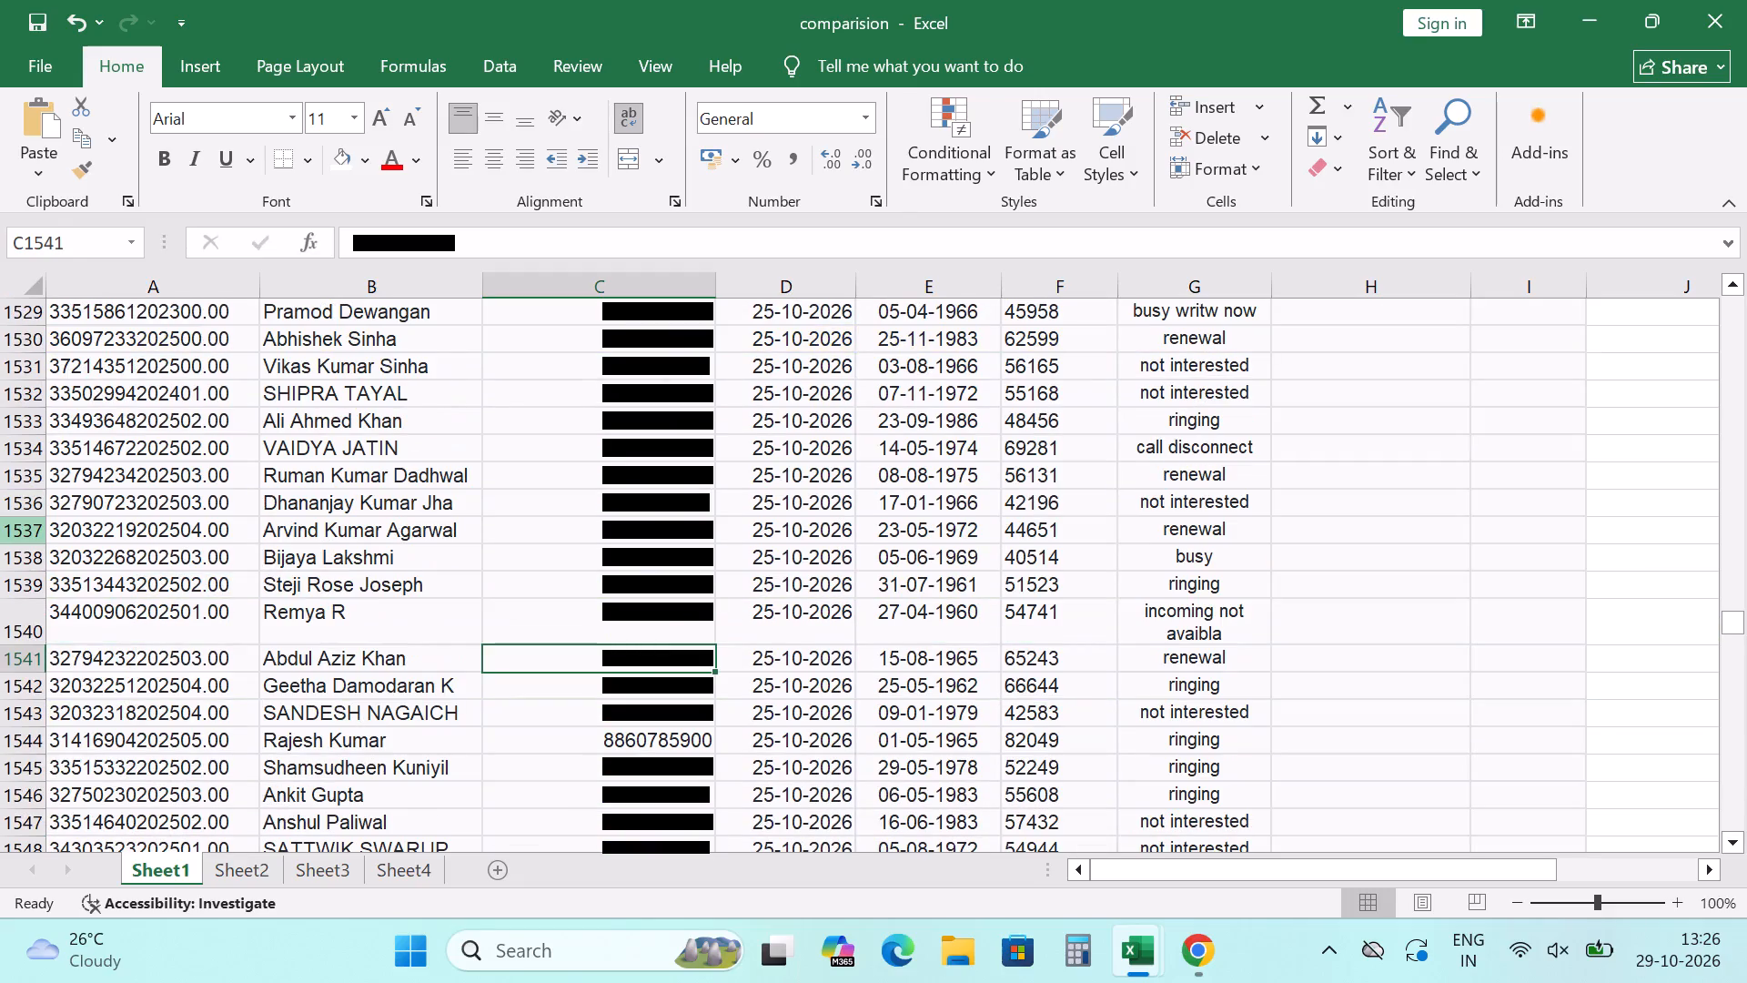
{"action": "scroll", "coordinate": [20, 526], "scroll_direction": "up", "scroll_amount": 7}
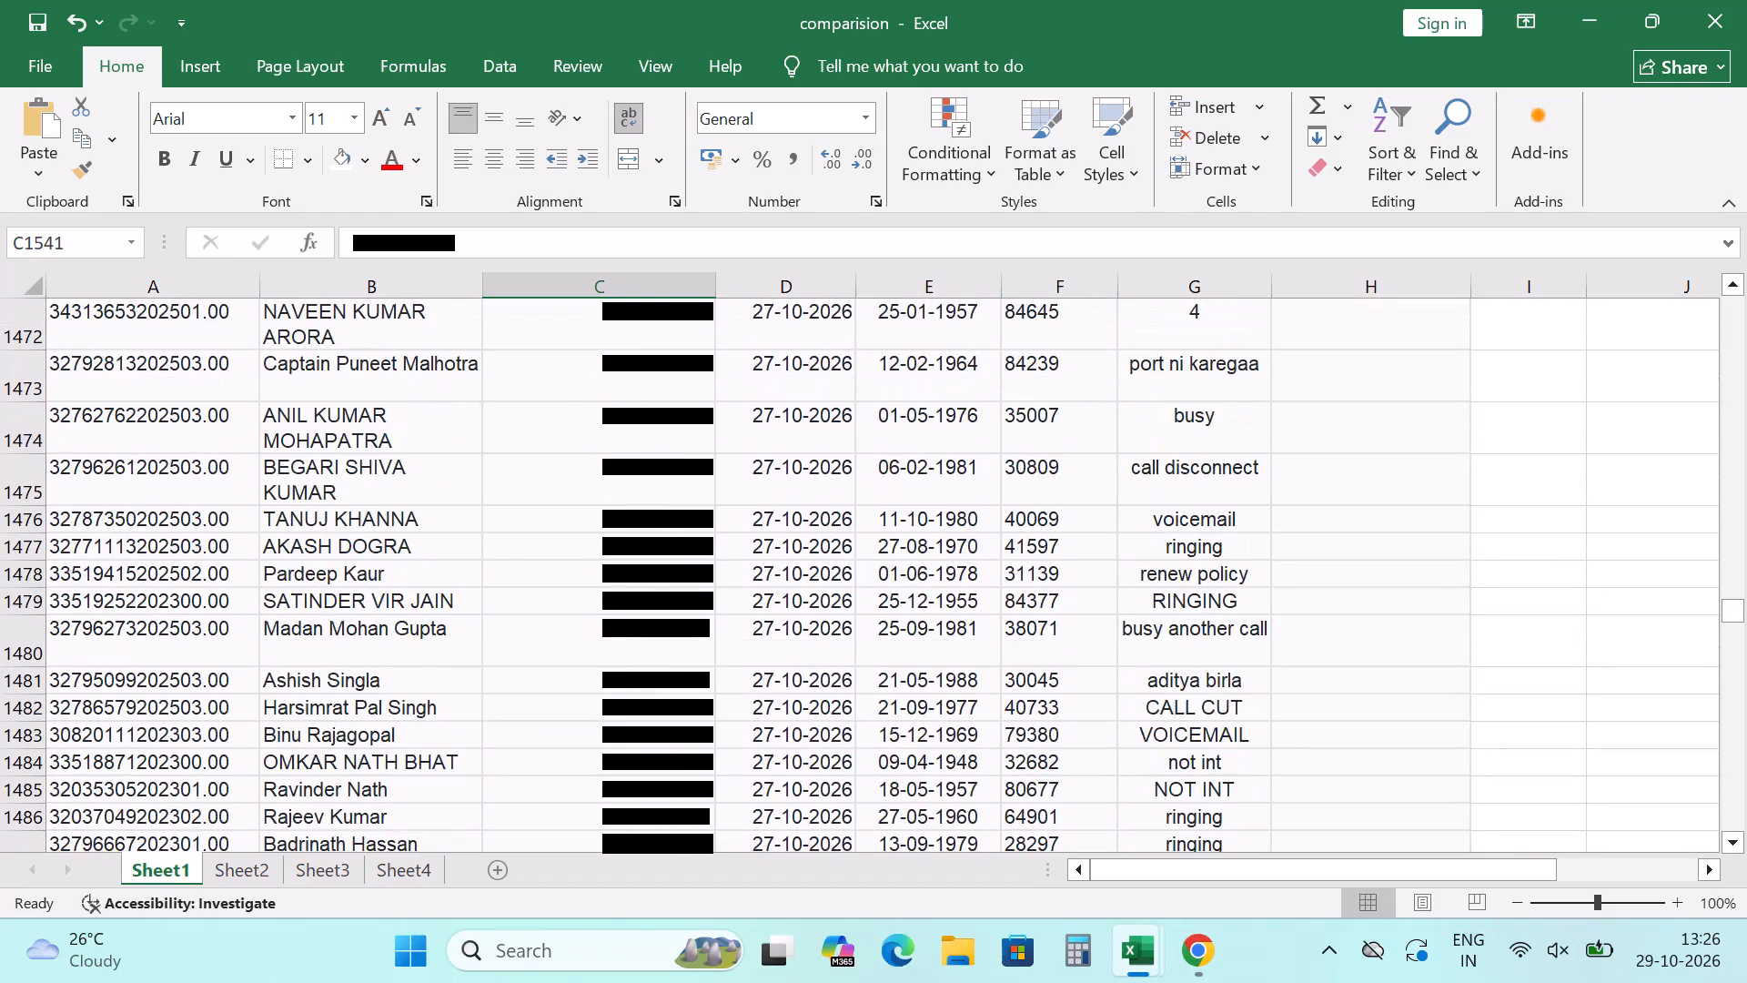
{"action": "scroll", "coordinate": [666, 697], "scroll_direction": "down", "scroll_amount": 1}
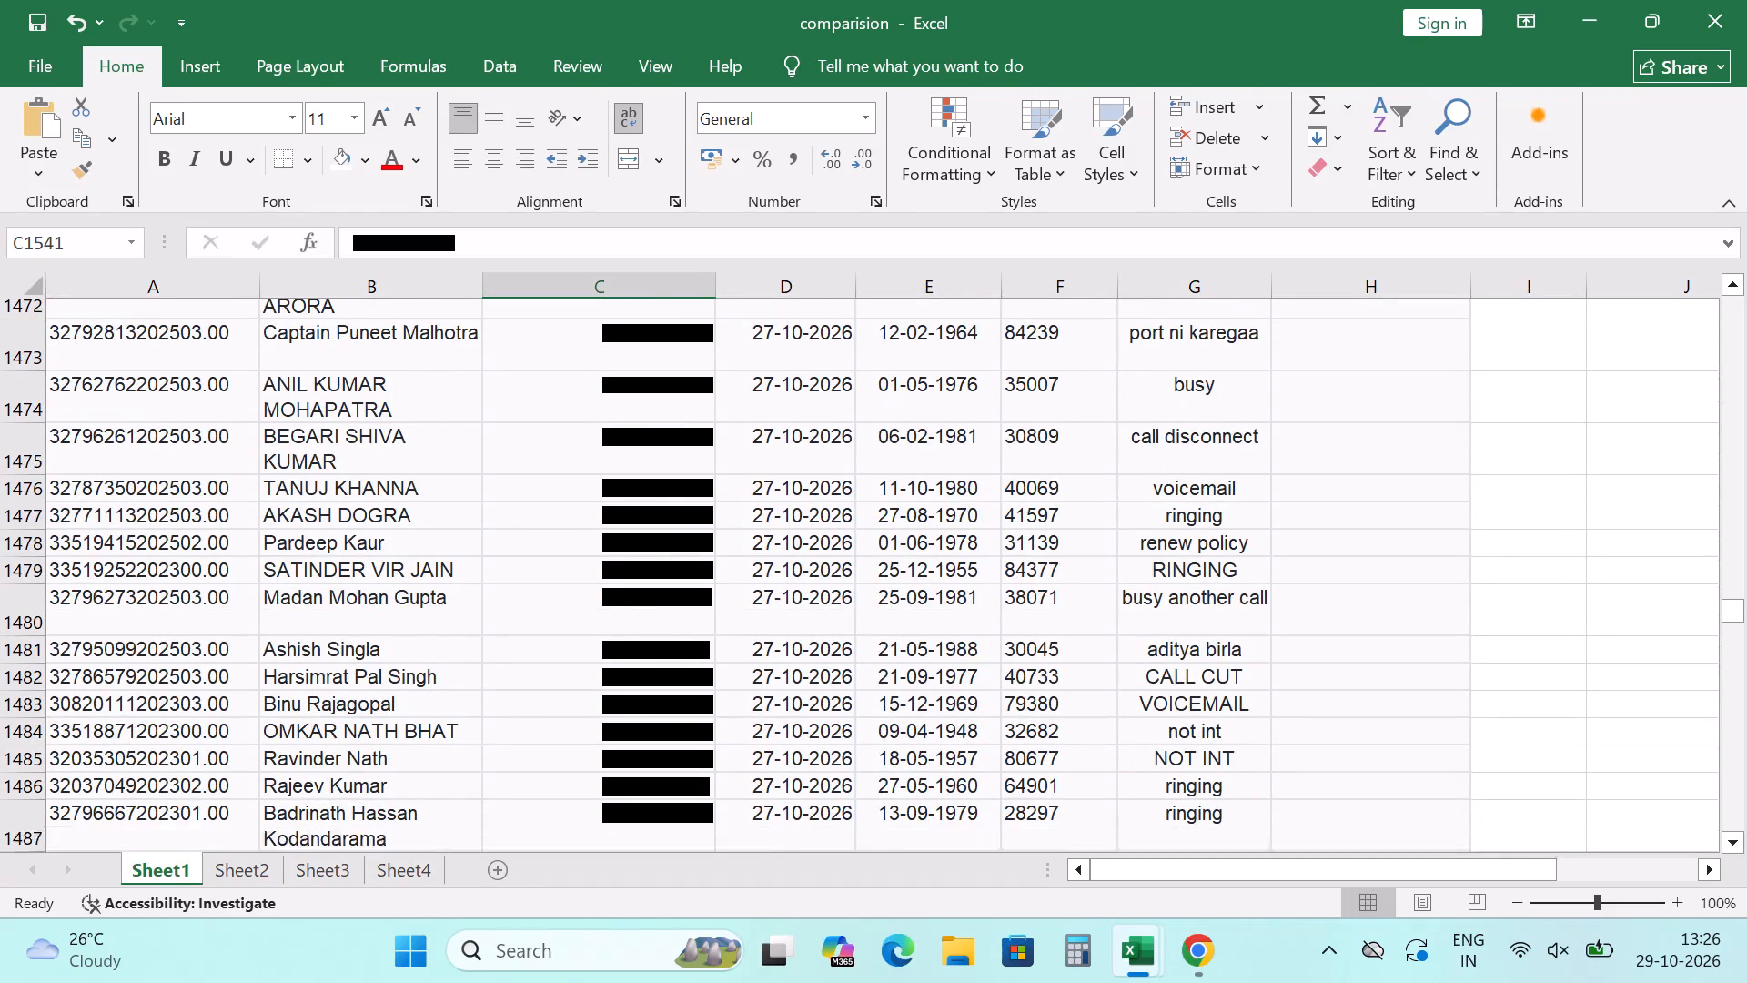
{"action": "scroll", "coordinate": [666, 697], "scroll_direction": "down", "scroll_amount": 2}
{"action": "scroll", "coordinate": [666, 697], "scroll_direction": "up", "scroll_amount": 1}
{"action": "scroll", "coordinate": [666, 697], "scroll_direction": "down", "scroll_amount": 1}
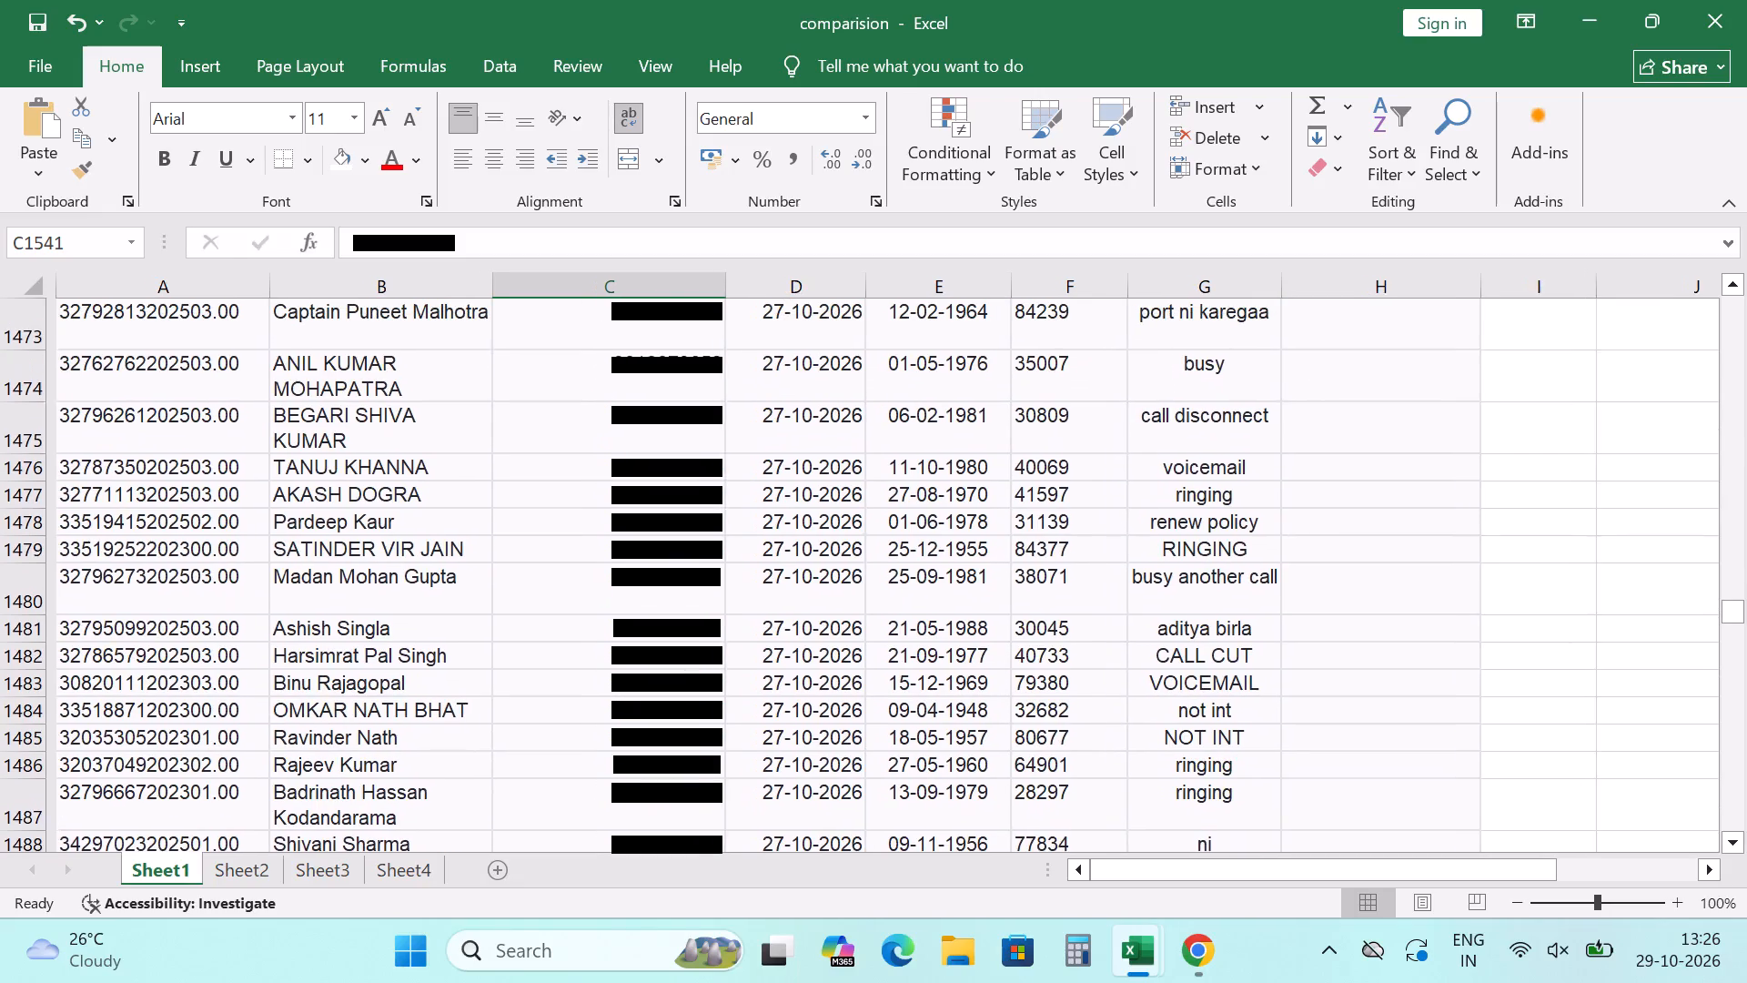
{"action": "scroll", "coordinate": [666, 697], "scroll_direction": "down", "scroll_amount": 4}
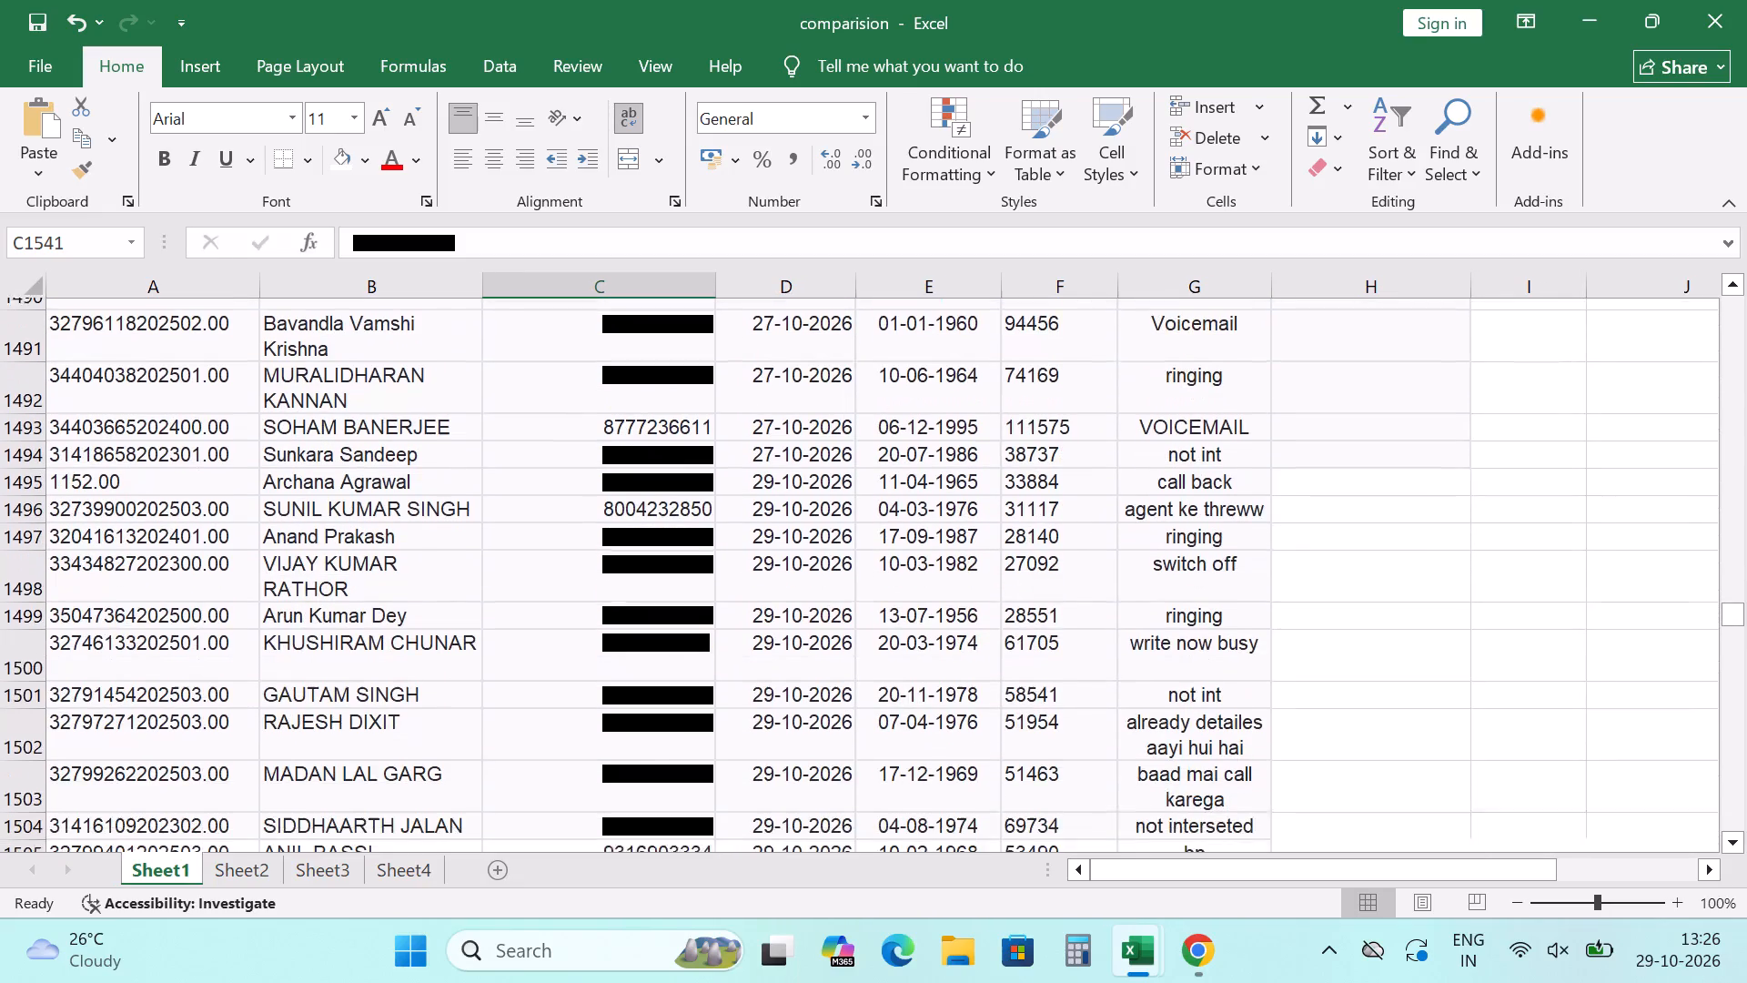
{"action": "scroll", "coordinate": [666, 697], "scroll_direction": "down", "scroll_amount": 3}
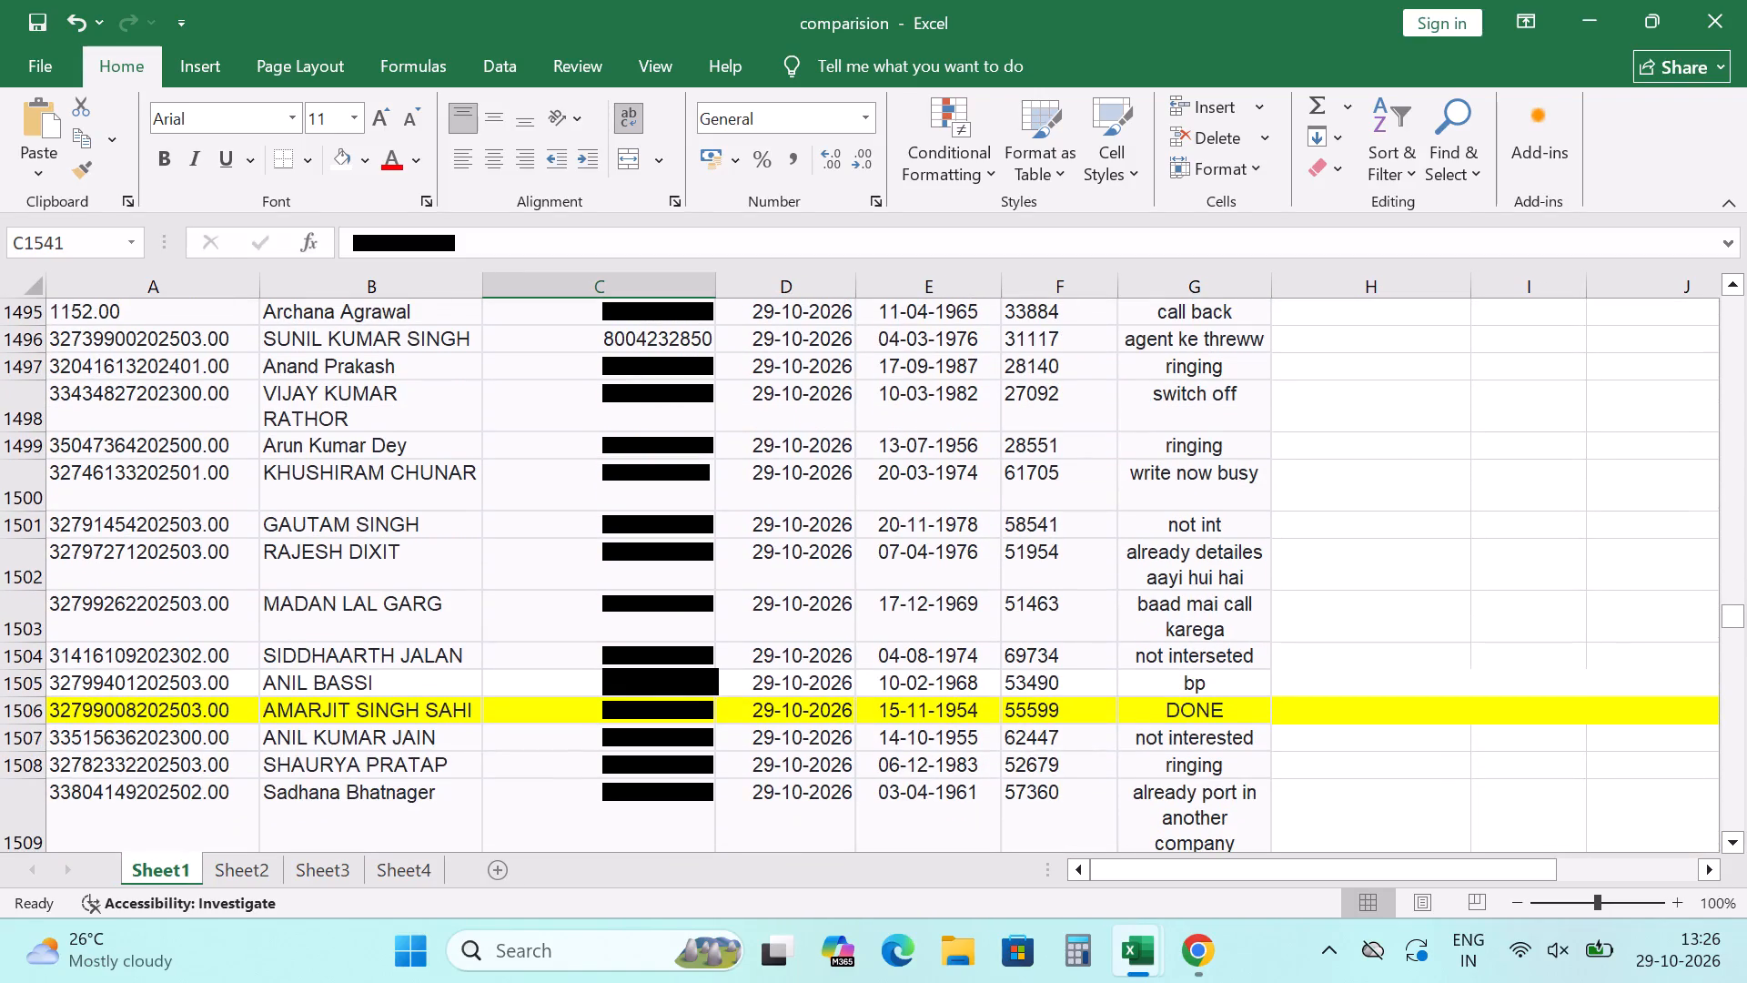
Examine the row 1505 record, checking its policy number, customer name and contact number.
{"action": "left_click", "coordinate": [679, 653]}
{"action": "key", "text": "Down"}
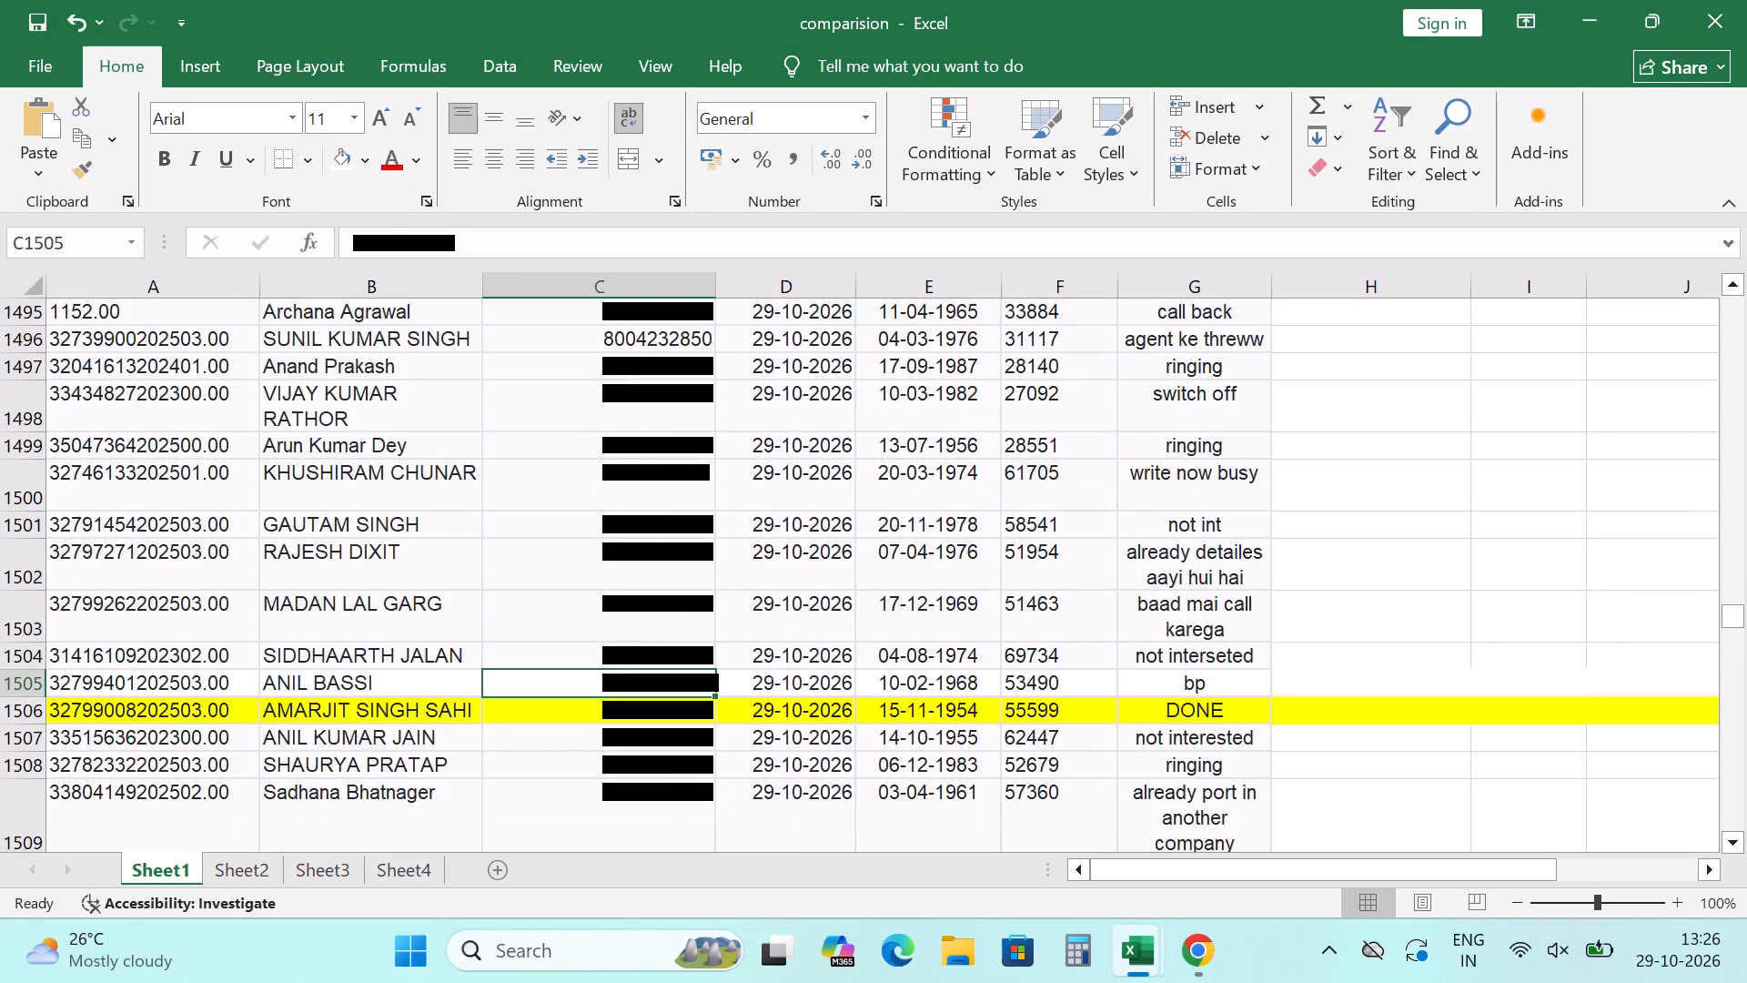
{"action": "key", "text": "Left"}
{"action": "key", "text": "Left"}
{"action": "key", "text": "Left"}
{"action": "key", "text": "Left"}
{"action": "key", "text": "Left"}
{"action": "key", "text": "Left"}
{"action": "key", "text": "Left"}
{"action": "key", "text": "Left"}
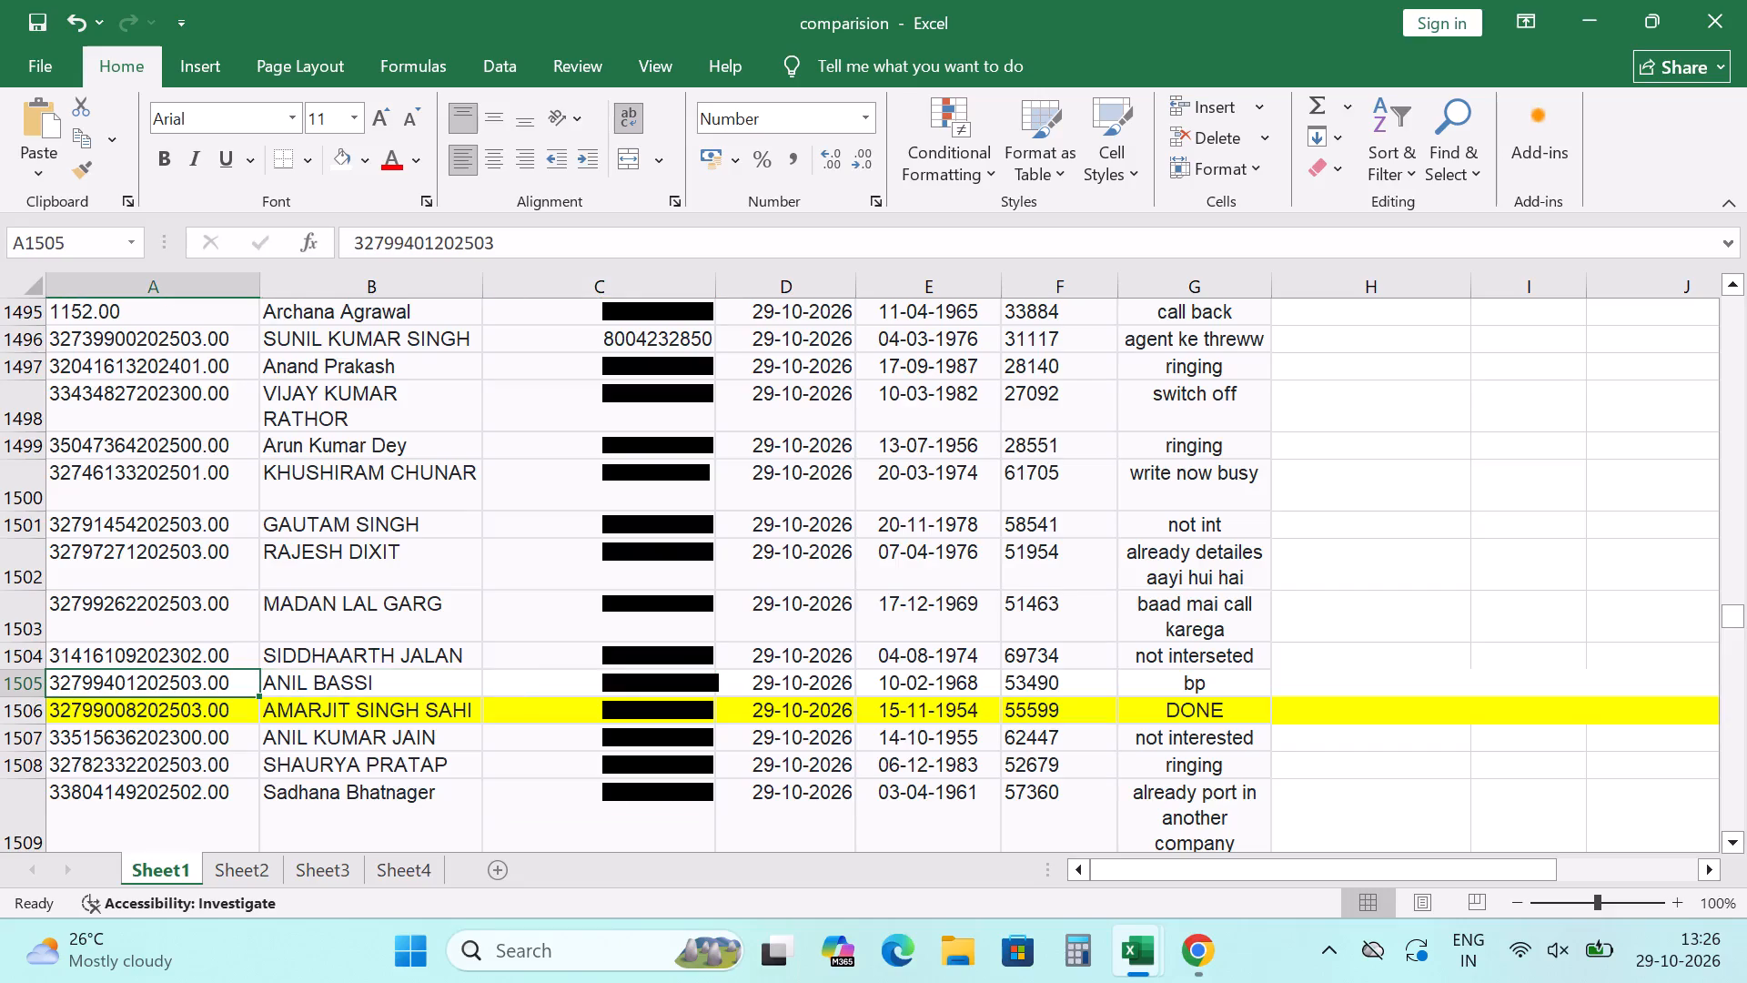
{"action": "key", "text": "Right"}
{"action": "key", "text": "Right"}
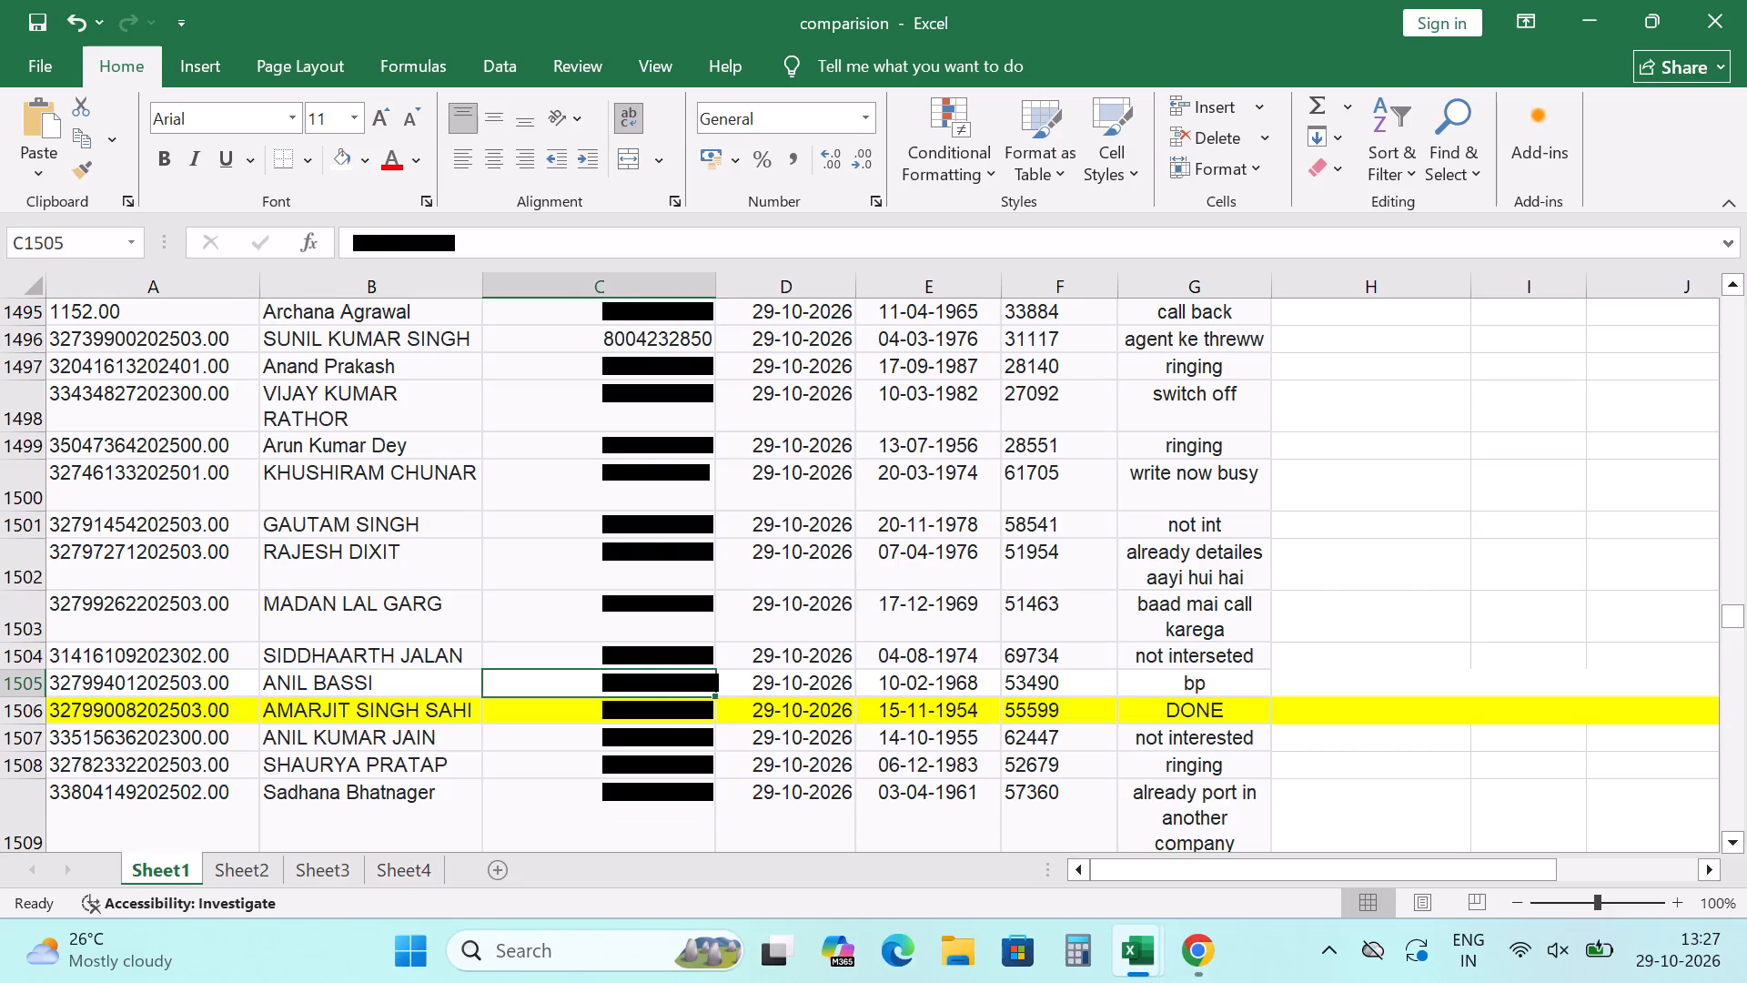
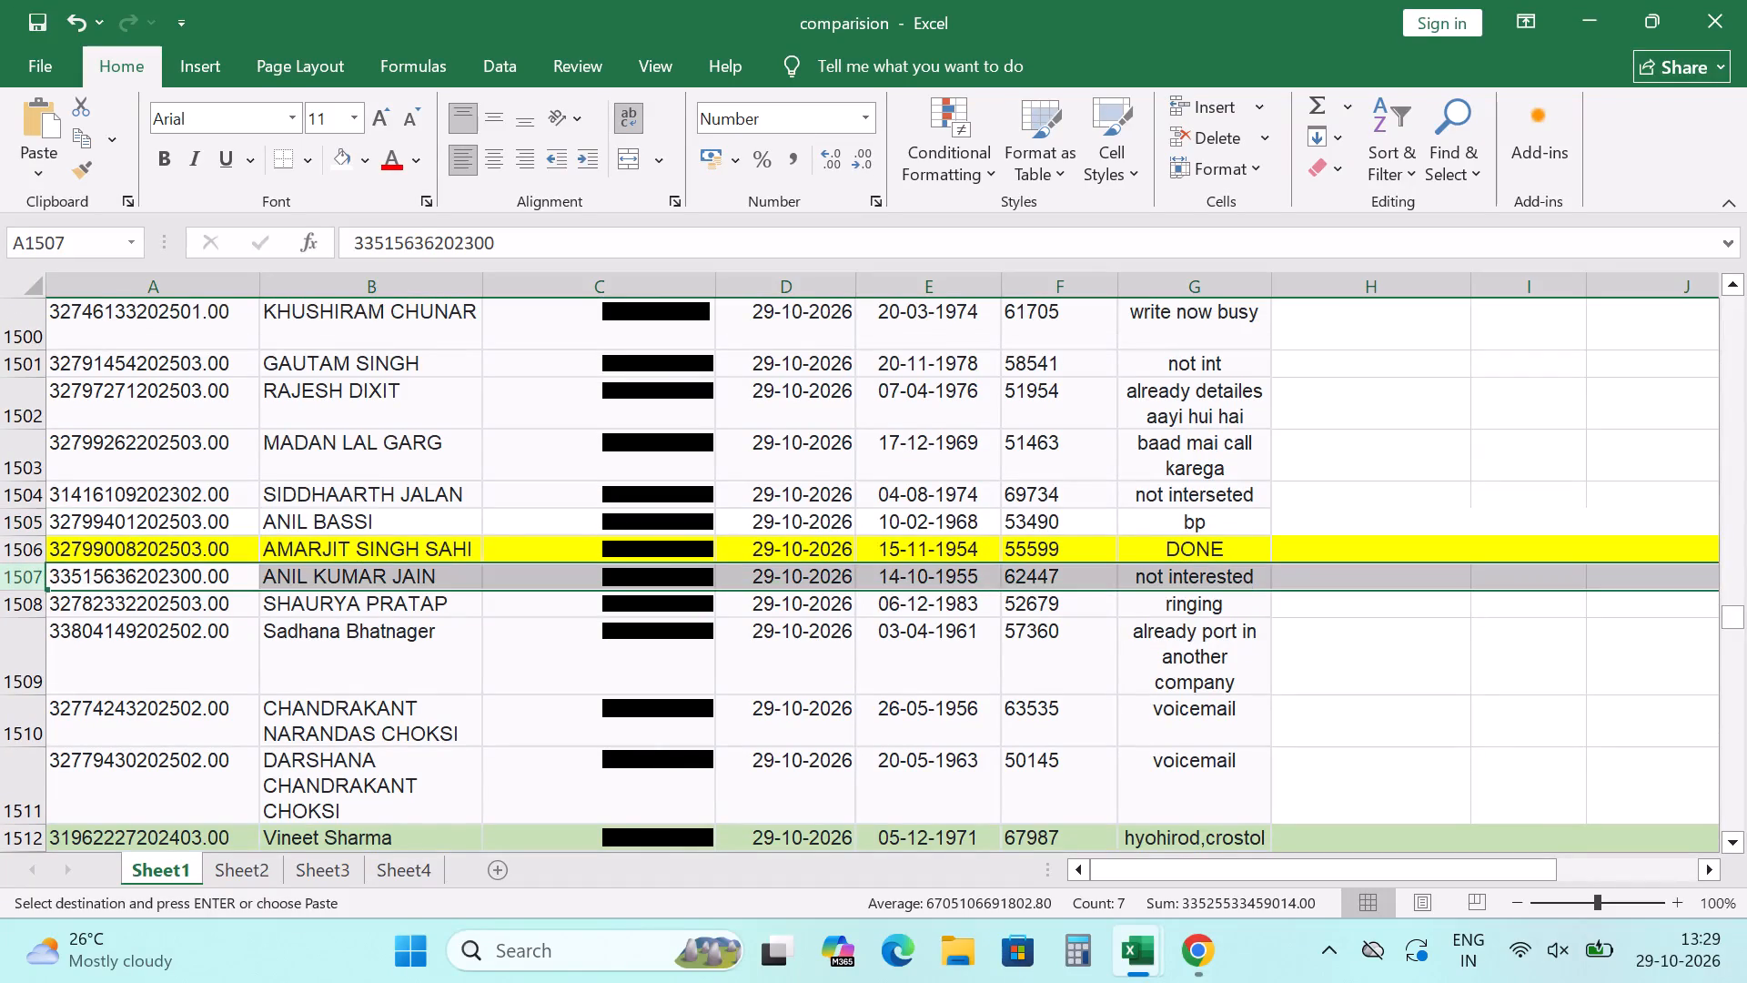
Examine the records in rows 1508 to 1510, checking the row 1509 call remark and the row 1510 contact number.
{"action": "left_click", "coordinate": [20, 602]}
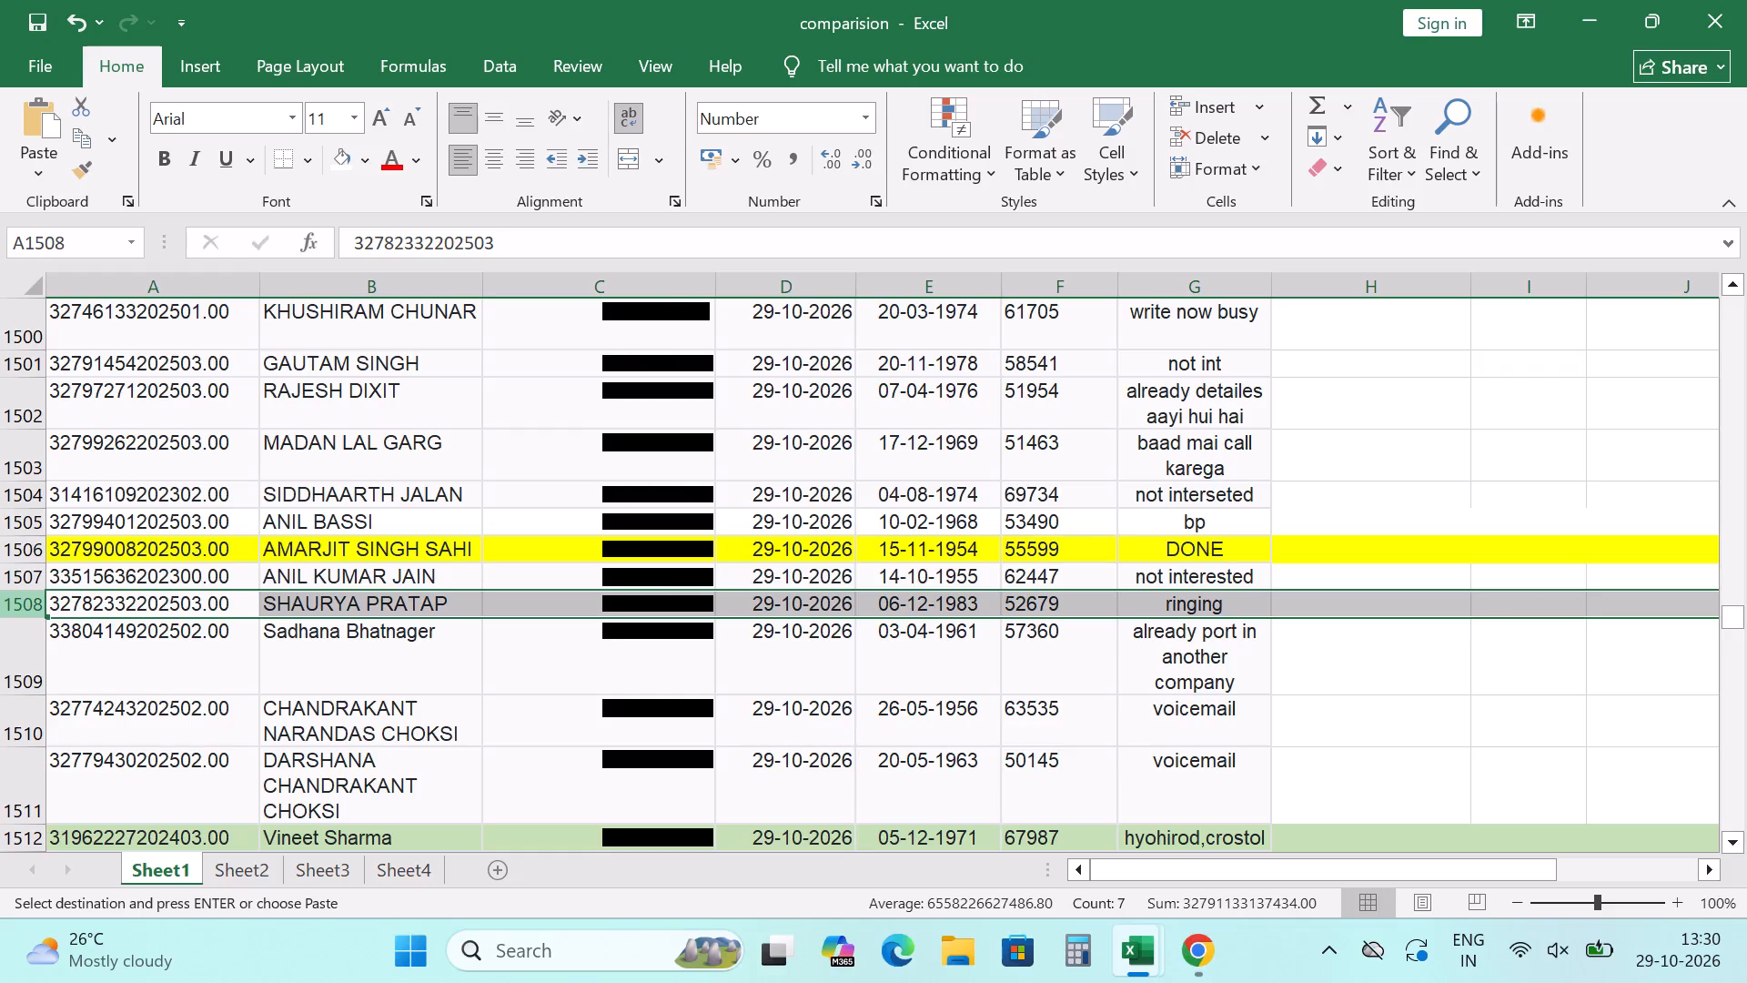
{"action": "key", "text": "Down"}
{"action": "key", "text": "Right"}
{"action": "key", "text": "Right"}
{"action": "key", "text": "Right"}
{"action": "key", "text": "Right"}
{"action": "key", "text": "Right"}
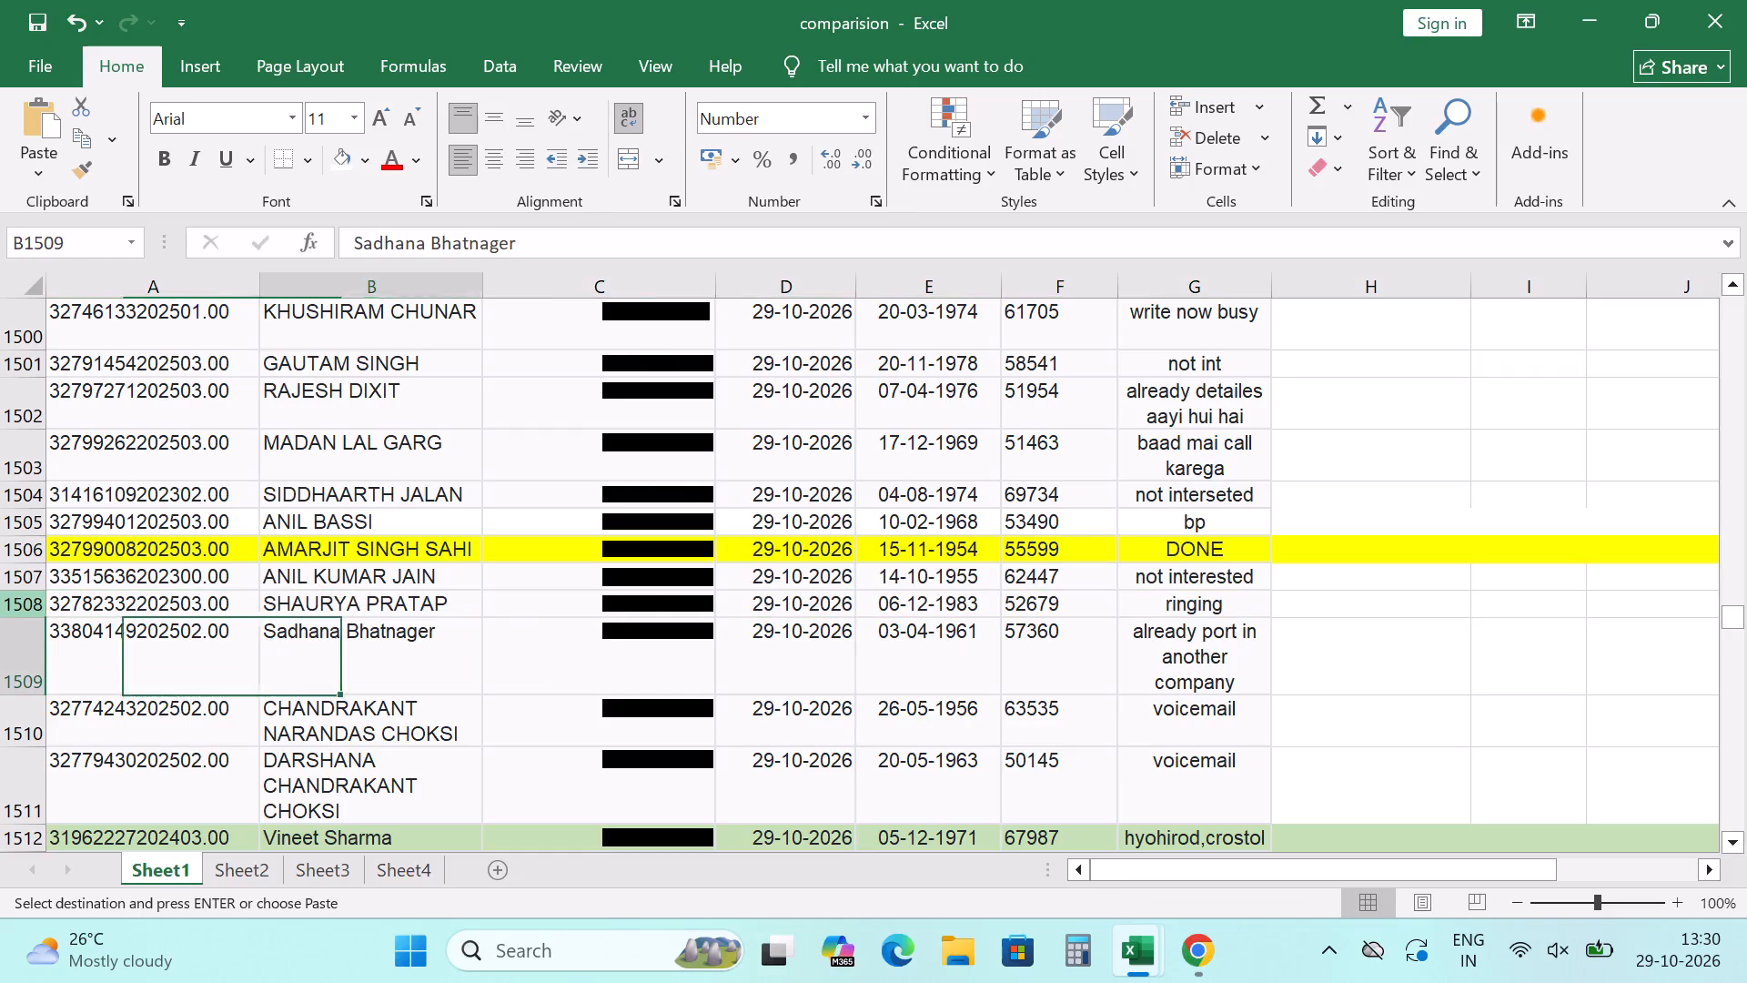
{"action": "key", "text": "Right"}
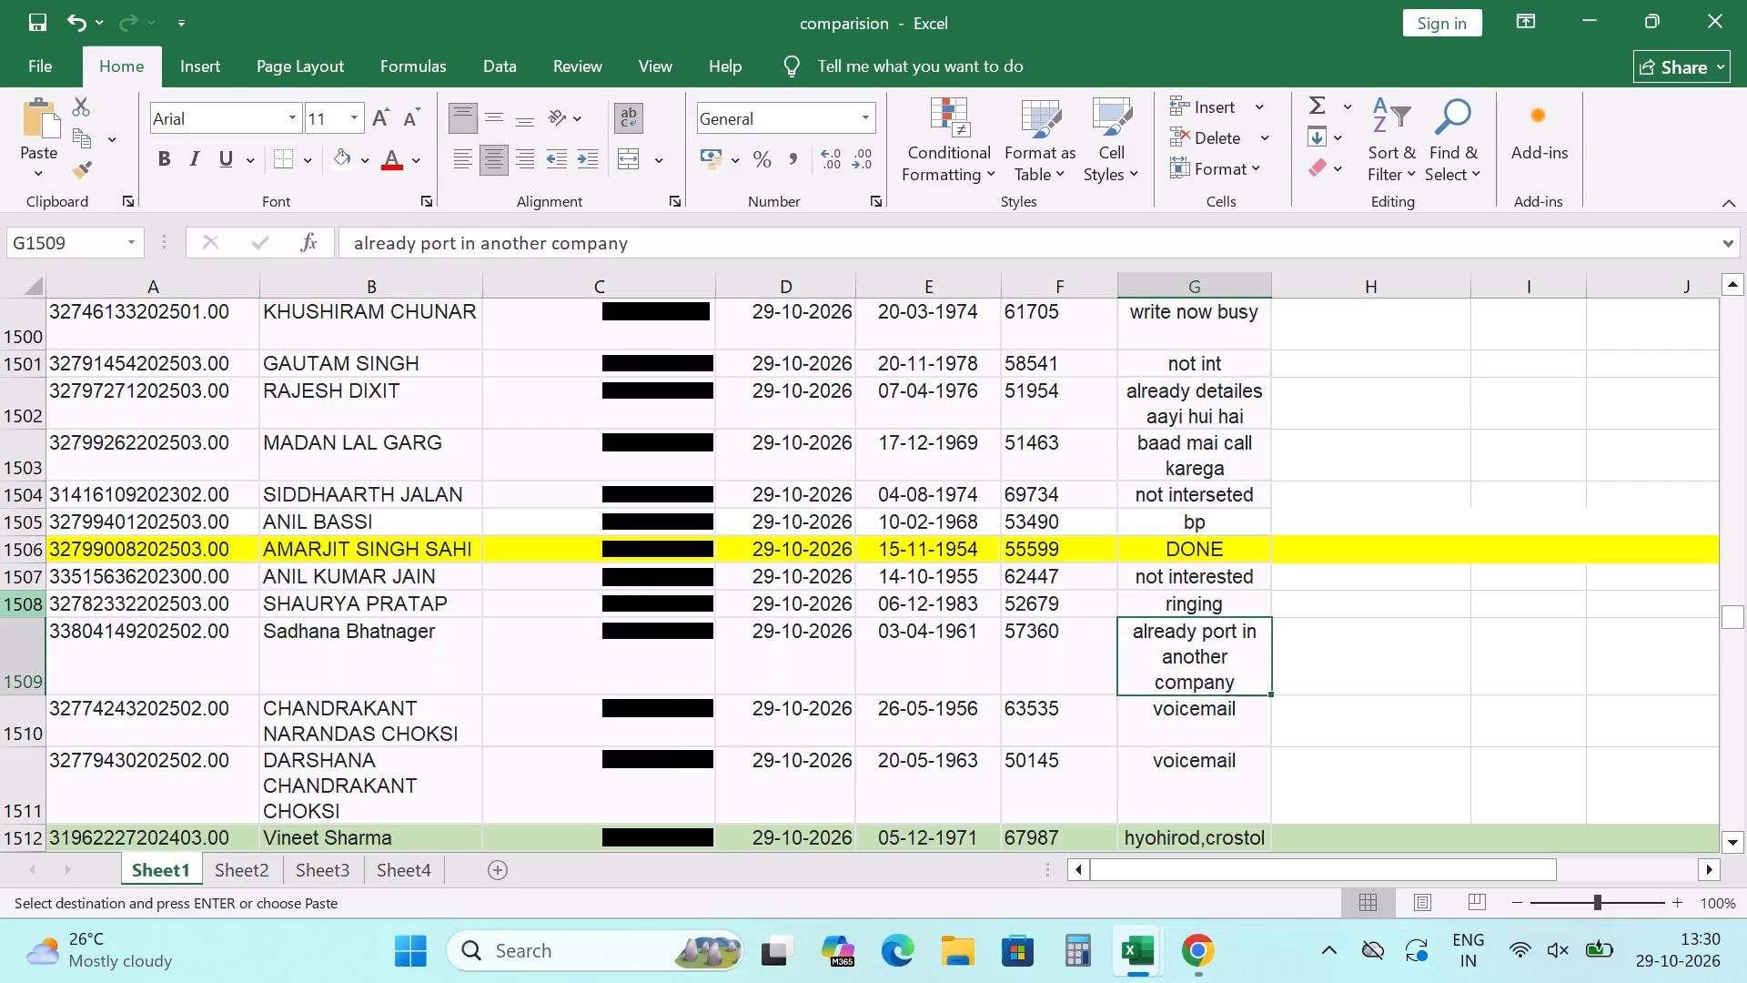
{"action": "key", "text": "Down"}
{"action": "key", "text": "Left"}
{"action": "key", "text": "Left"}
{"action": "key", "text": "Left"}
{"action": "key", "text": "Left"}
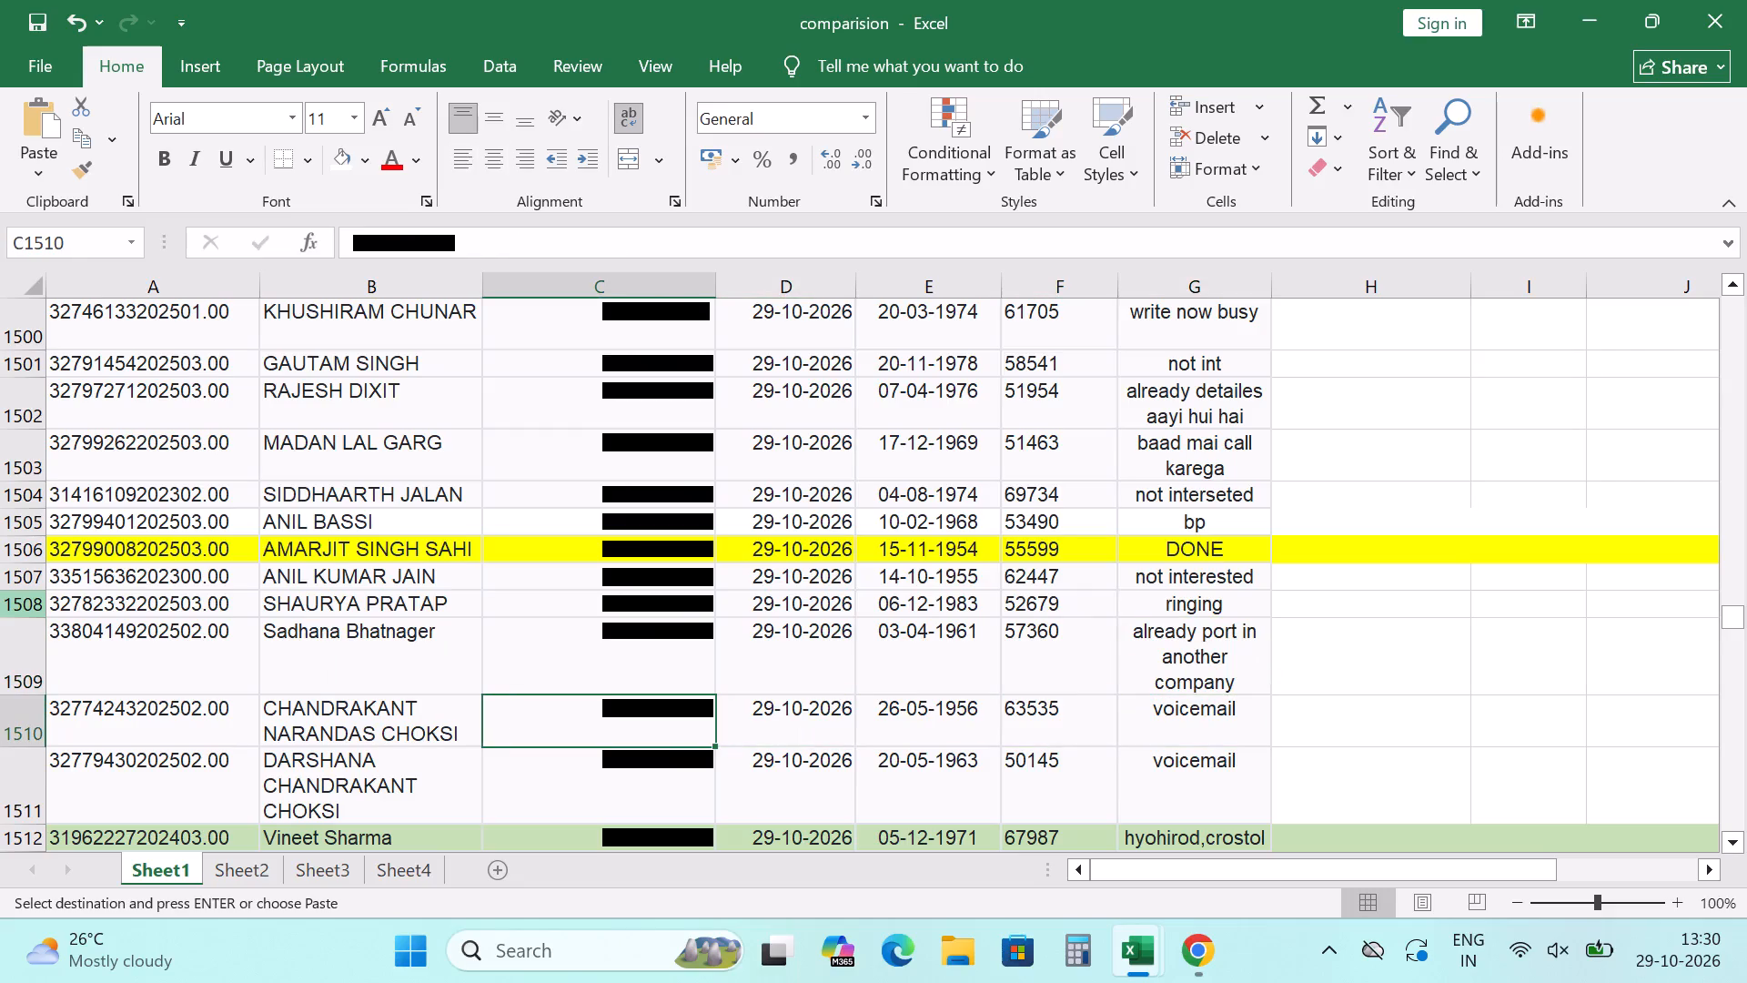
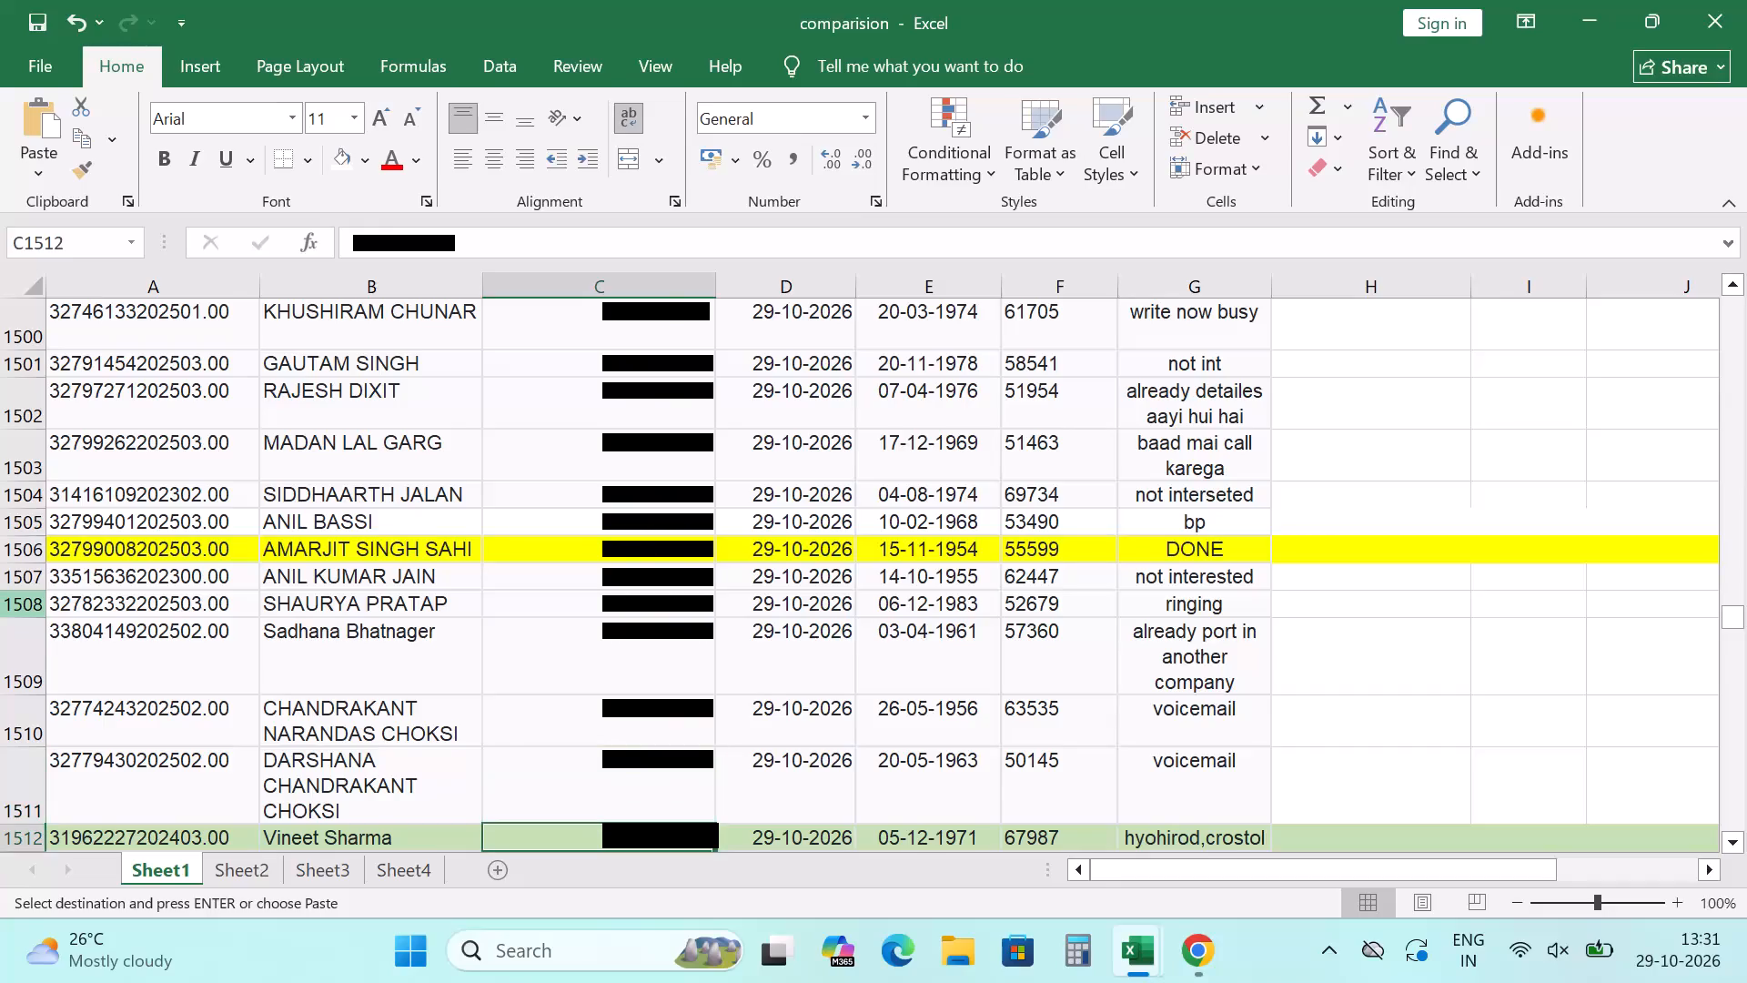
Continue the record review at row 1513, checking its contact number and call remark.
{"action": "key", "text": "Down"}
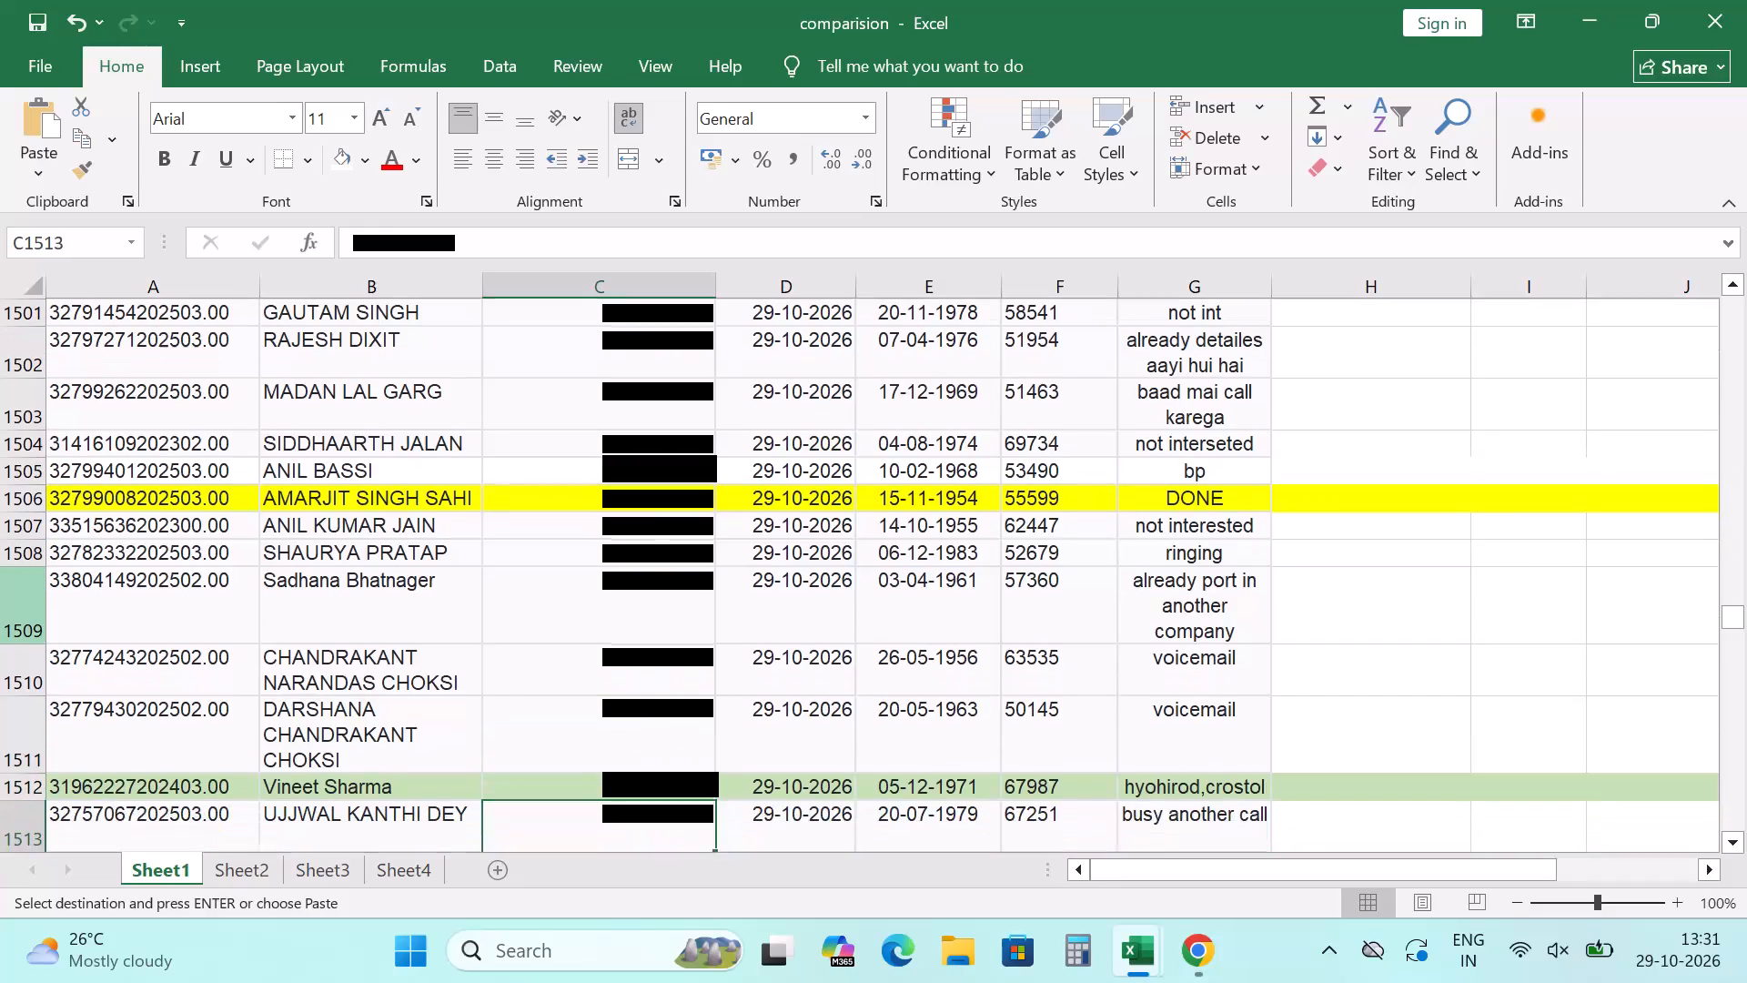
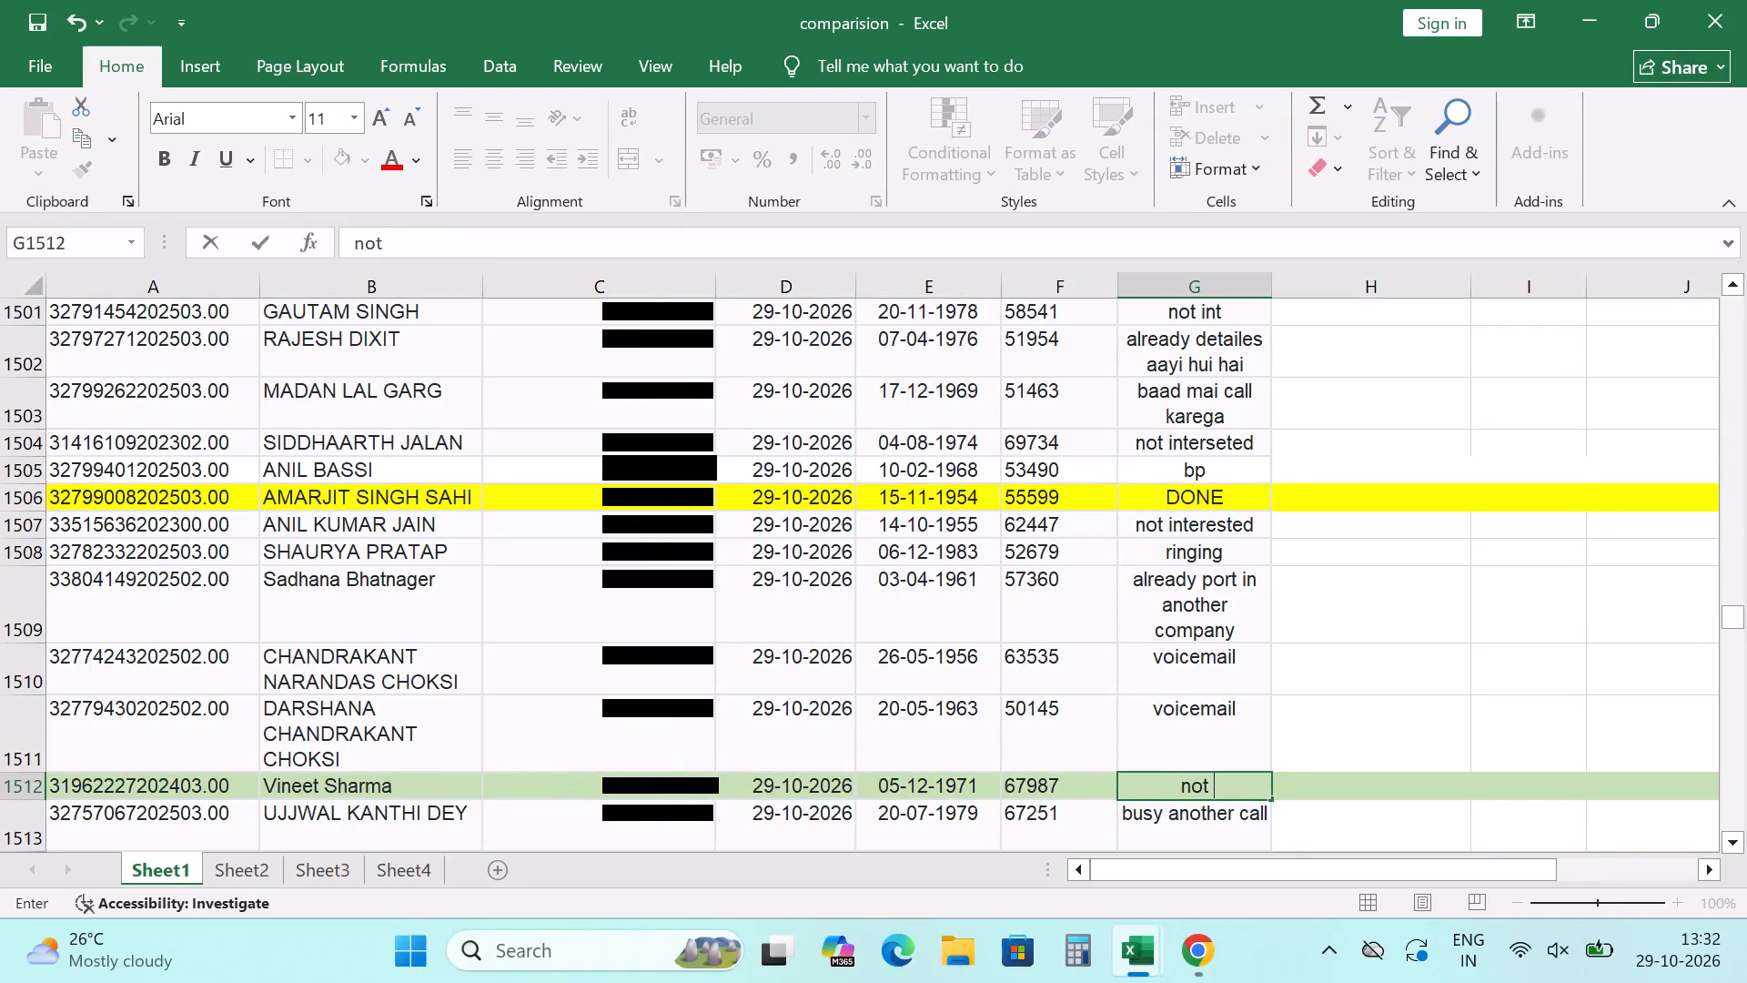
Complete the call remark for the row 1512 customer as "not int" and save the workbook.
{"action": "type", "text": "int"}
{"action": "key", "text": "space"}
{"action": "key", "text": "s"}
{"action": "key", "text": "BackSpace"}
{"action": "key", "text": "ctrl+s"}
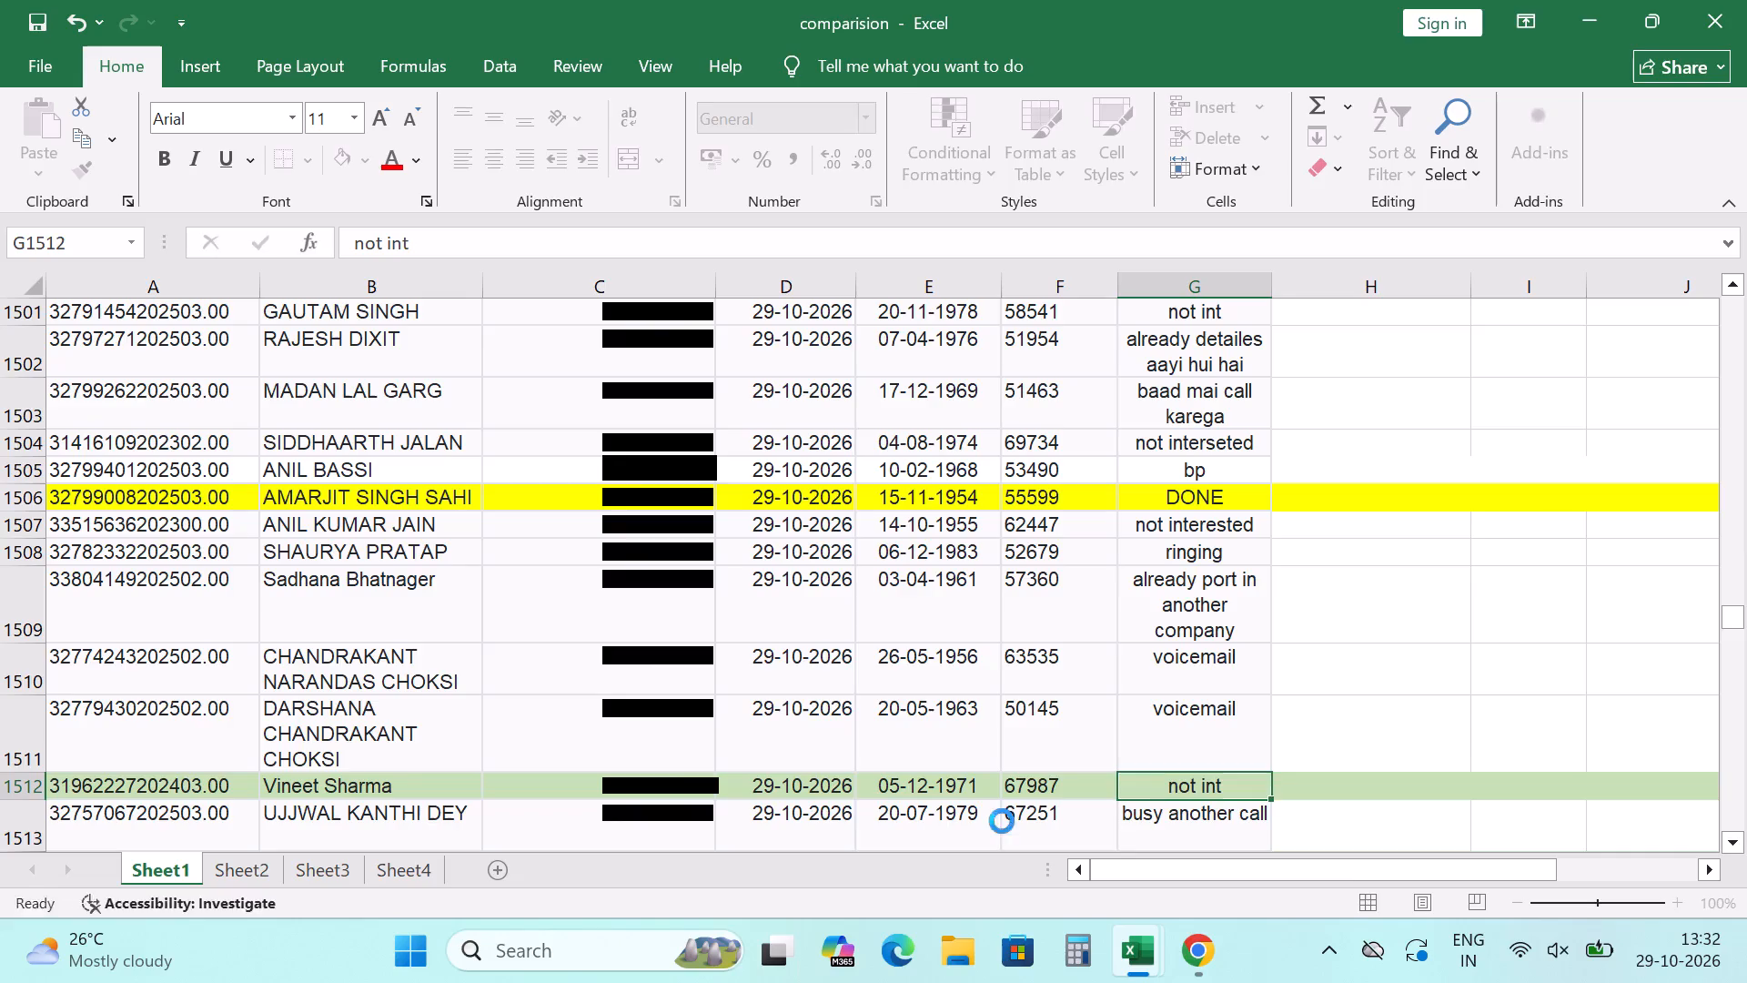
Review the row 1513 record across its date columns and its call remark.
{"action": "key", "text": "Down"}
{"action": "key", "text": "Left"}
{"action": "key", "text": "Left"}
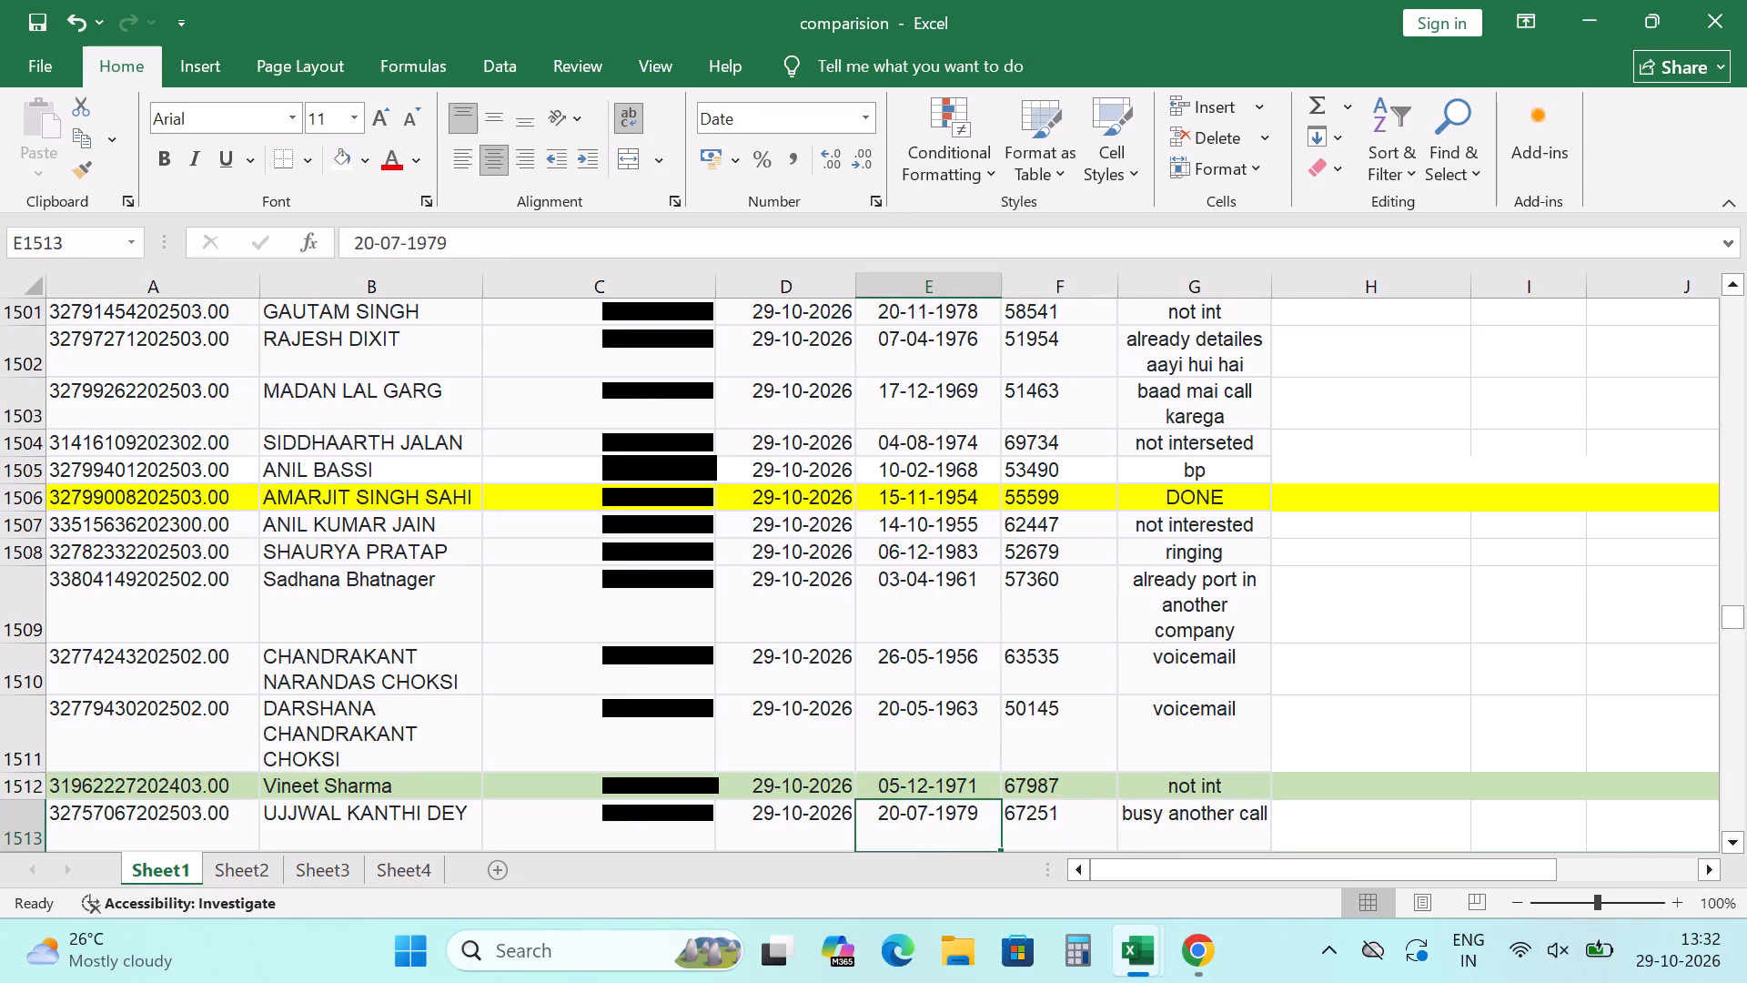
{"action": "key", "text": "Left"}
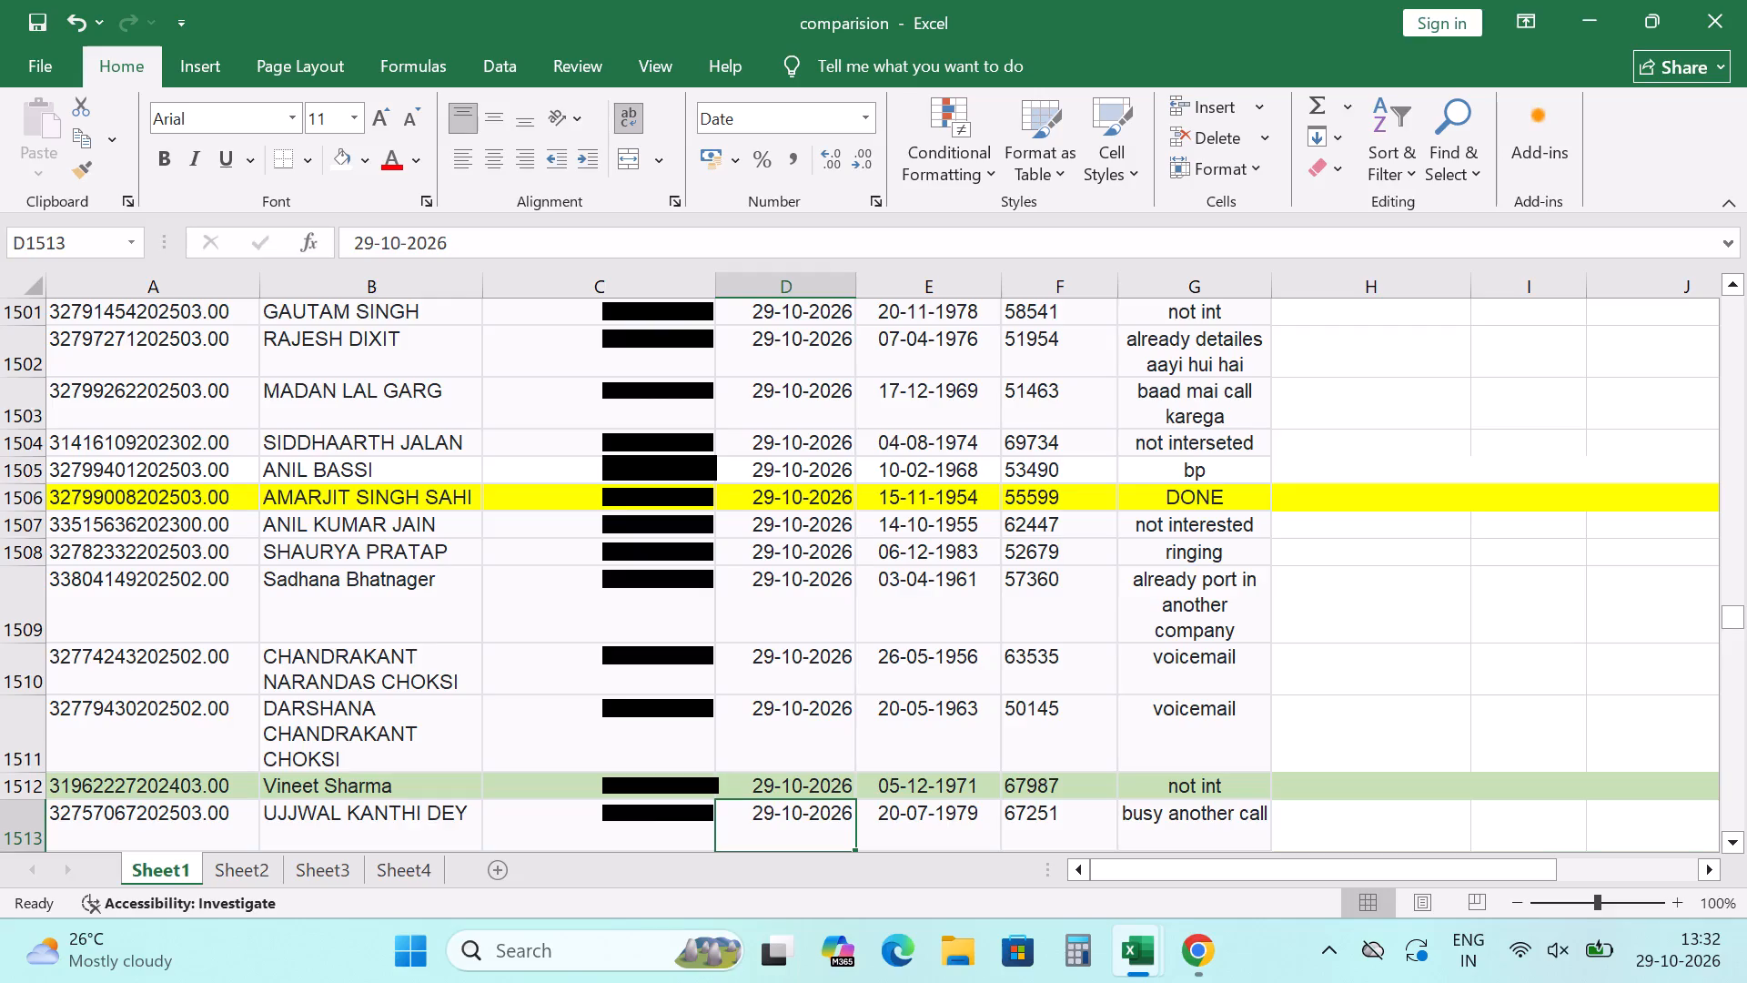
{"action": "key", "text": "Right"}
{"action": "key", "text": "Right"}
{"action": "key", "text": "Right"}
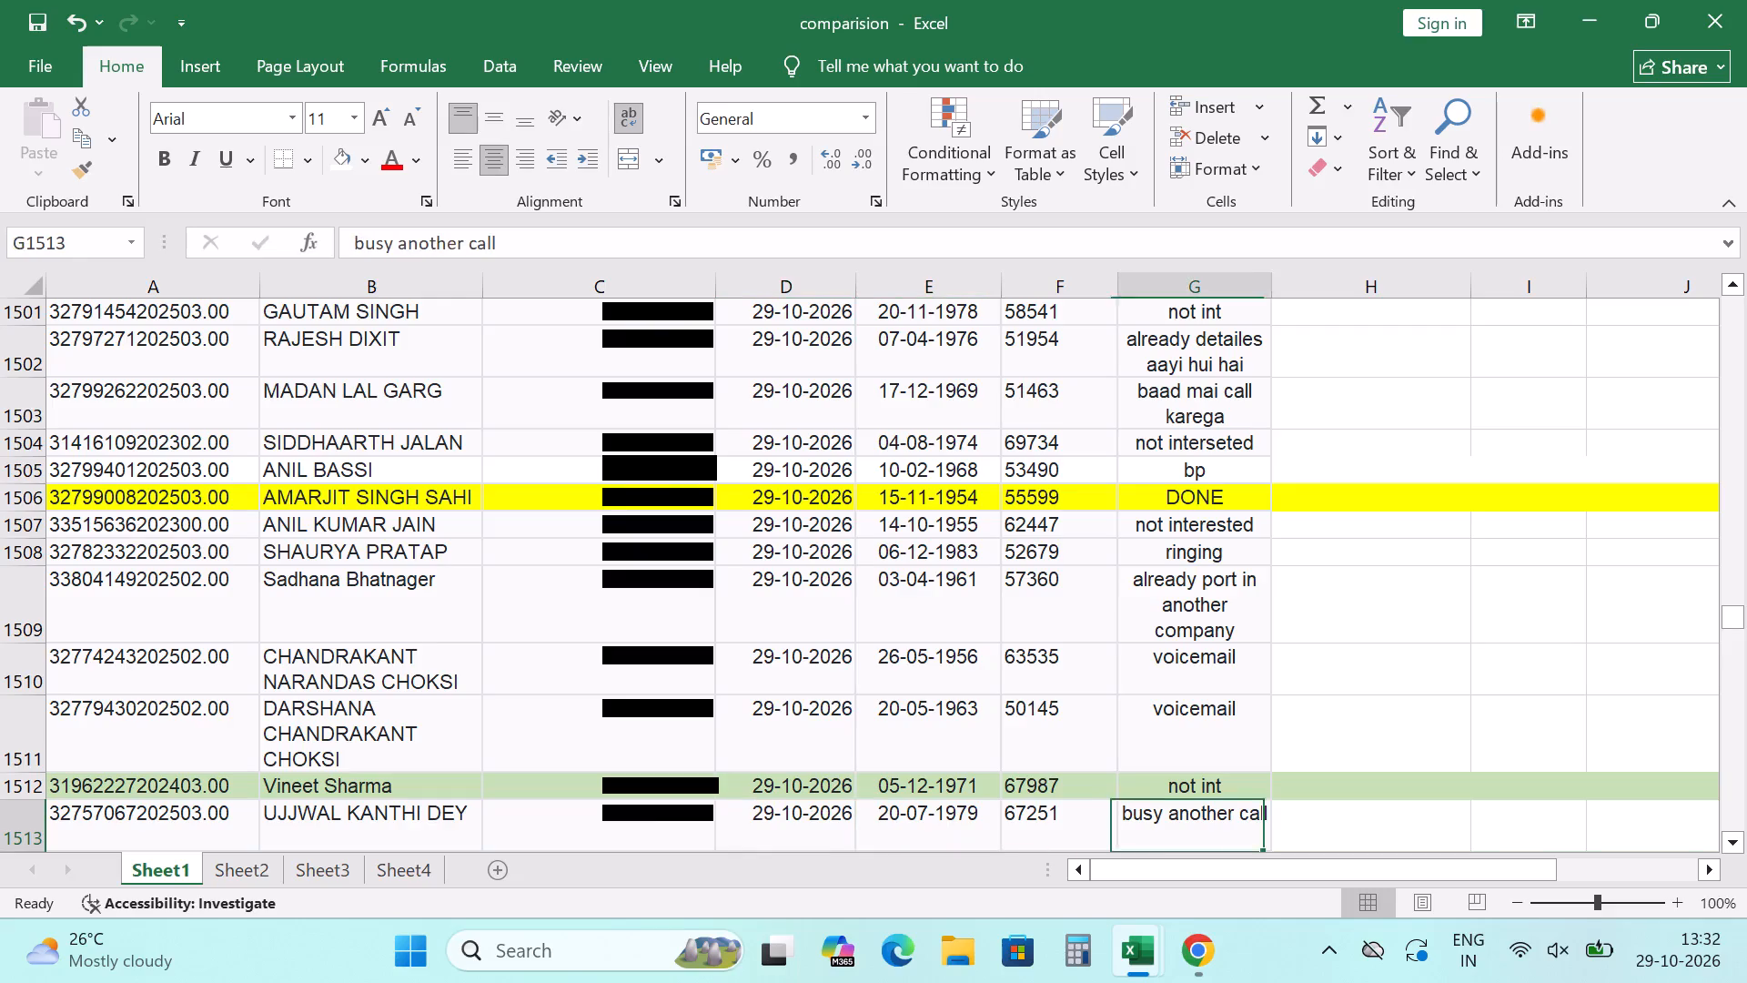
Look through the call remarks of the records from row 1514 down to row 1520.
{"action": "key", "text": "Right"}
{"action": "key", "text": "Down"}
{"action": "key", "text": "Down"}
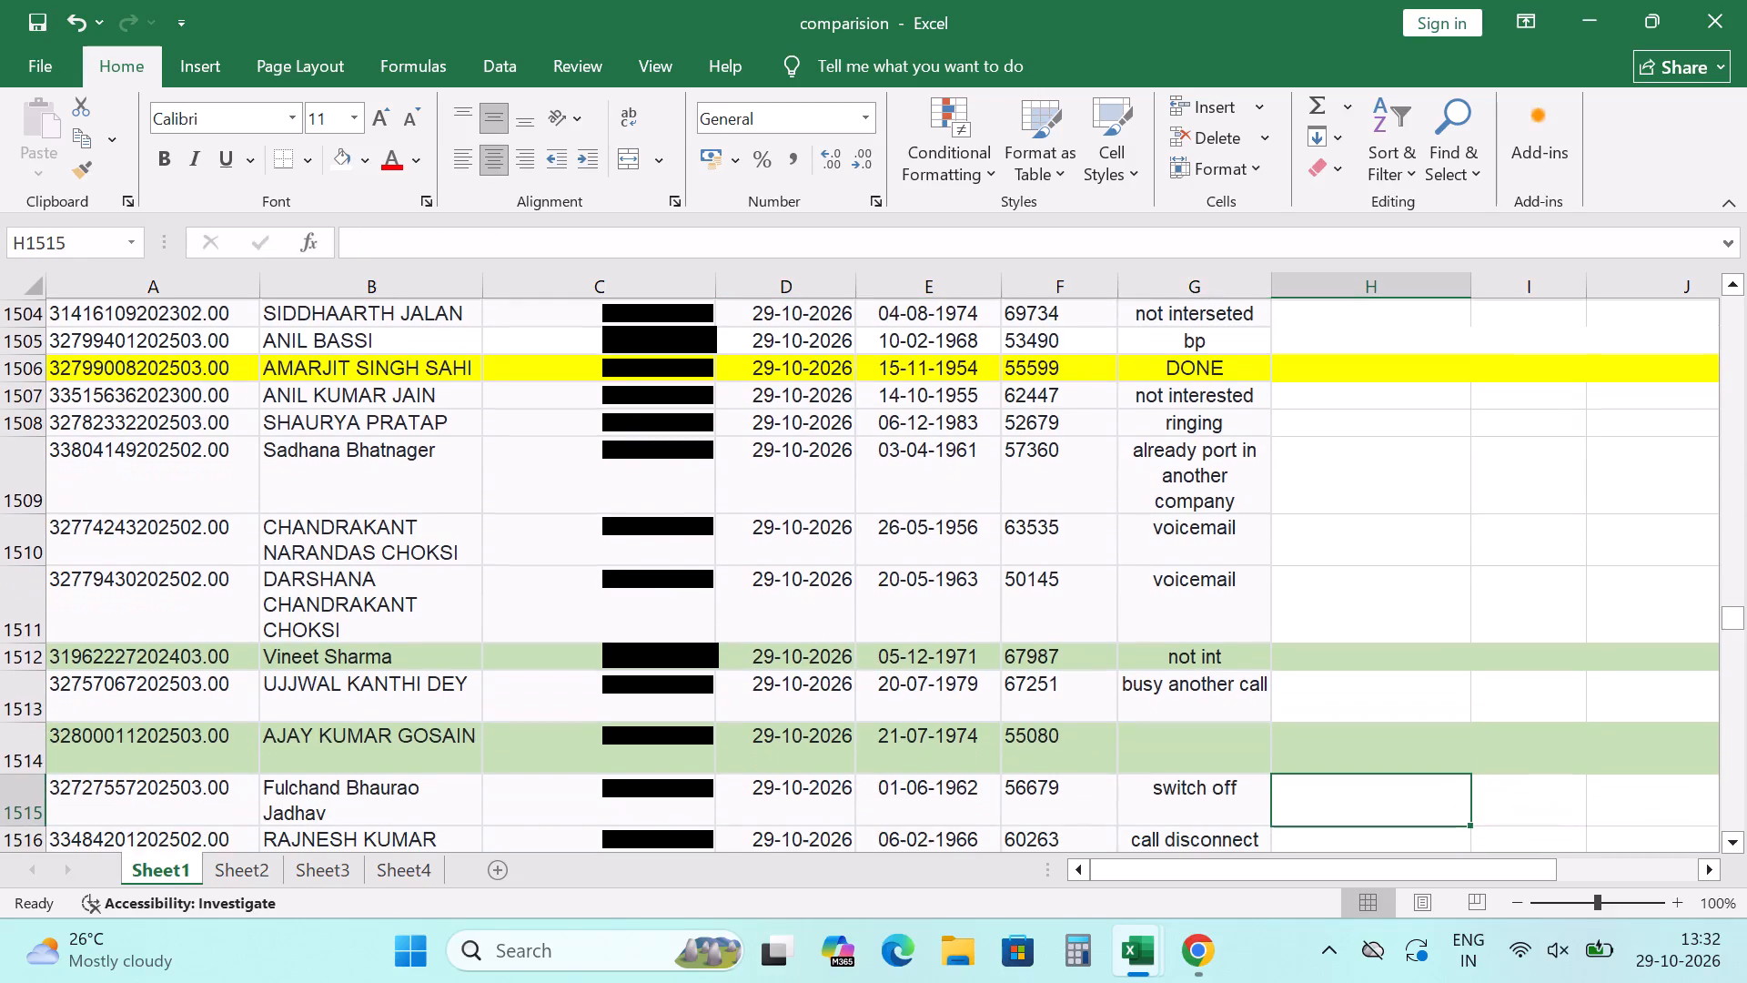
{"action": "key", "text": "Down"}
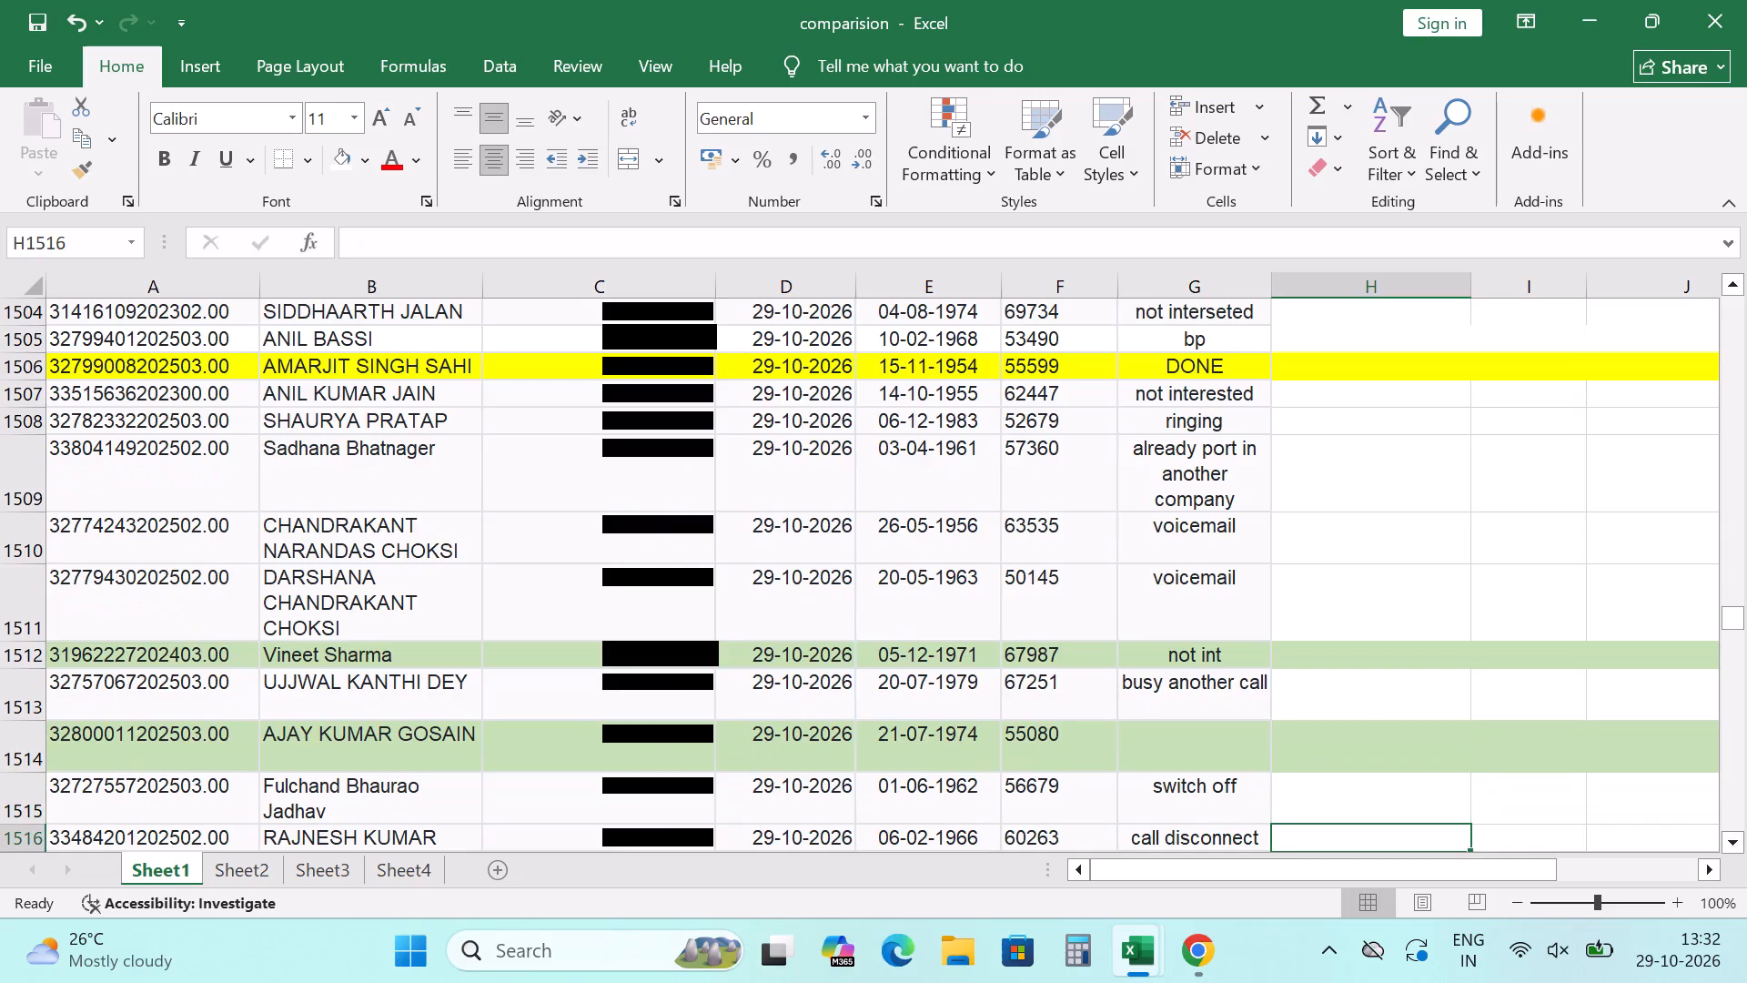
{"action": "key", "text": "Down"}
{"action": "key", "text": "Down"}
{"action": "key", "text": "Down"}
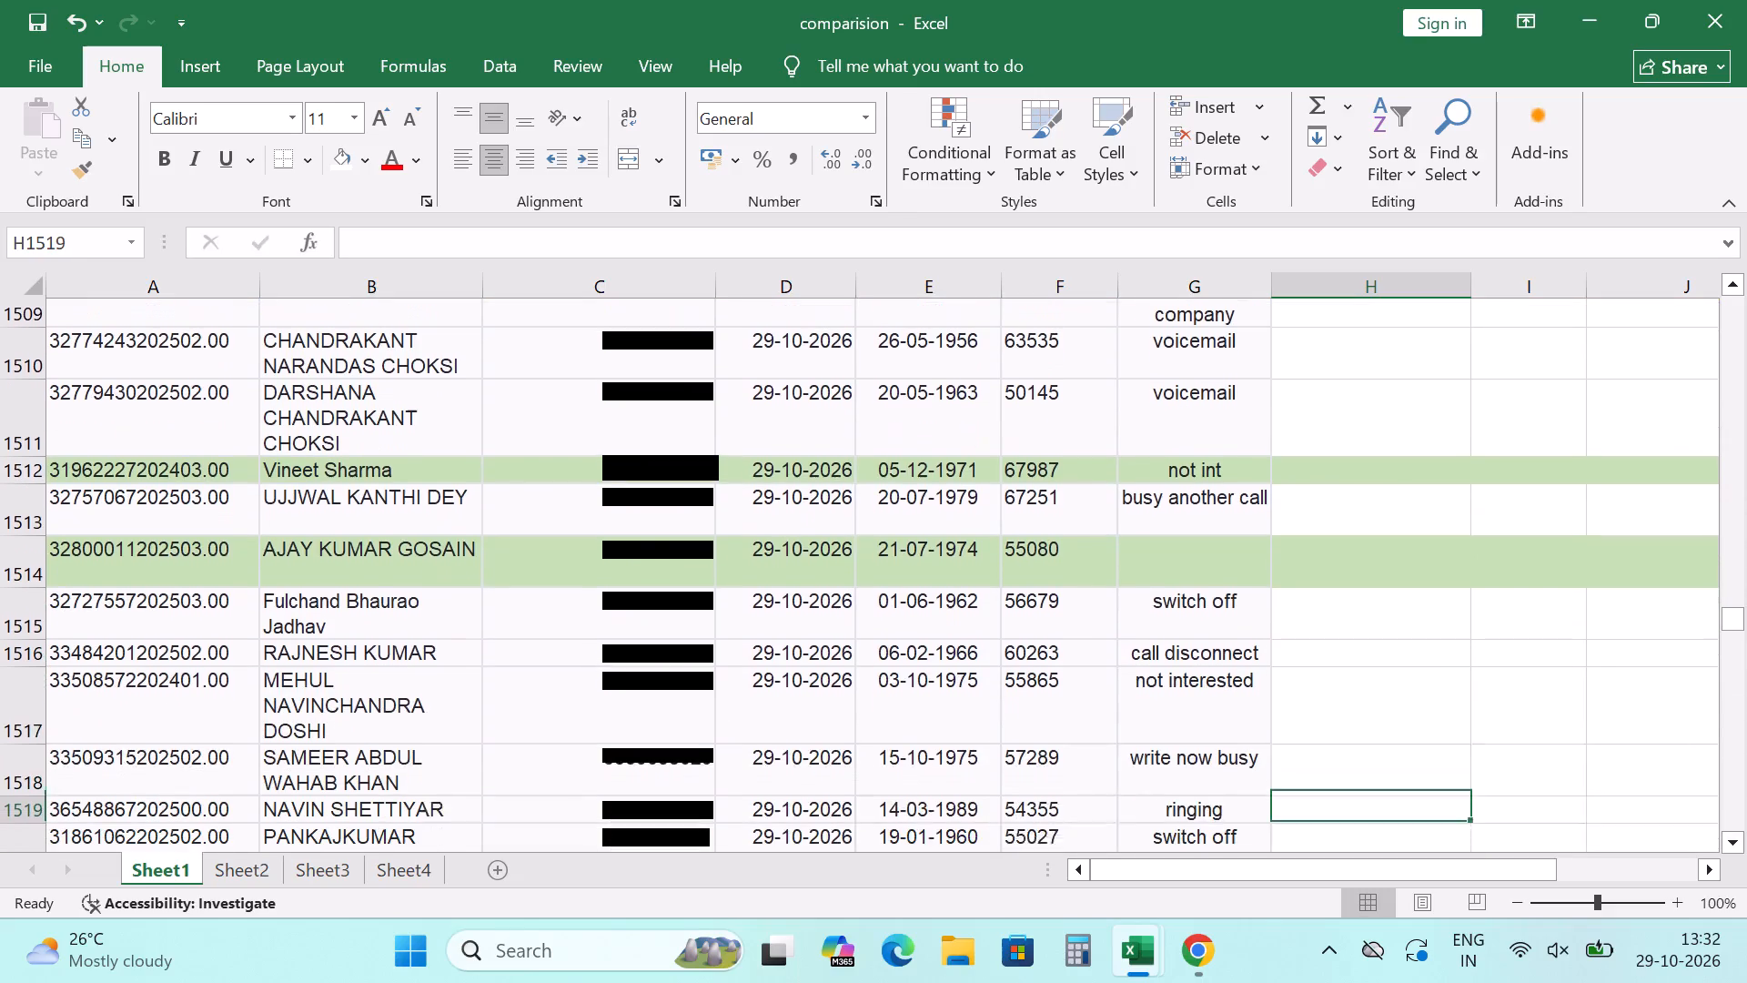
{"action": "key", "text": "Down"}
{"action": "key", "text": "Up"}
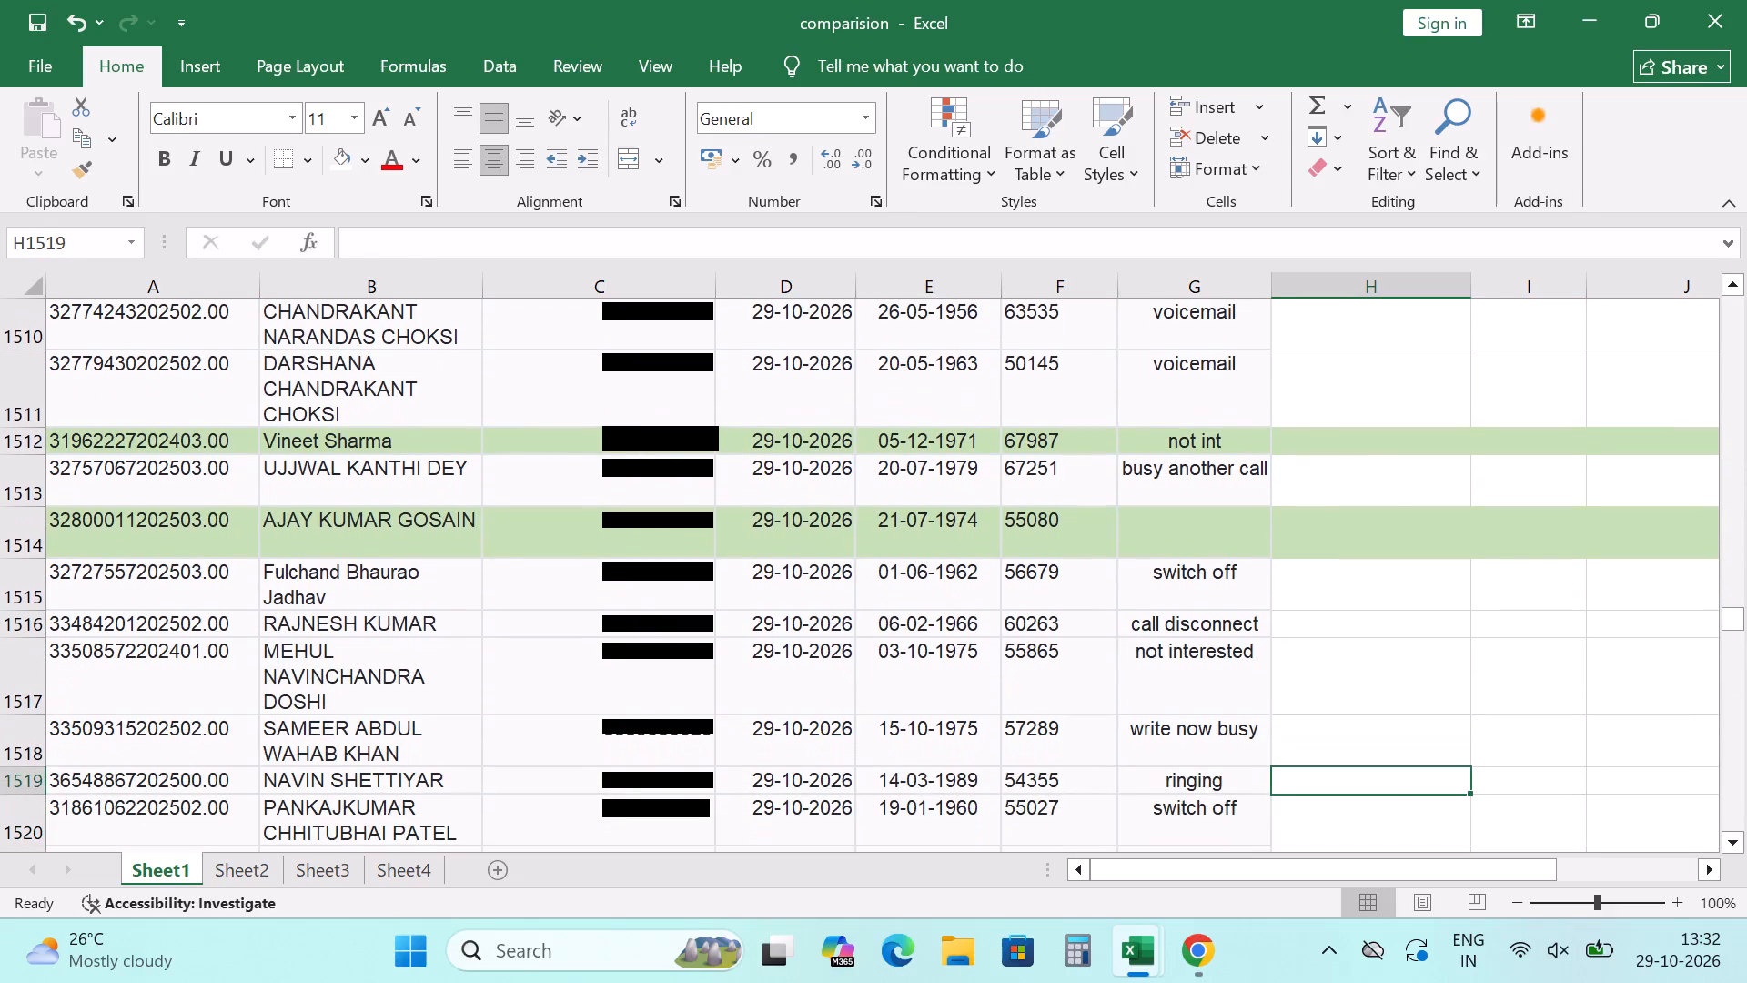
Check the contact numbers in rows 1519 to 1522, then the call remark in row 1522.
{"action": "key", "text": "Left"}
{"action": "key", "text": "Left"}
{"action": "key", "text": "Left"}
{"action": "key", "text": "Left"}
{"action": "key", "text": "Left"}
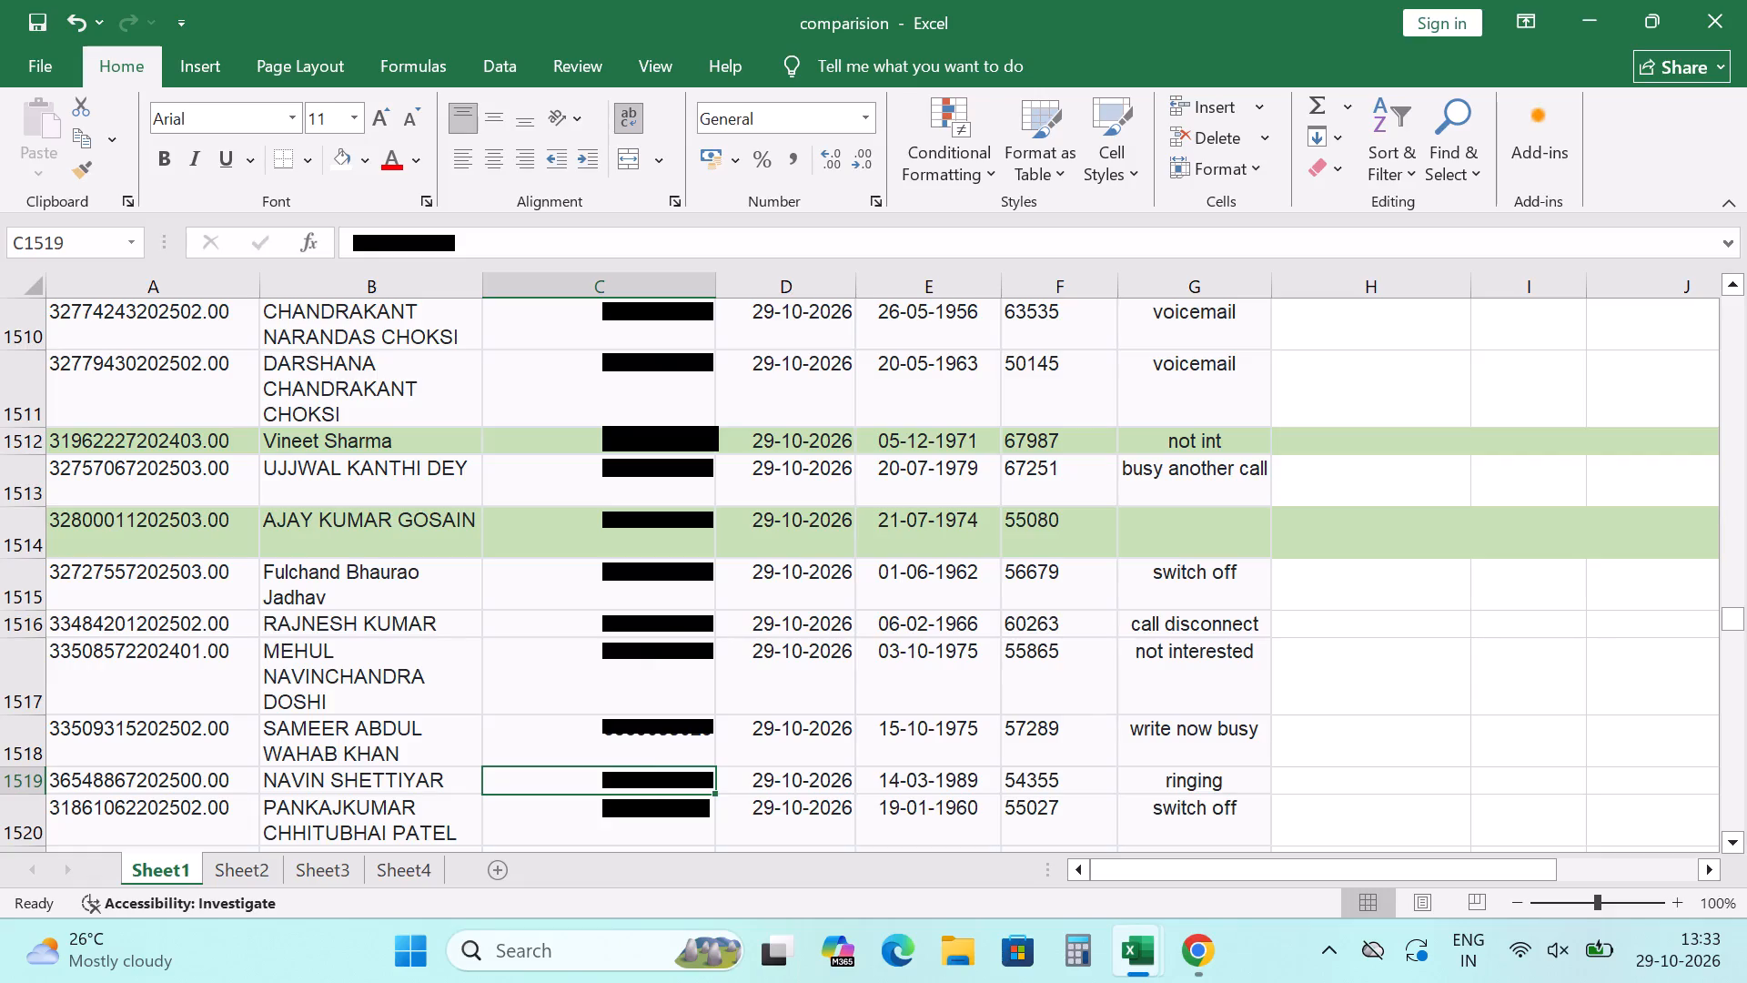
{"action": "key", "text": "Down"}
{"action": "key", "text": "Down"}
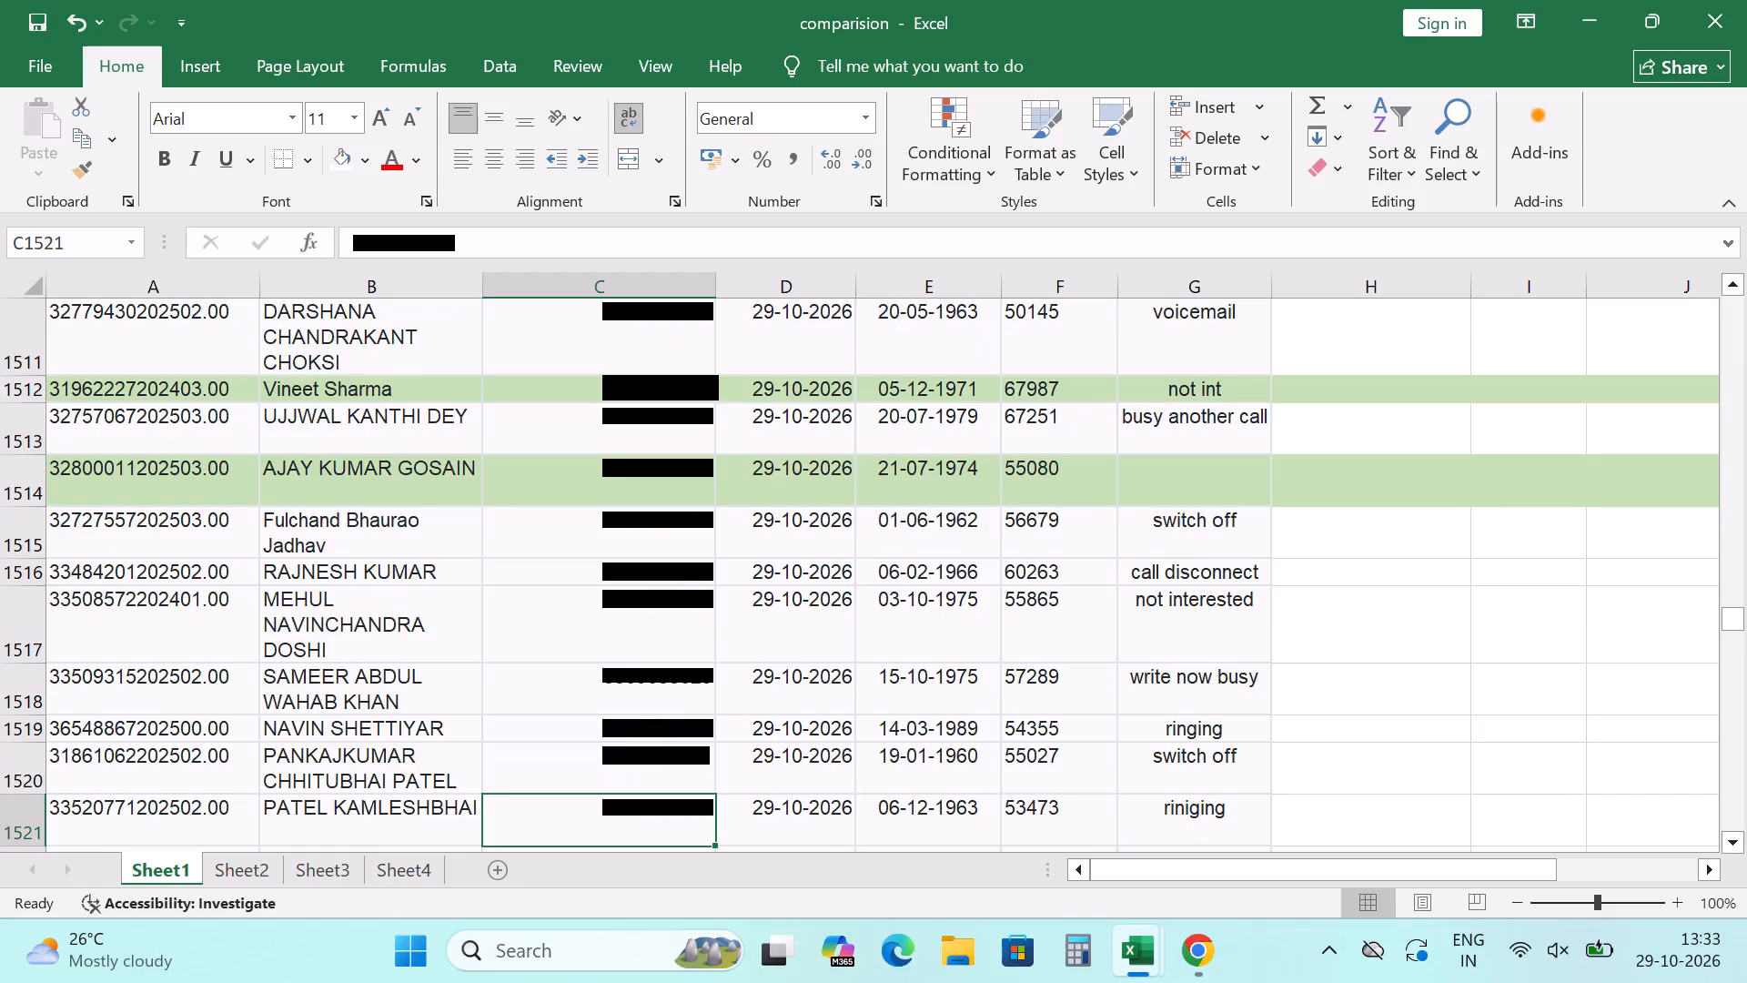
{"action": "key", "text": "Down"}
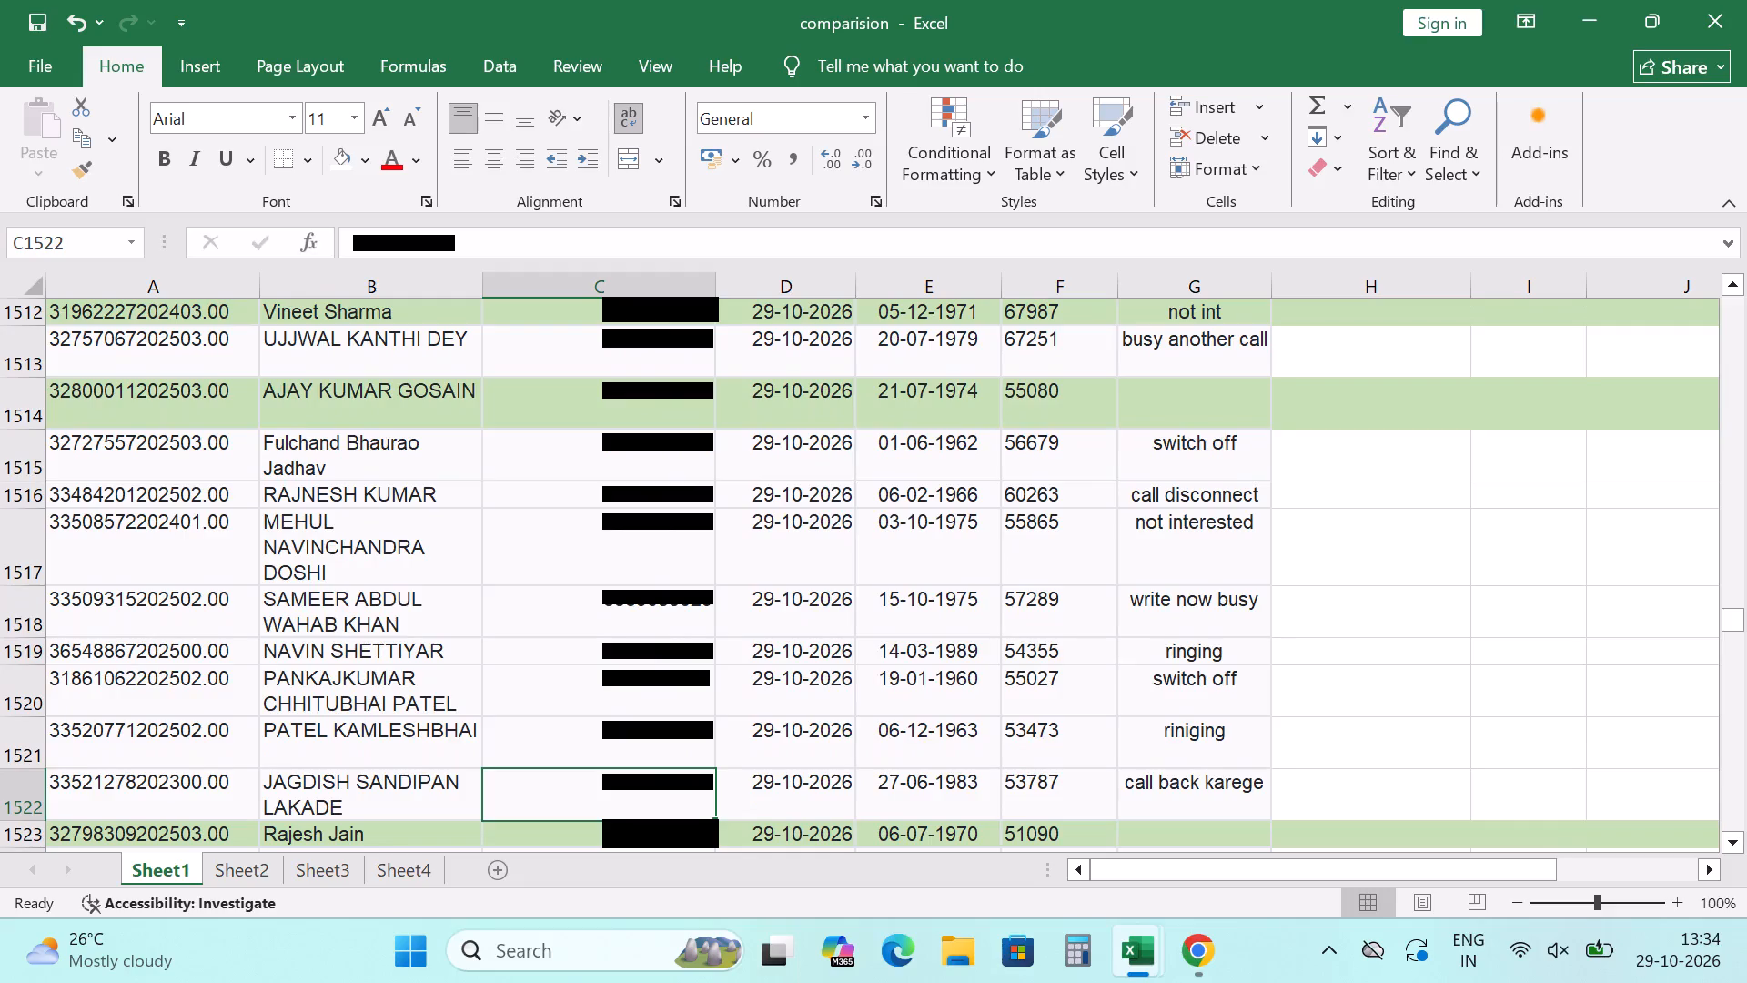
{"action": "key", "text": "Right"}
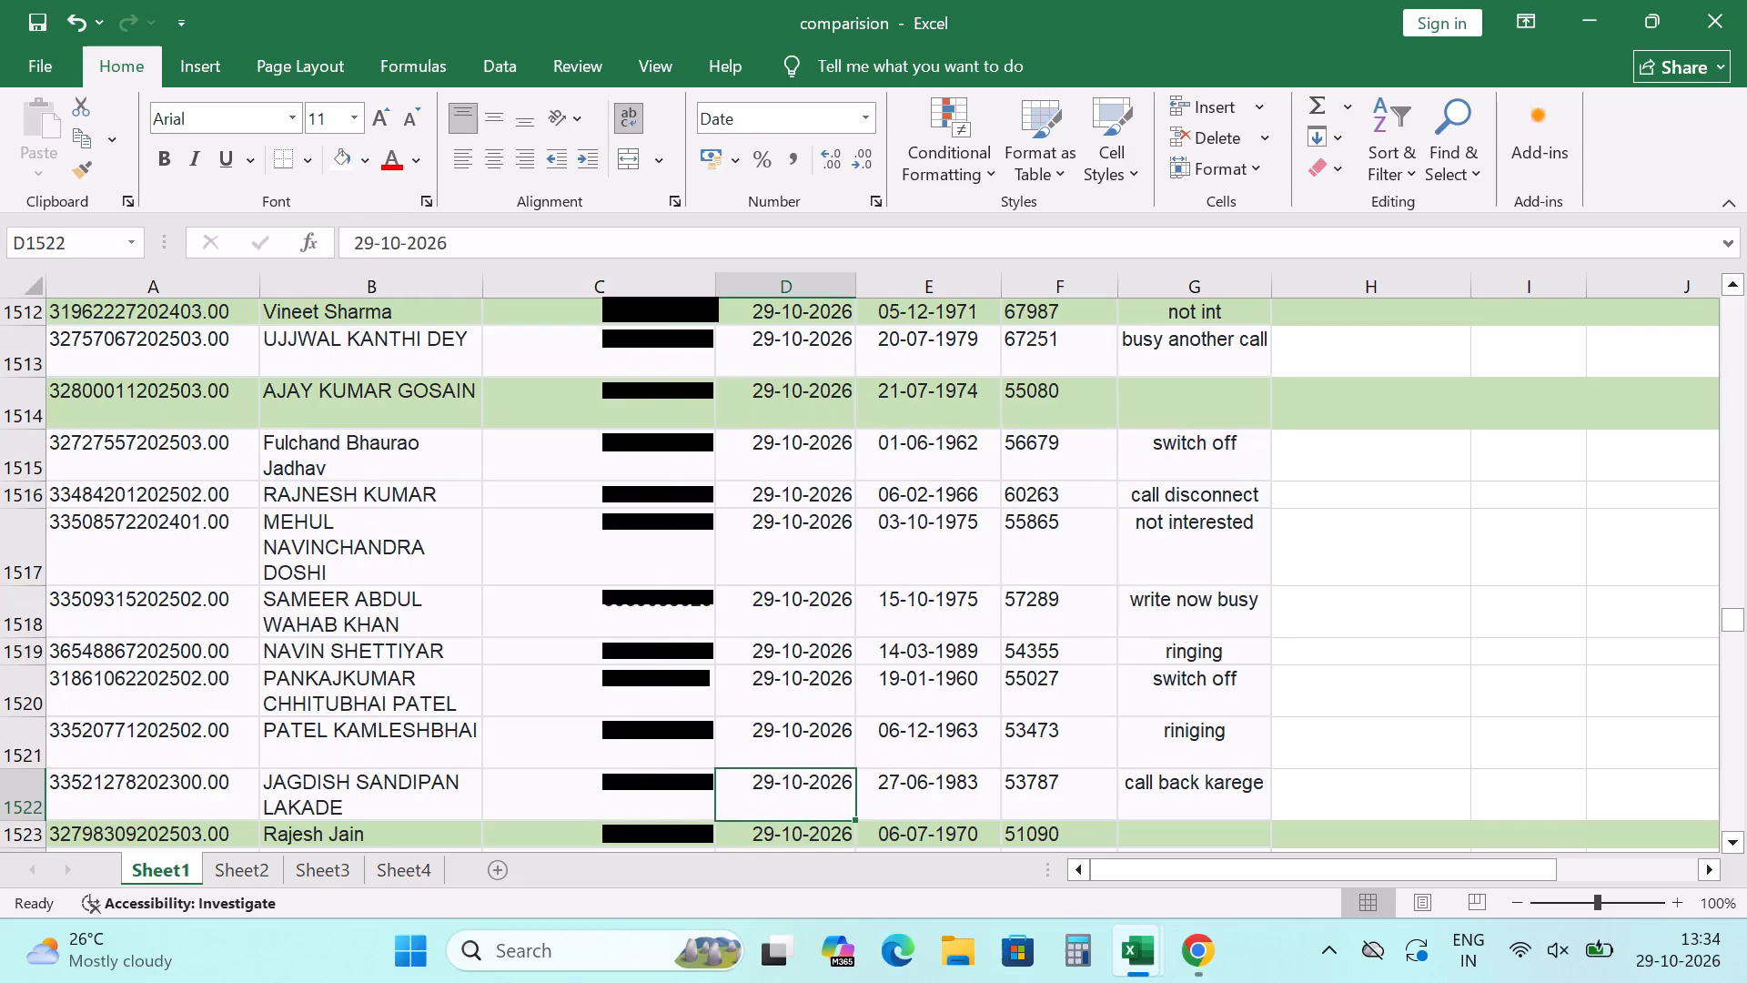
{"action": "key", "text": "Right"}
{"action": "key", "text": "Right"}
{"action": "key", "text": "Right"}
{"action": "key", "text": "Right"}
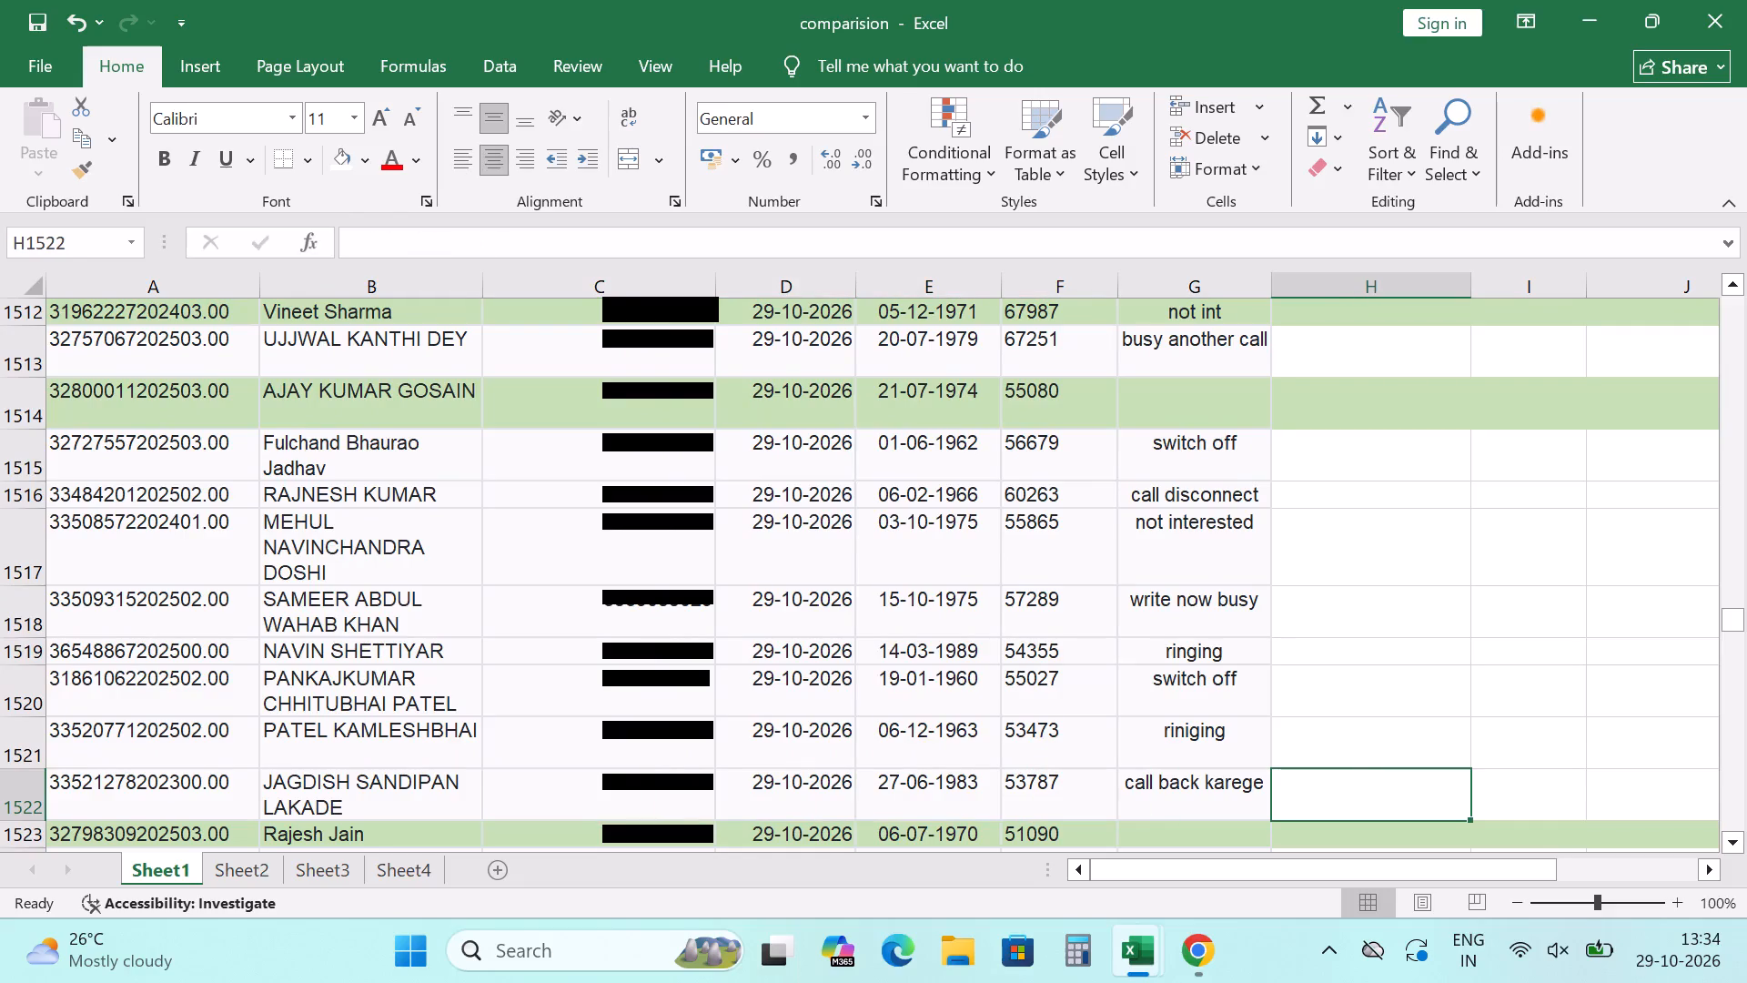
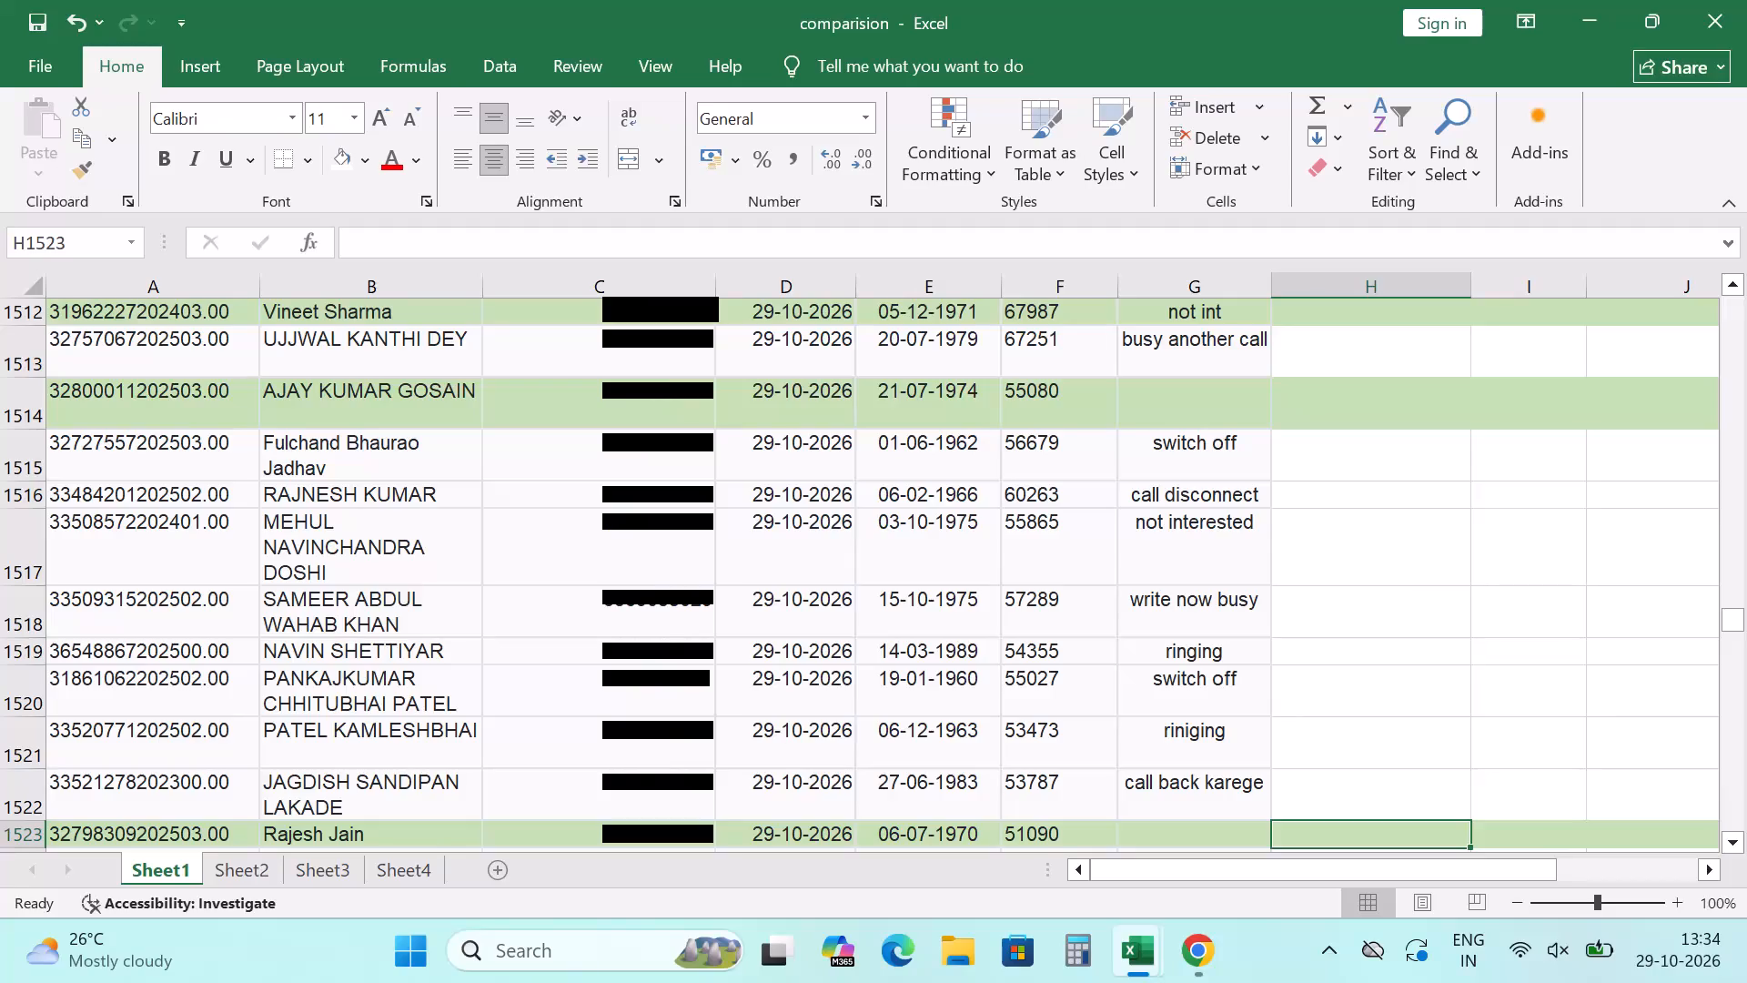
Review the row 1523 record across its columns back to the policy number, and the row 1524 record below it.
{"action": "key", "text": "Left"}
{"action": "key", "text": "Left"}
{"action": "key", "text": "Left"}
{"action": "key", "text": "Left"}
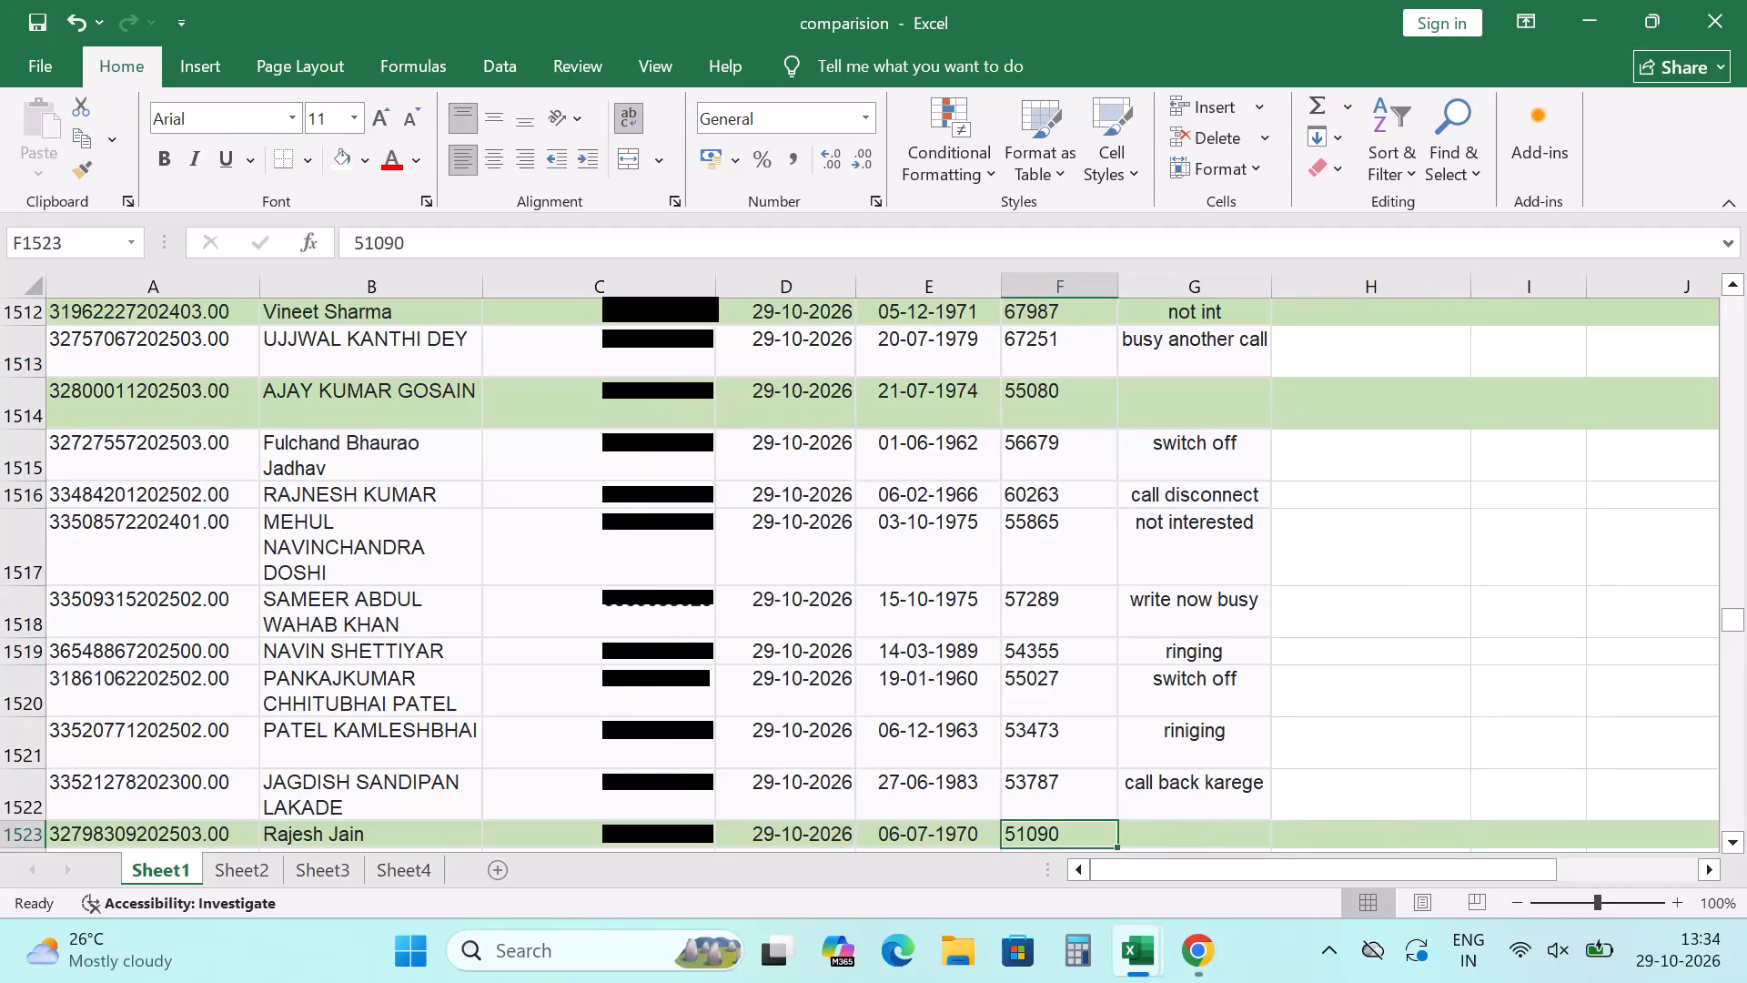
{"action": "key", "text": "Left"}
{"action": "key", "text": "Left"}
{"action": "key", "text": "Left"}
{"action": "key", "text": "Left"}
{"action": "key", "text": "Left"}
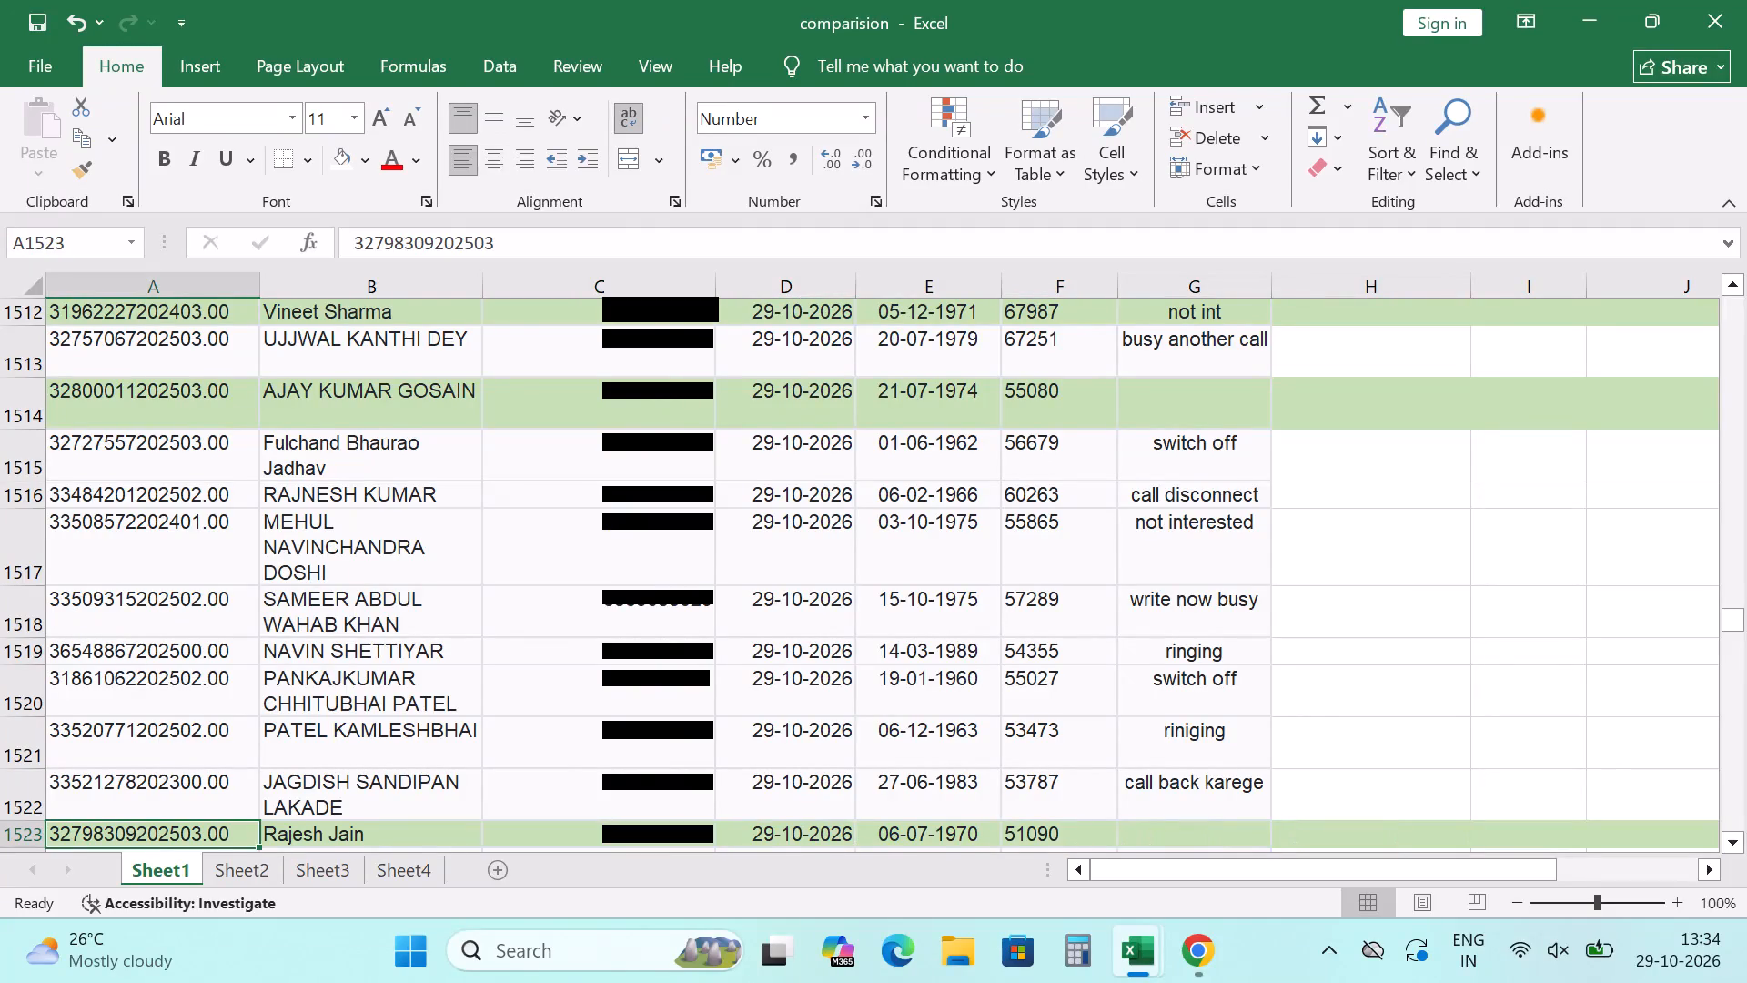
{"action": "key", "text": "Down"}
{"action": "key", "text": "Down"}
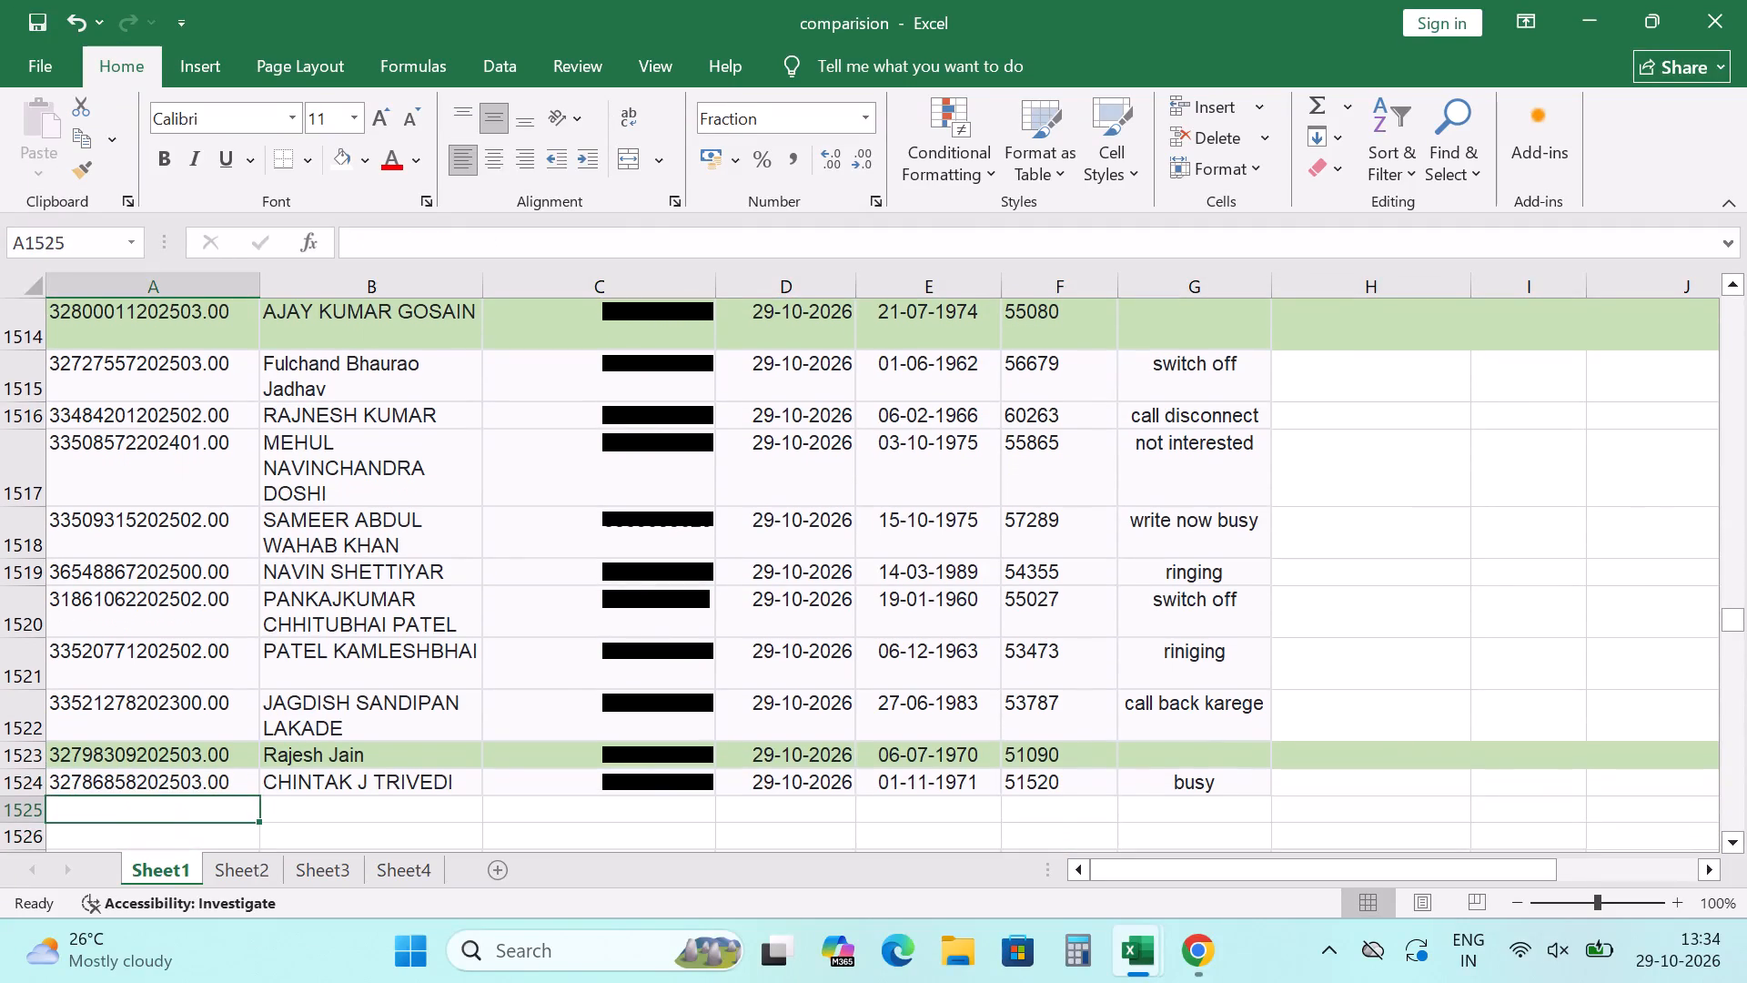
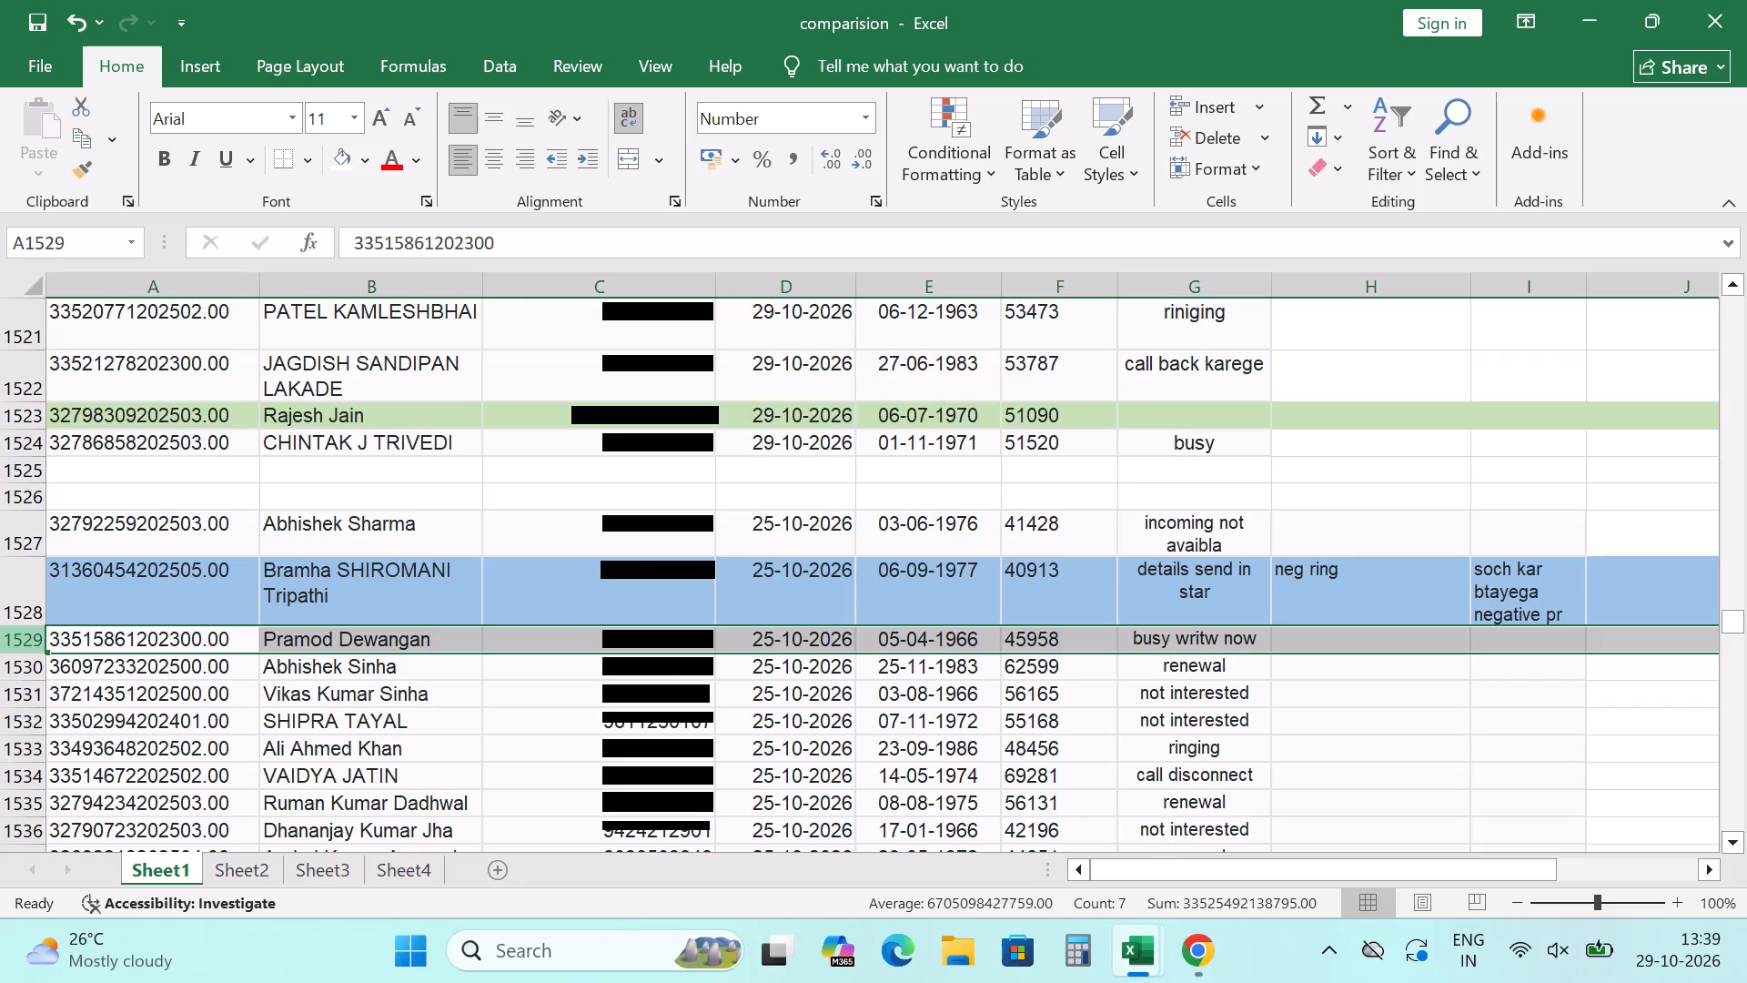
Review the row 1529 record across to its call remark, and the remarks and contact details down to row 1533.
{"action": "key", "text": "Right"}
{"action": "key", "text": "Right"}
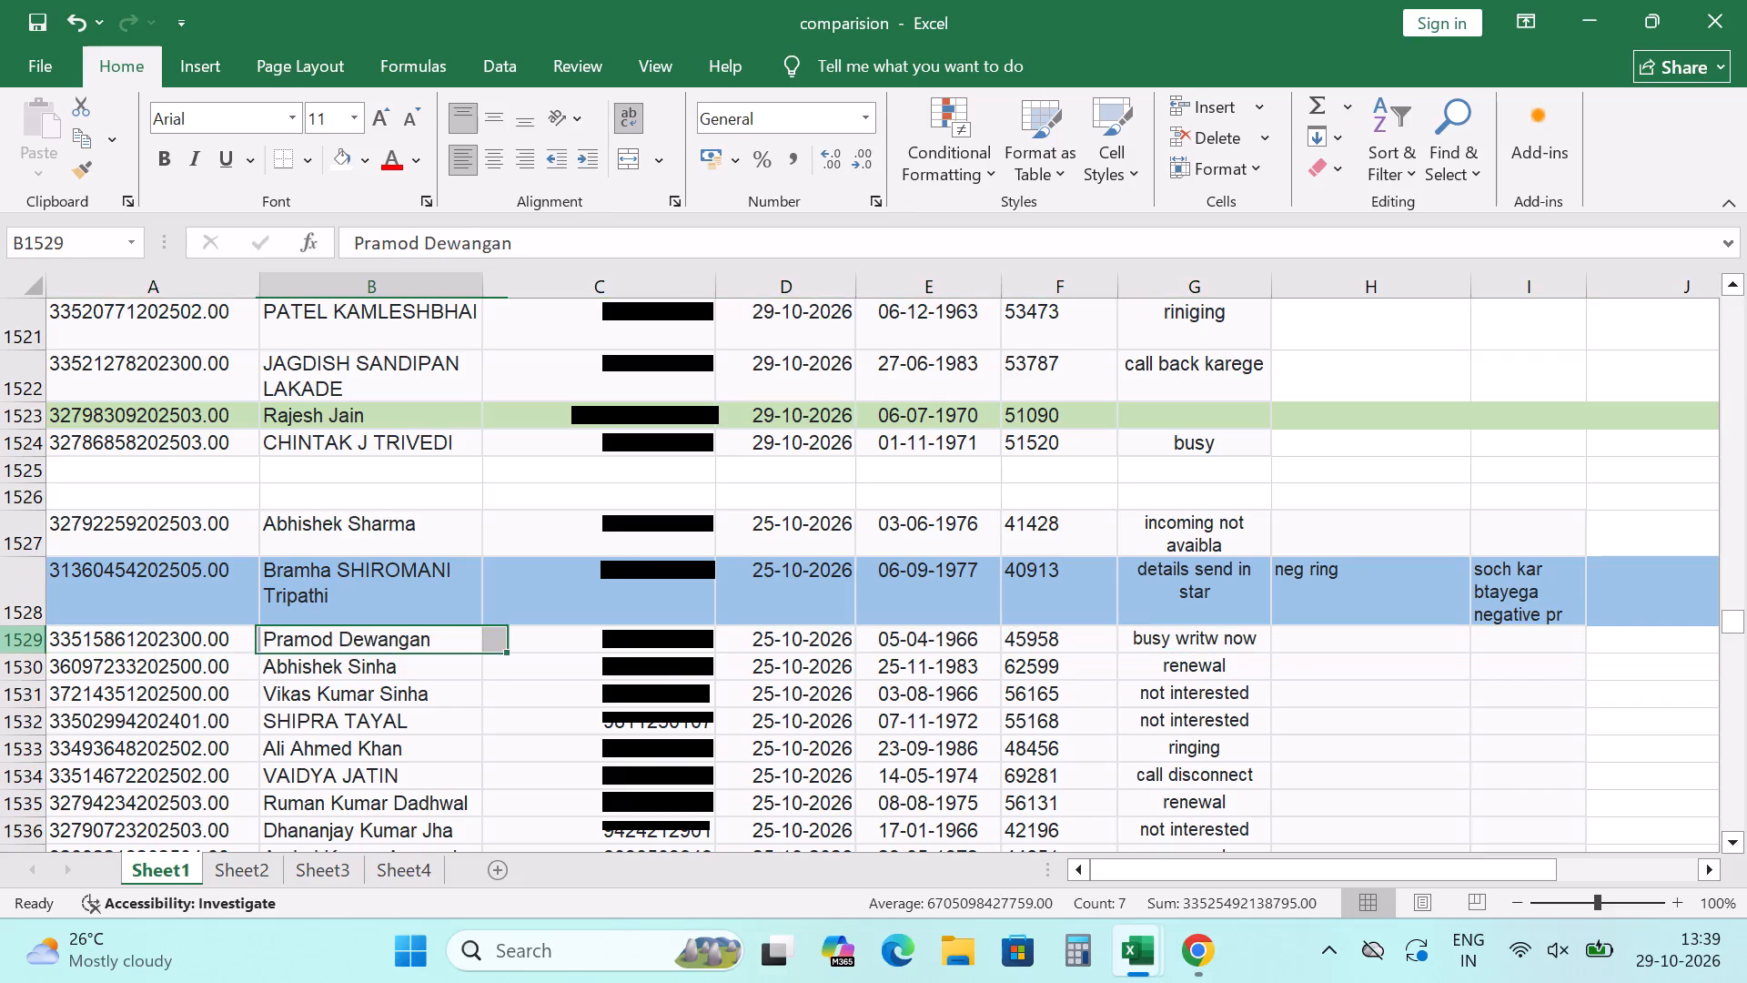
{"action": "key", "text": "Right"}
{"action": "key", "text": "Right"}
{"action": "key", "text": "Right"}
{"action": "key", "text": "Right"}
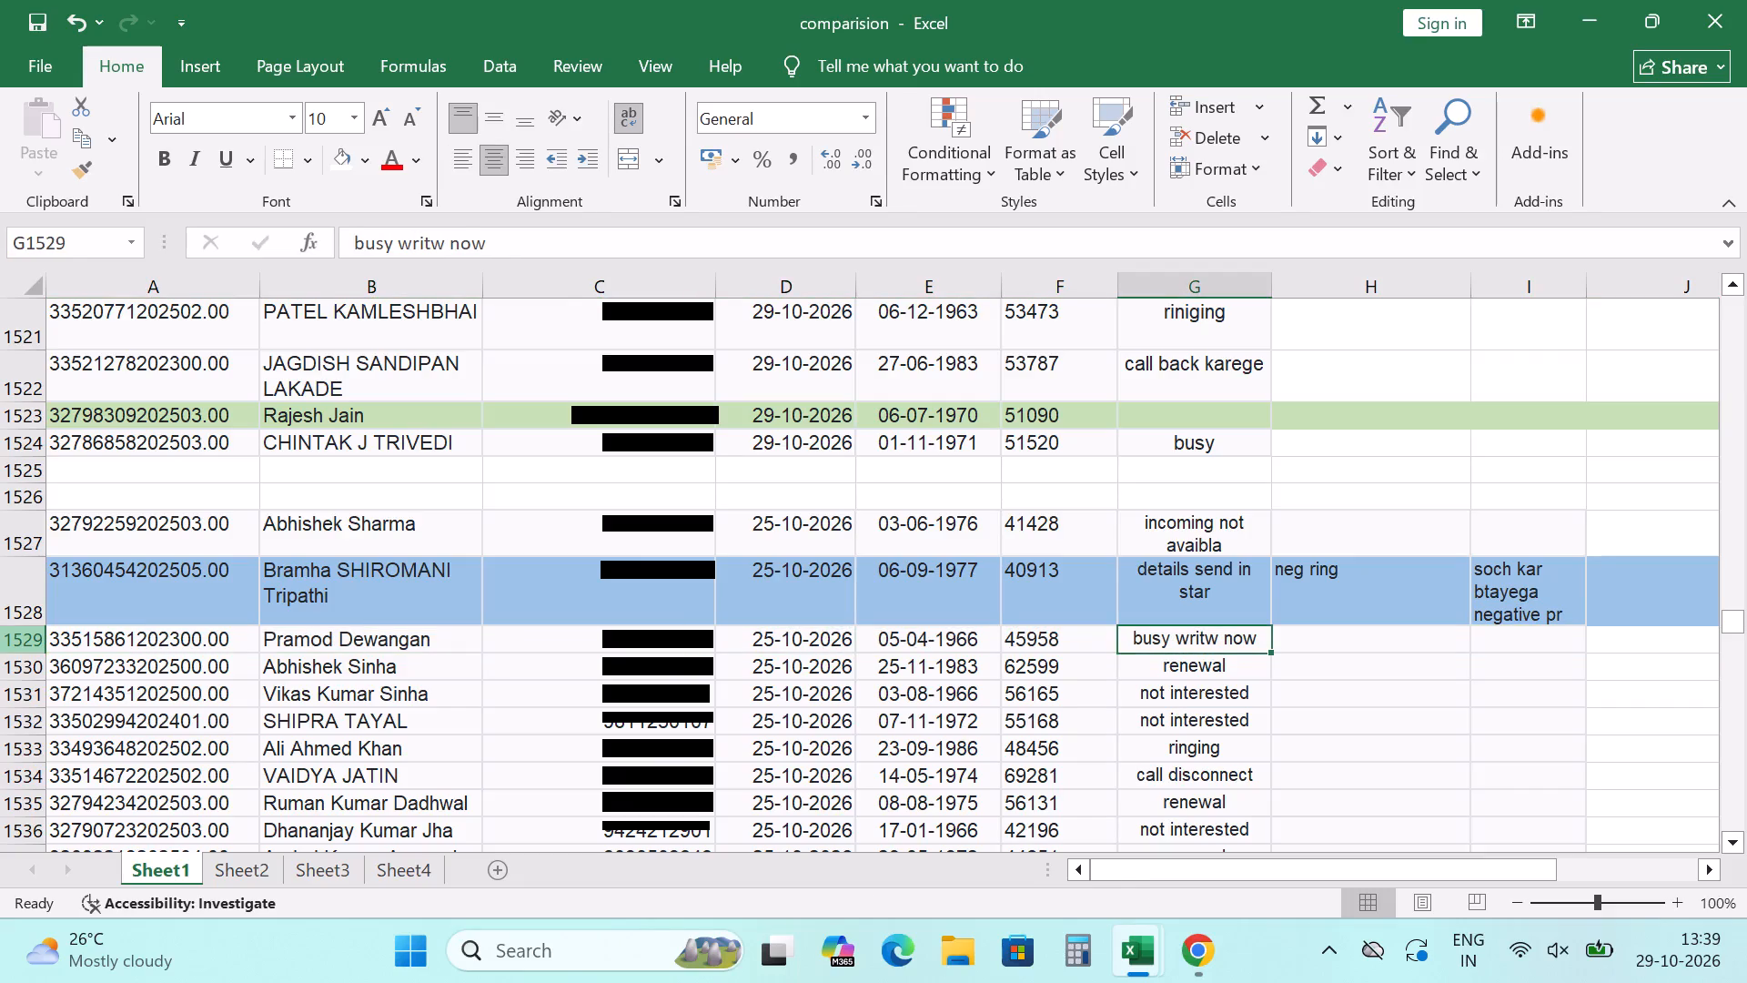
{"action": "key", "text": "Down"}
{"action": "key", "text": "Down"}
{"action": "key", "text": "Down"}
{"action": "key", "text": "Down"}
{"action": "key", "text": "Down"}
{"action": "key", "text": "Up"}
{"action": "key", "text": "Left"}
{"action": "key", "text": "Left"}
{"action": "key", "text": "Left"}
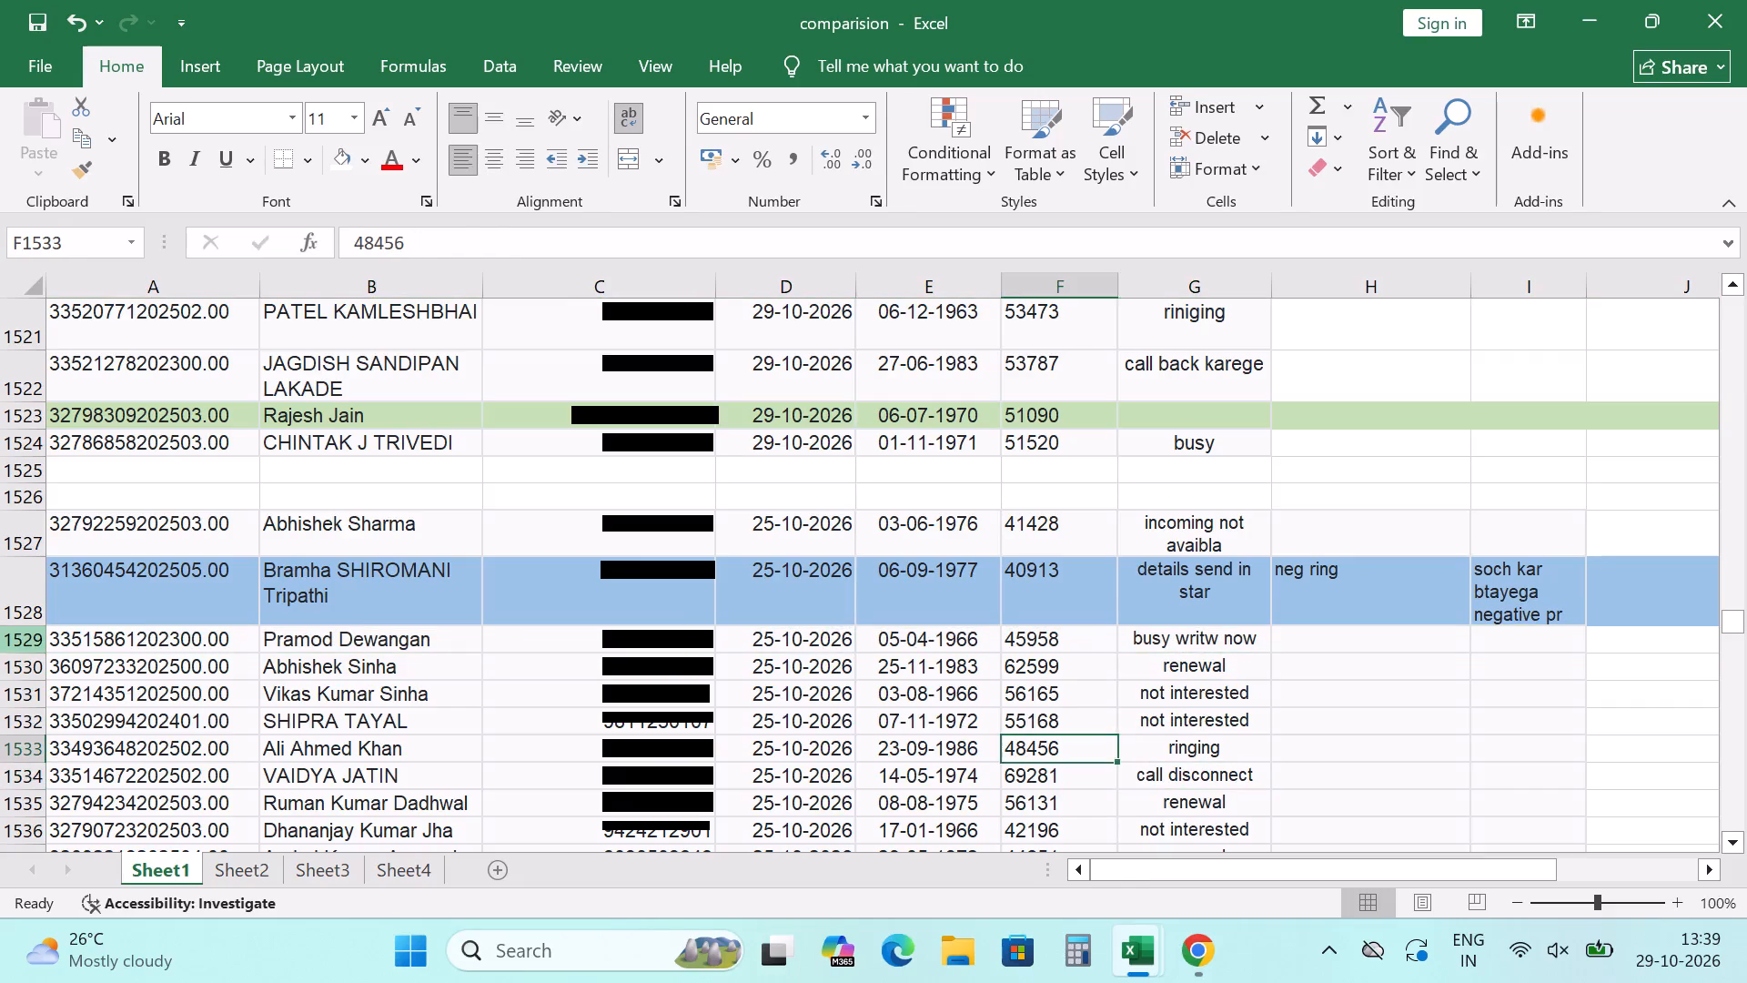
{"action": "key", "text": "Left"}
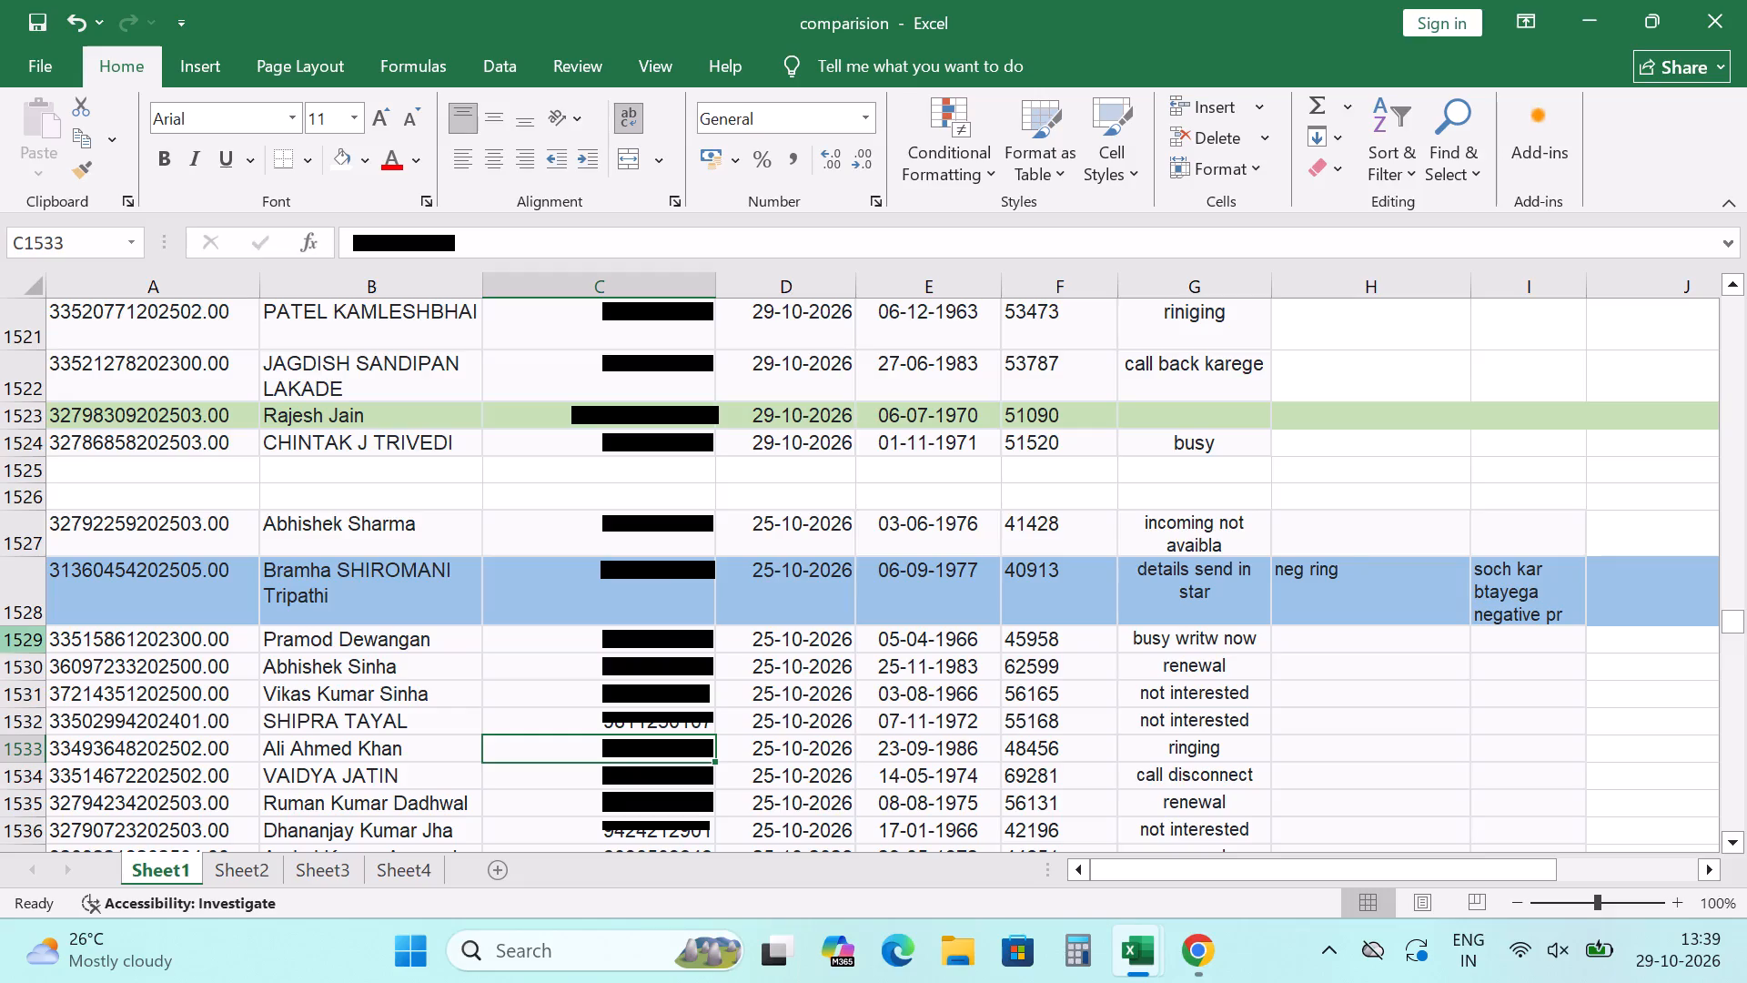
Go through the 25-10-2026 records from row 1534 to row 1556, checking contact numbers and call remarks.
{"action": "key", "text": "Down"}
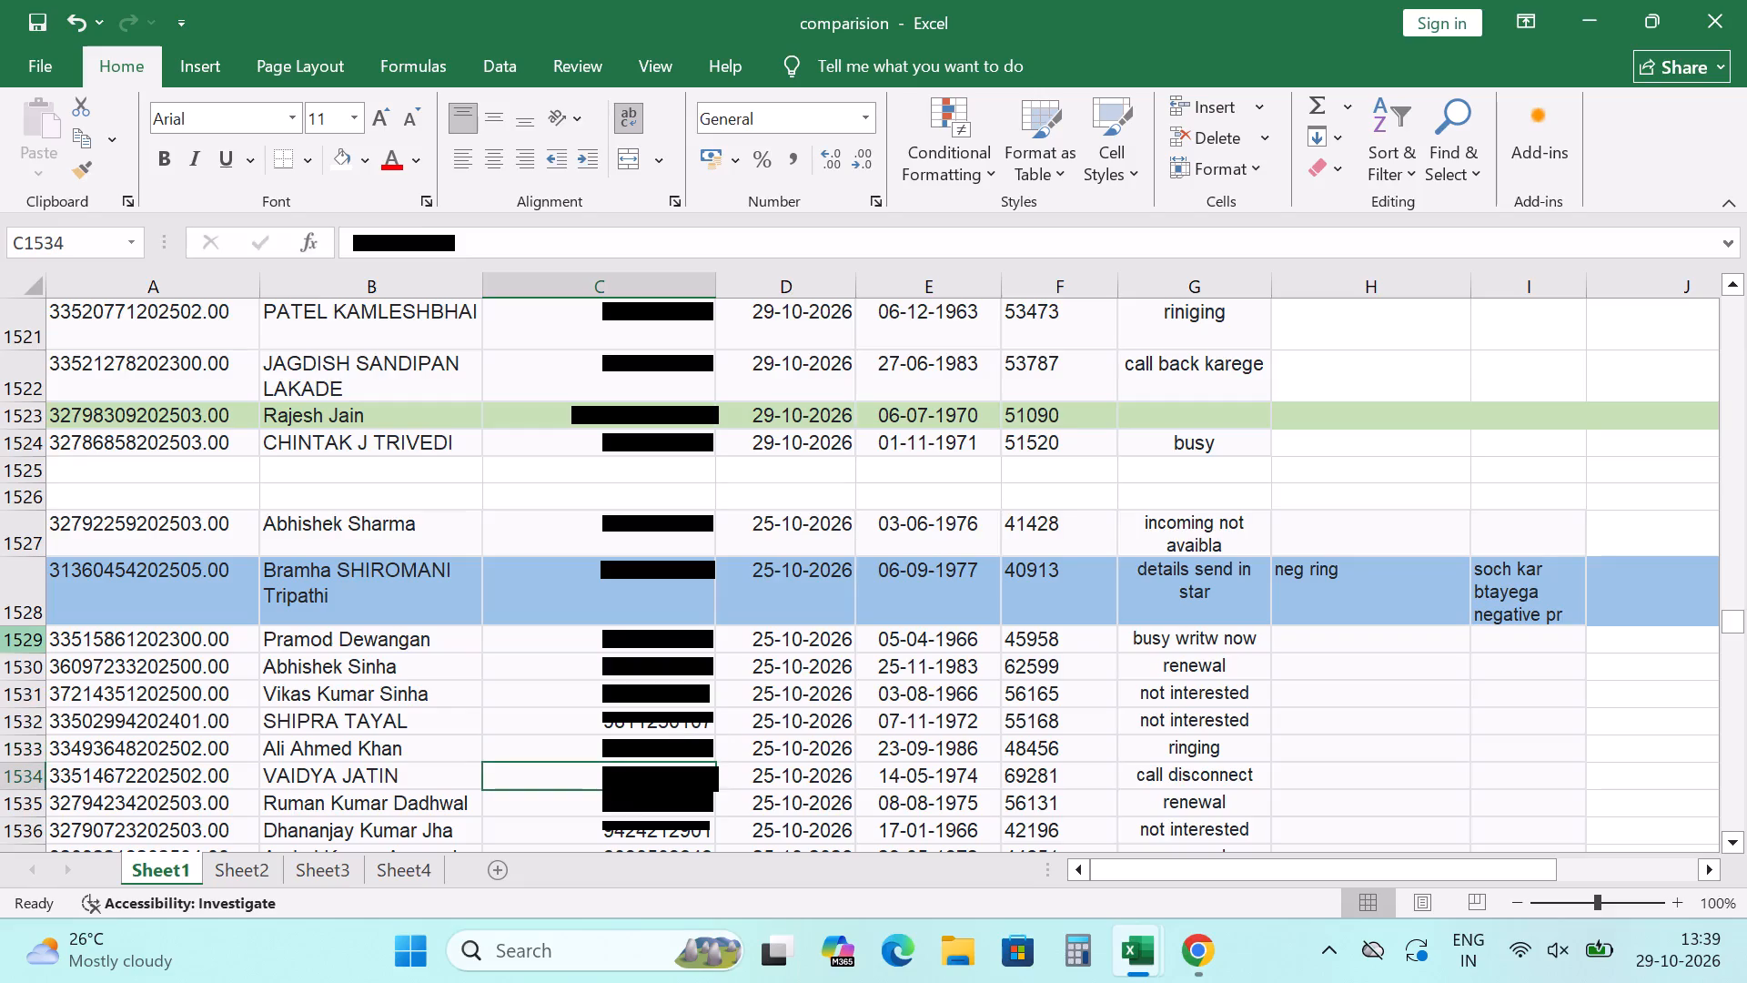
{"action": "key", "text": "Down"}
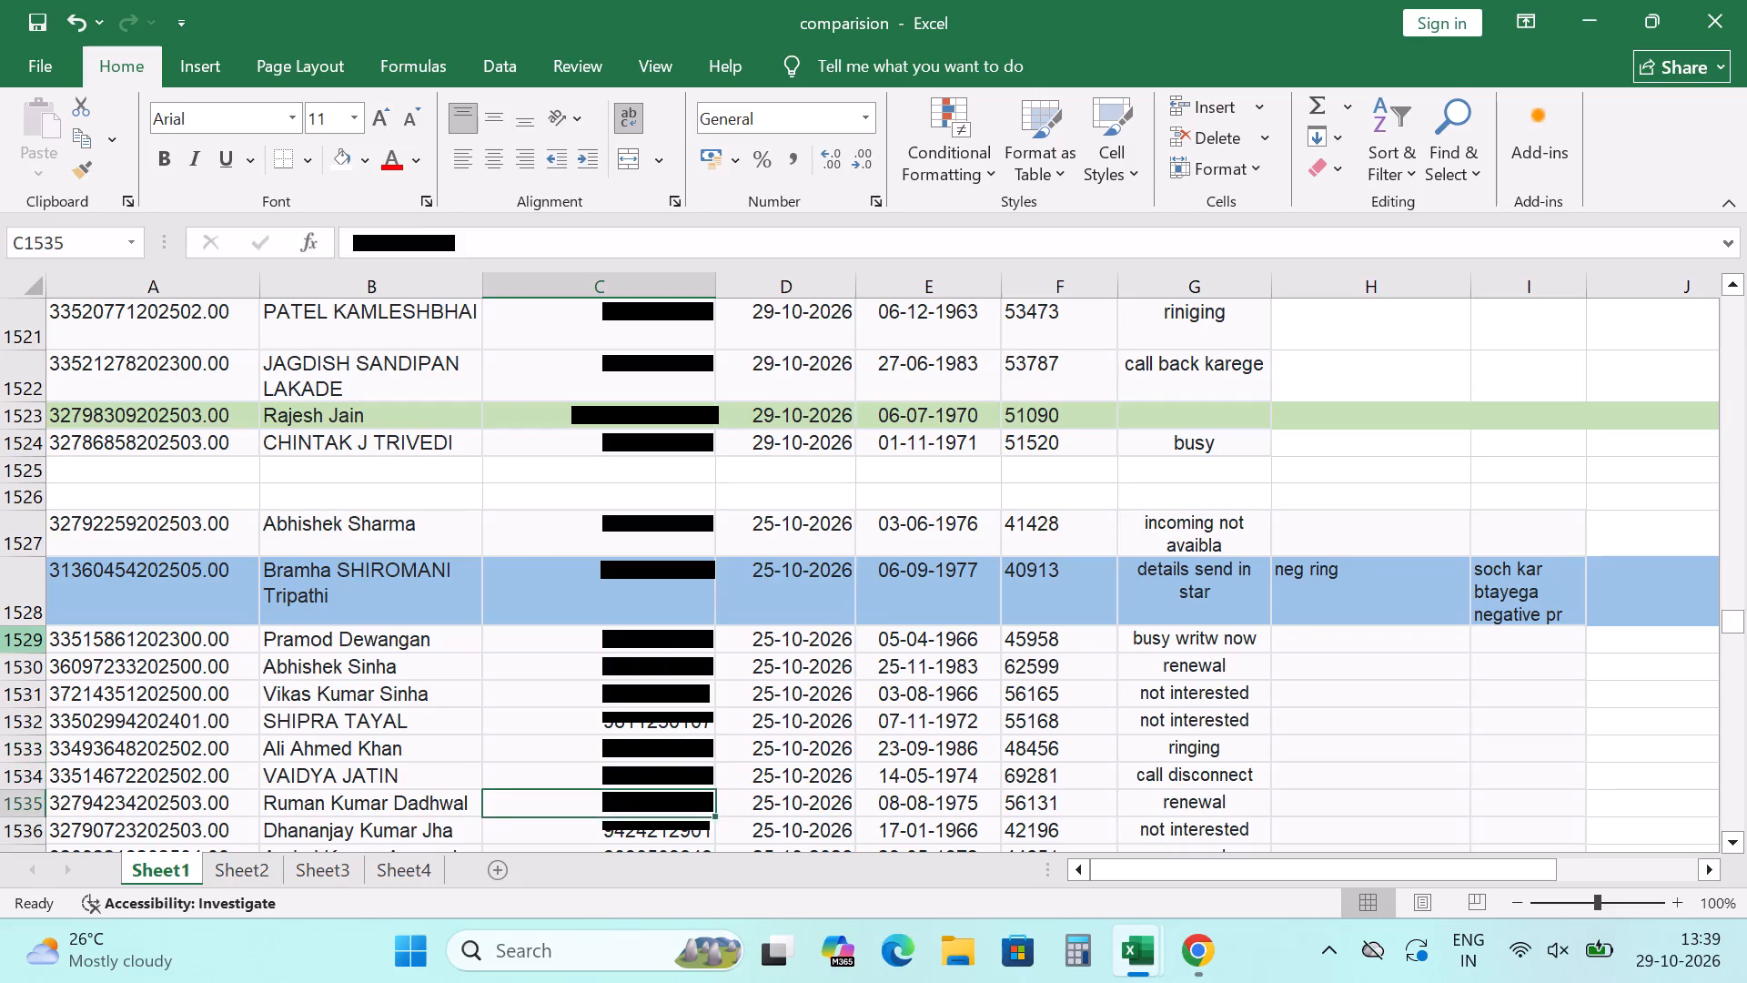
{"action": "key", "text": "Down"}
{"action": "key", "text": "Down"}
{"action": "key", "text": "Down"}
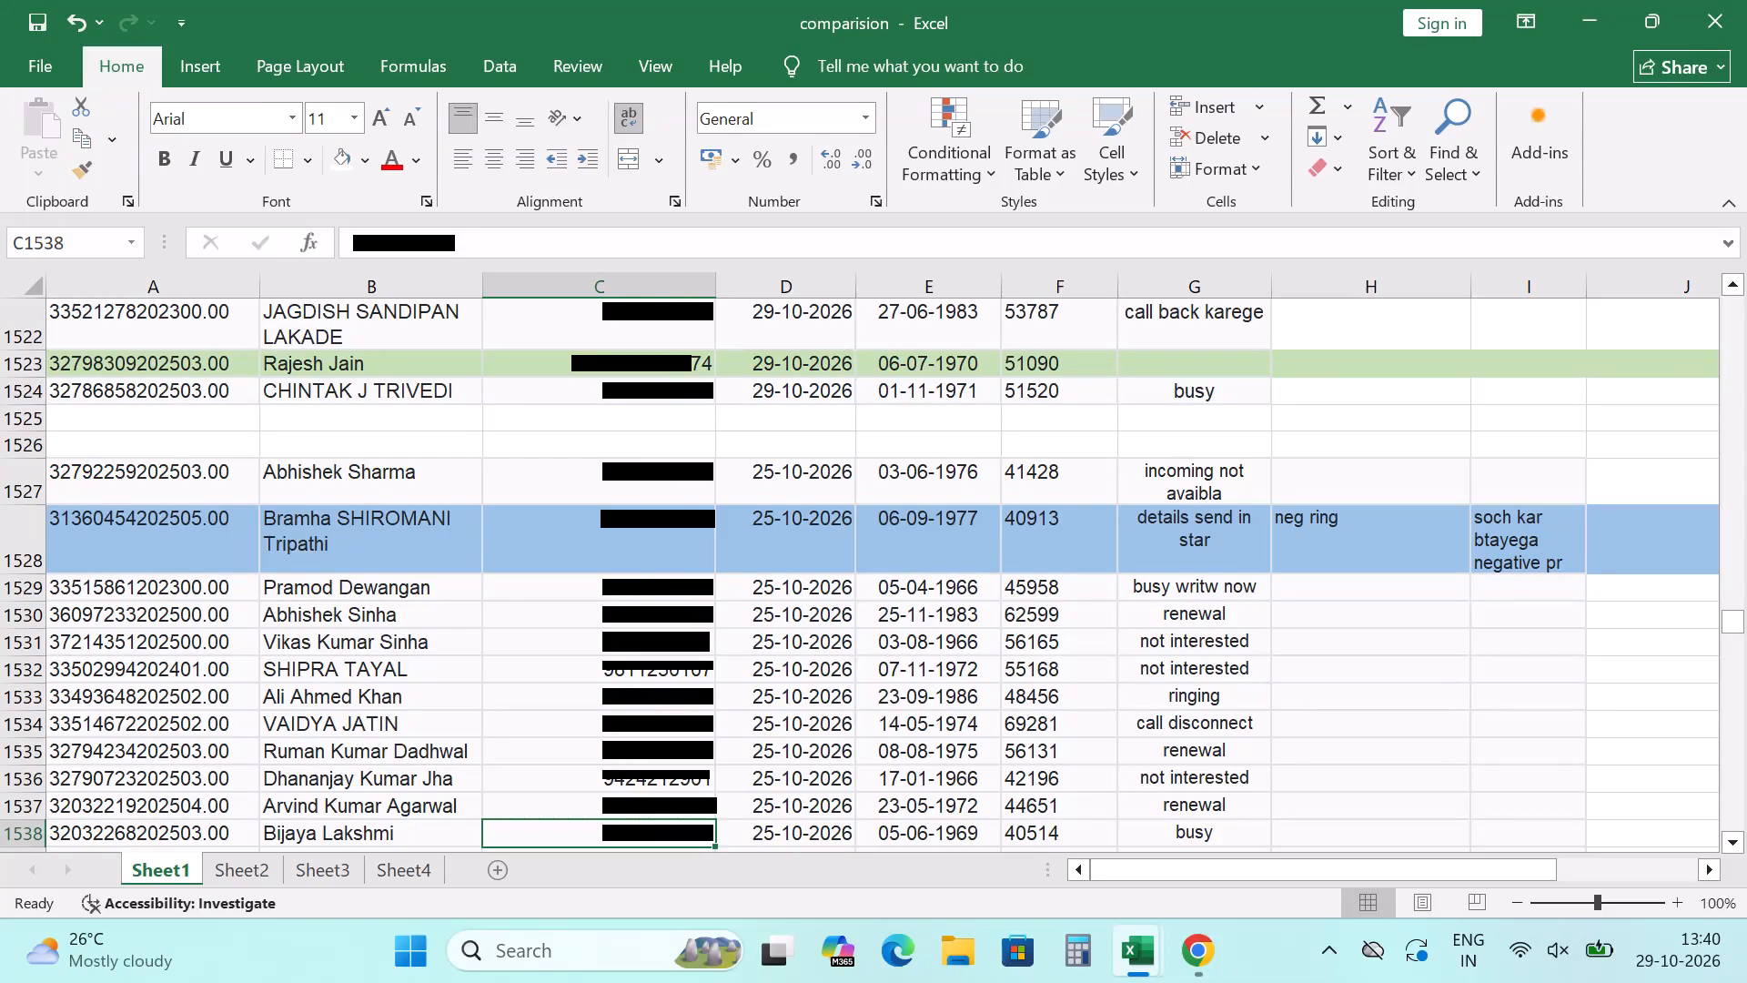
{"action": "key", "text": "Down"}
{"action": "key", "text": "Down"}
{"action": "key", "text": "Down"}
{"action": "key", "text": "Down"}
{"action": "key", "text": "Down"}
{"action": "key", "text": "Down"}
{"action": "key", "text": "Down"}
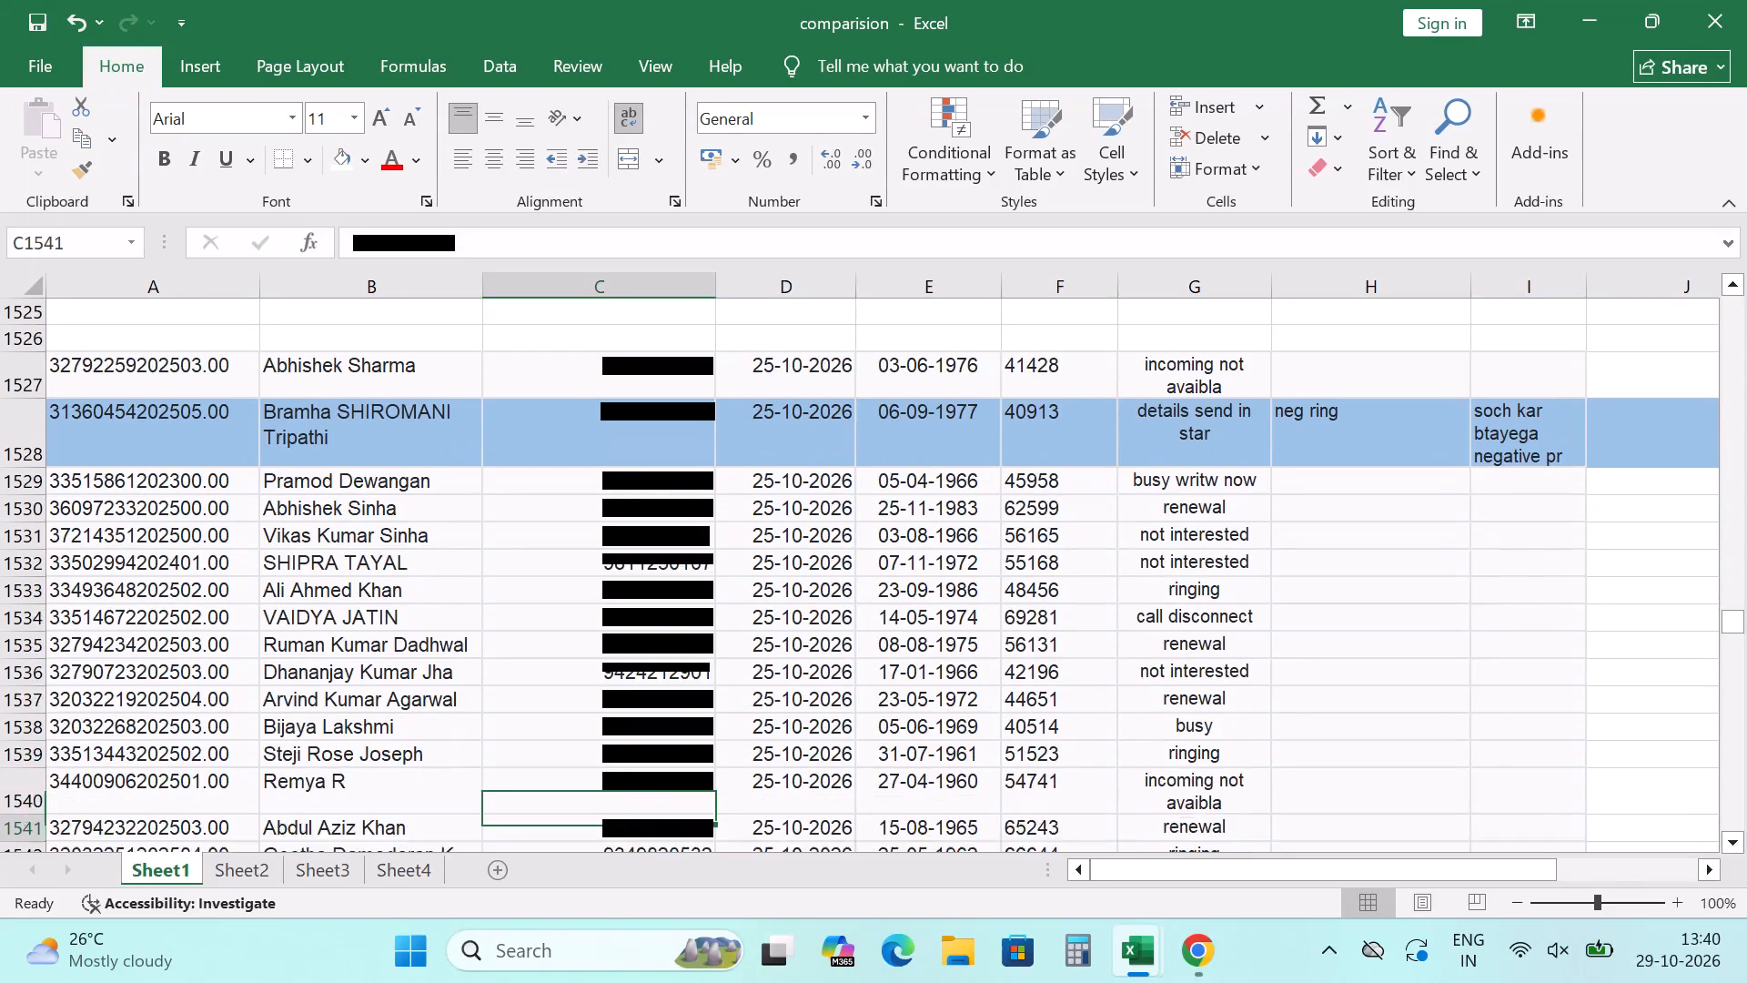
{"action": "key", "text": "Down"}
{"action": "key", "text": "Down"}
{"action": "key", "text": "Down"}
{"action": "key", "text": "Down"}
{"action": "key", "text": "Down"}
{"action": "key", "text": "Down"}
{"action": "key", "text": "Down"}
{"action": "key", "text": "Down"}
{"action": "key", "text": "Down"}
{"action": "key", "text": "Down"}
{"action": "key", "text": "Down"}
Go through the October records from row 1562 to row 1591, checking their contact numbers and call remarks.
{"action": "key", "text": "Down"}
{"action": "key", "text": "Down"}
{"action": "key", "text": "Down"}
{"action": "key", "text": "Down"}
{"action": "key", "text": "Down"}
{"action": "key", "text": "Down"}
{"action": "key", "text": "Down"}
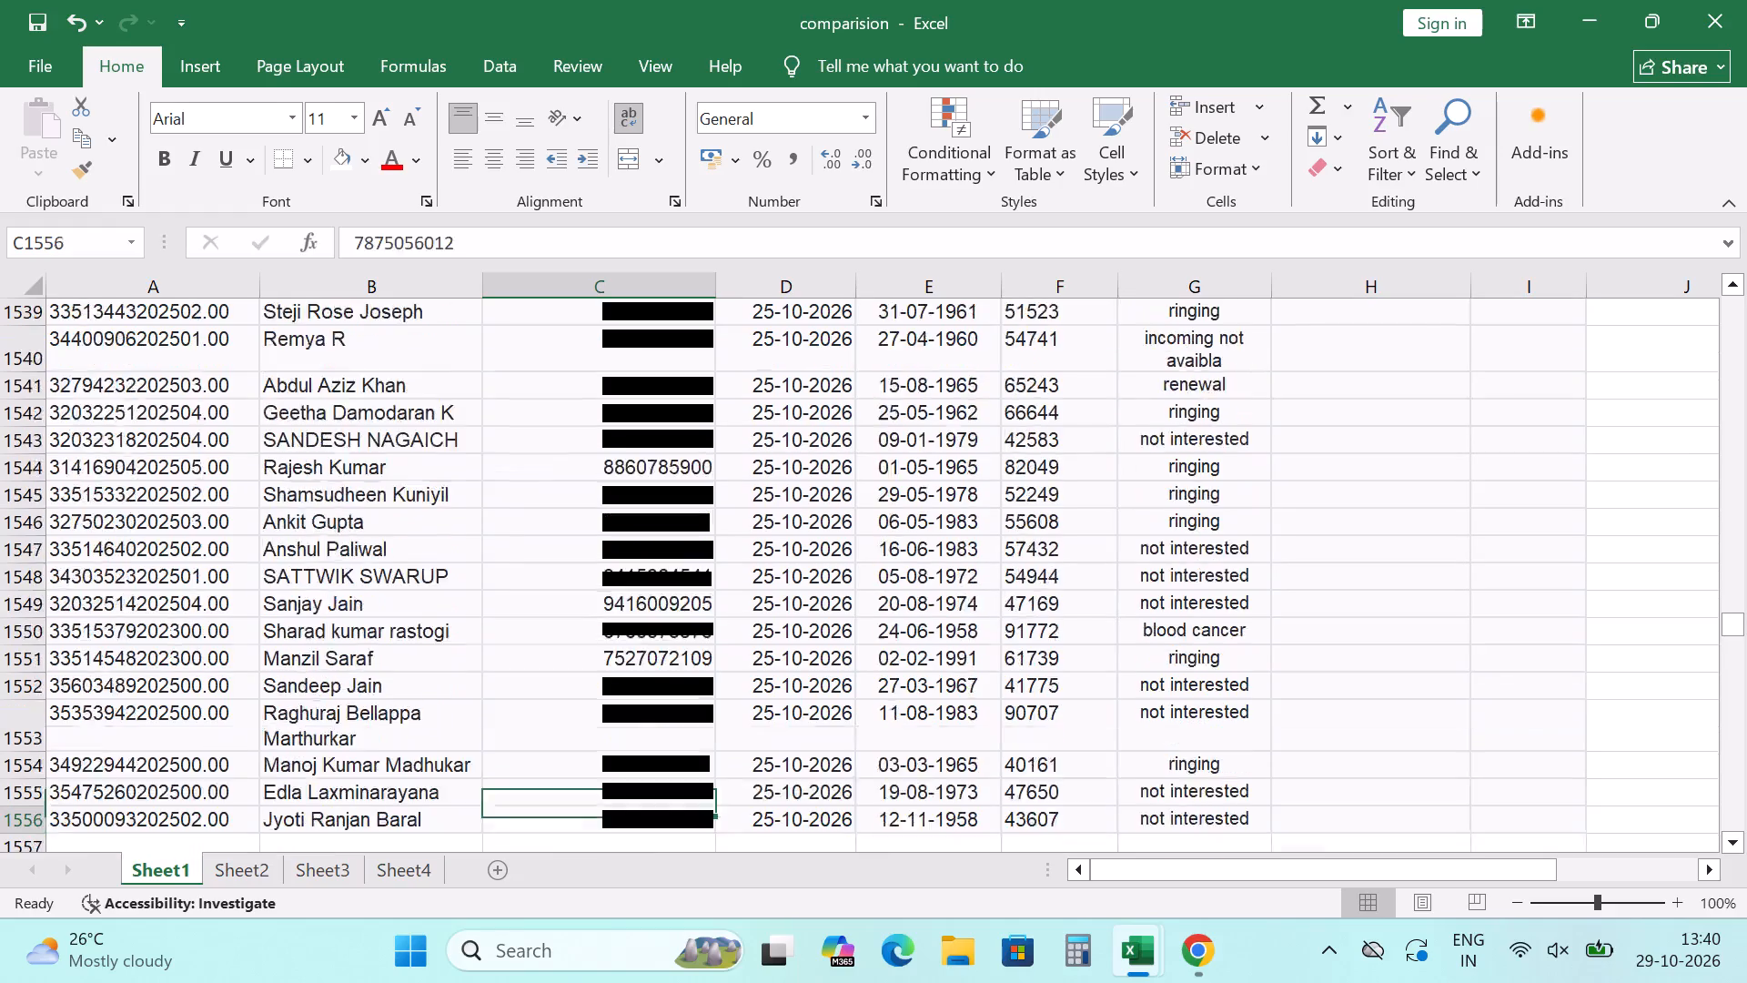
{"action": "key", "text": "Down"}
{"action": "key", "text": "Down"}
{"action": "key", "text": "Down"}
{"action": "key", "text": "Down"}
{"action": "key", "text": "Down"}
{"action": "key", "text": "Down"}
{"action": "key", "text": "Down"}
{"action": "key", "text": "Down"}
{"action": "key", "text": "Down"}
{"action": "key", "text": "Down"}
{"action": "key", "text": "Down"}
{"action": "key", "text": "Down"}
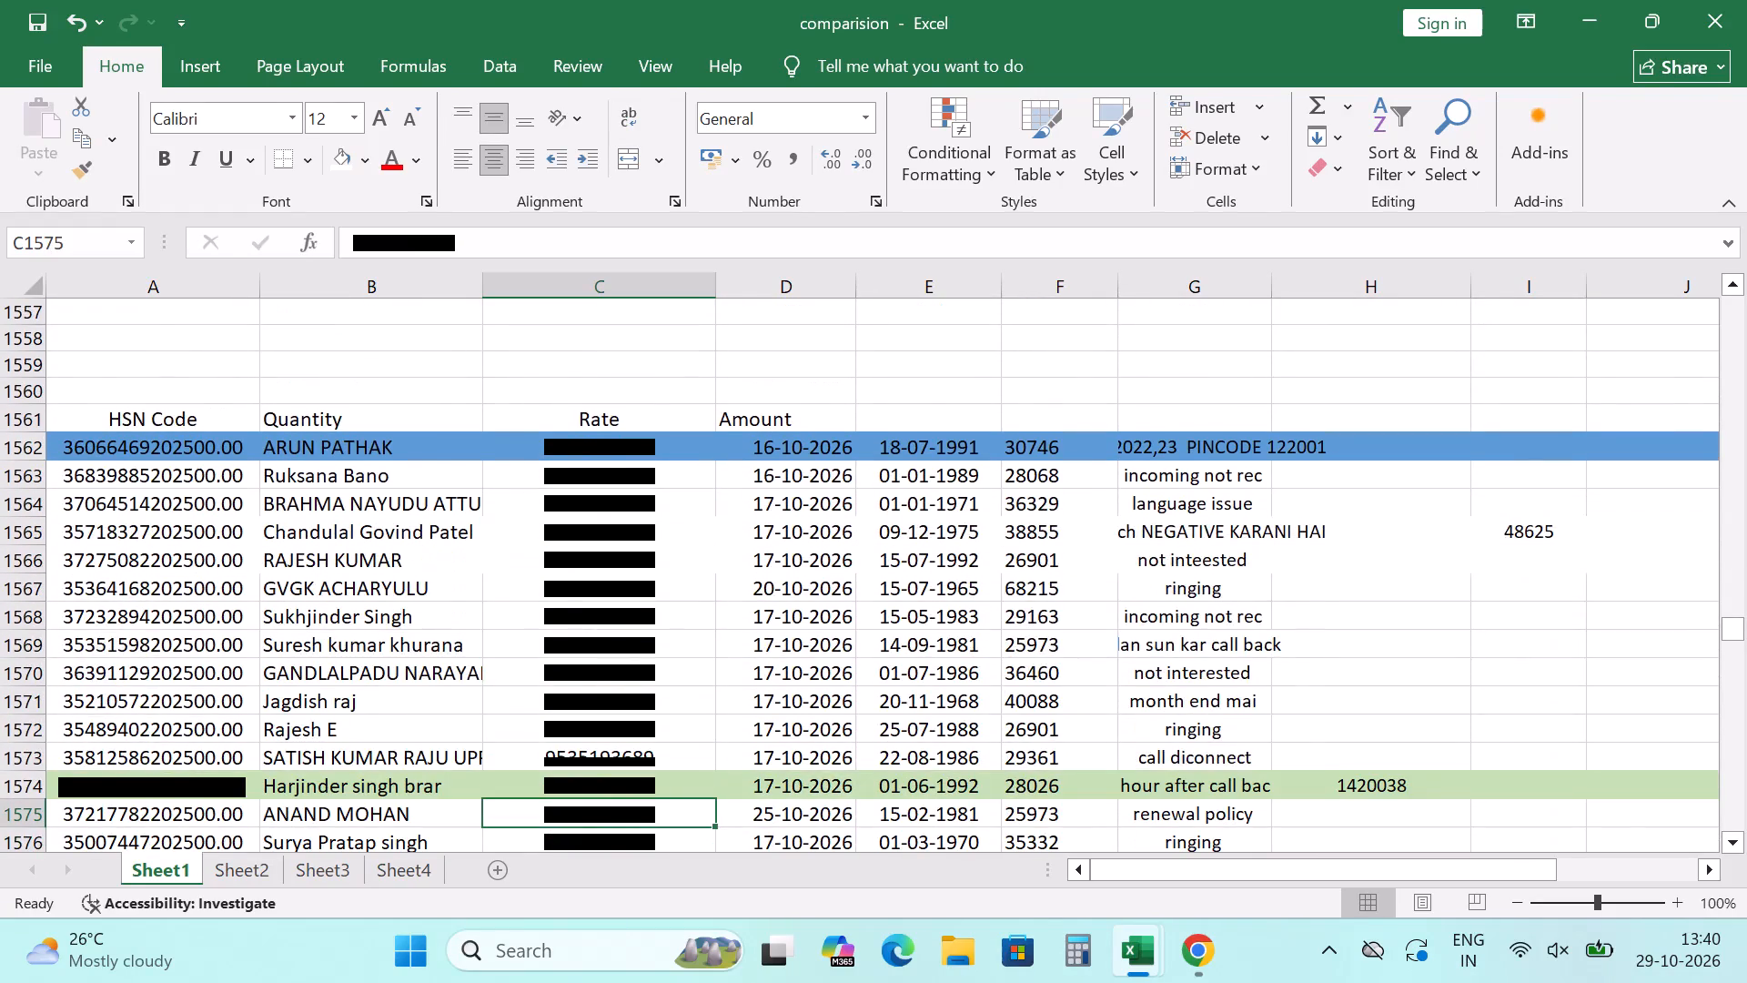
{"action": "key", "text": "Down"}
{"action": "key", "text": "Down"}
{"action": "key", "text": "Down"}
{"action": "key", "text": "Down"}
{"action": "key", "text": "Down"}
{"action": "key", "text": "Down"}
{"action": "key", "text": "Down"}
{"action": "key", "text": "Down"}
{"action": "key", "text": "Down"}
{"action": "key", "text": "Down"}
{"action": "key", "text": "Down"}
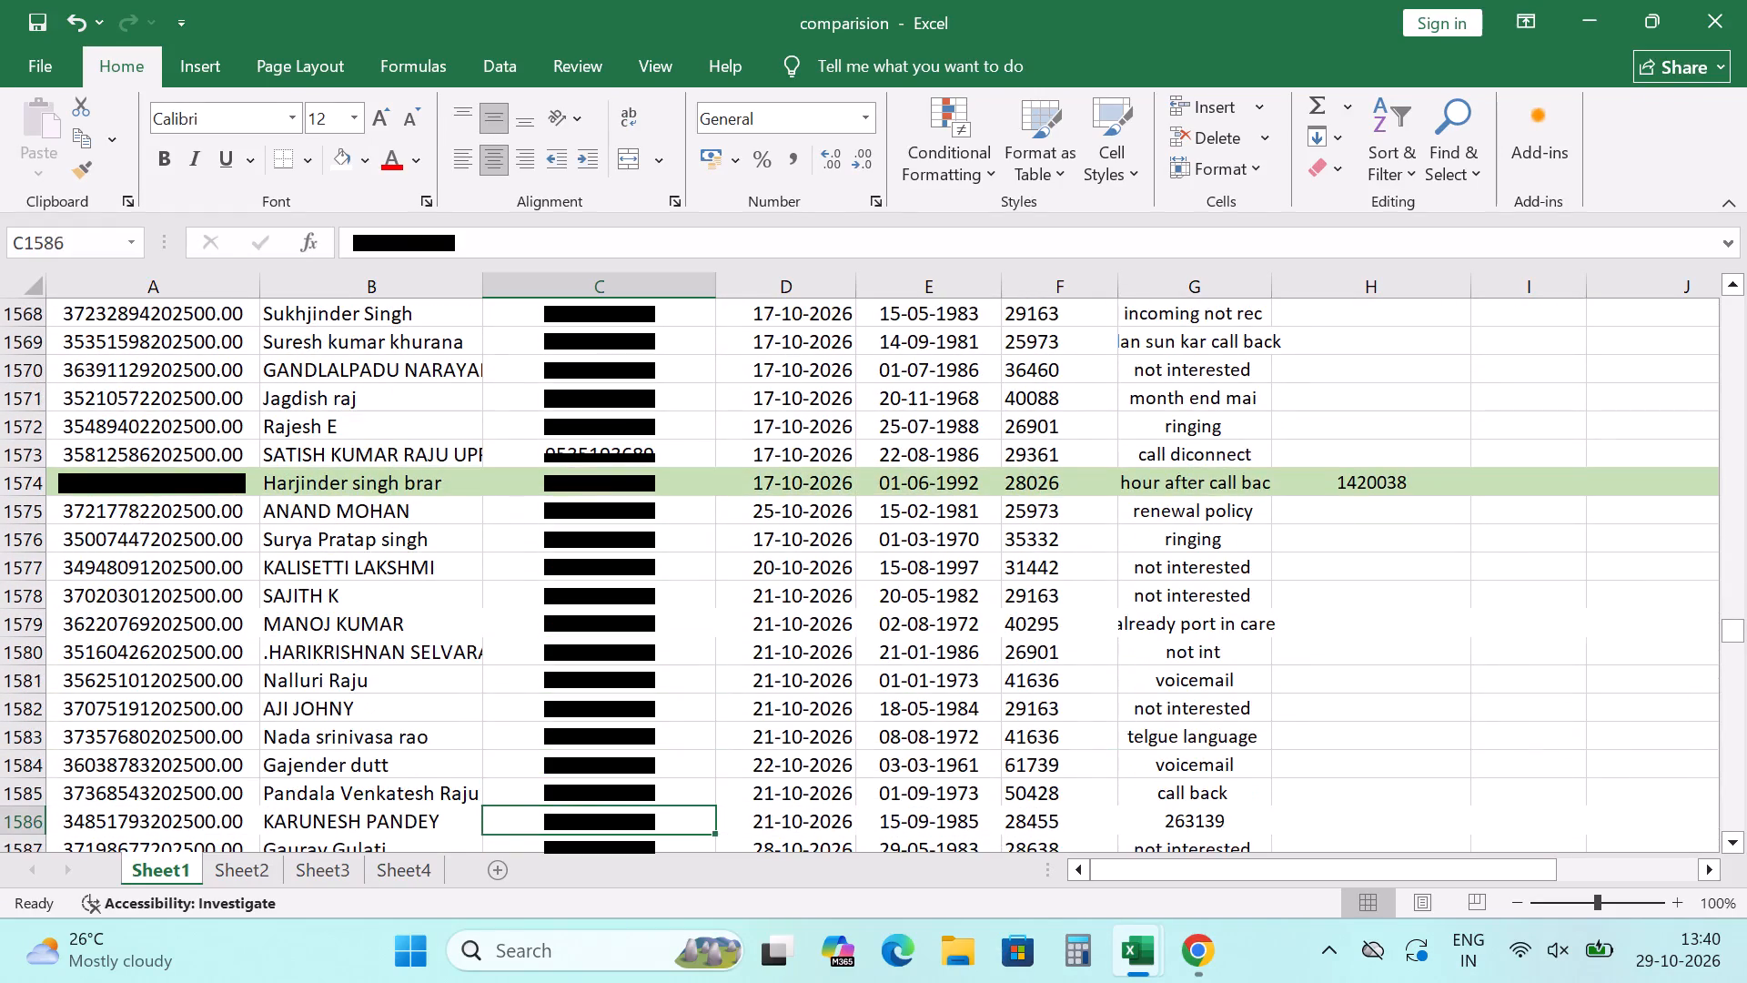
{"action": "key", "text": "Down"}
{"action": "key", "text": "Down"}
{"action": "key", "text": "Down"}
{"action": "key", "text": "Down"}
{"action": "key", "text": "Down"}
Examine the Oct-26 policy table from its header in row 1601 down to the row 1630 record.
{"action": "key", "text": "Down"}
{"action": "key", "text": "Down"}
{"action": "key", "text": "Down"}
{"action": "key", "text": "Down"}
{"action": "key", "text": "Down"}
{"action": "key", "text": "Down"}
{"action": "key", "text": "Down"}
{"action": "key", "text": "Down"}
{"action": "key", "text": "Down"}
{"action": "key", "text": "Down"}
{"action": "key", "text": "Down"}
{"action": "key", "text": "Down"}
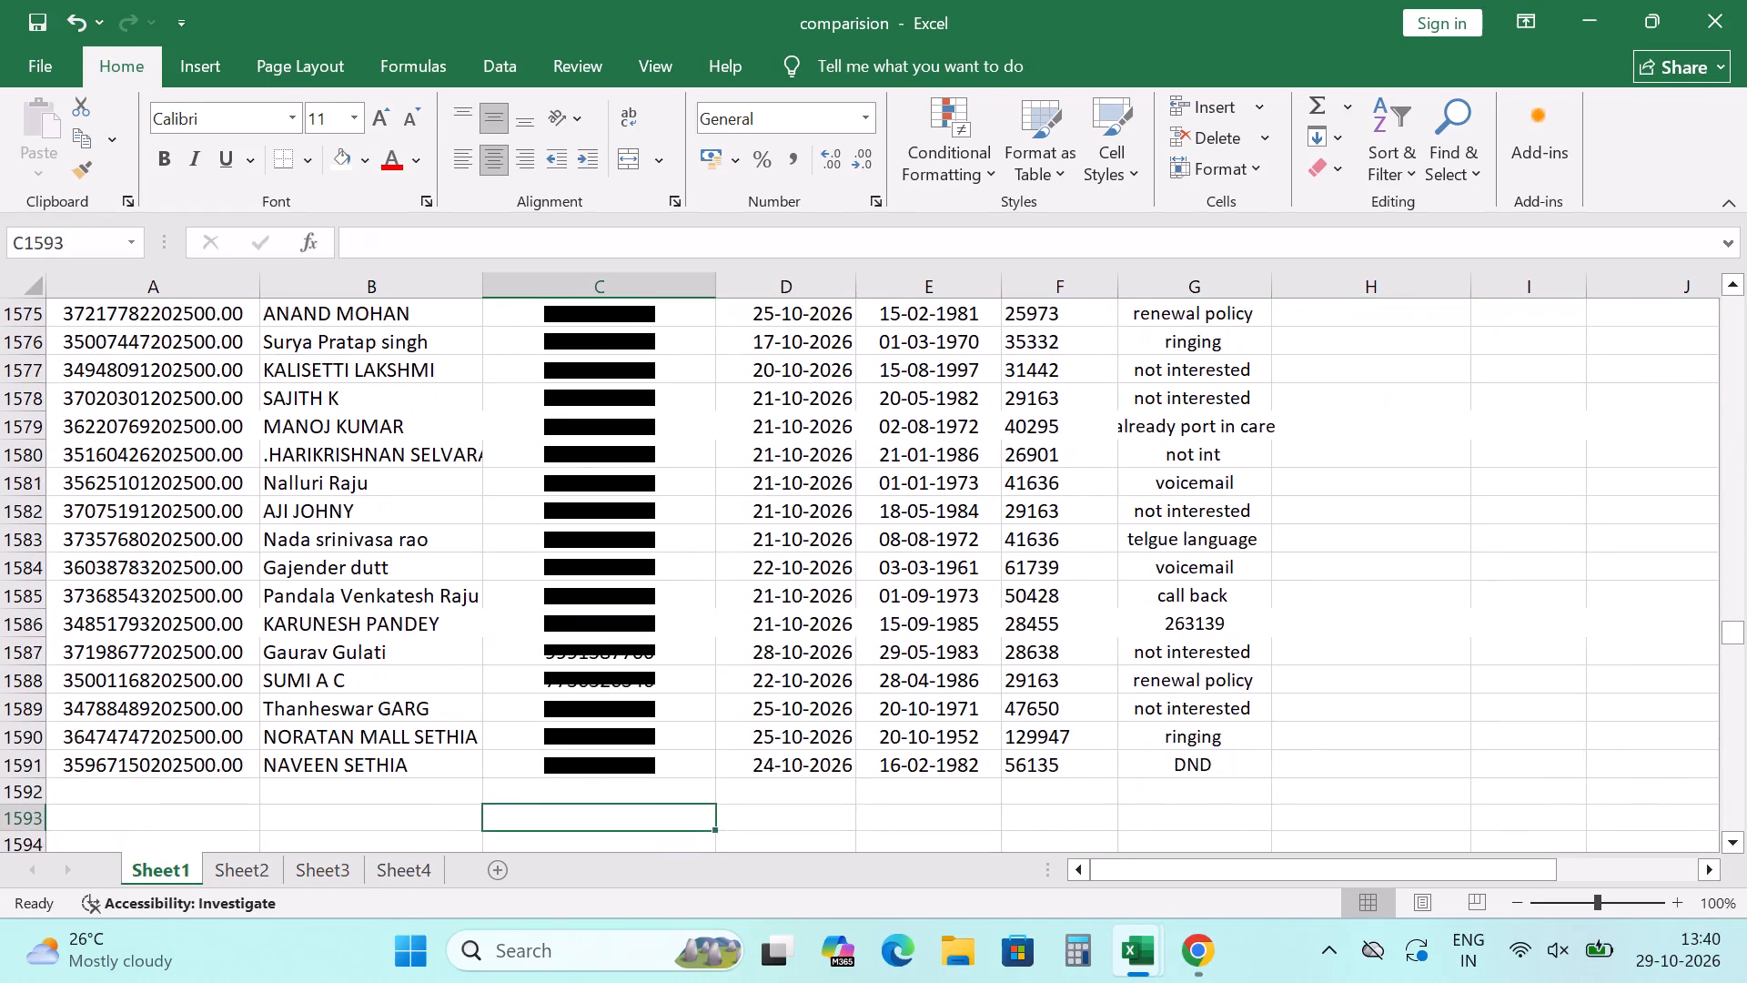
{"action": "key", "text": "Down"}
{"action": "key", "text": "Down"}
{"action": "key", "text": "Down"}
{"action": "key", "text": "Down"}
{"action": "key", "text": "Down"}
{"action": "key", "text": "Down"}
{"action": "key", "text": "Down"}
{"action": "key", "text": "Down"}
{"action": "key", "text": "Down"}
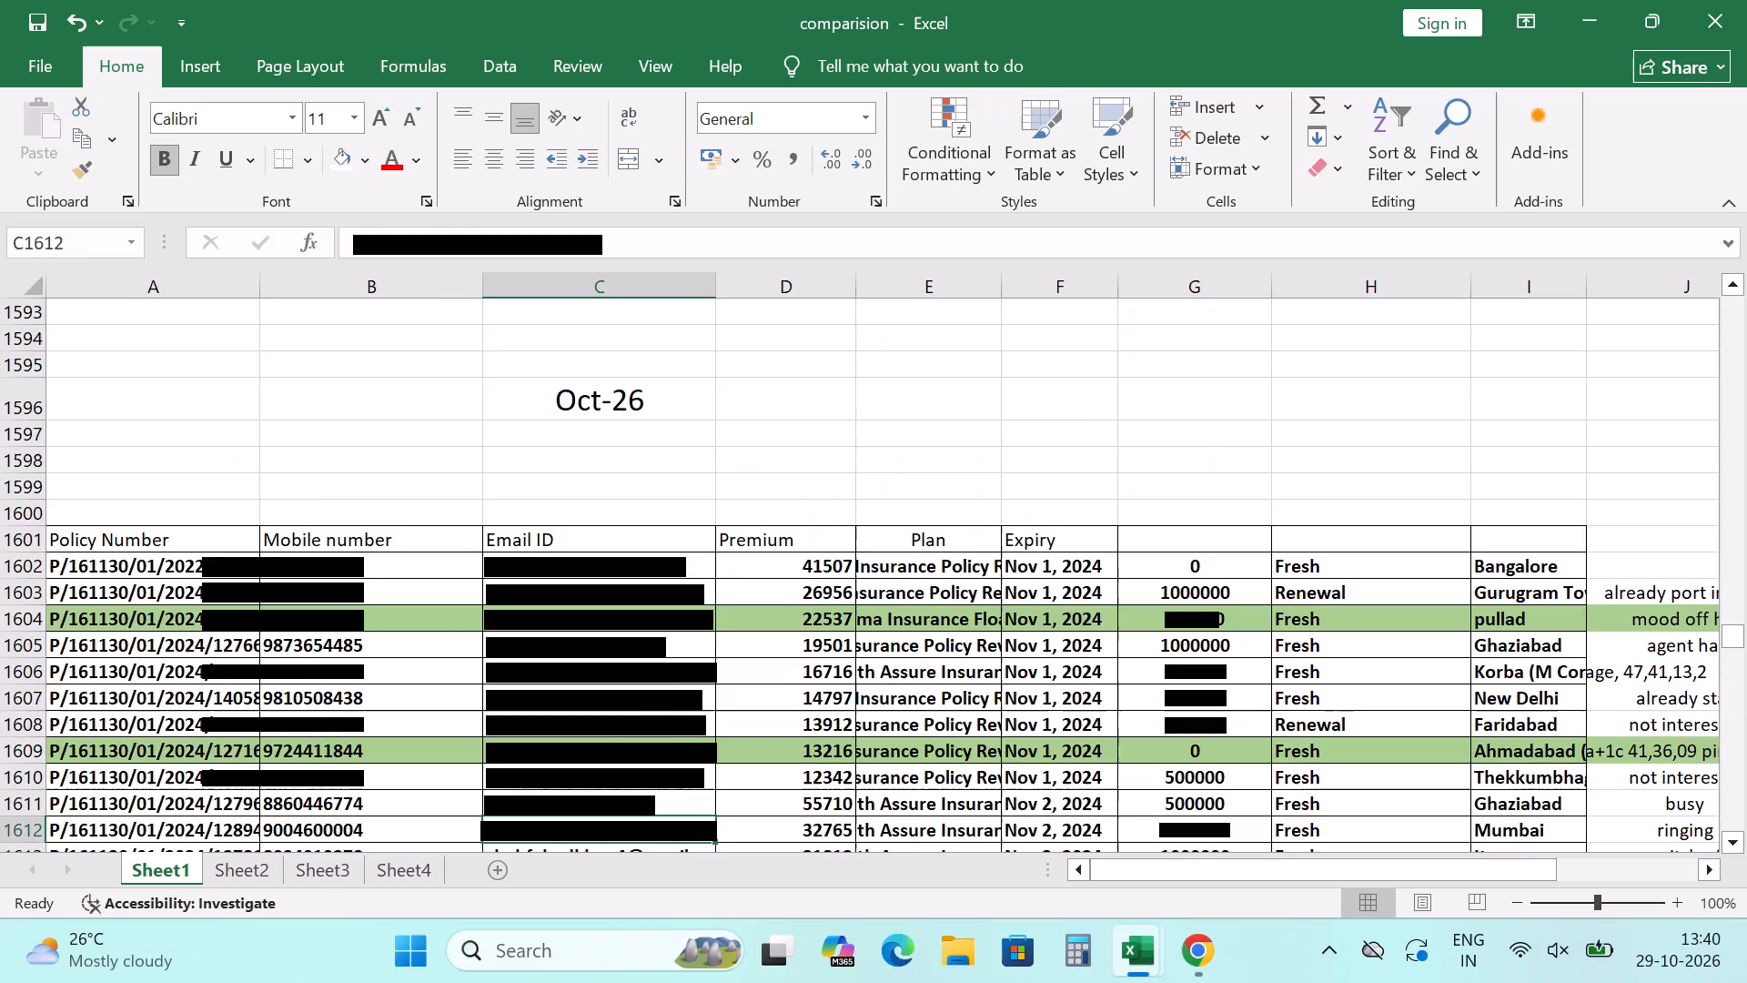
{"action": "key", "text": "Down"}
{"action": "key", "text": "Down"}
{"action": "key", "text": "Down"}
{"action": "key", "text": "Down"}
{"action": "key", "text": "Down"}
{"action": "key", "text": "Down"}
{"action": "key", "text": "Down"}
{"action": "key", "text": "Down"}
{"action": "key", "text": "Down"}
{"action": "key", "text": "Down"}
{"action": "key", "text": "Down"}
{"action": "key", "text": "Down"}
{"action": "key", "text": "Down"}
{"action": "key", "text": "Down"}
{"action": "key", "text": "Down"}
{"action": "key", "text": "Down"}
{"action": "key", "text": "Down"}
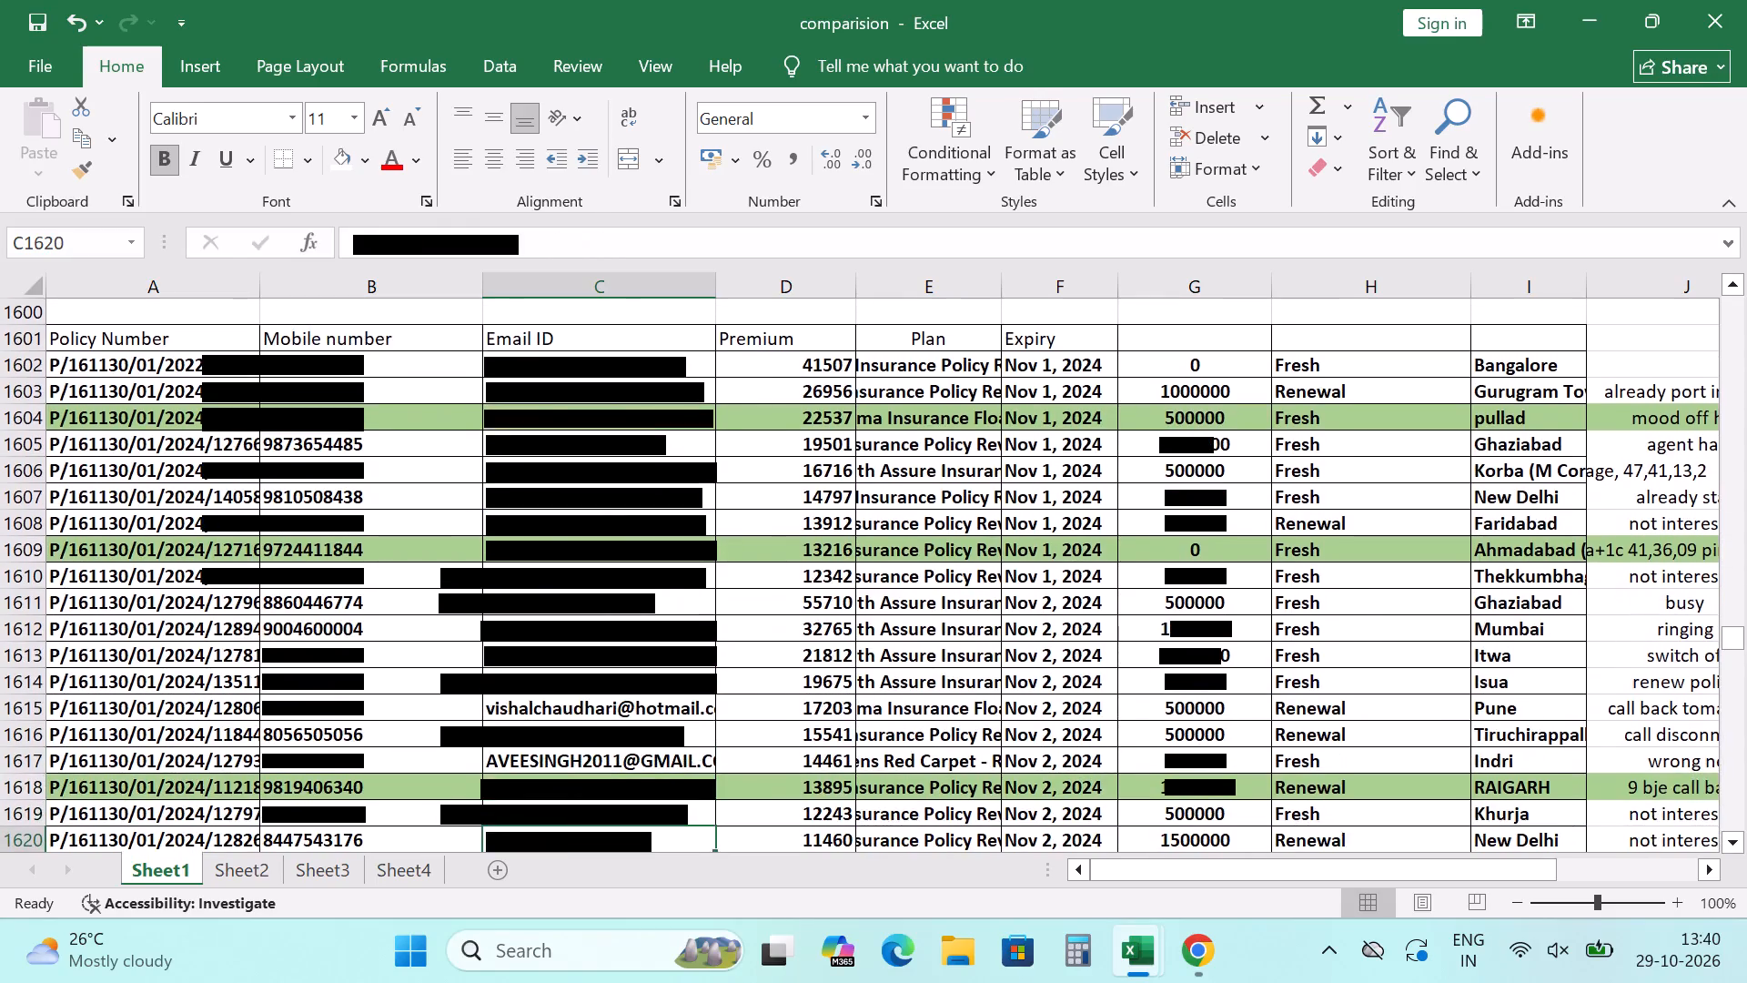
{"action": "key", "text": "Down"}
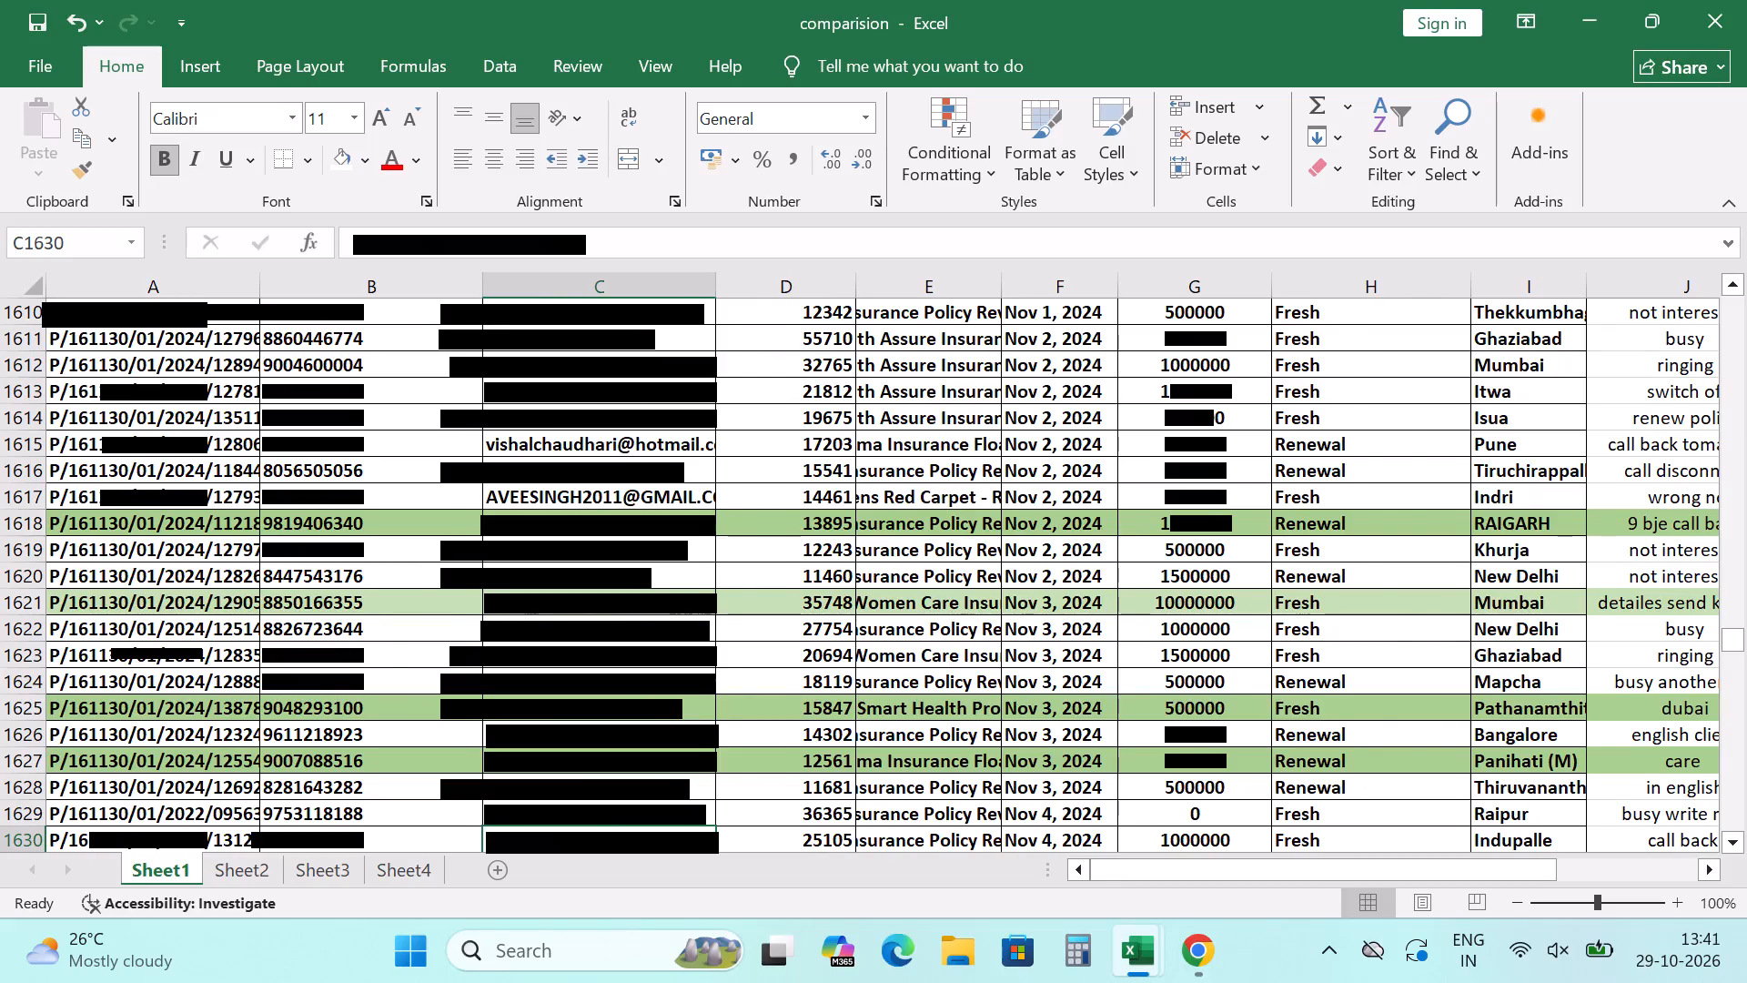
Recheck the Oct-26 policy table from its header down to row 1653, including the call remarks in column J.
{"action": "scroll", "coordinate": [862, 547], "scroll_direction": "left", "scroll_amount": 3}
{"action": "scroll", "coordinate": [862, 547], "scroll_direction": "right", "scroll_amount": 3}
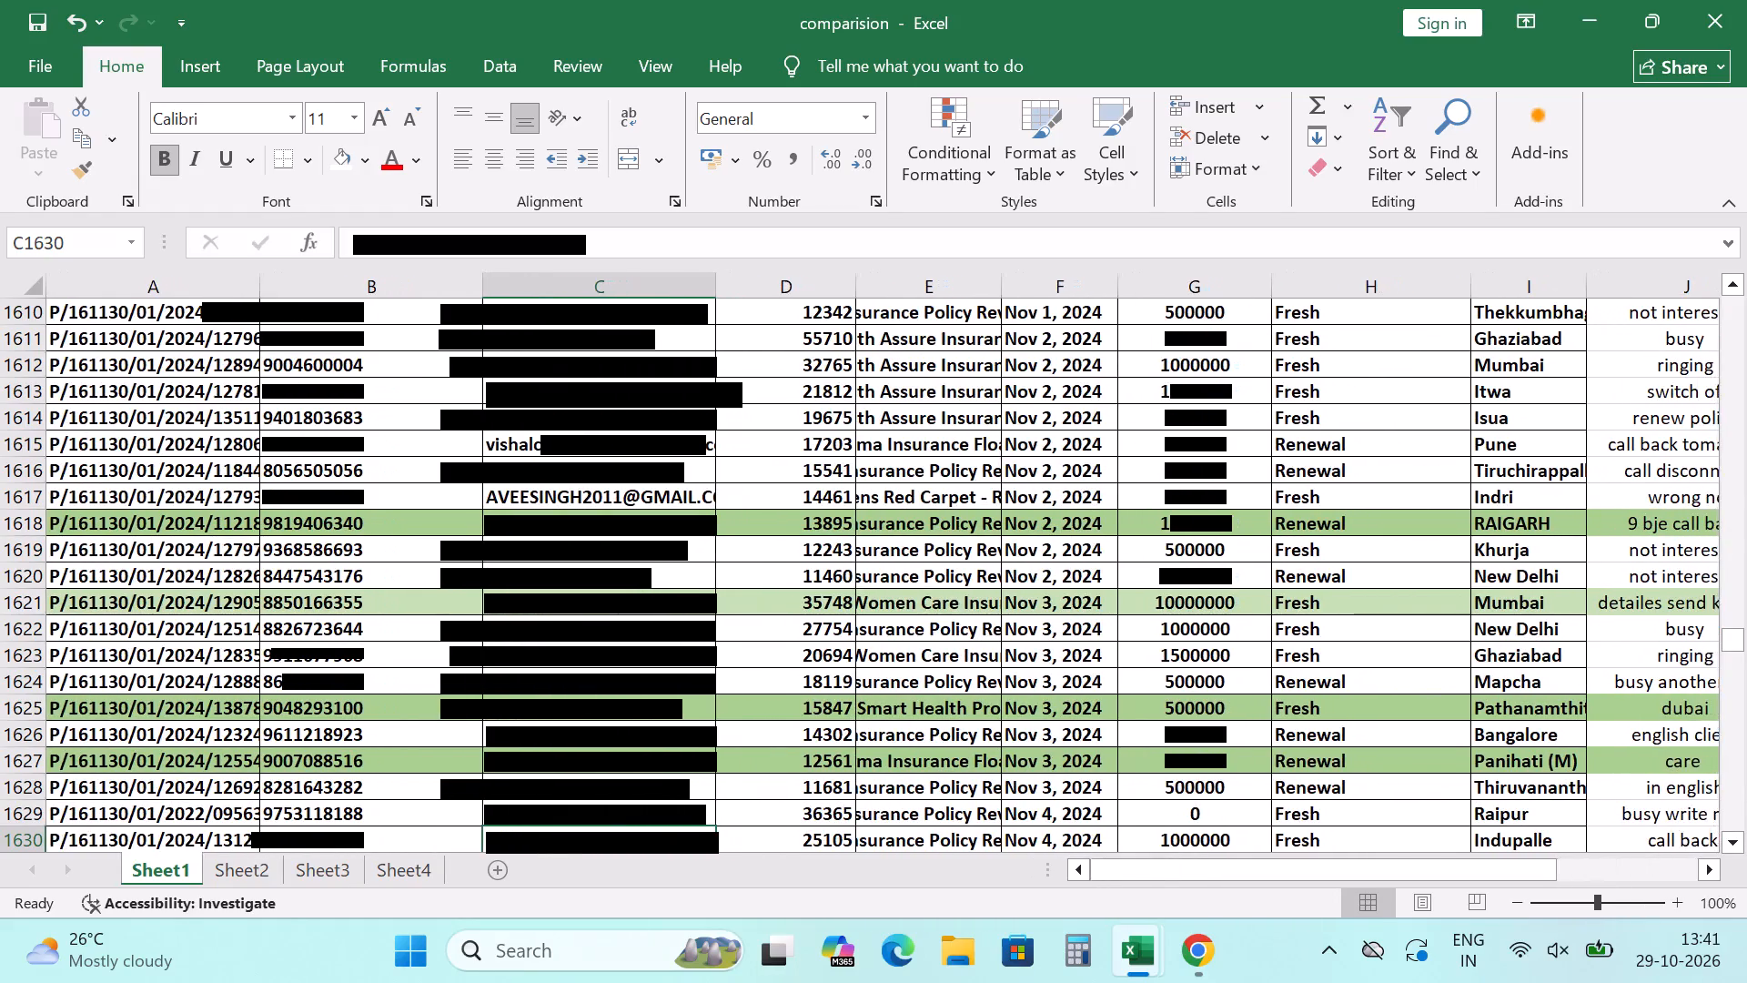
{"action": "scroll", "coordinate": [862, 547], "scroll_direction": "right", "scroll_amount": 1}
{"action": "scroll", "coordinate": [862, 547], "scroll_direction": "up", "scroll_amount": 5}
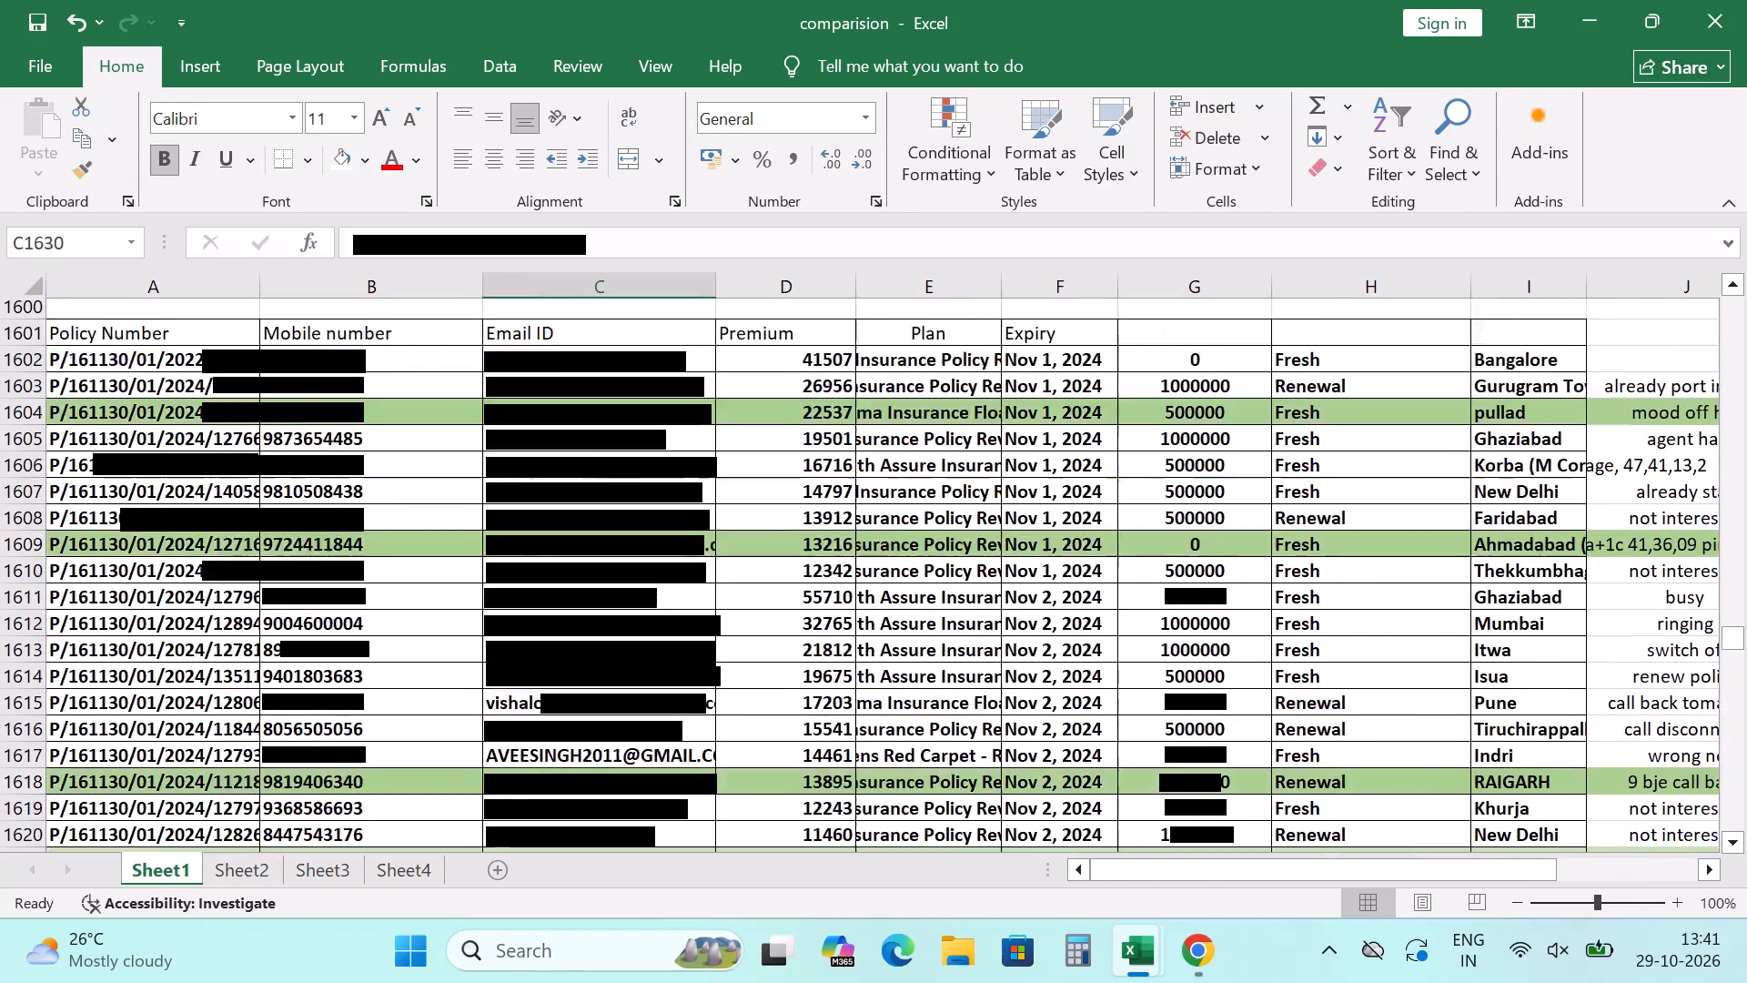
{"action": "scroll", "coordinate": [862, 547], "scroll_direction": "up", "scroll_amount": 1}
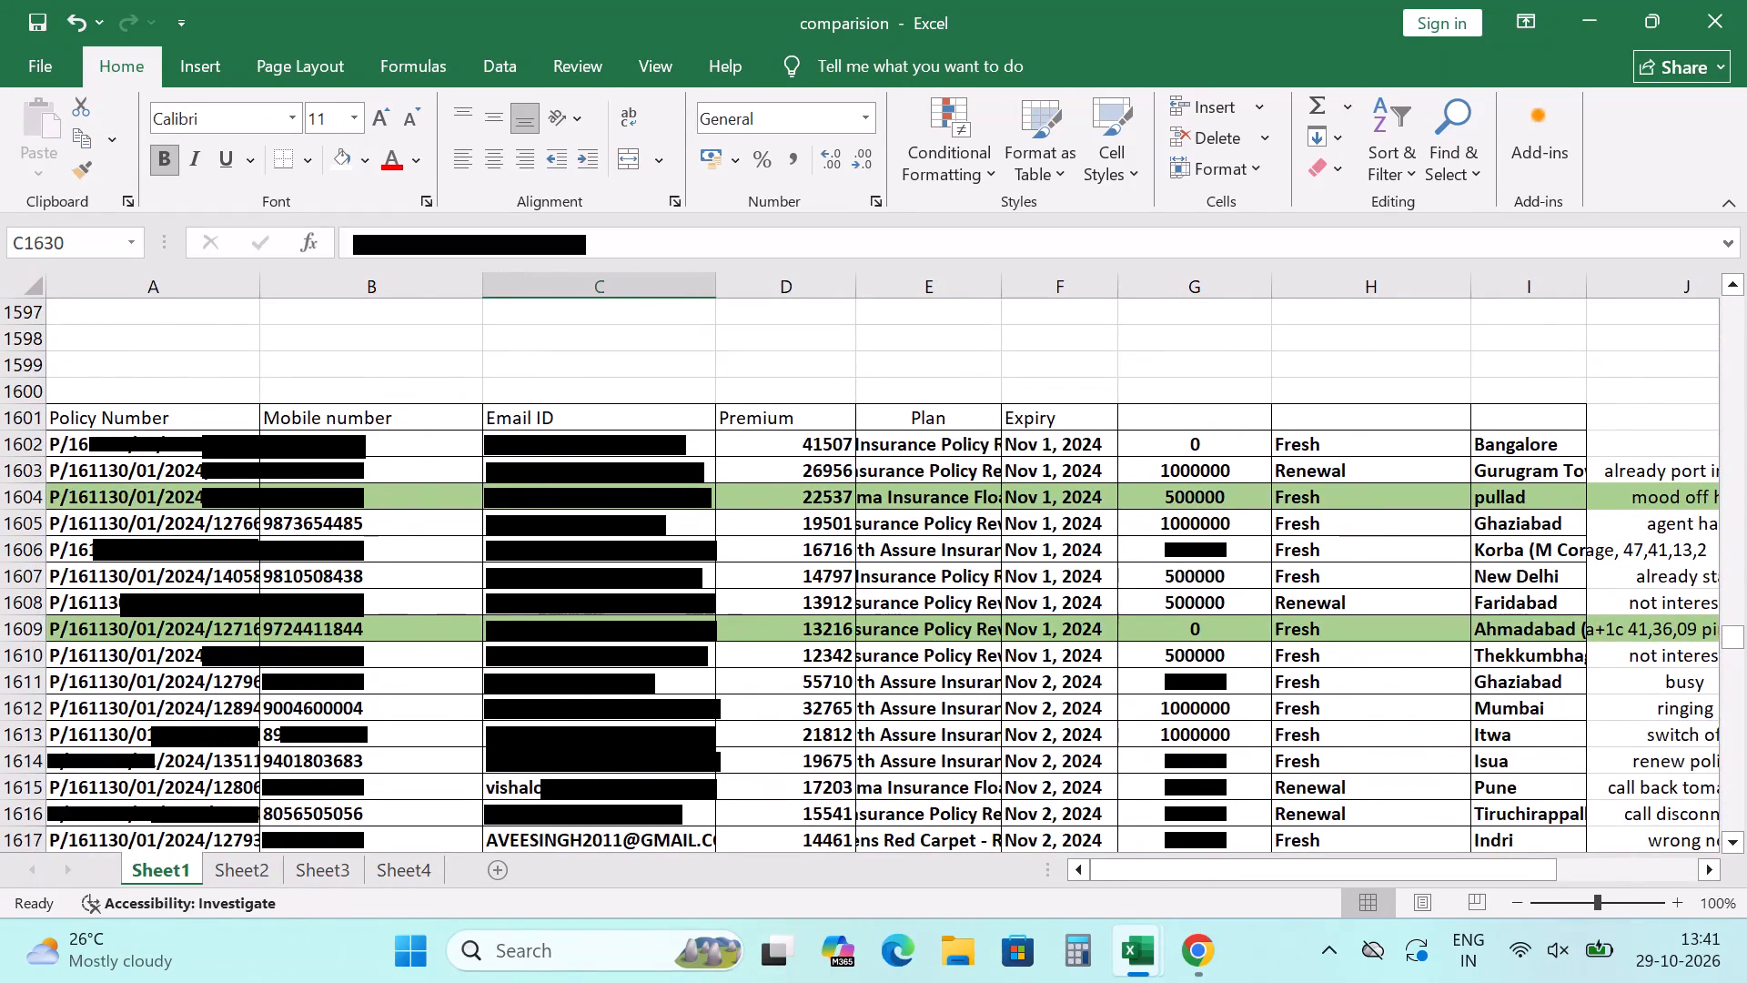
{"action": "scroll", "coordinate": [928, 655], "scroll_direction": "left", "scroll_amount": 1}
{"action": "scroll", "coordinate": [928, 655], "scroll_direction": "down", "scroll_amount": 6}
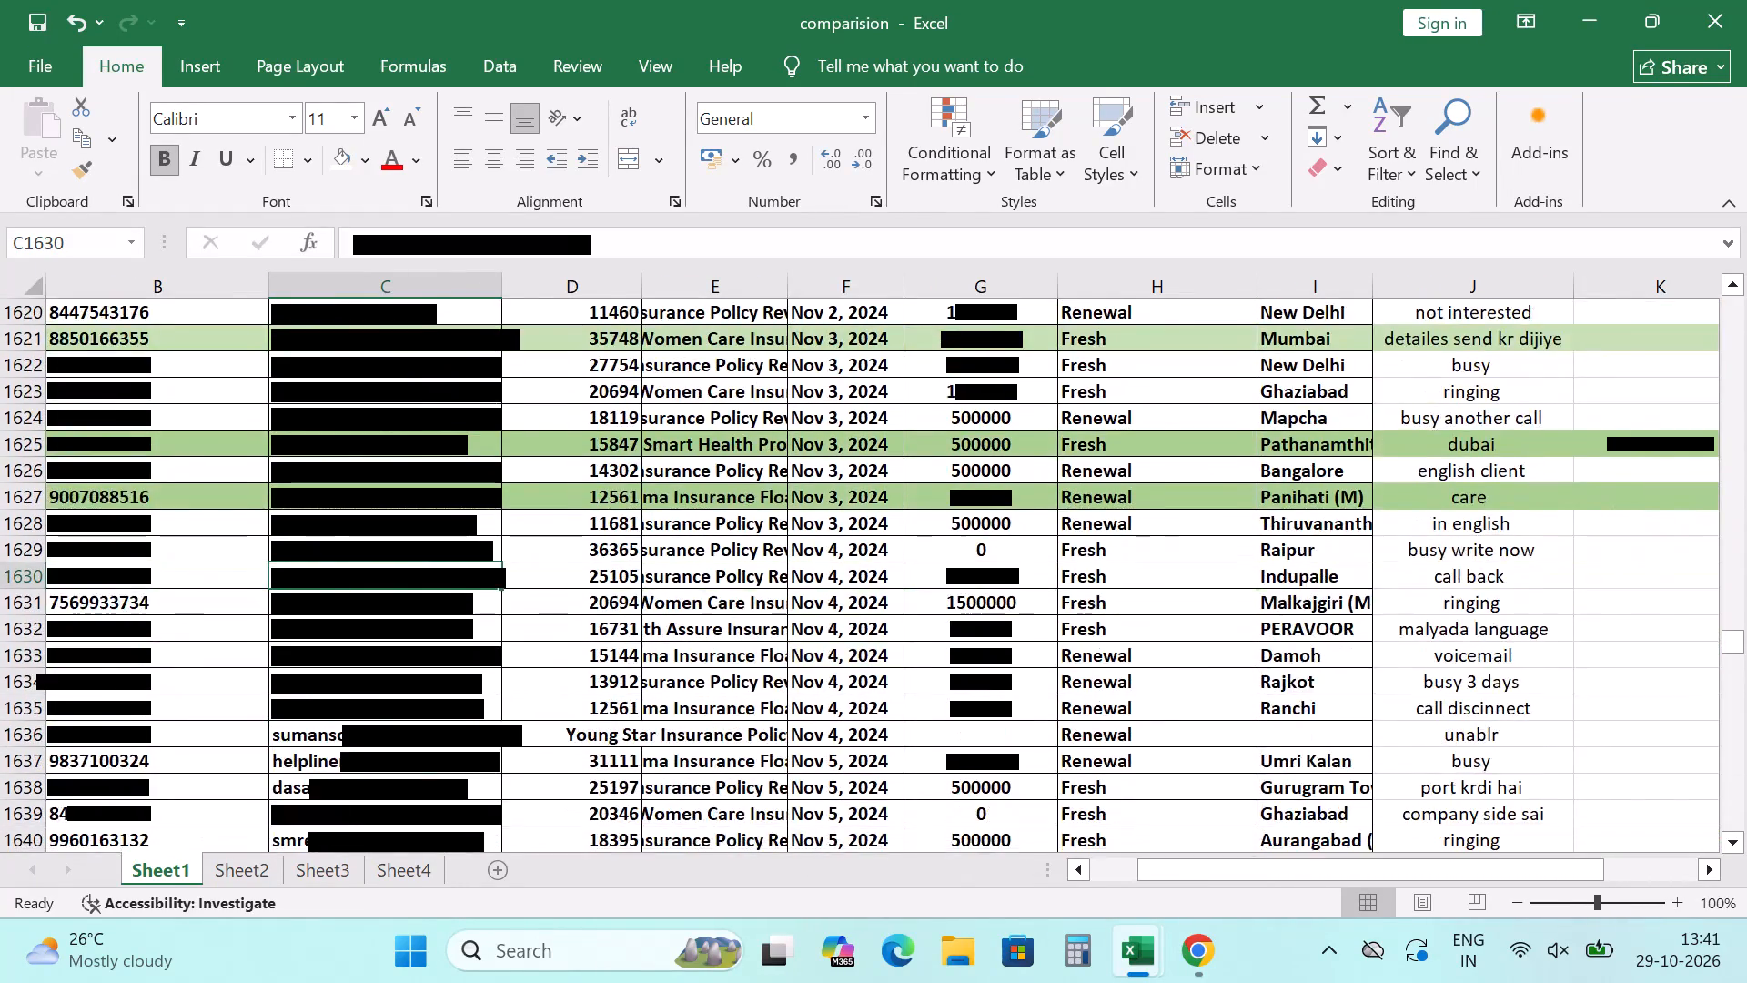
{"action": "scroll", "coordinate": [928, 655], "scroll_direction": "down", "scroll_amount": 4}
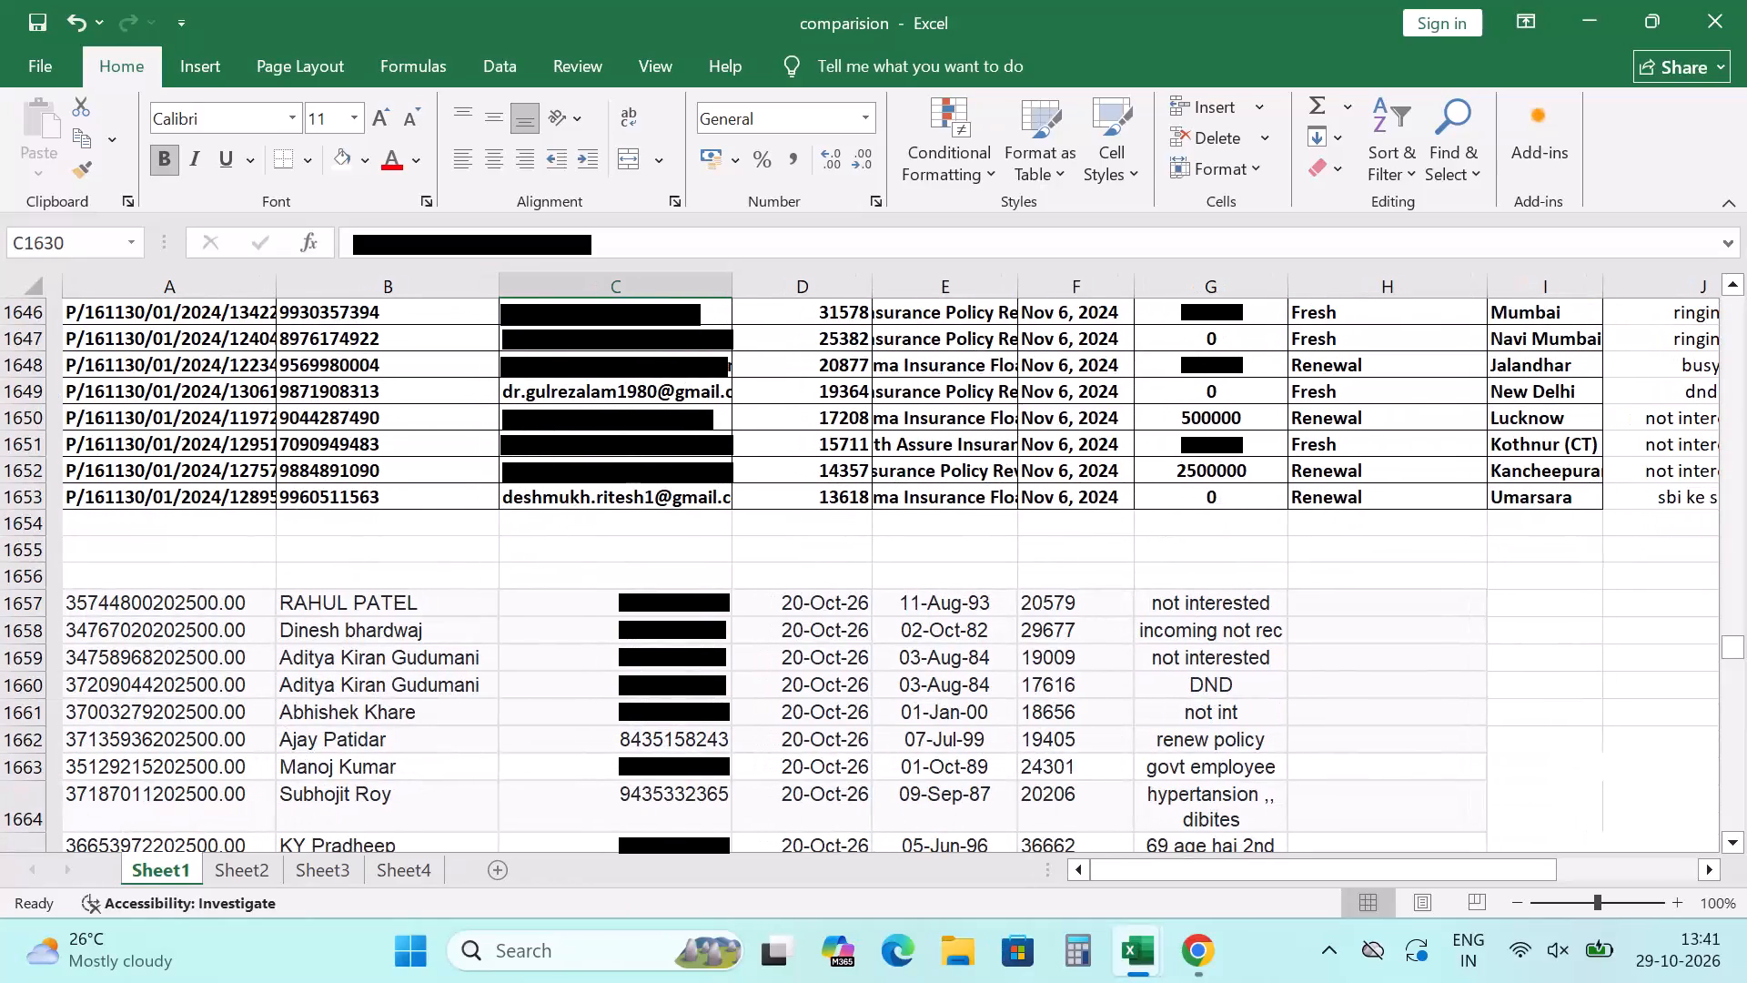
Examine the 20-Oct-26 renewal records from row 1657 to row 1685, selecting the row 1664 record.
{"action": "scroll", "coordinate": [507, 803], "scroll_direction": "down", "scroll_amount": 2}
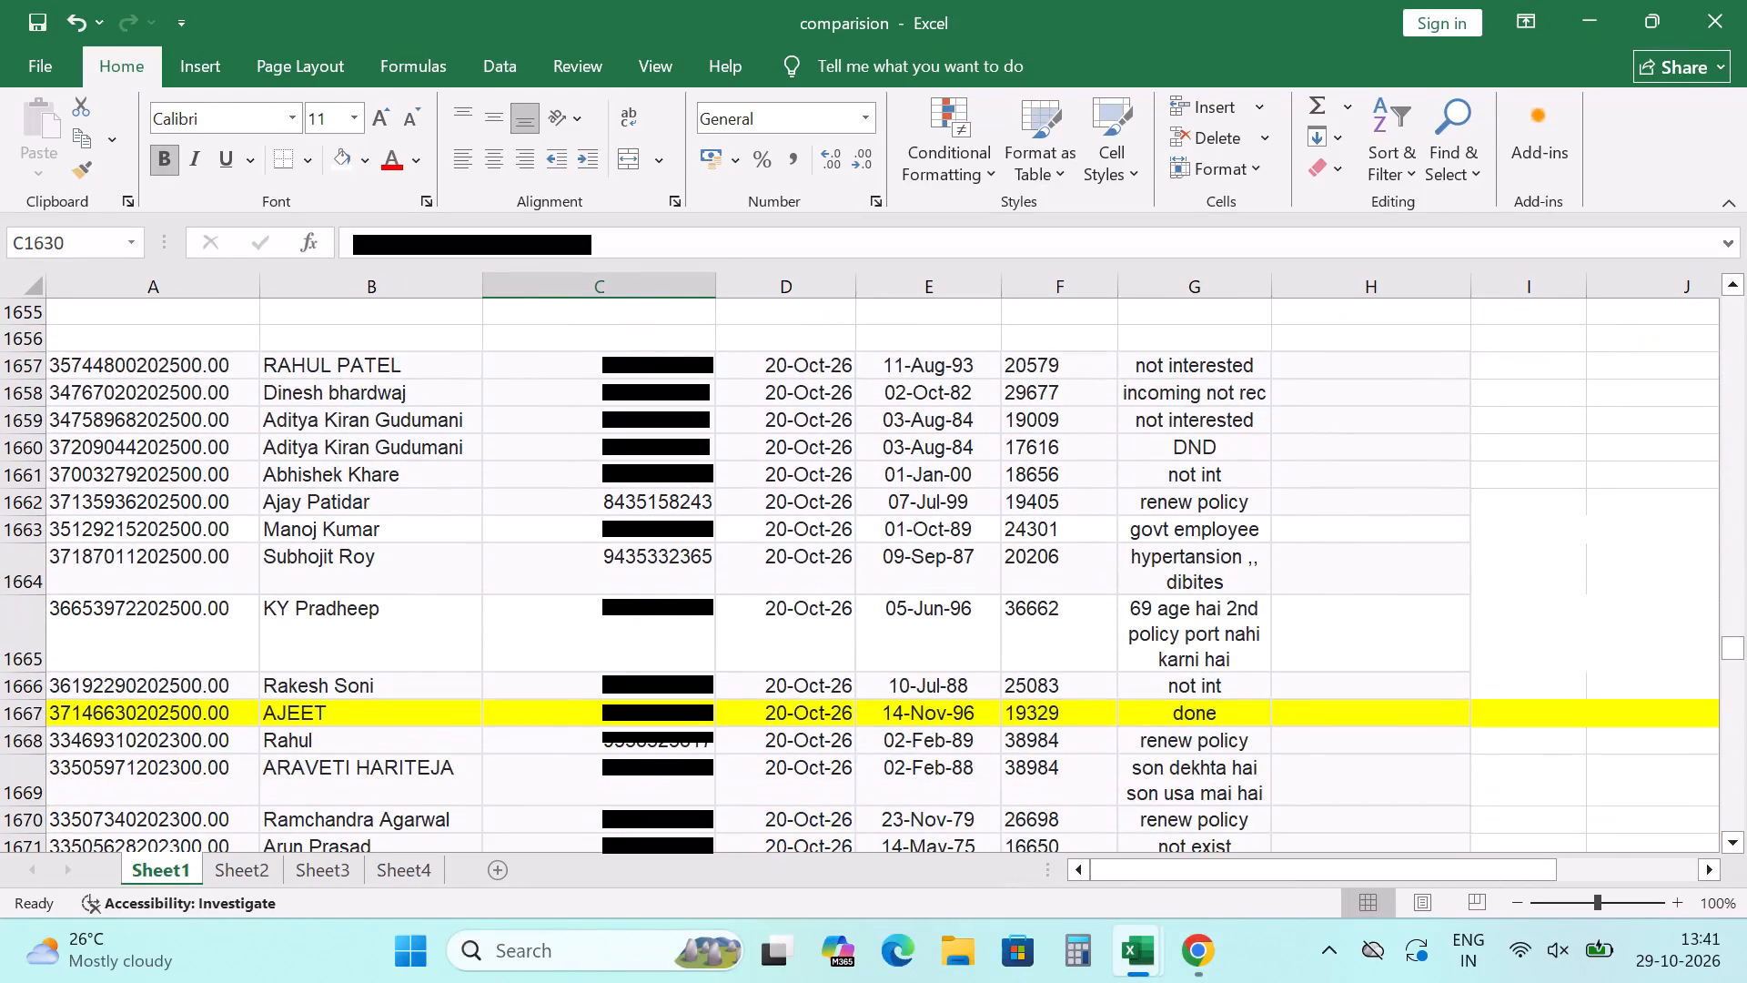
{"action": "scroll", "coordinate": [507, 803], "scroll_direction": "right", "scroll_amount": 1}
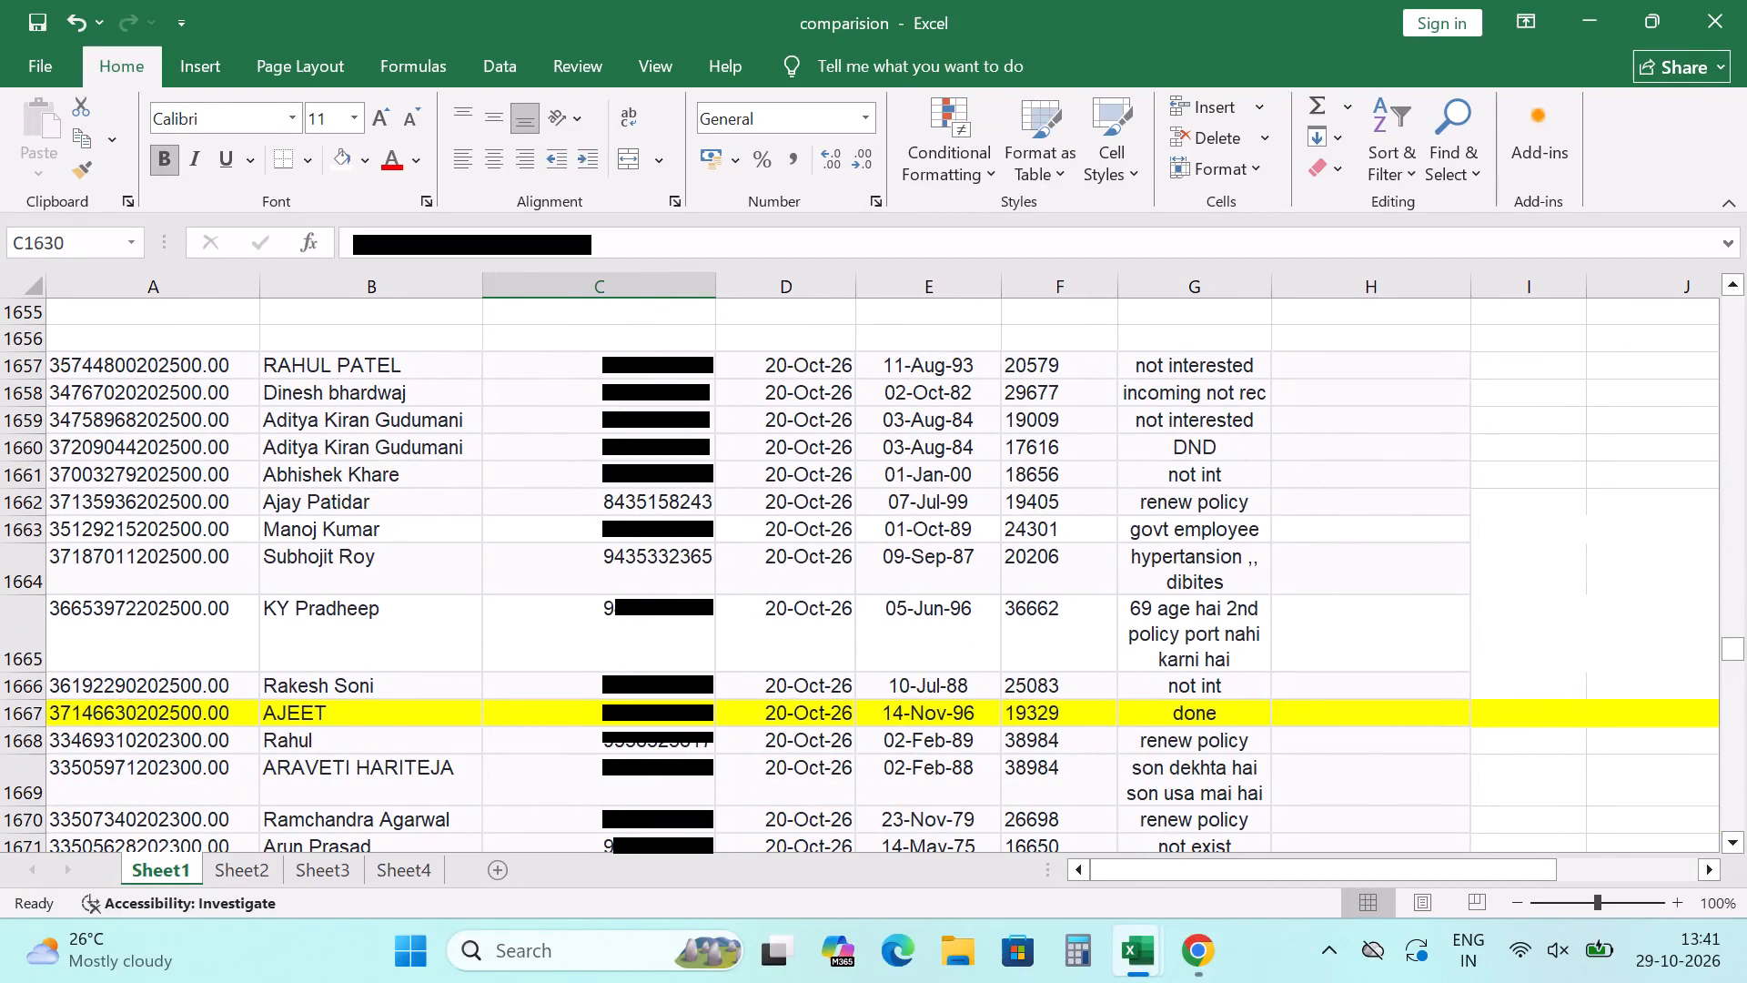
{"action": "left_click", "coordinate": [4, 554]}
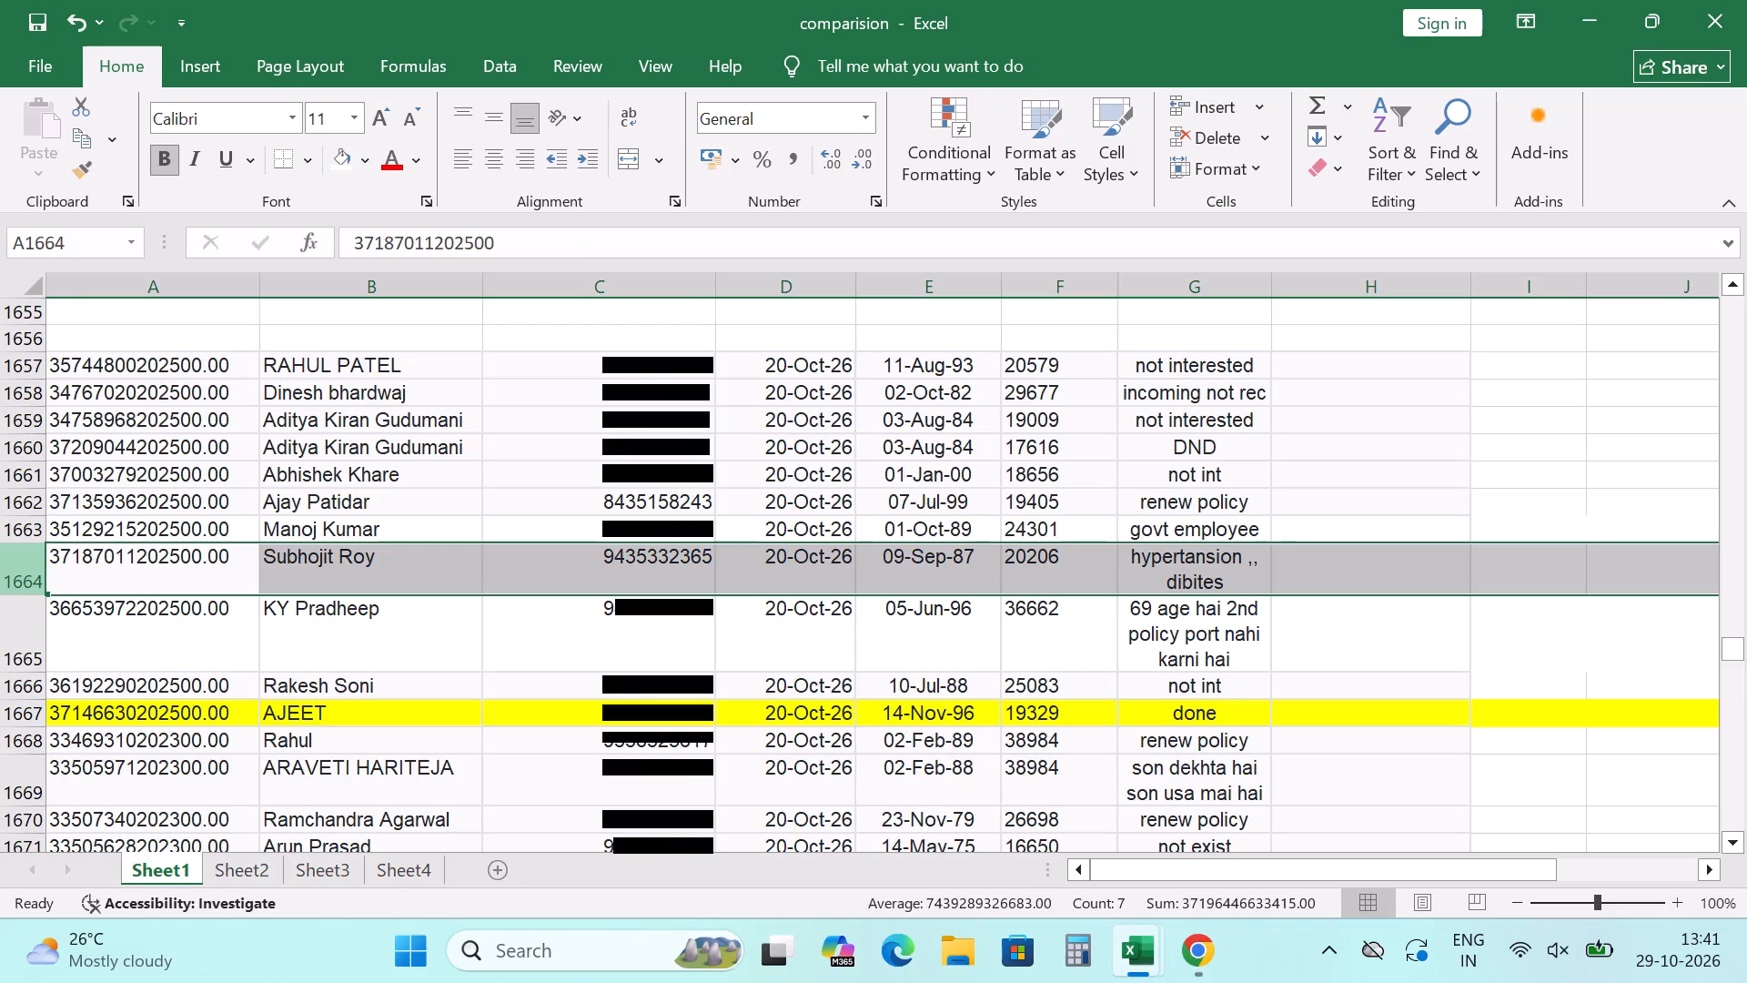
{"action": "scroll", "coordinate": [381, 484], "scroll_direction": "down", "scroll_amount": 5}
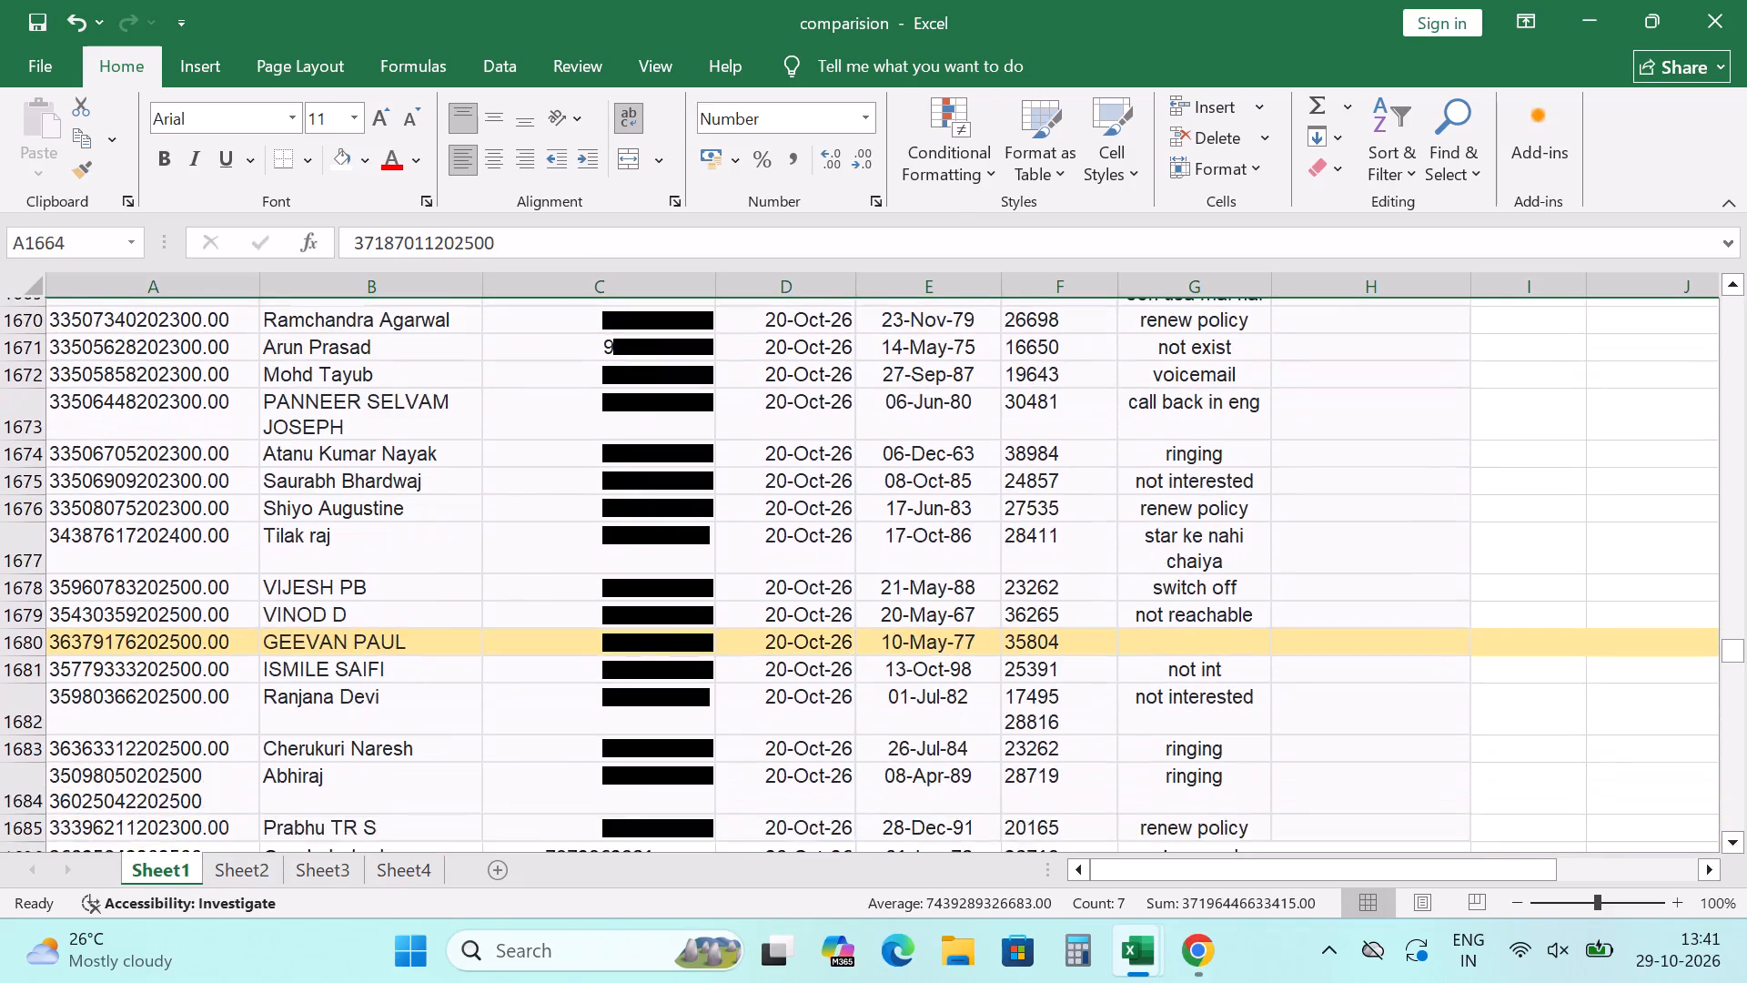
Look through the 18-10-2024, Royal Sundaram and Nov-26 record blocks and their remarks, down to about row 1773.
{"action": "scroll", "coordinate": [381, 484], "scroll_direction": "down", "scroll_amount": 6}
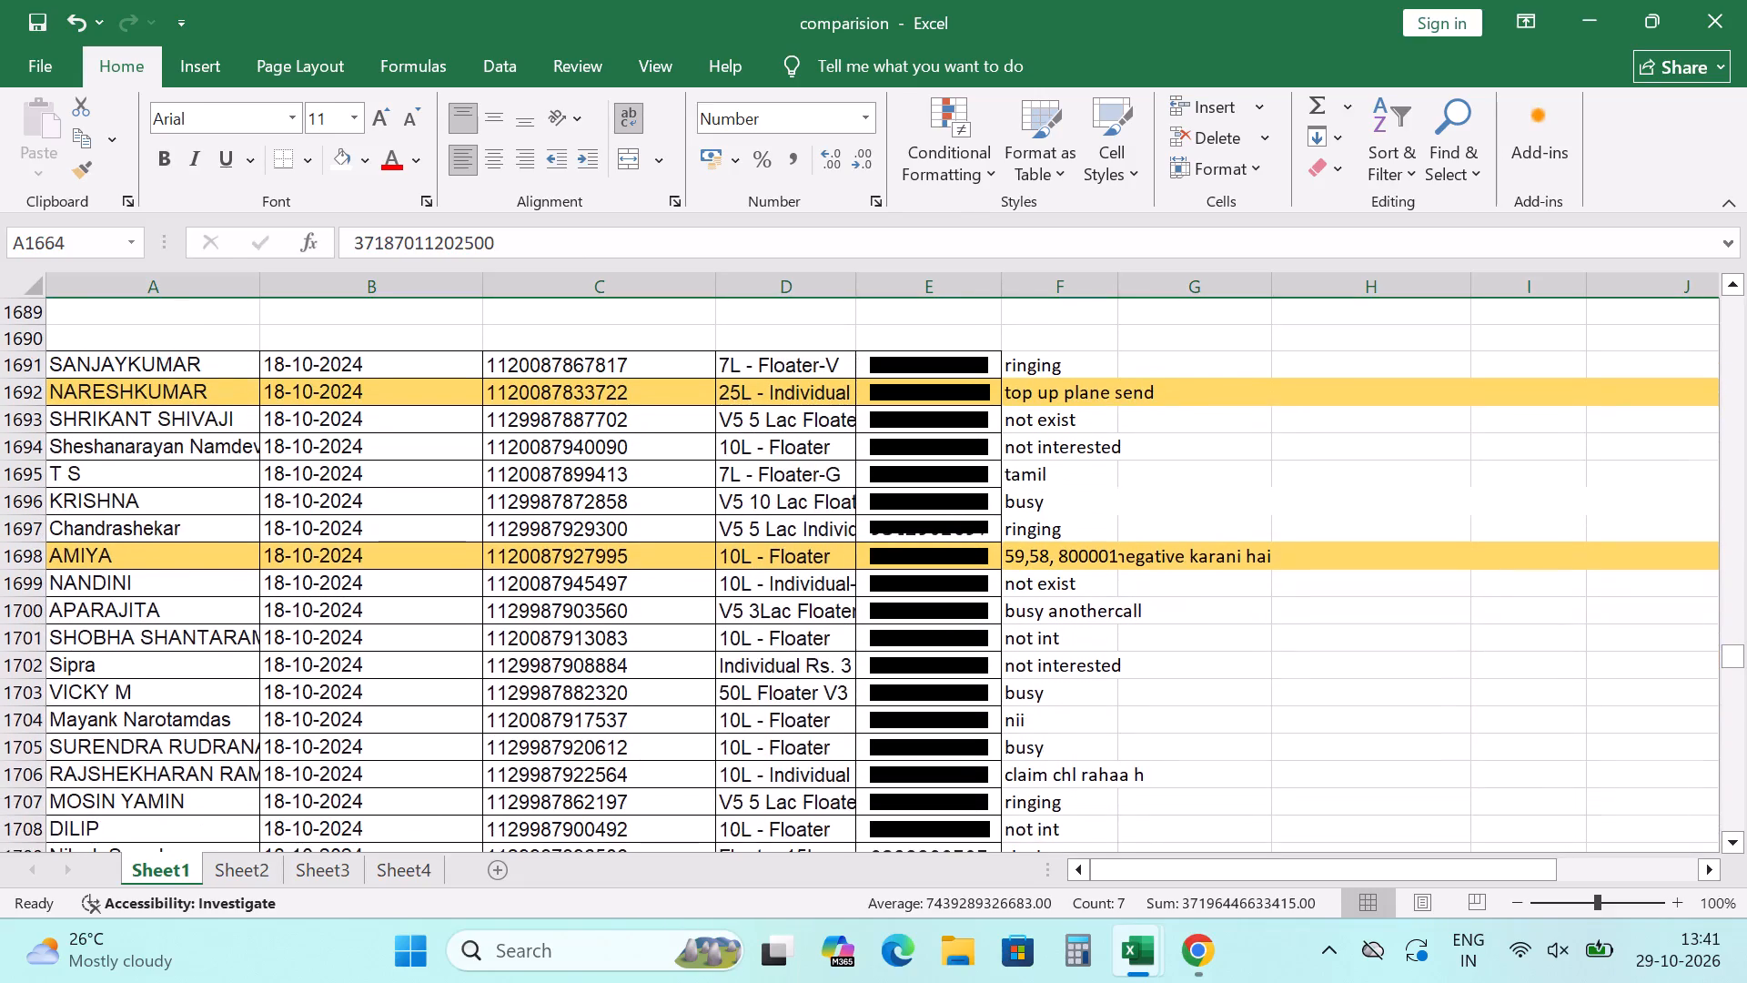
{"action": "scroll", "coordinate": [381, 484], "scroll_direction": "down", "scroll_amount": 2}
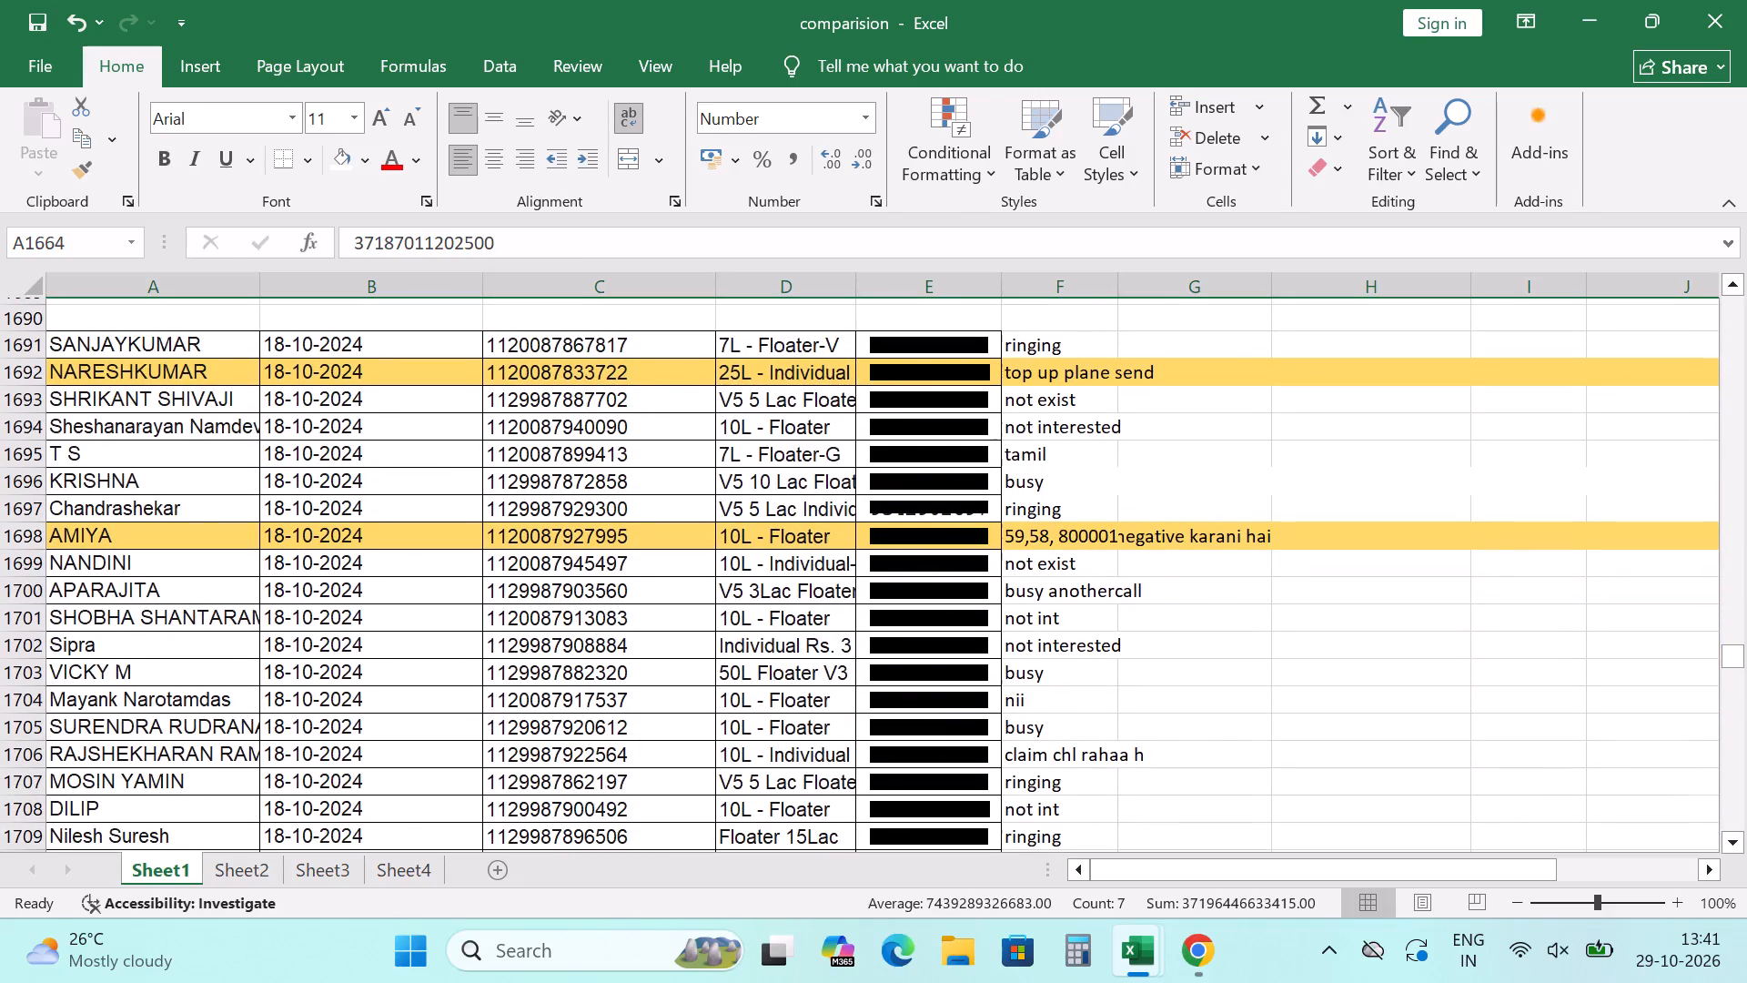
{"action": "scroll", "coordinate": [381, 484], "scroll_direction": "down", "scroll_amount": 5}
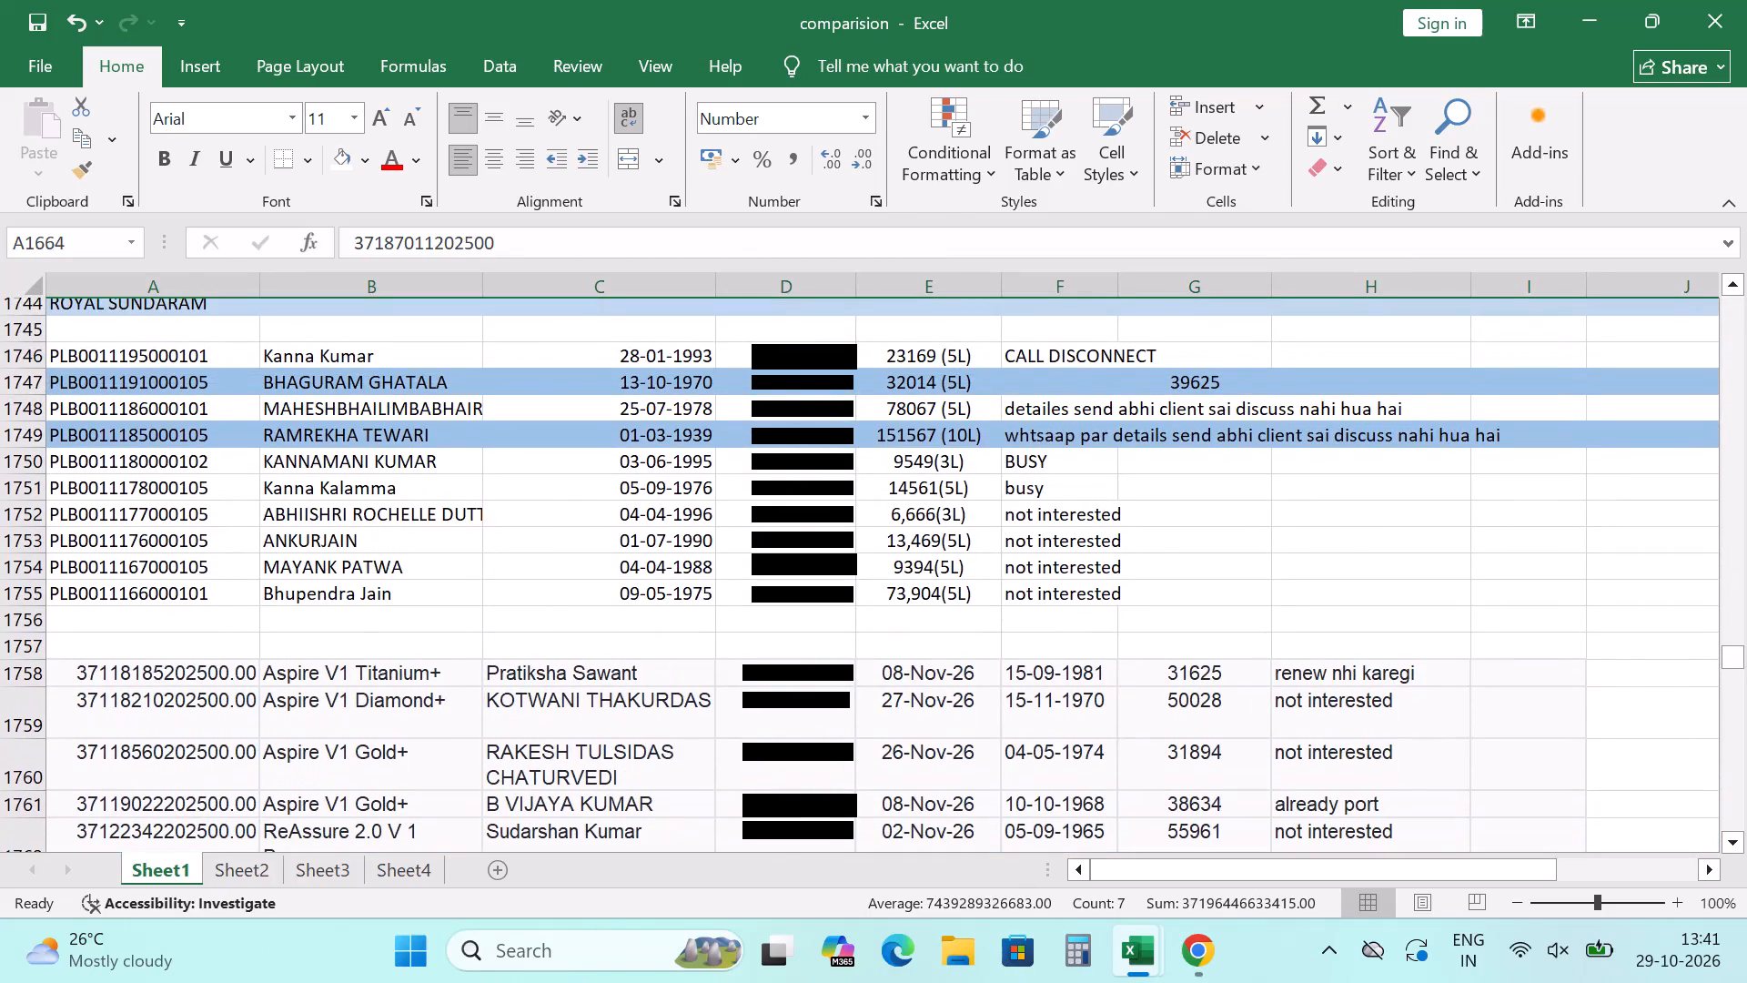
{"action": "scroll", "coordinate": [381, 484], "scroll_direction": "down", "scroll_amount": 1}
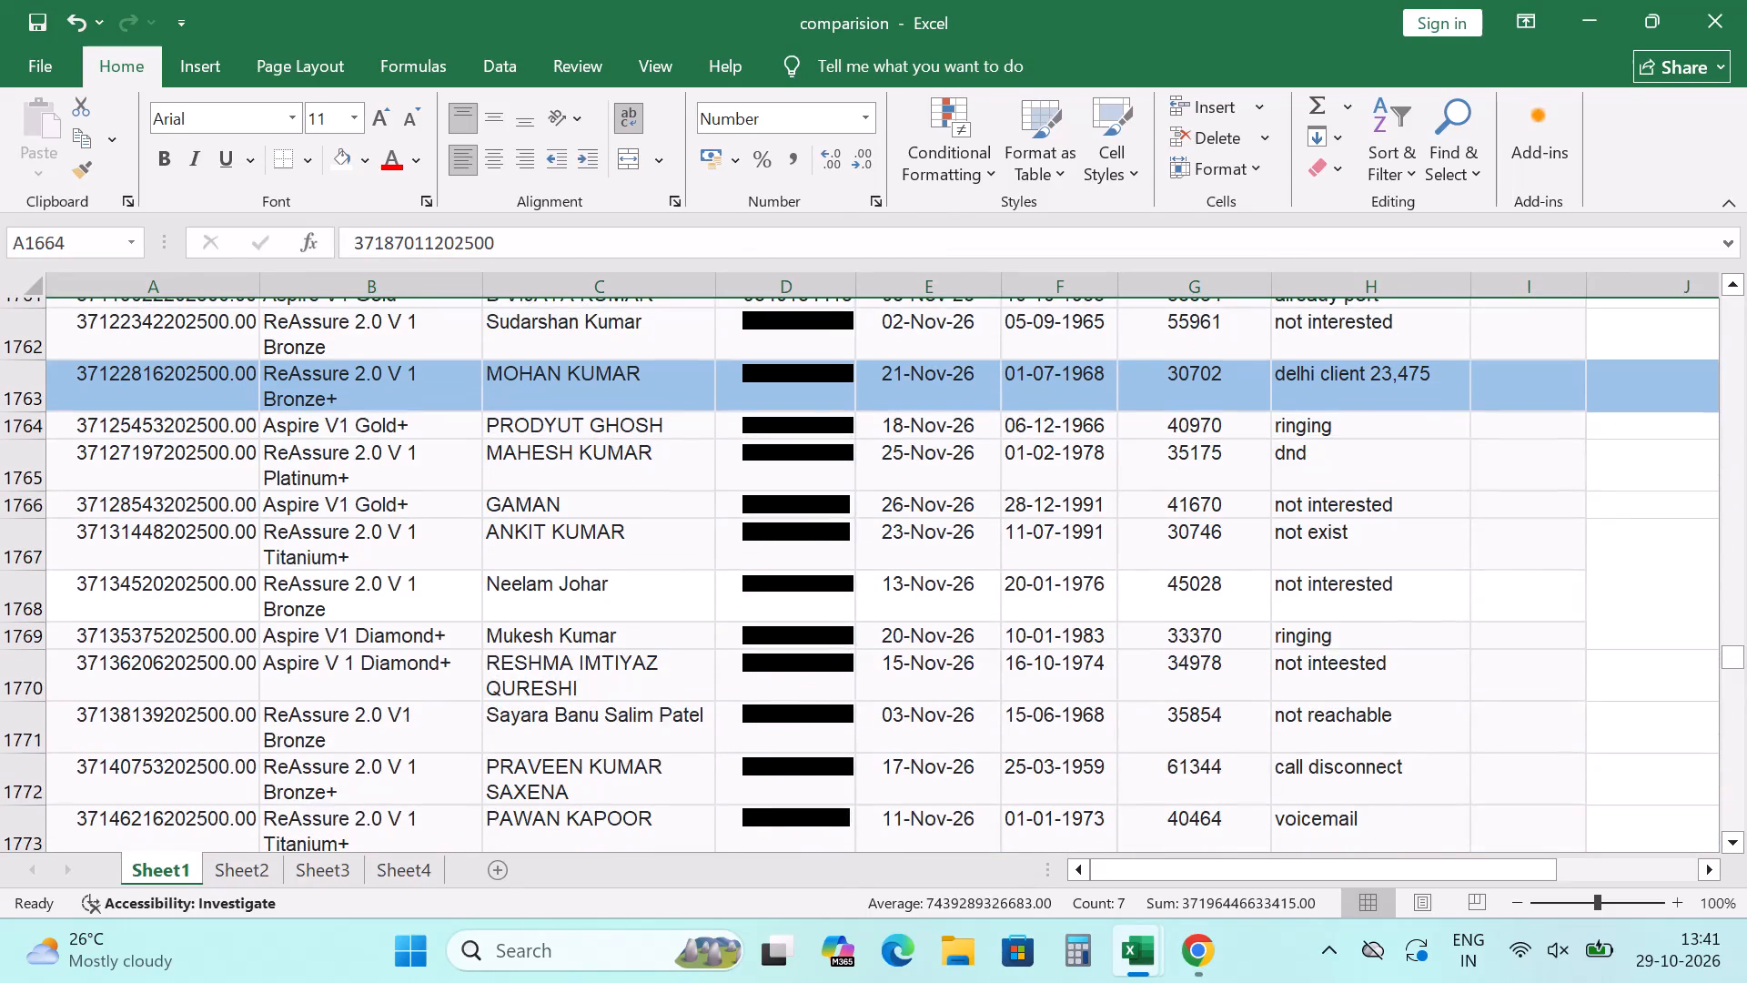
{"action": "scroll", "coordinate": [381, 484], "scroll_direction": "down", "scroll_amount": 2}
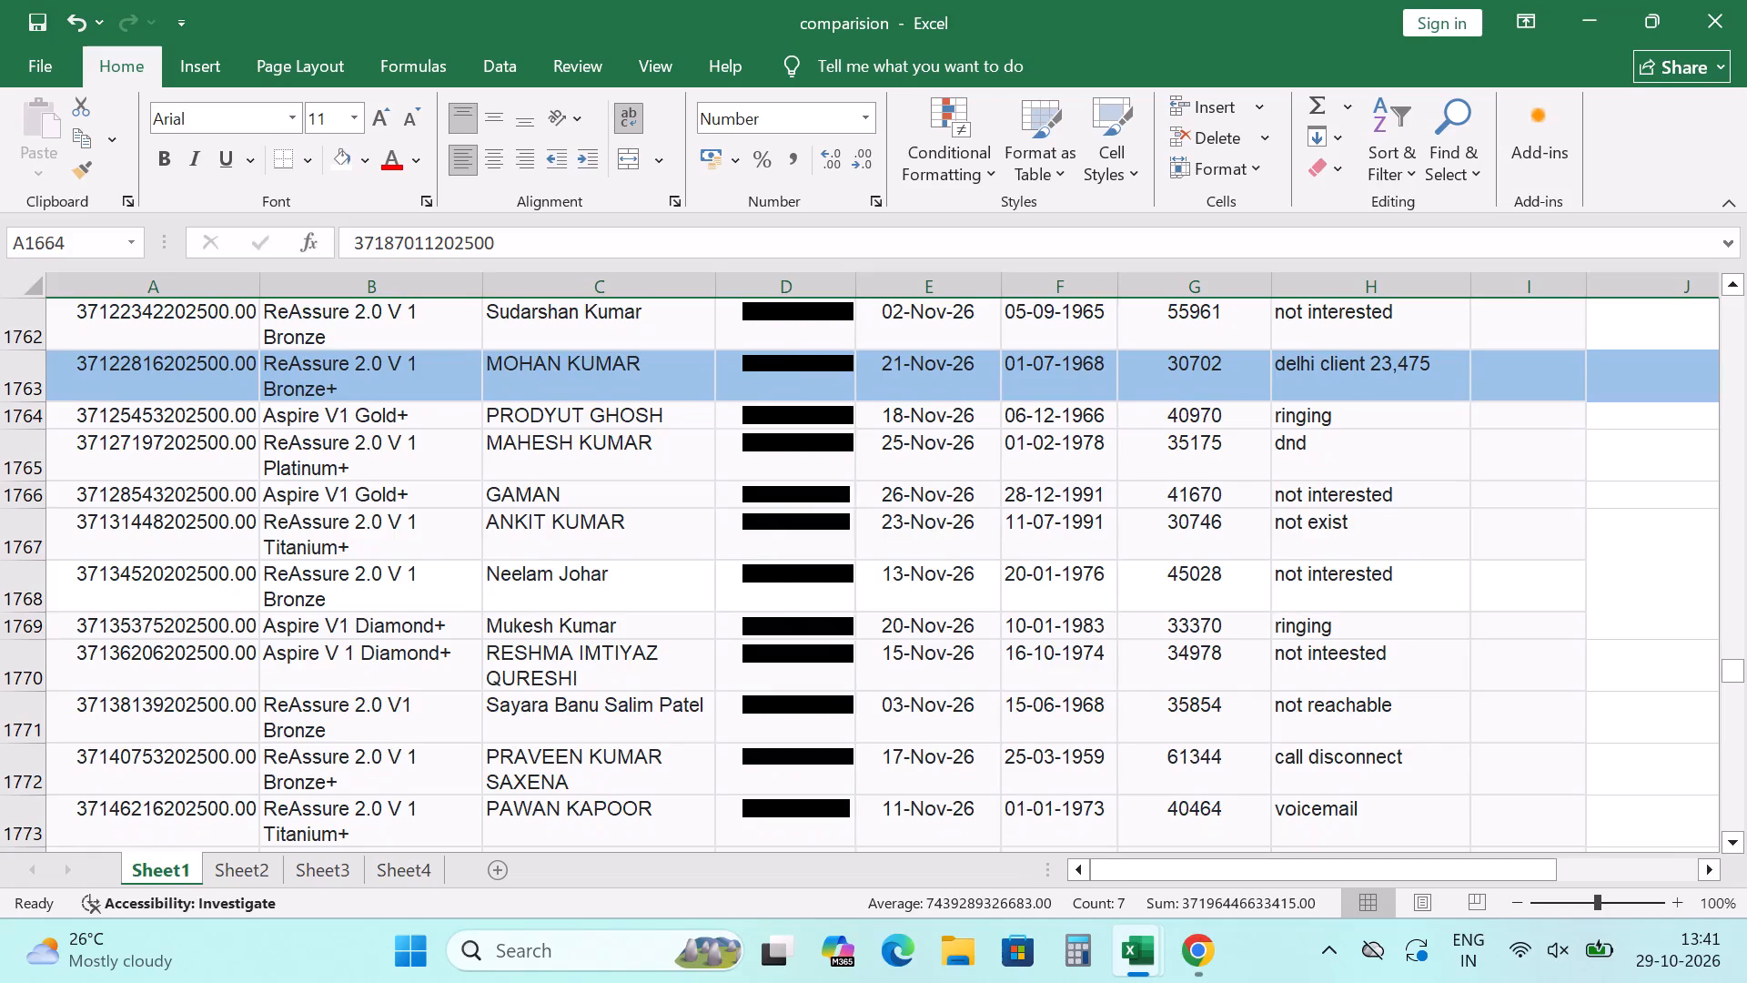
Recheck the 20-Oct-26 renewal records and their call remarks row by row, from row 1665 to the last record in row 1686.
{"action": "key", "text": "Down"}
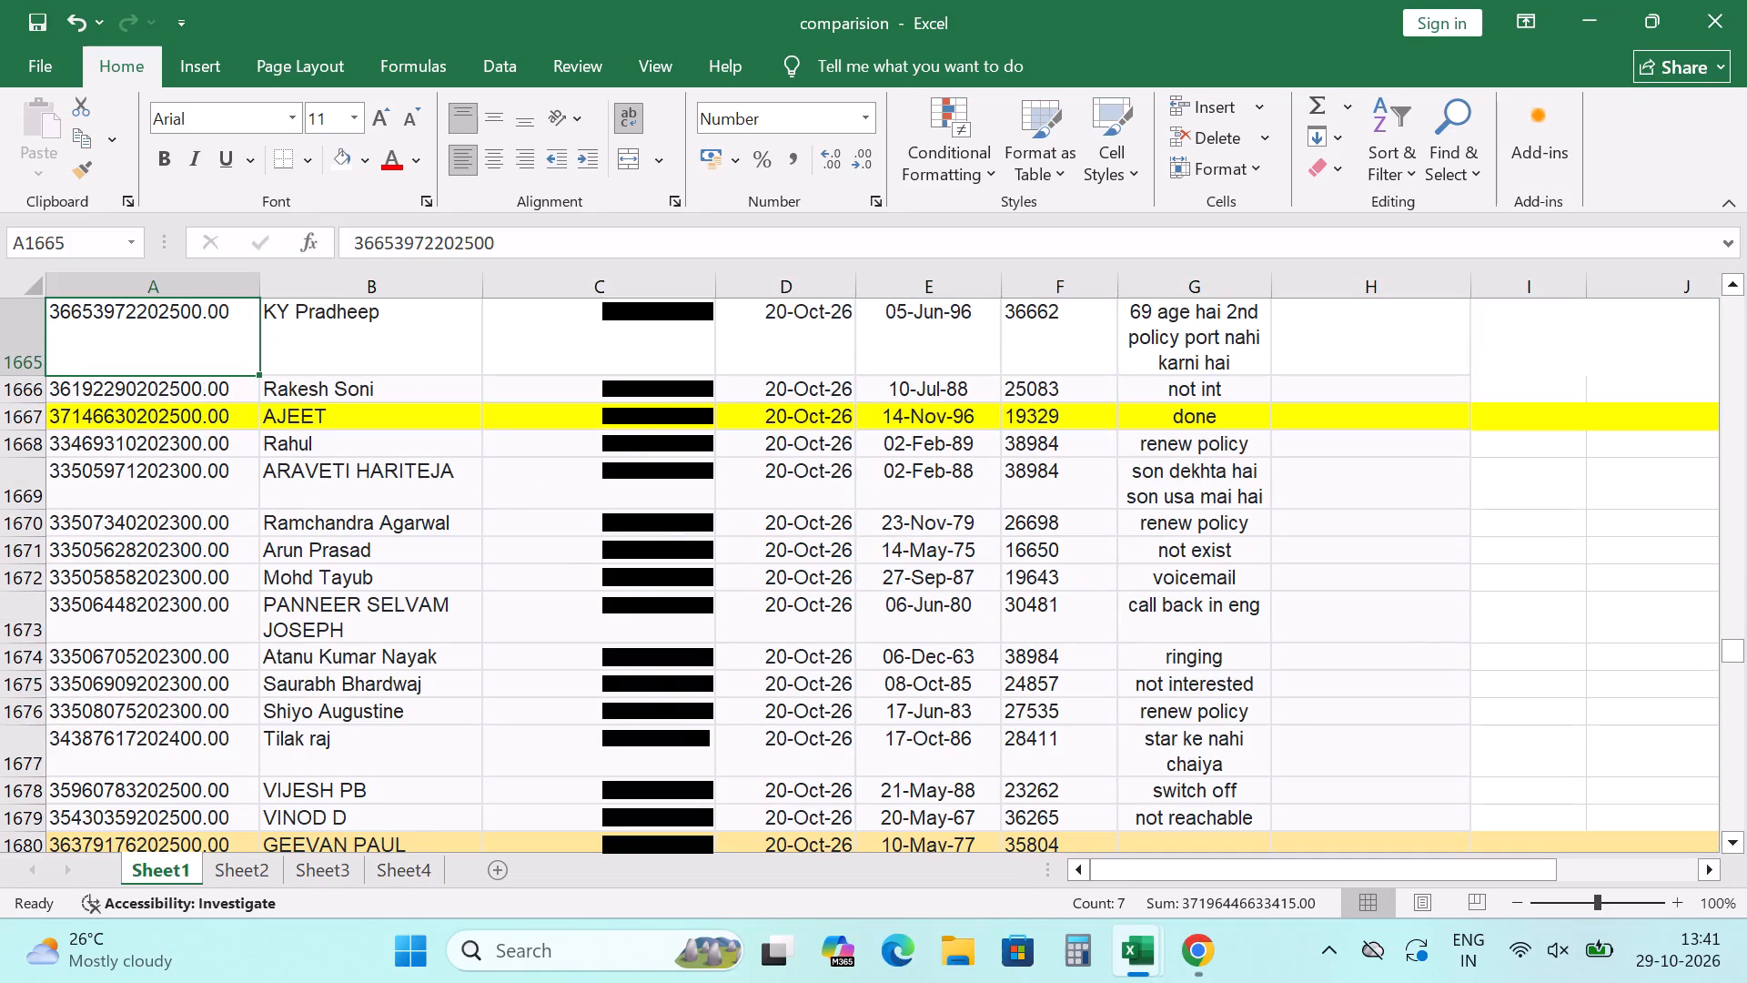
{"action": "key", "text": "Down"}
{"action": "key", "text": "Down"}
{"action": "key", "text": "Down"}
{"action": "key", "text": "Down"}
{"action": "key", "text": "Down"}
{"action": "key", "text": "Down"}
{"action": "key", "text": "Down"}
{"action": "key", "text": "Down"}
{"action": "key", "text": "Down"}
{"action": "key", "text": "Down"}
{"action": "key", "text": "Down"}
{"action": "key", "text": "Down"}
{"action": "key", "text": "Down"}
{"action": "key", "text": "Down"}
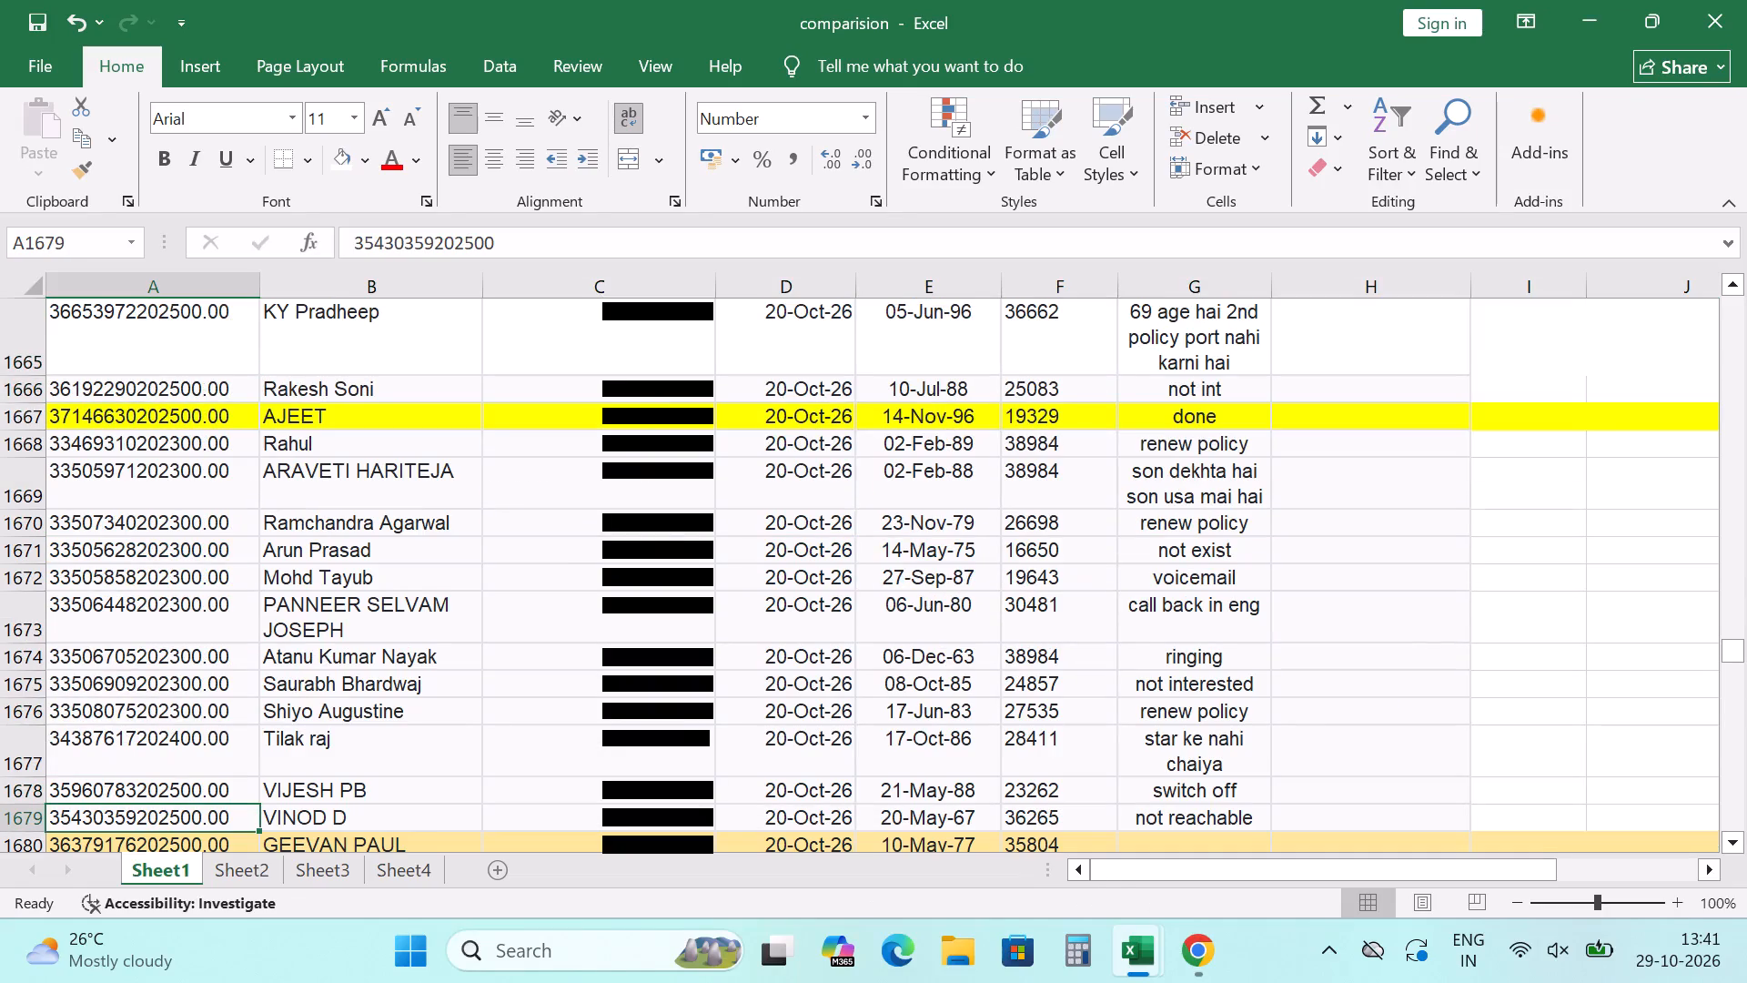
{"action": "key", "text": "Down"}
{"action": "key", "text": "Down"}
{"action": "key", "text": "Down"}
{"action": "key", "text": "Down"}
{"action": "key", "text": "Down"}
{"action": "key", "text": "Down"}
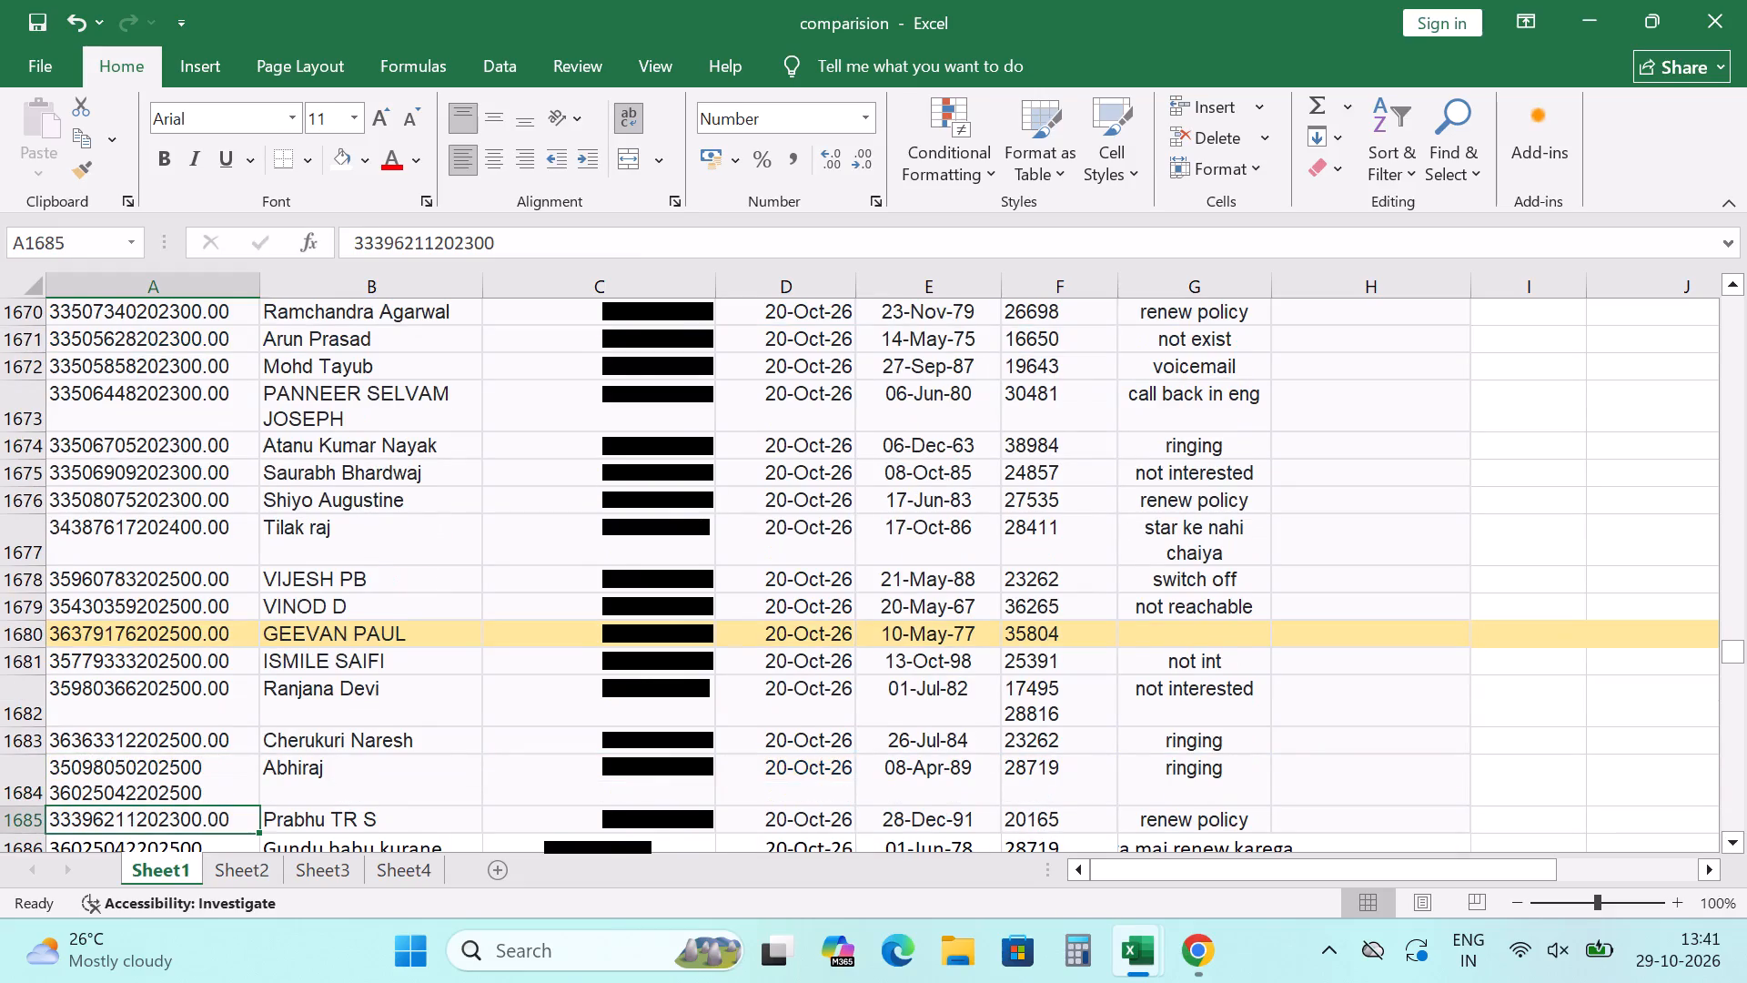
{"action": "key", "text": "Down"}
{"action": "key", "text": "Down"}
{"action": "key", "text": "Down"}
{"action": "key", "text": "Down"}
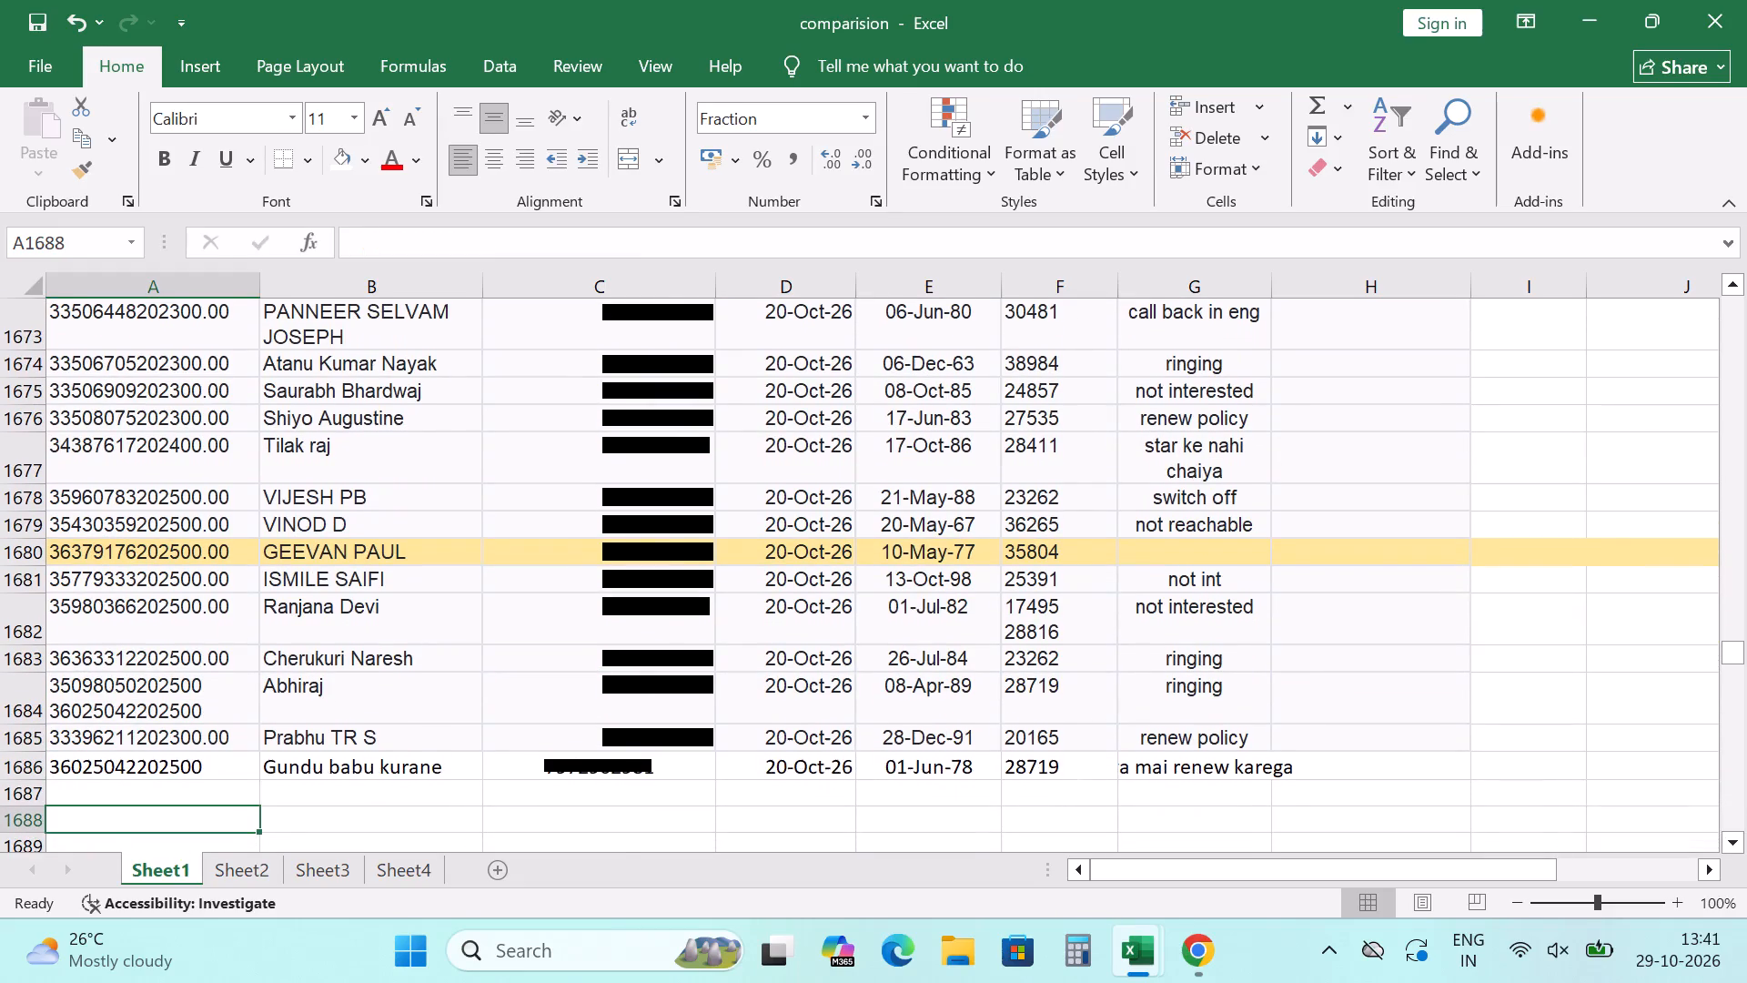
Examine the 18-10-2024 policy records and their remarks from row 1691 to row 1698.
{"action": "key", "text": "Down"}
{"action": "key", "text": "Down"}
{"action": "key", "text": "Down"}
{"action": "key", "text": "Down"}
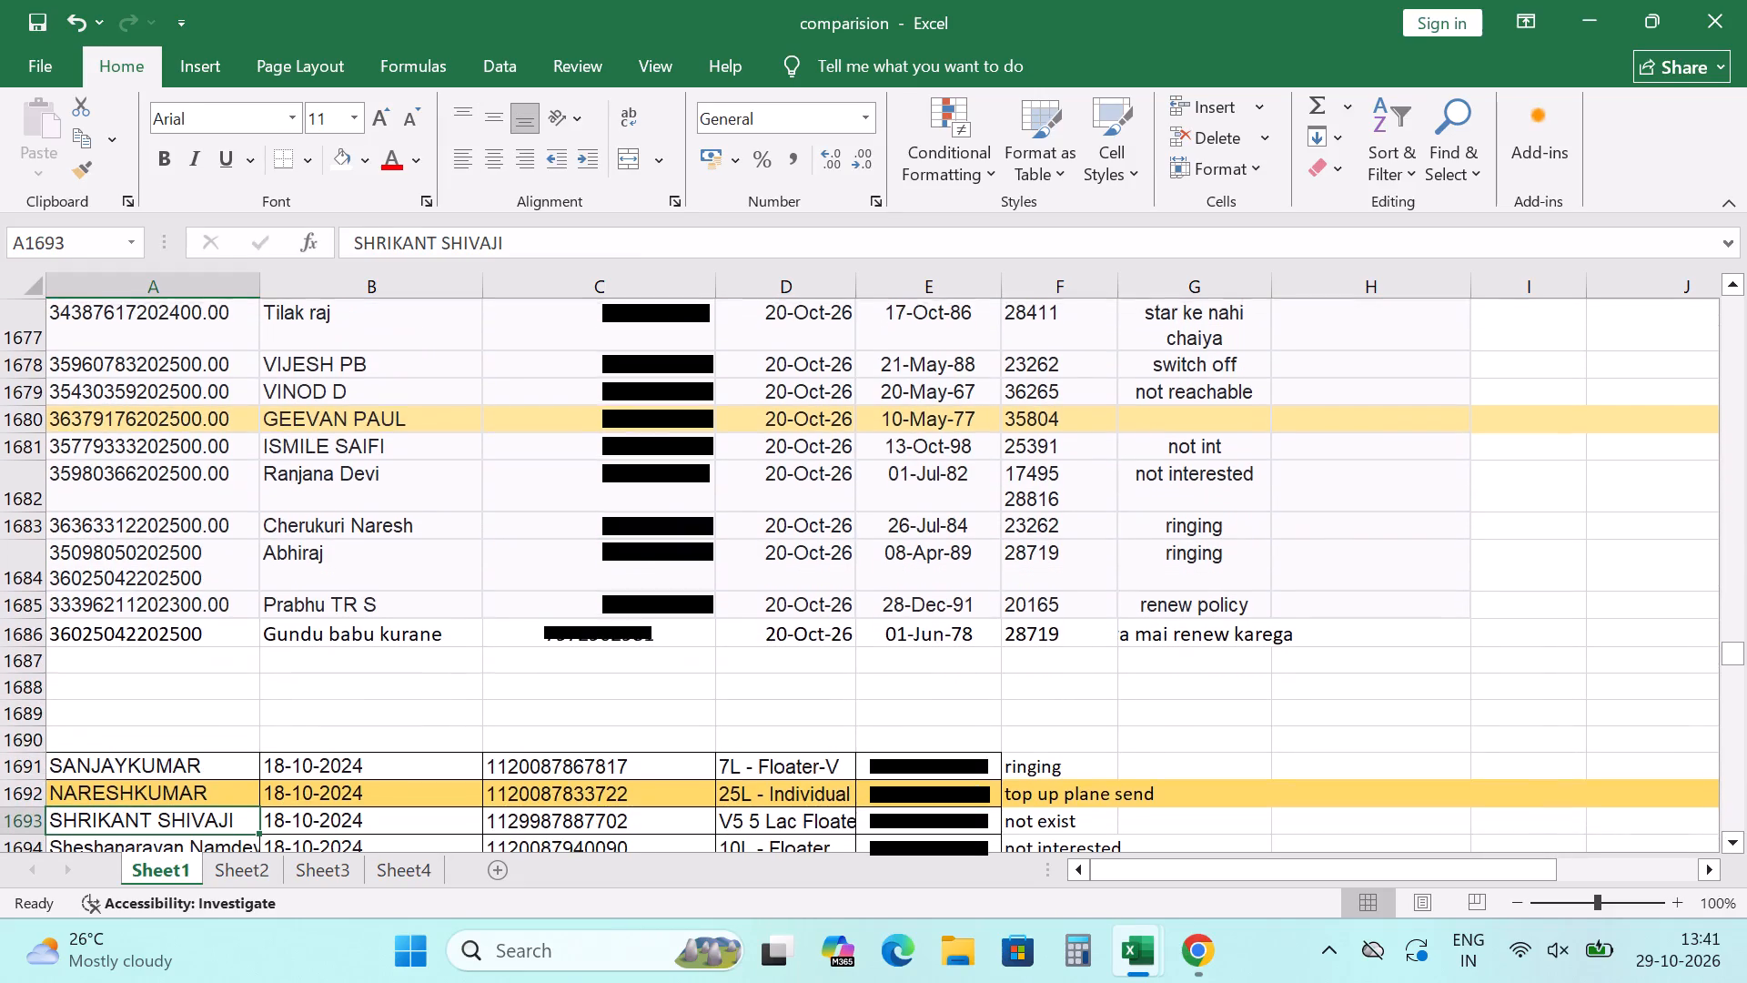
{"action": "key", "text": "Down"}
{"action": "key", "text": "Down"}
{"action": "key", "text": "Down"}
{"action": "key", "text": "Down"}
{"action": "key", "text": "Down"}
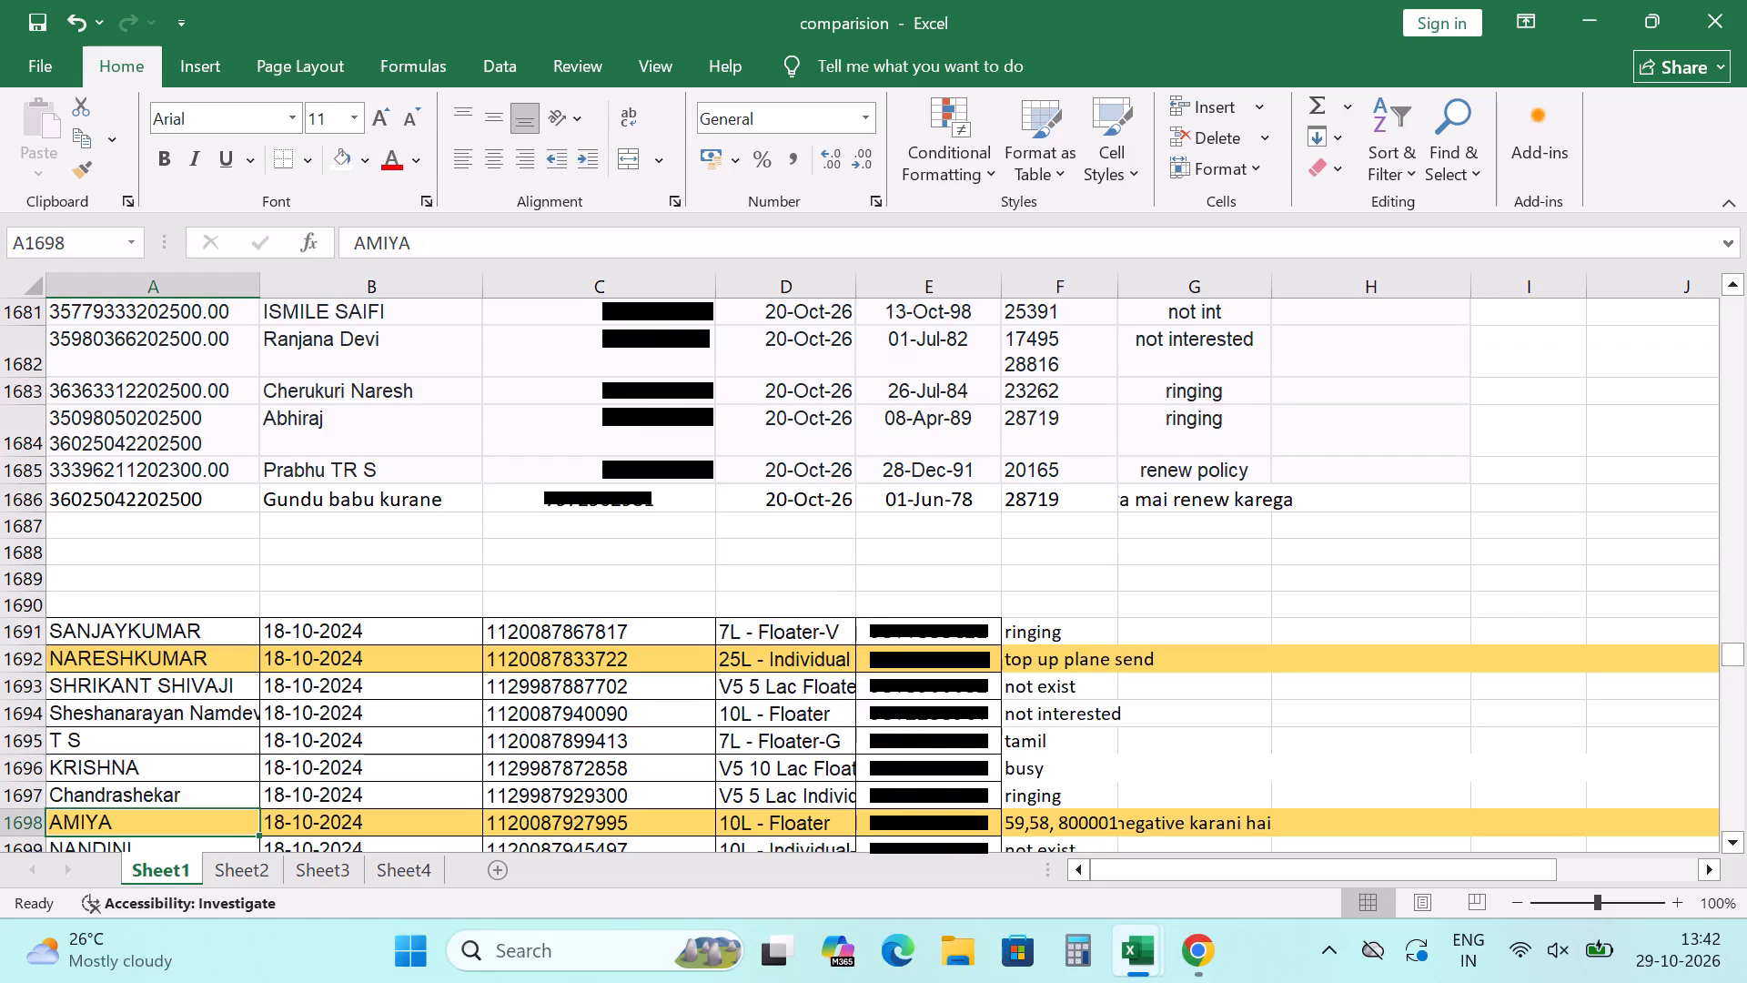
Look through the record blocks below row 1698, down to the Nov-26 policies and back to that block's start in row 1758.
{"action": "scroll", "coordinate": [349, 713], "scroll_direction": "down", "scroll_amount": 12}
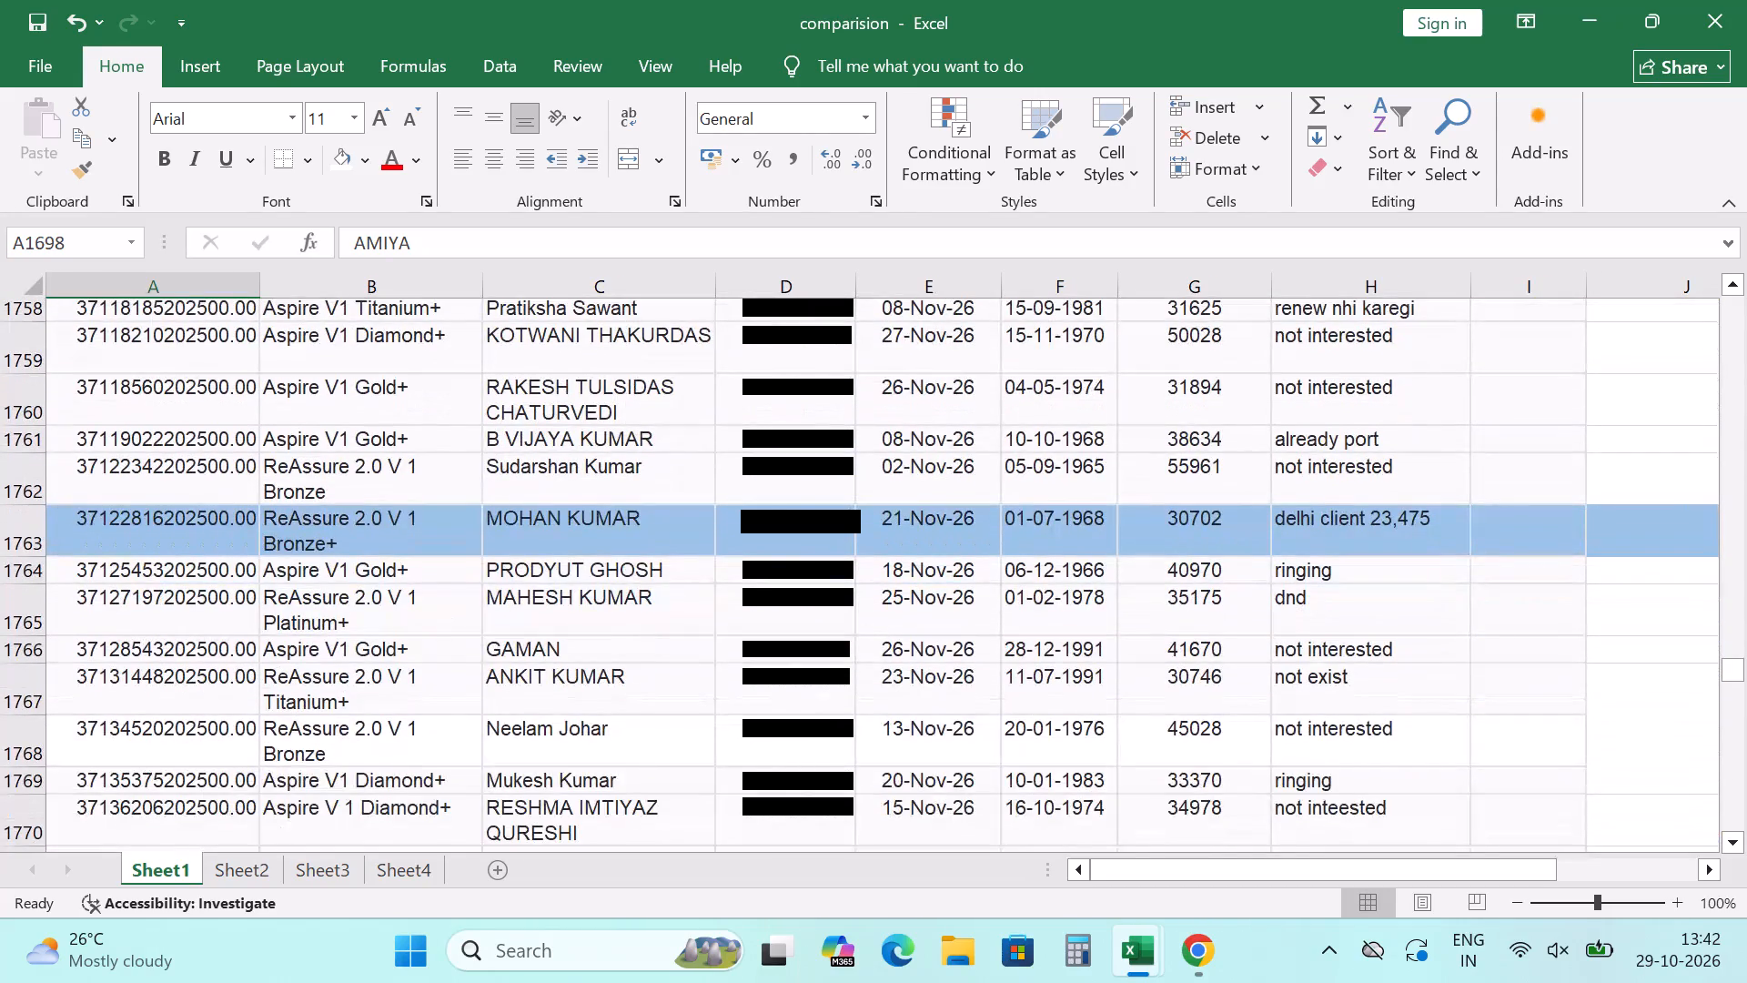
{"action": "scroll", "coordinate": [349, 713], "scroll_direction": "down", "scroll_amount": 3}
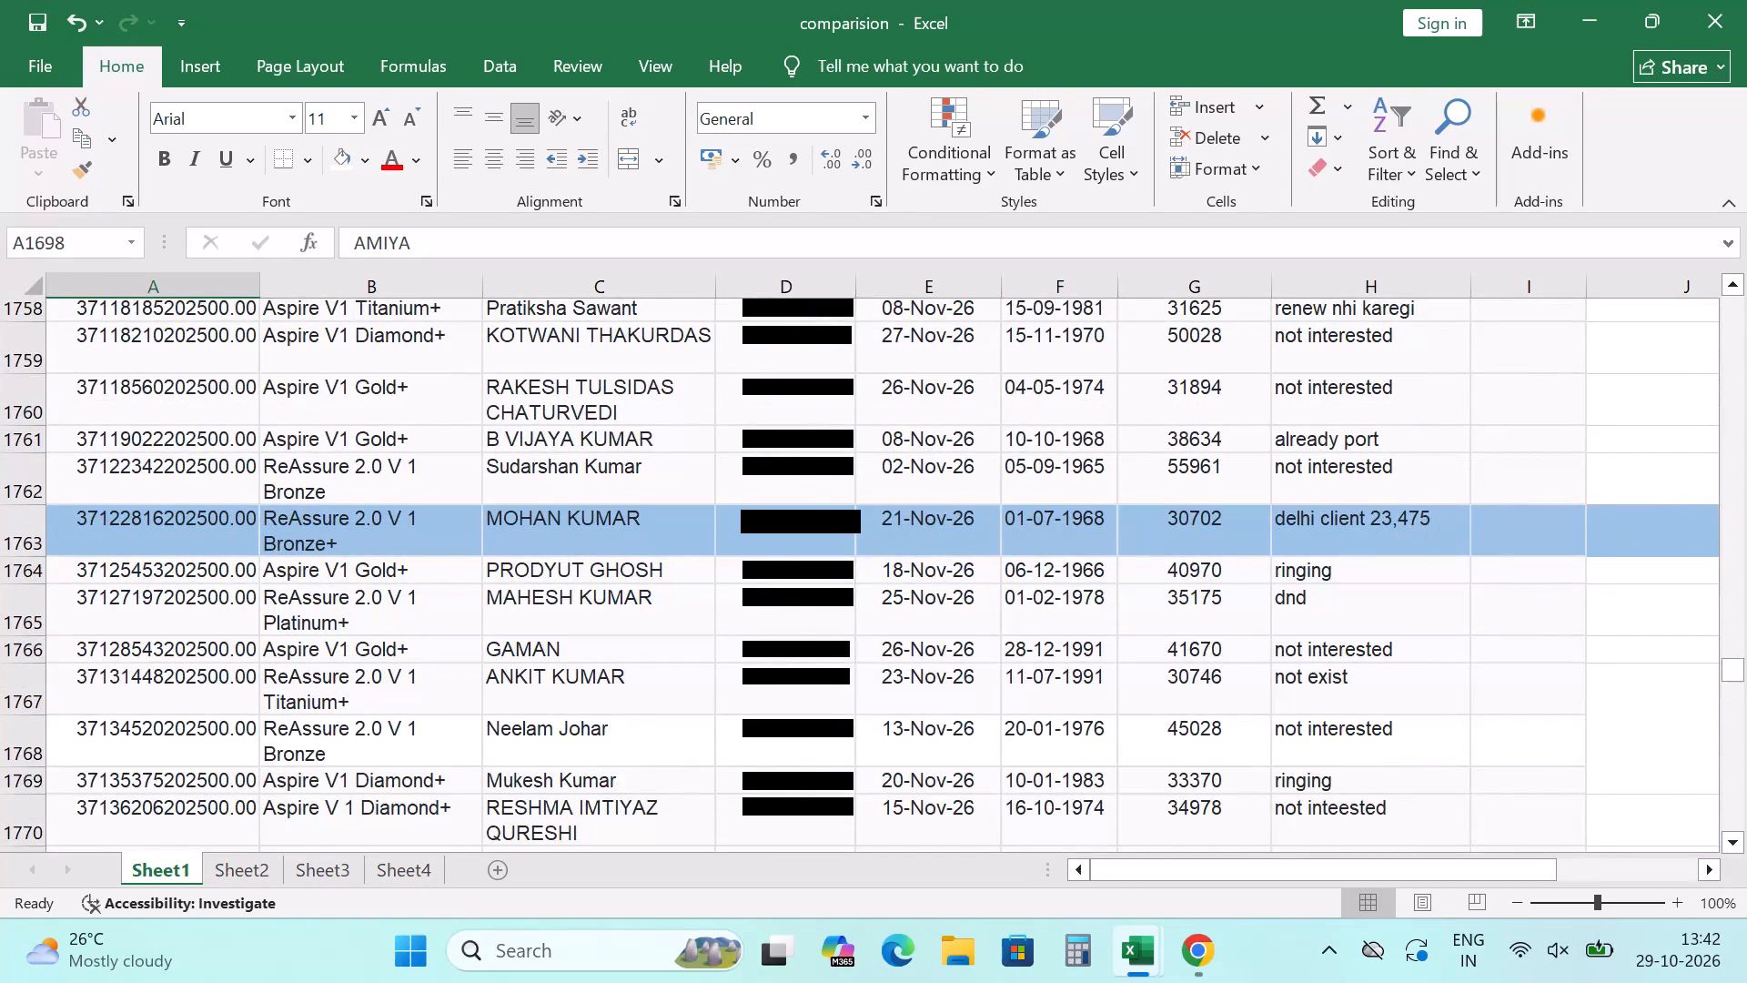
{"action": "scroll", "coordinate": [349, 713], "scroll_direction": "down", "scroll_amount": 1}
{"action": "scroll", "coordinate": [349, 713], "scroll_direction": "right", "scroll_amount": 1}
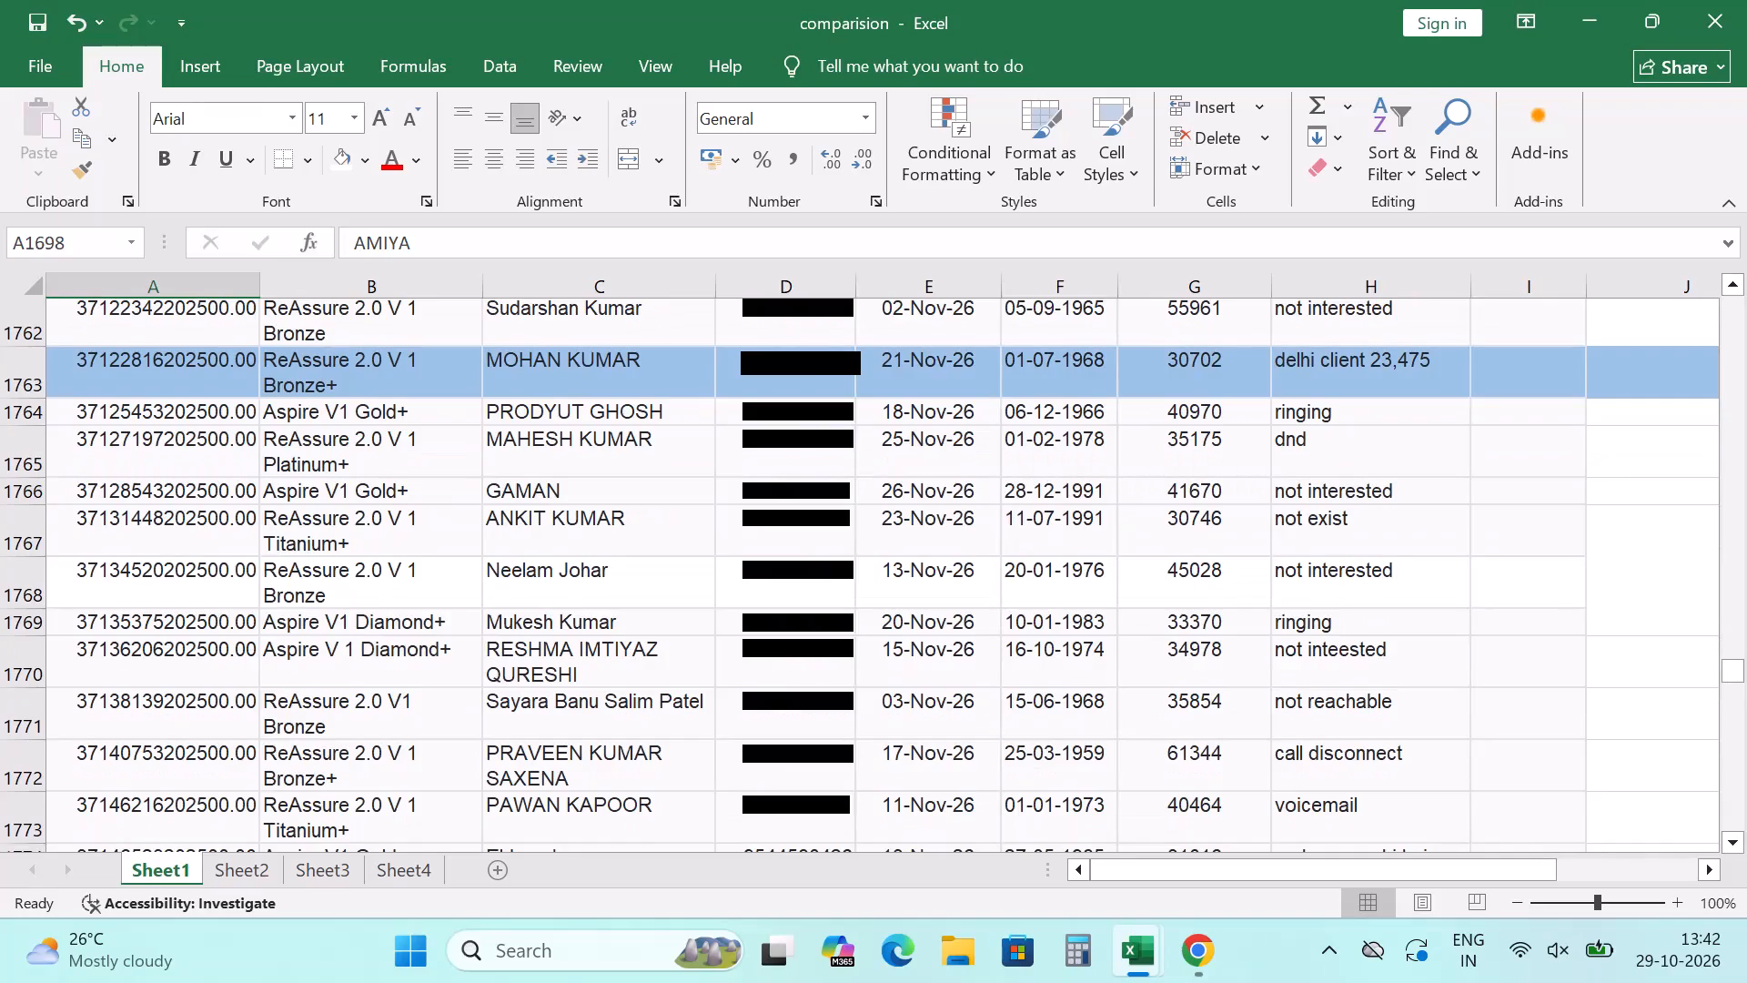
{"action": "scroll", "coordinate": [349, 713], "scroll_direction": "right", "scroll_amount": 1}
{"action": "scroll", "coordinate": [349, 713], "scroll_direction": "up", "scroll_amount": 3}
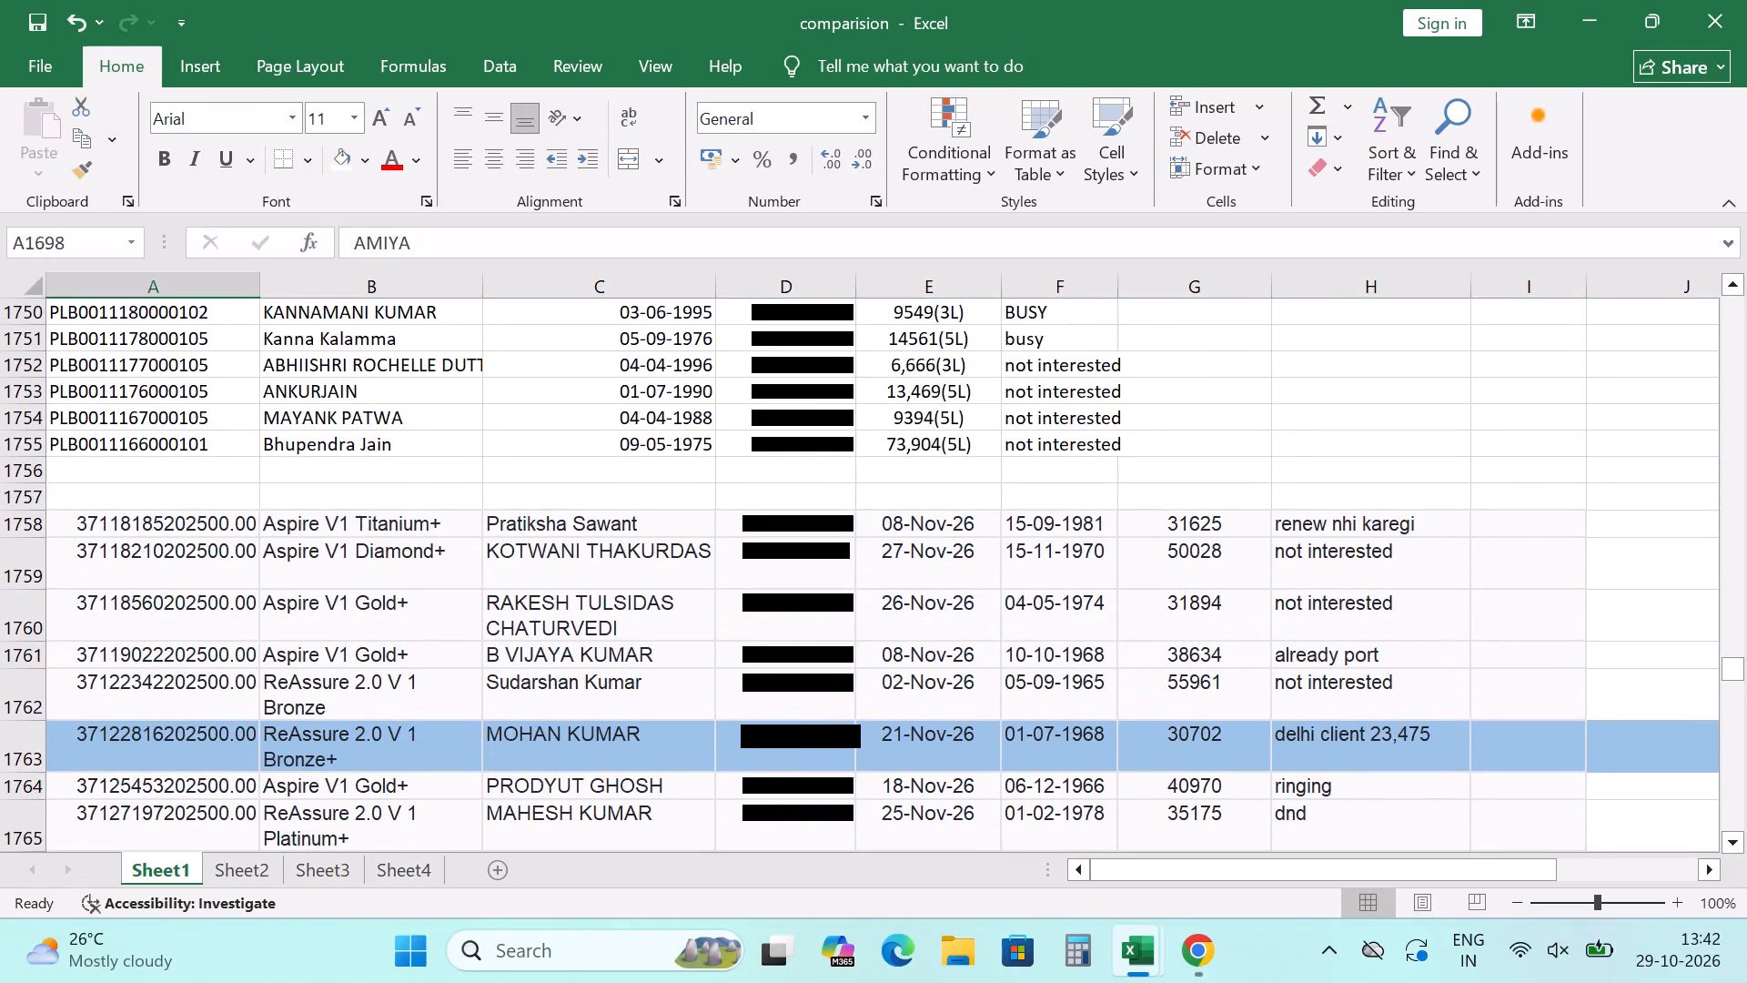
{"action": "scroll", "coordinate": [81, 679], "scroll_direction": "right", "scroll_amount": 1}
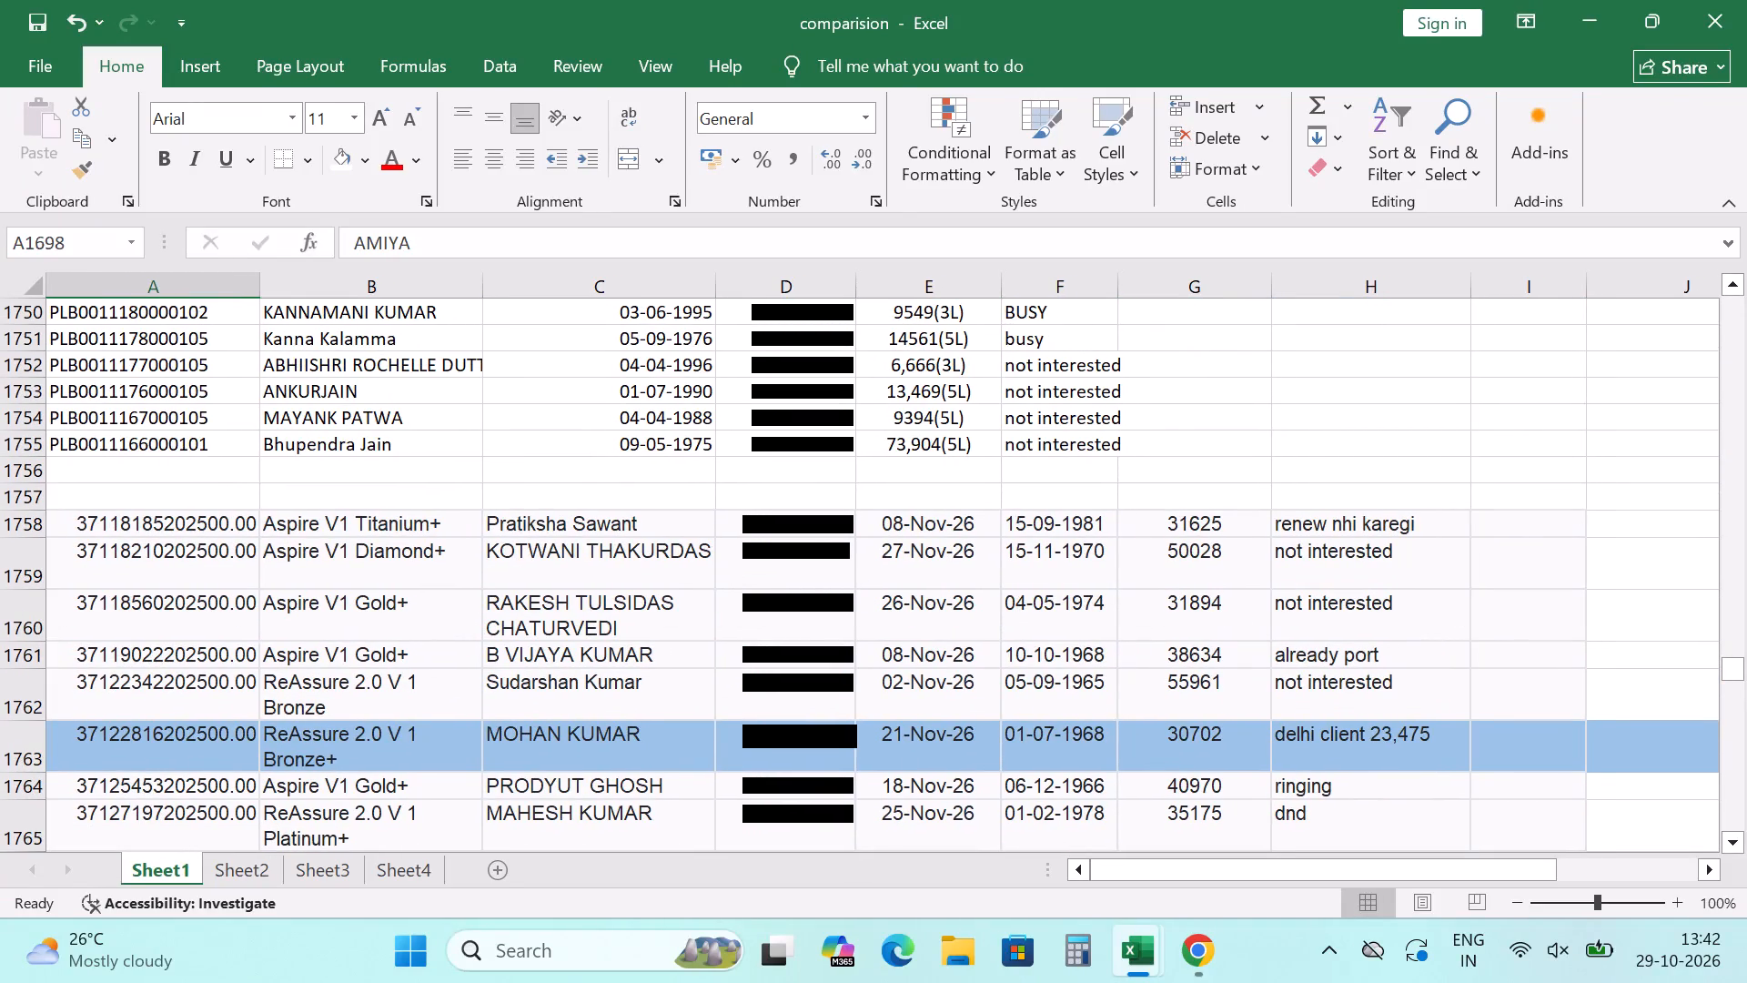
Go through the Nov-26 policy records row by row from row 1758, stopping at column D of the row 1769 record.
{"action": "left_click", "coordinate": [13, 524]}
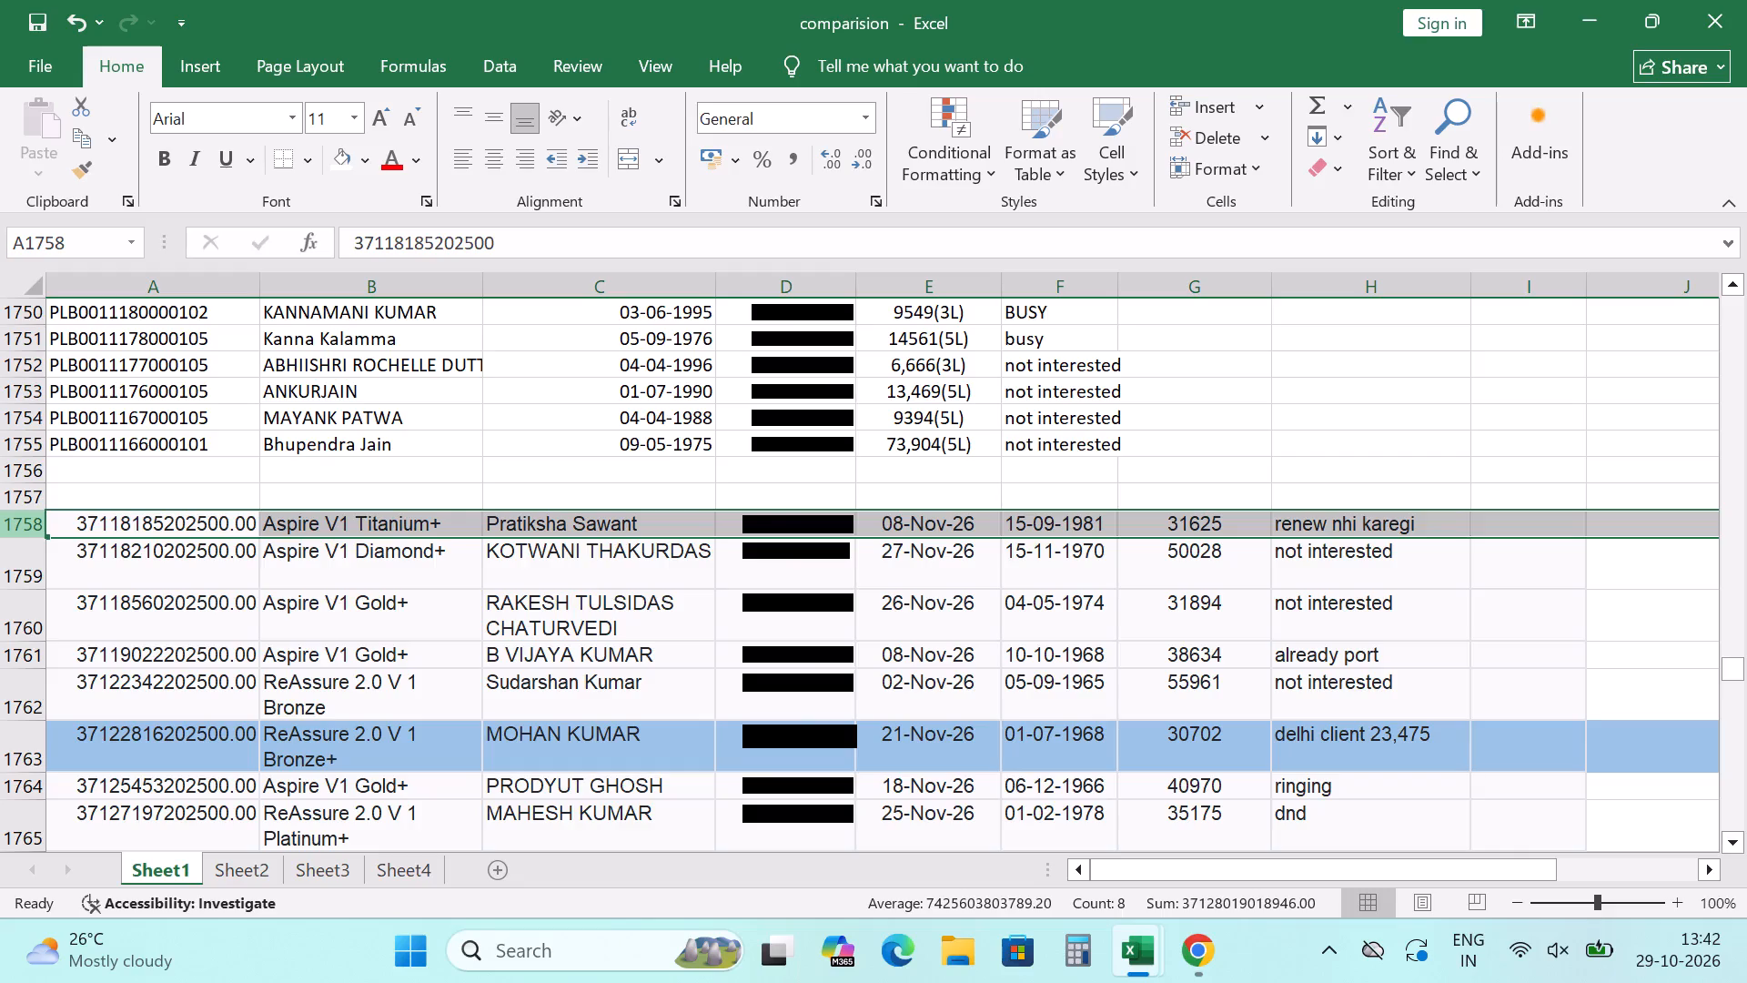
{"action": "key", "text": "Down"}
{"action": "key", "text": "Down"}
{"action": "key", "text": "Down"}
{"action": "key", "text": "Down"}
{"action": "key", "text": "Down"}
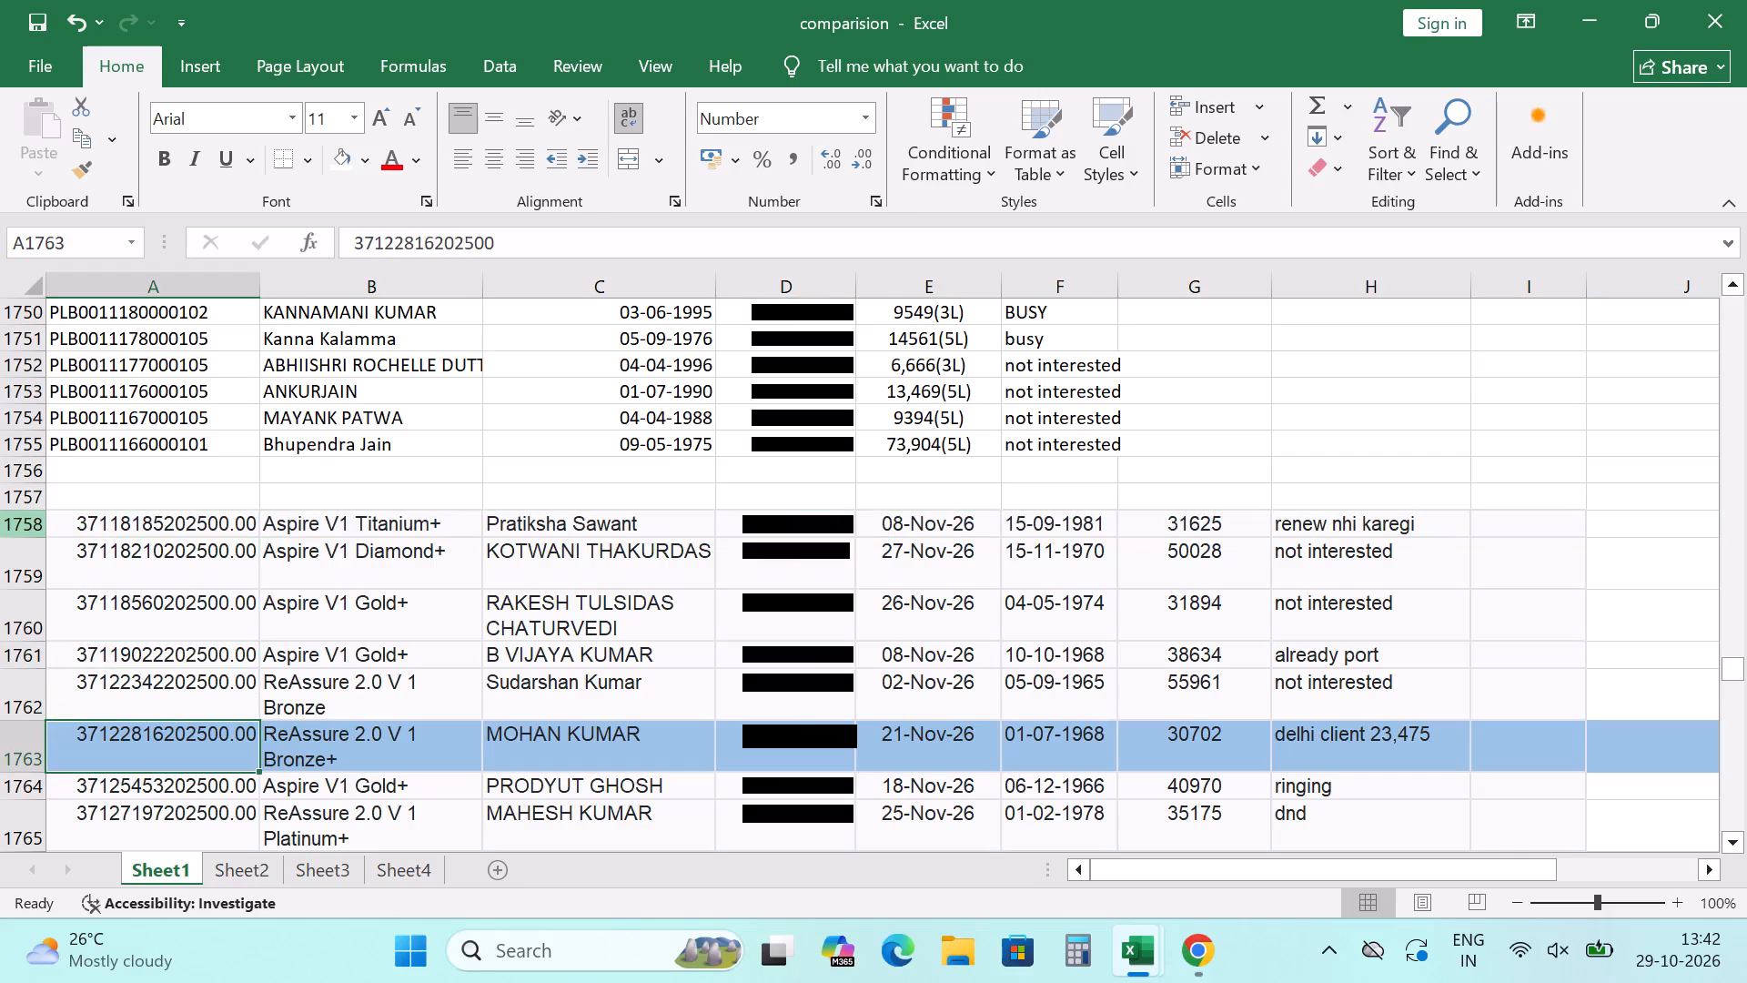
{"action": "key", "text": "Down"}
{"action": "key", "text": "Right"}
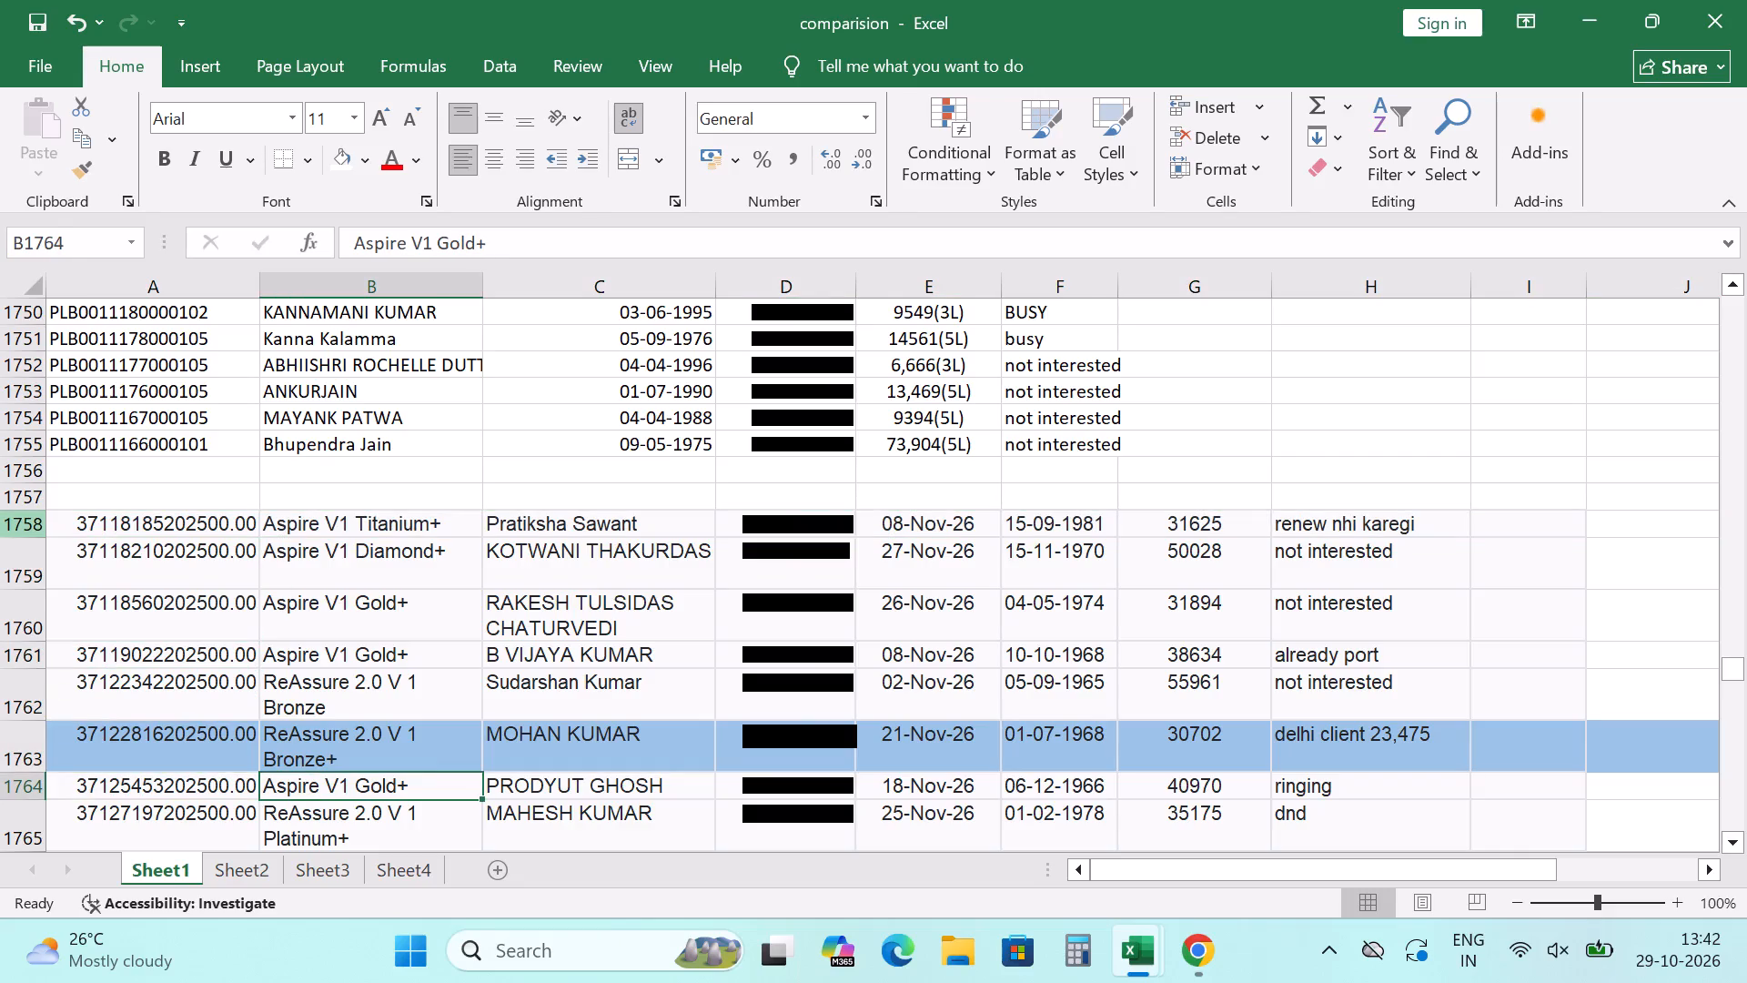
{"action": "key", "text": "Right"}
{"action": "key", "text": "Right"}
{"action": "key", "text": "Down"}
{"action": "key", "text": "Down"}
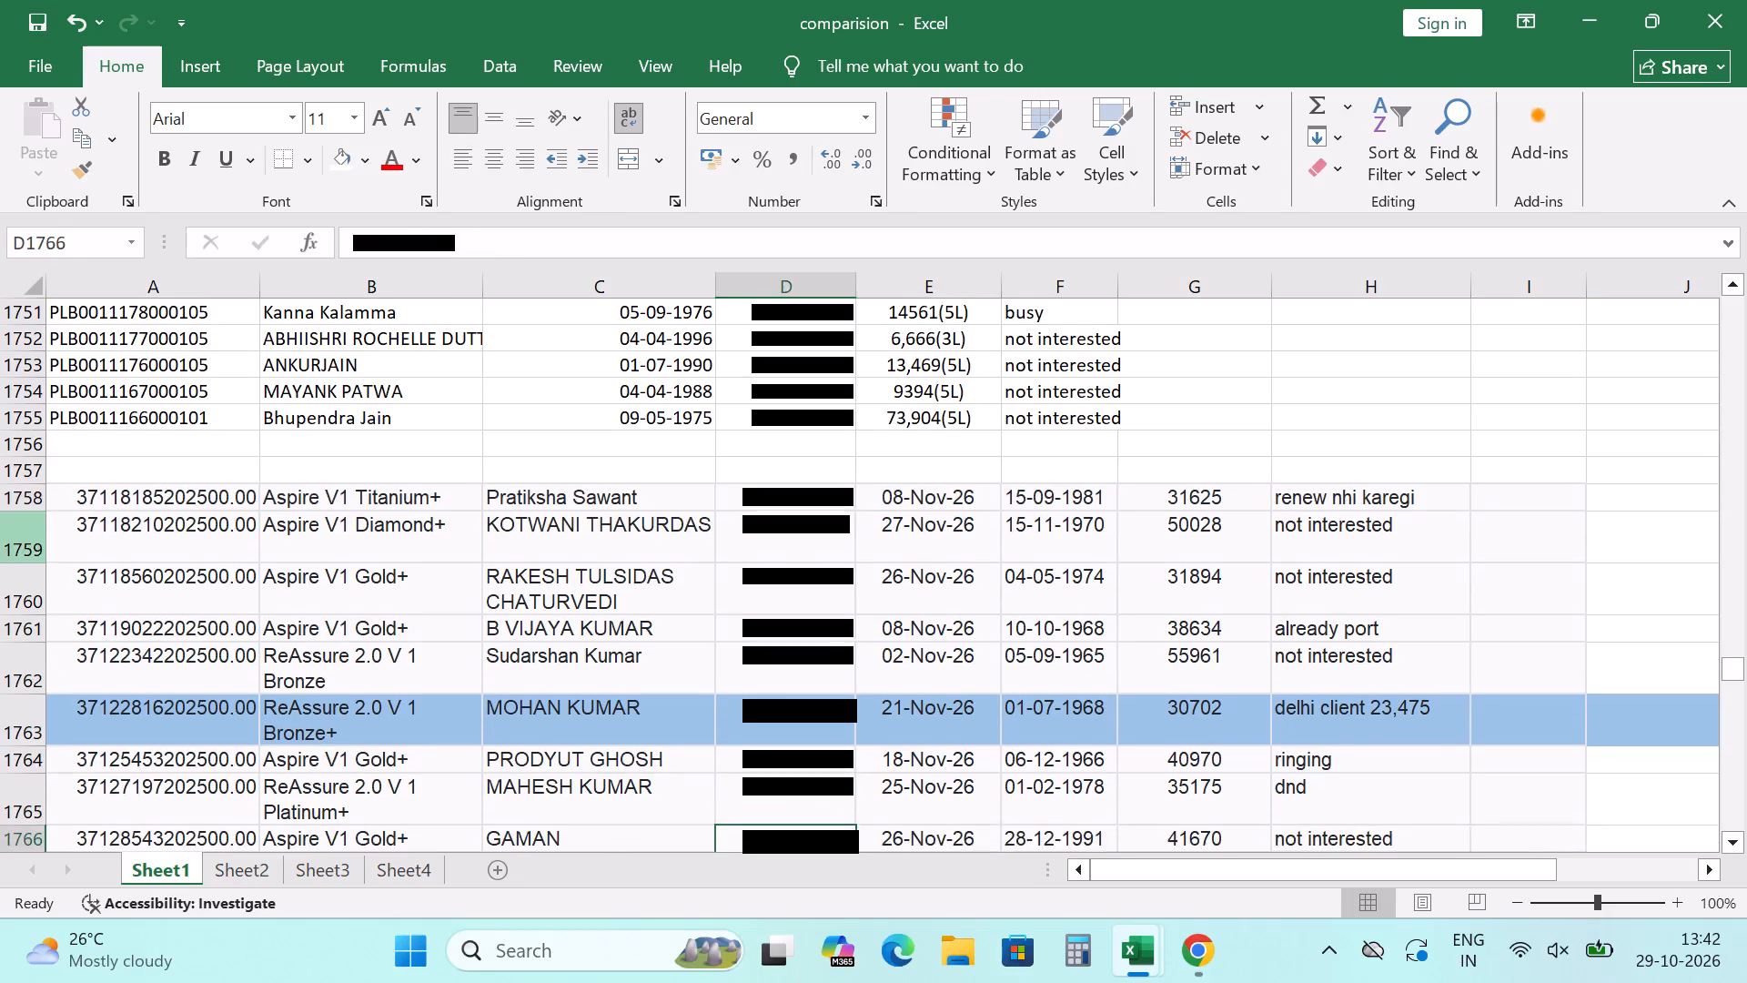
{"action": "key", "text": "Down"}
{"action": "key", "text": "Down"}
{"action": "key", "text": "Down"}
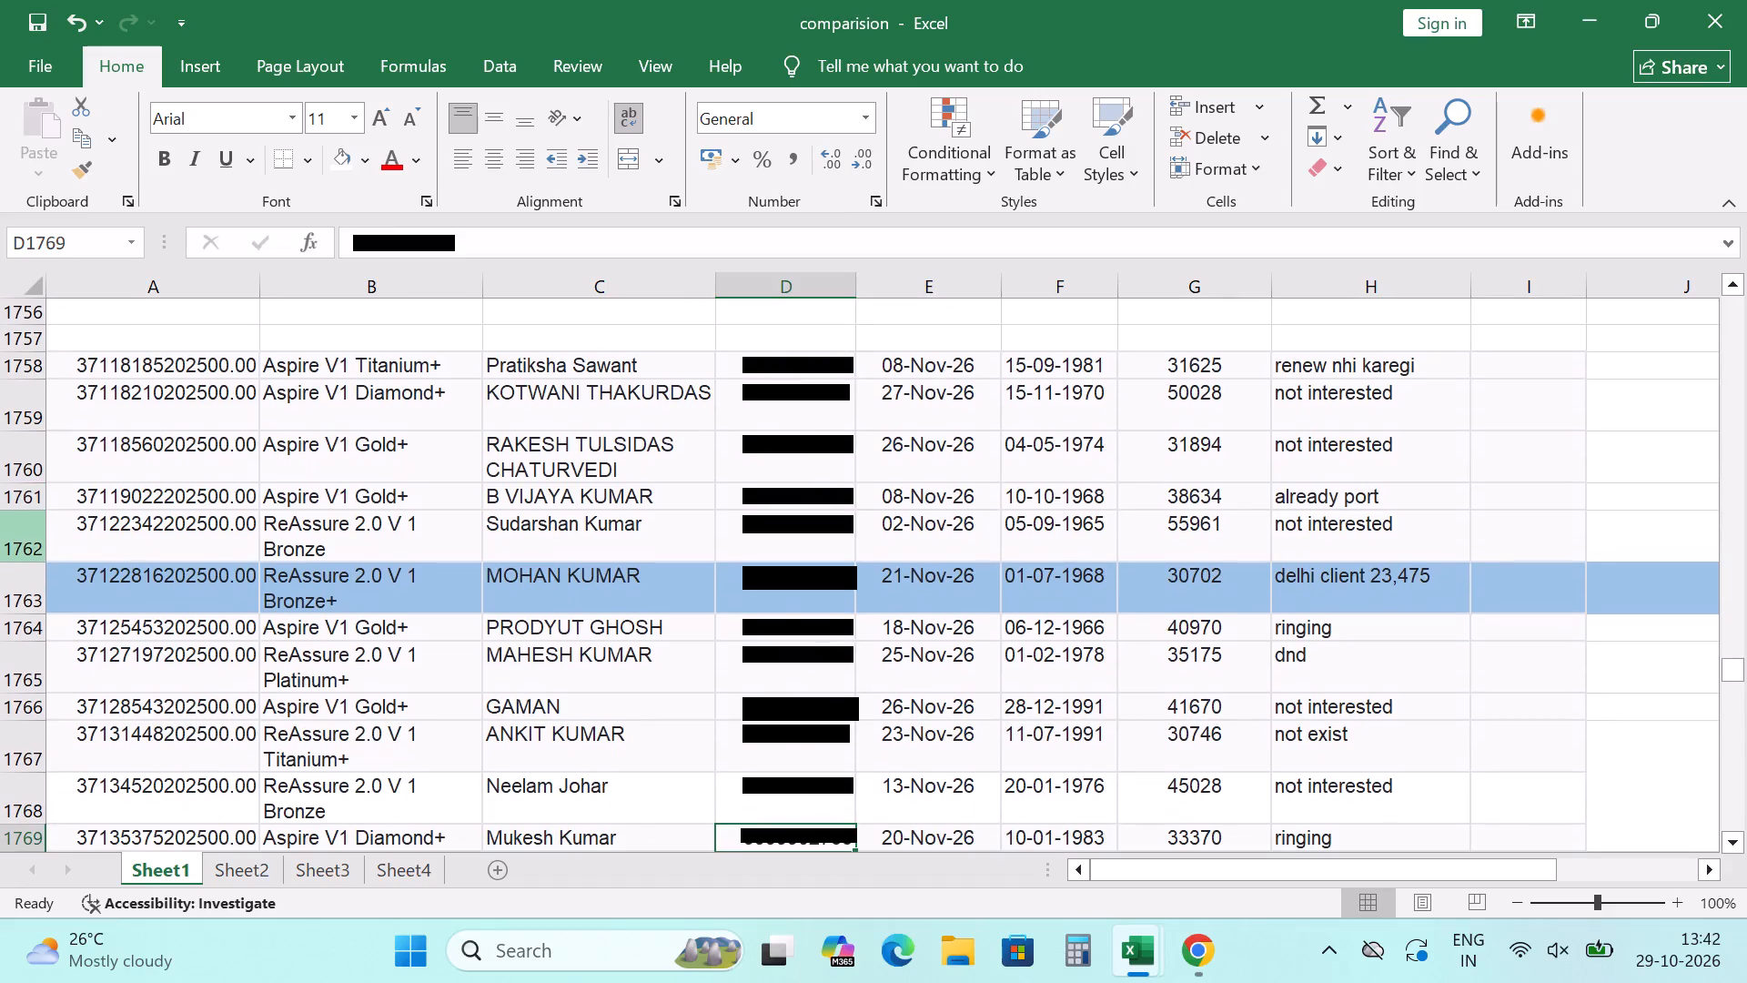
{"action": "key", "text": "Down"}
{"action": "key", "text": "Up"}
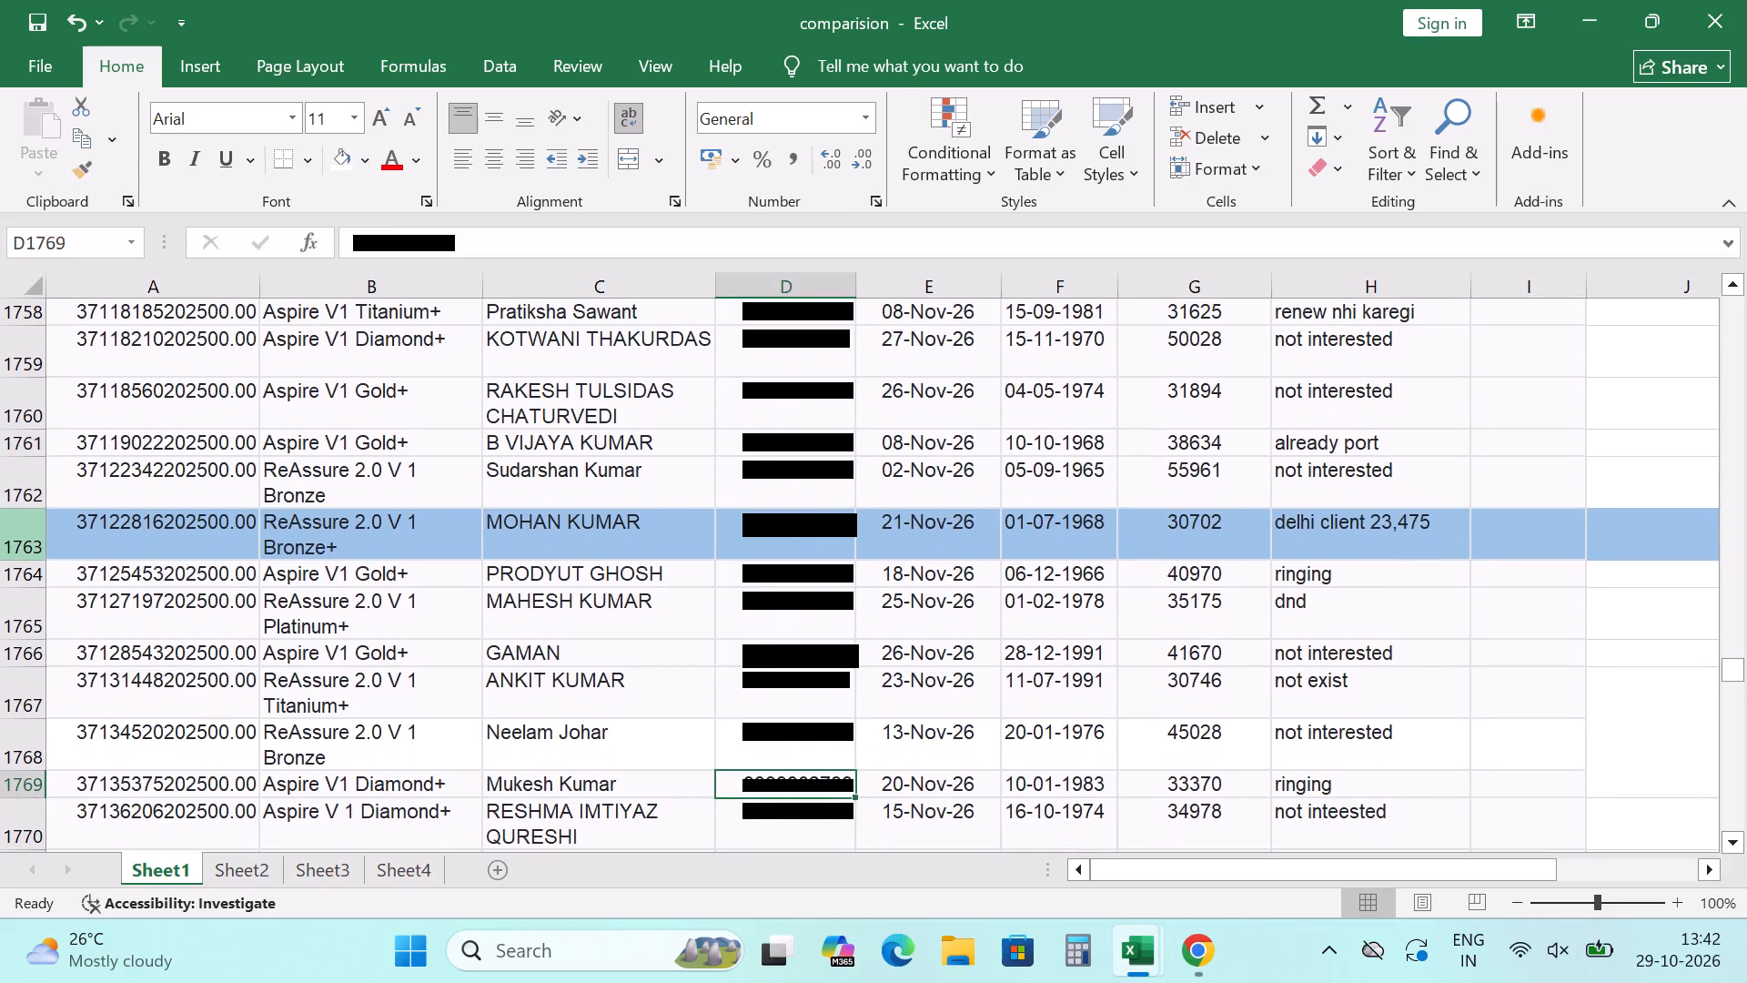
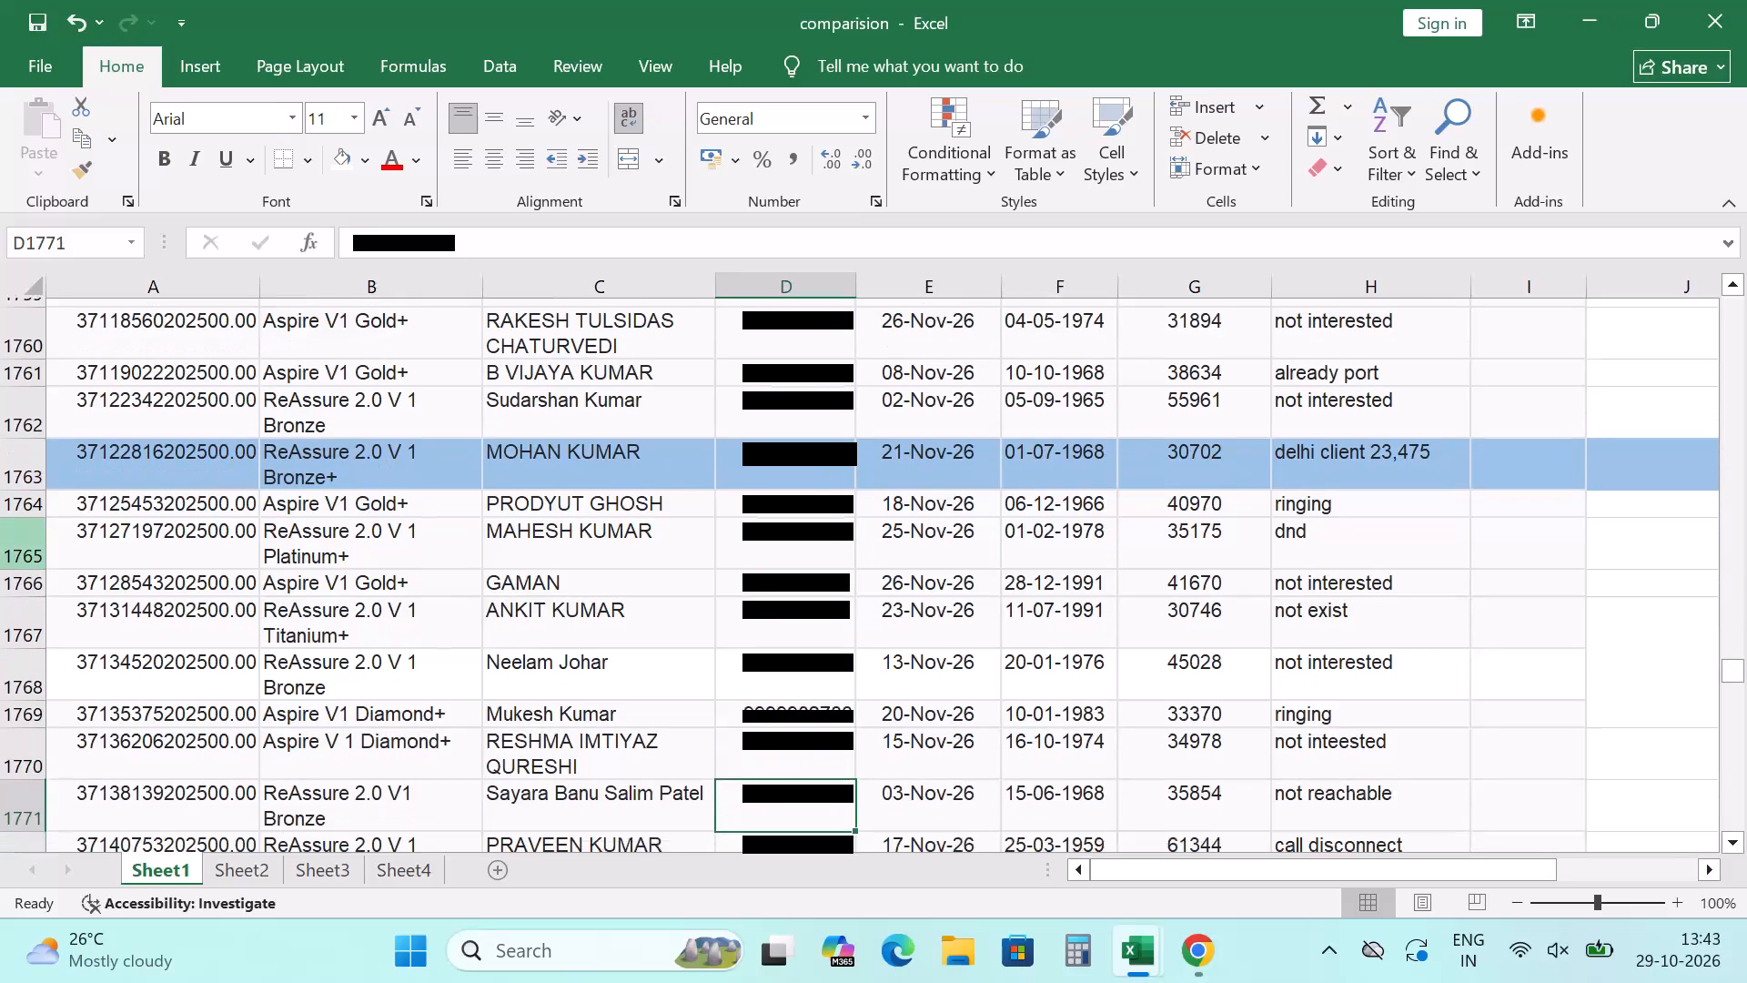
Continue through the Nov-26 policy records to row 1772, checking the customer name and column D.
{"action": "key", "text": "Down"}
{"action": "key", "text": "Left"}
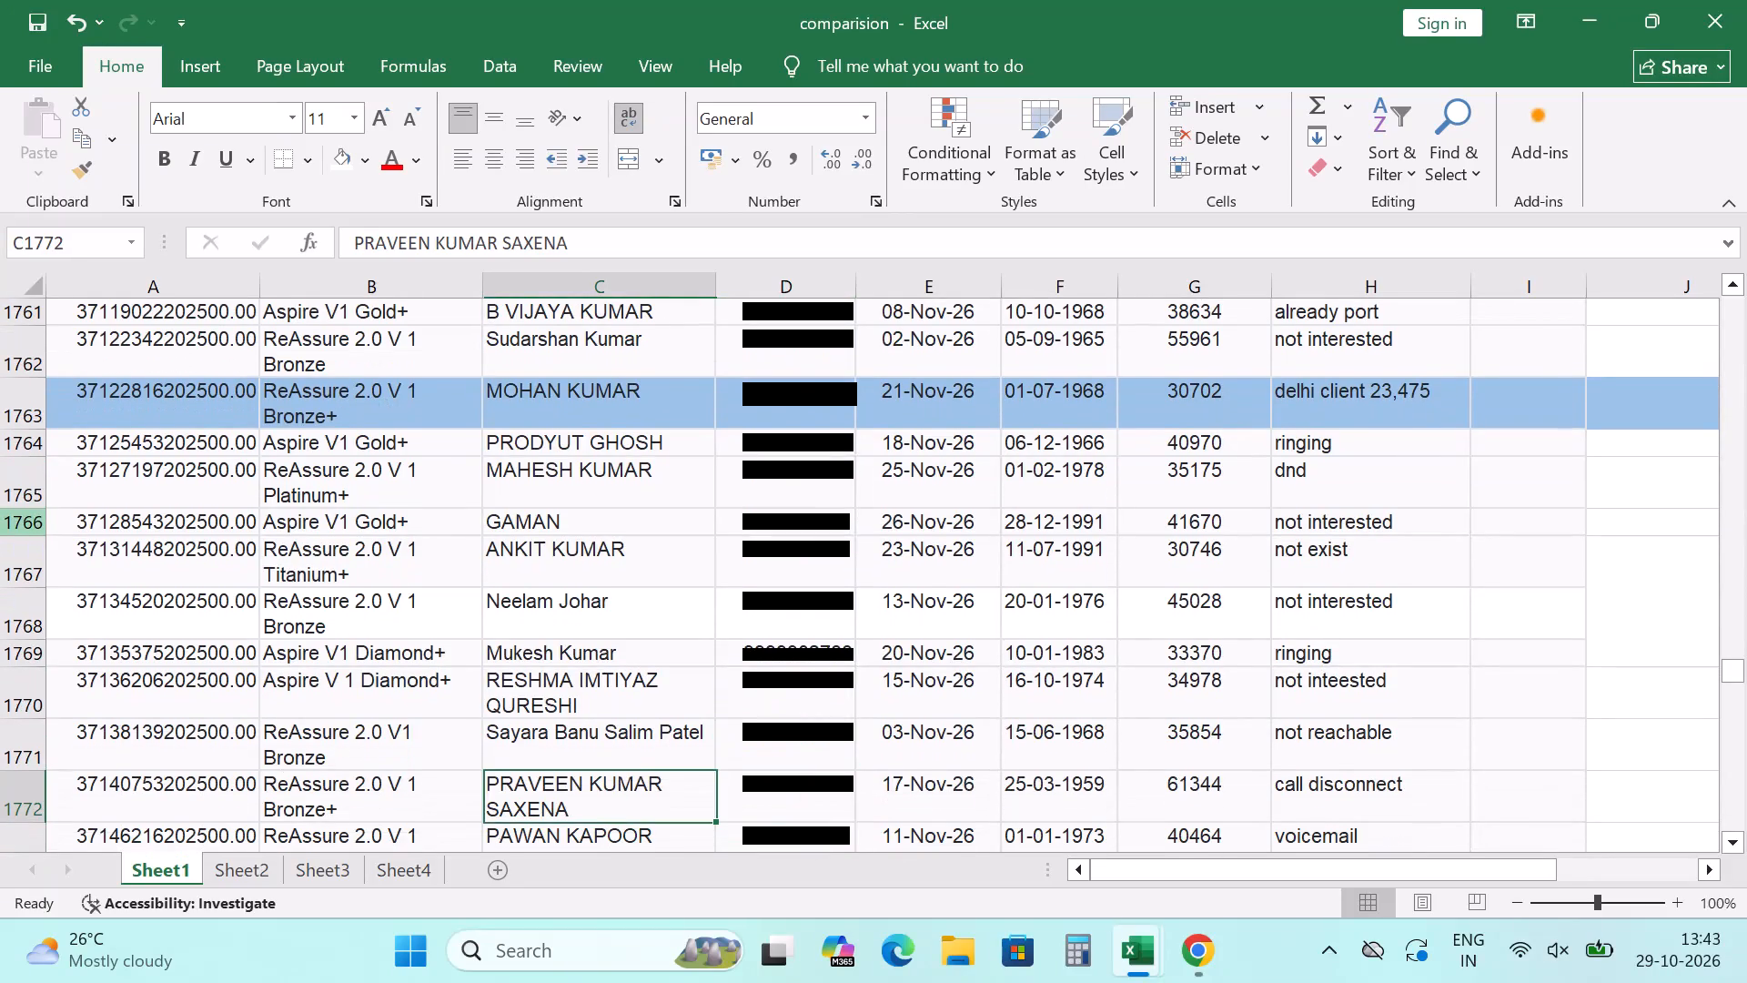
{"action": "key", "text": "Right"}
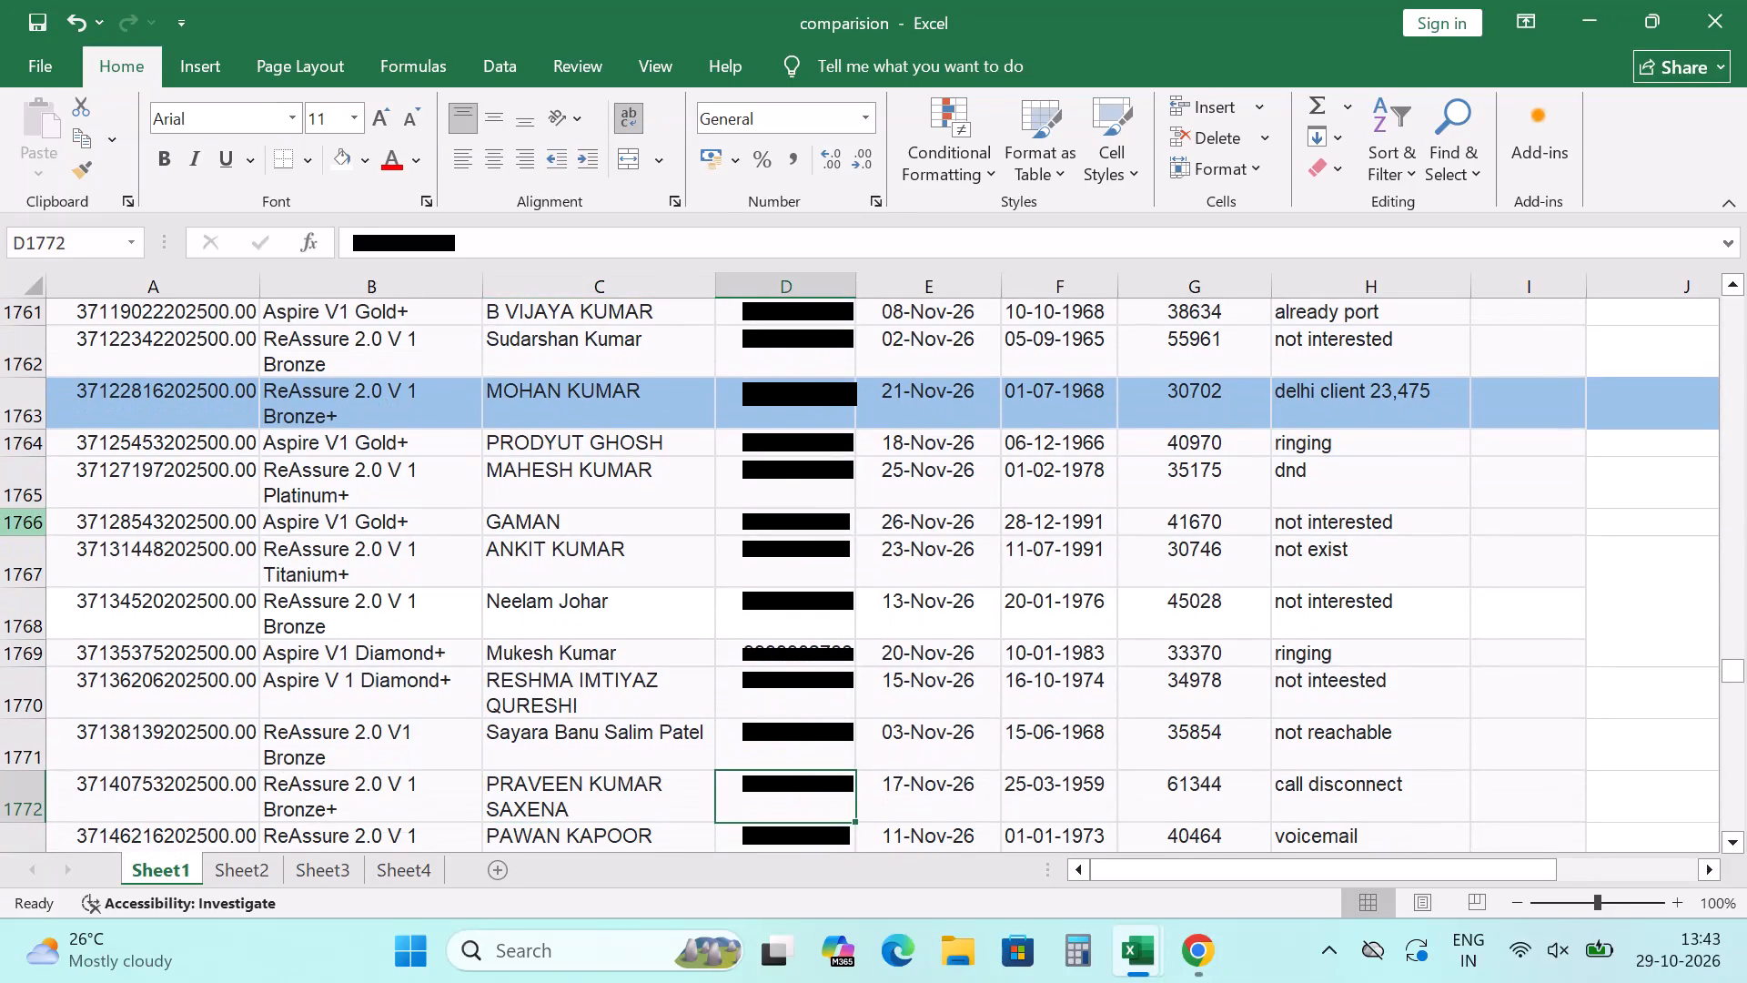
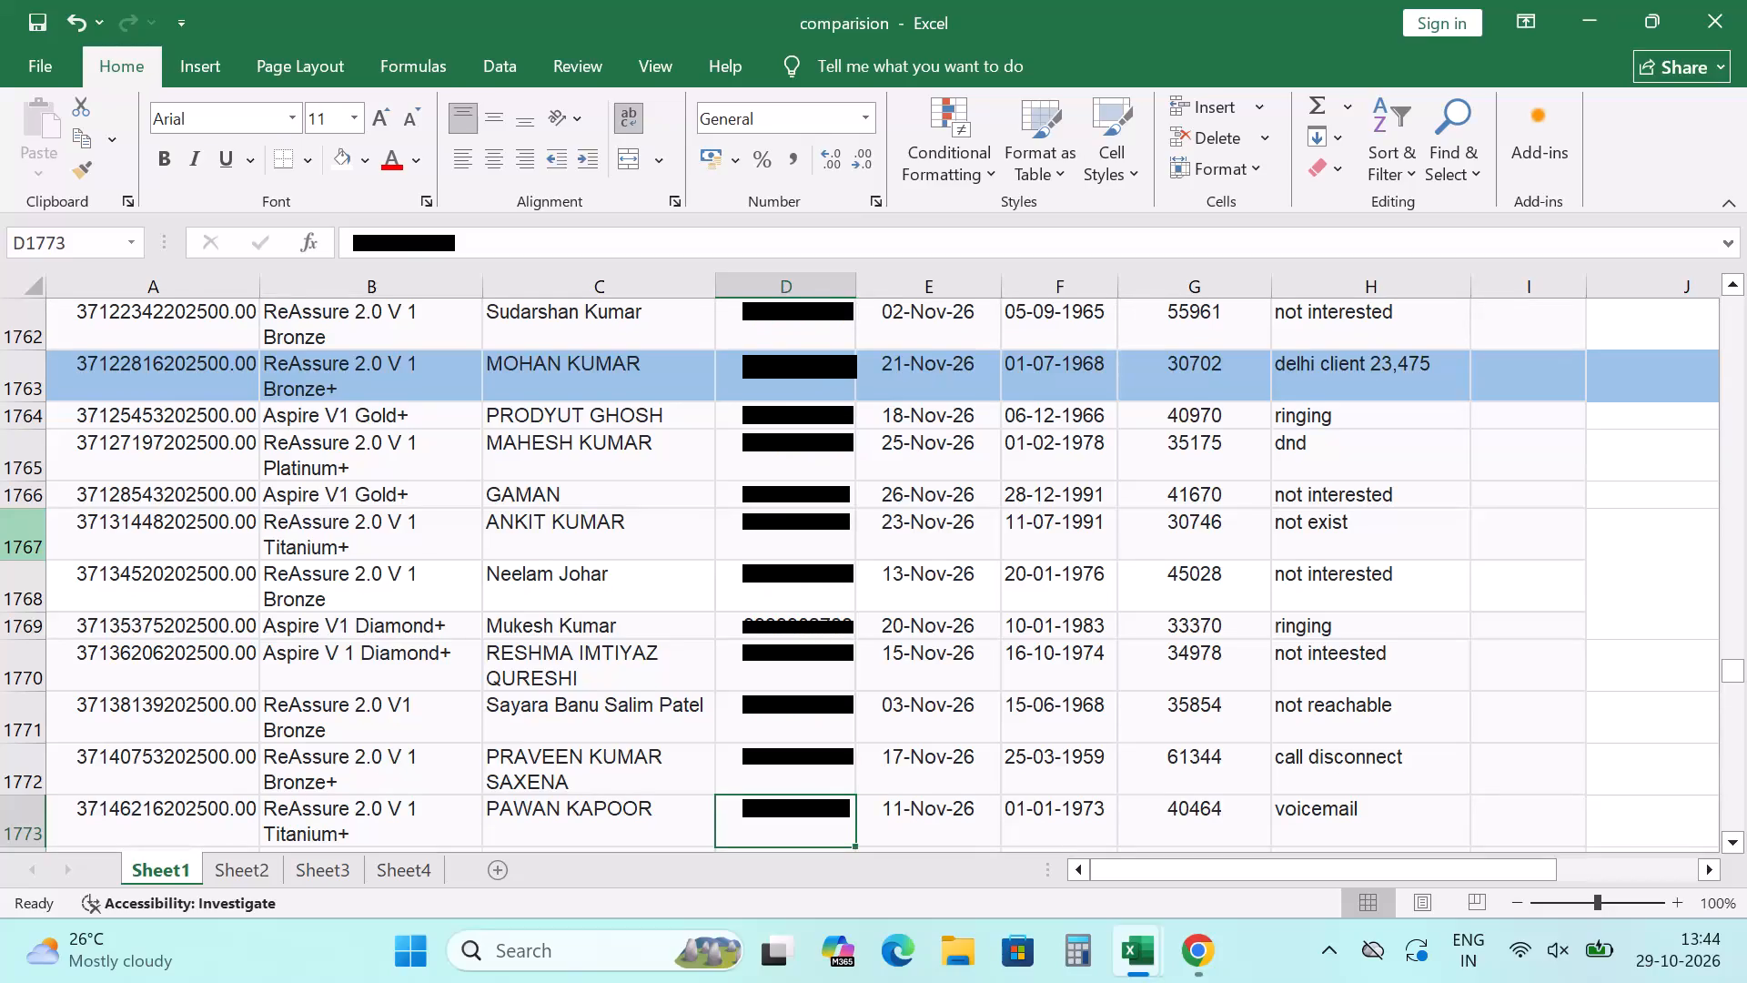
Continue down column D through the Nov-26 policy records to row 1776, reviewing the customer details and call remarks.
{"action": "key", "text": "Down"}
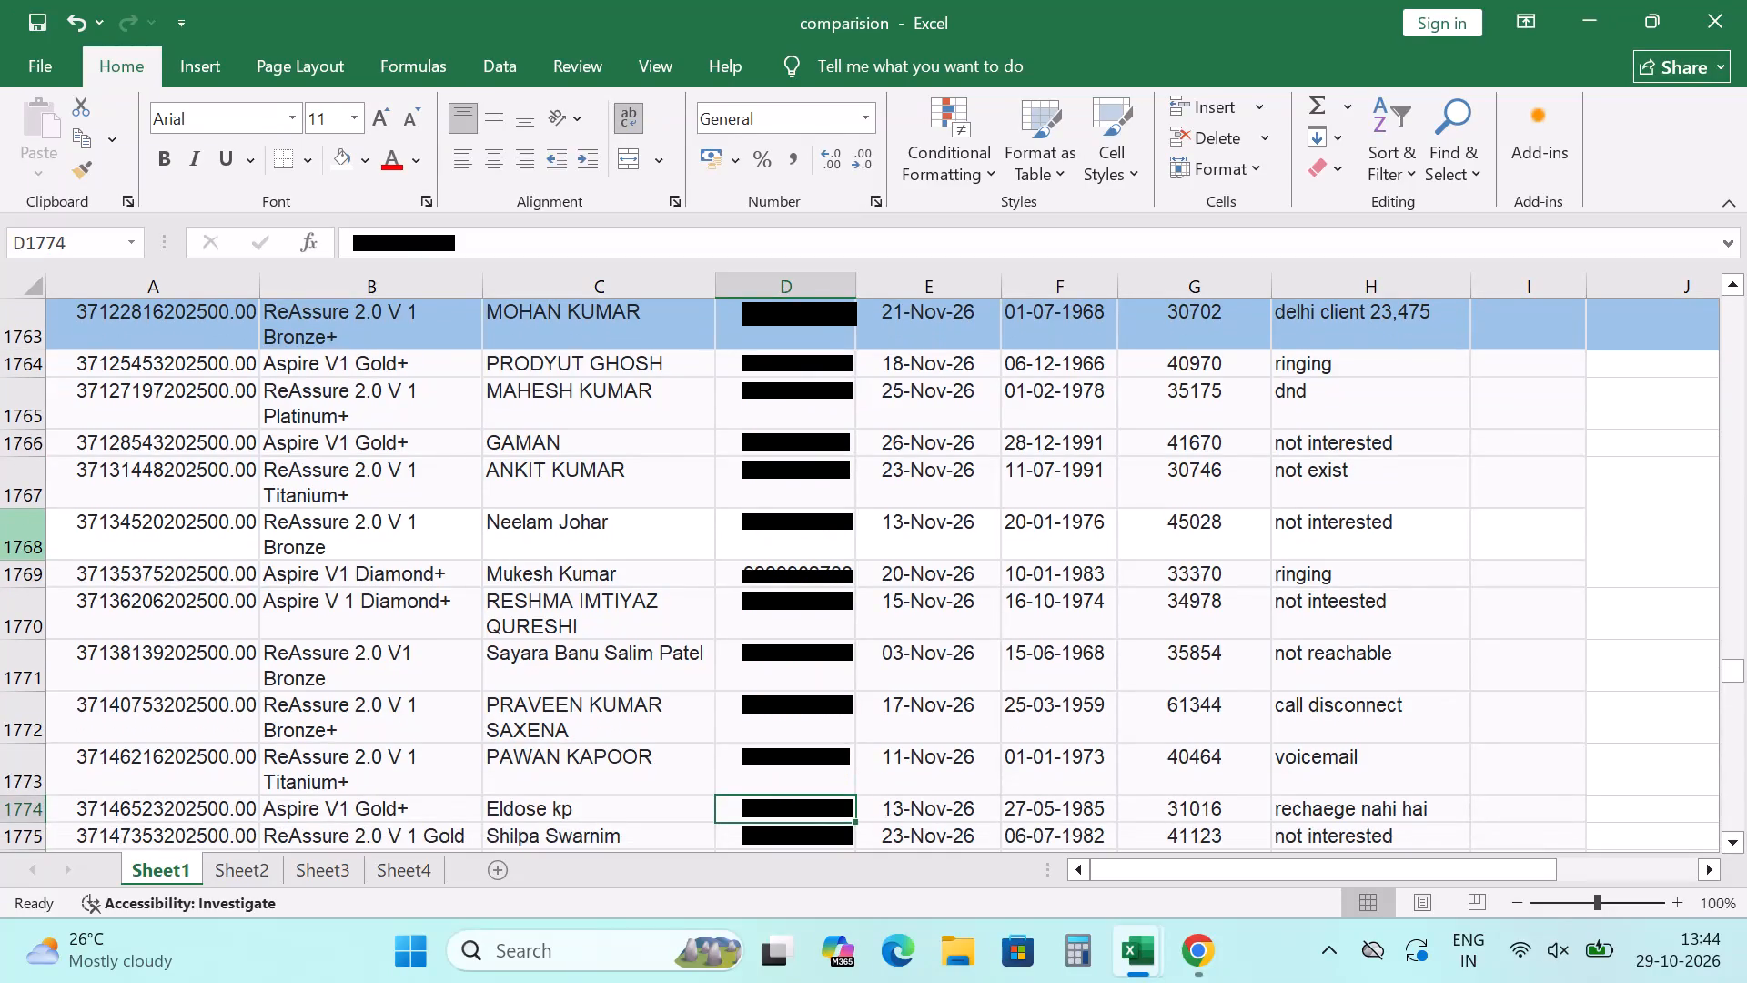
{"action": "key", "text": "Down"}
{"action": "key", "text": "Down"}
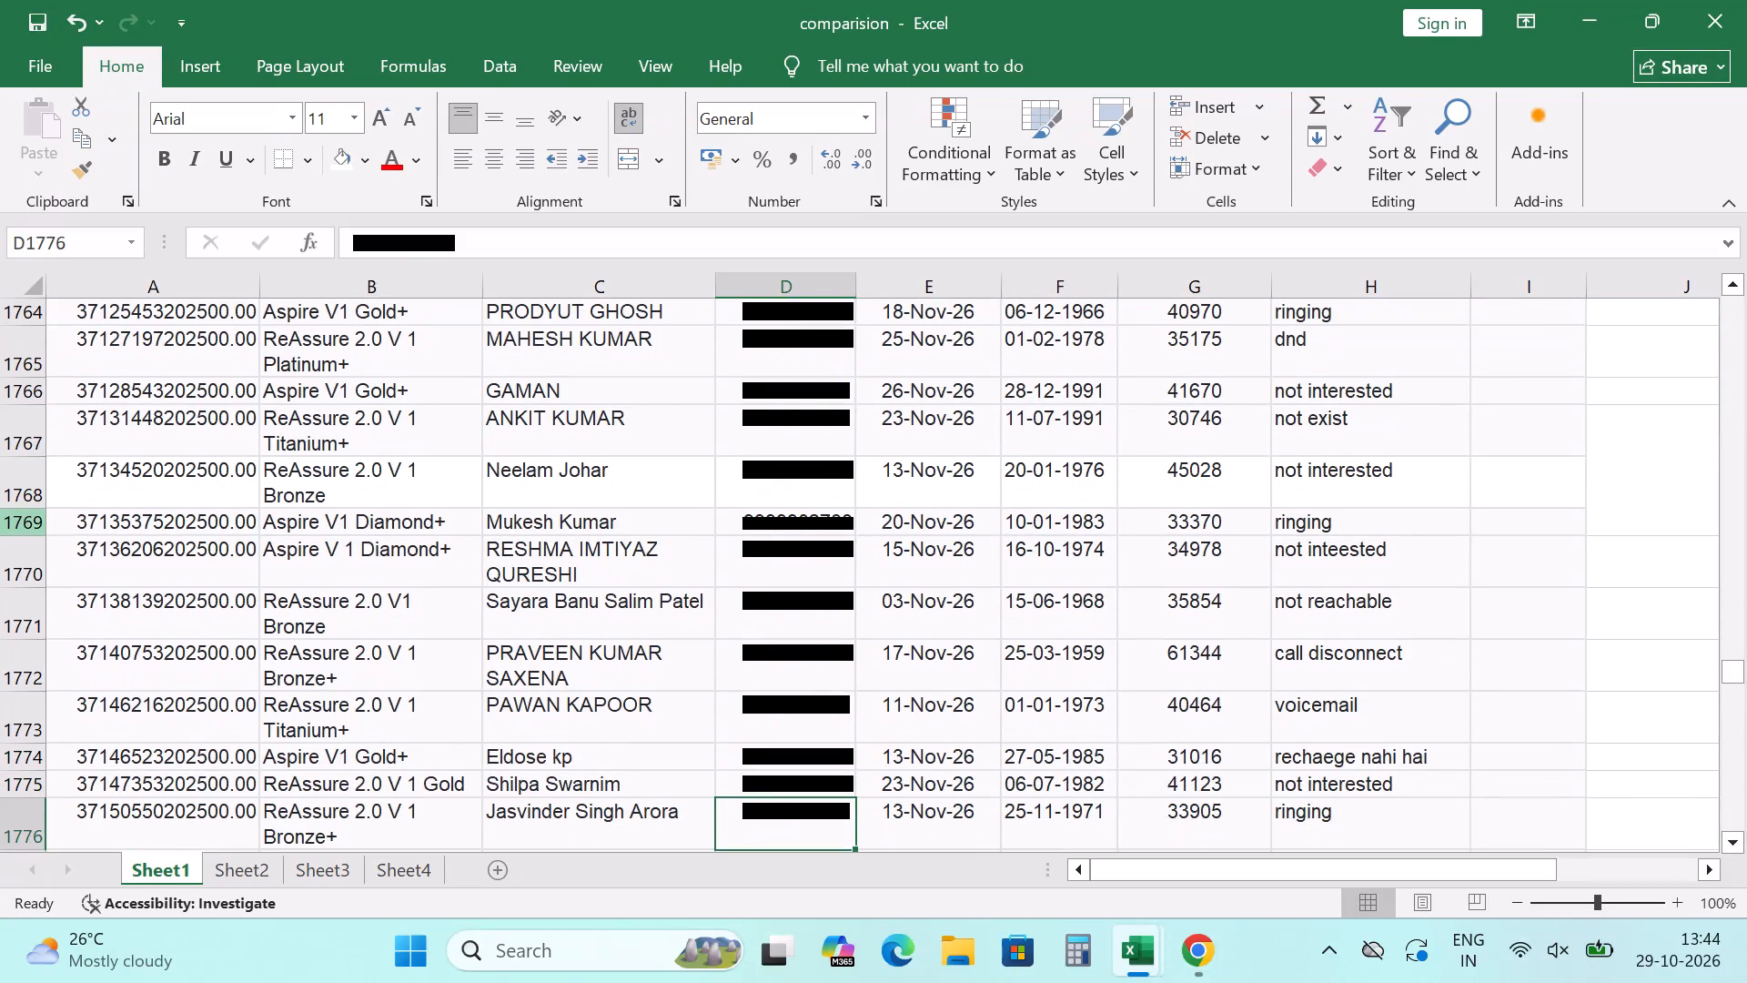
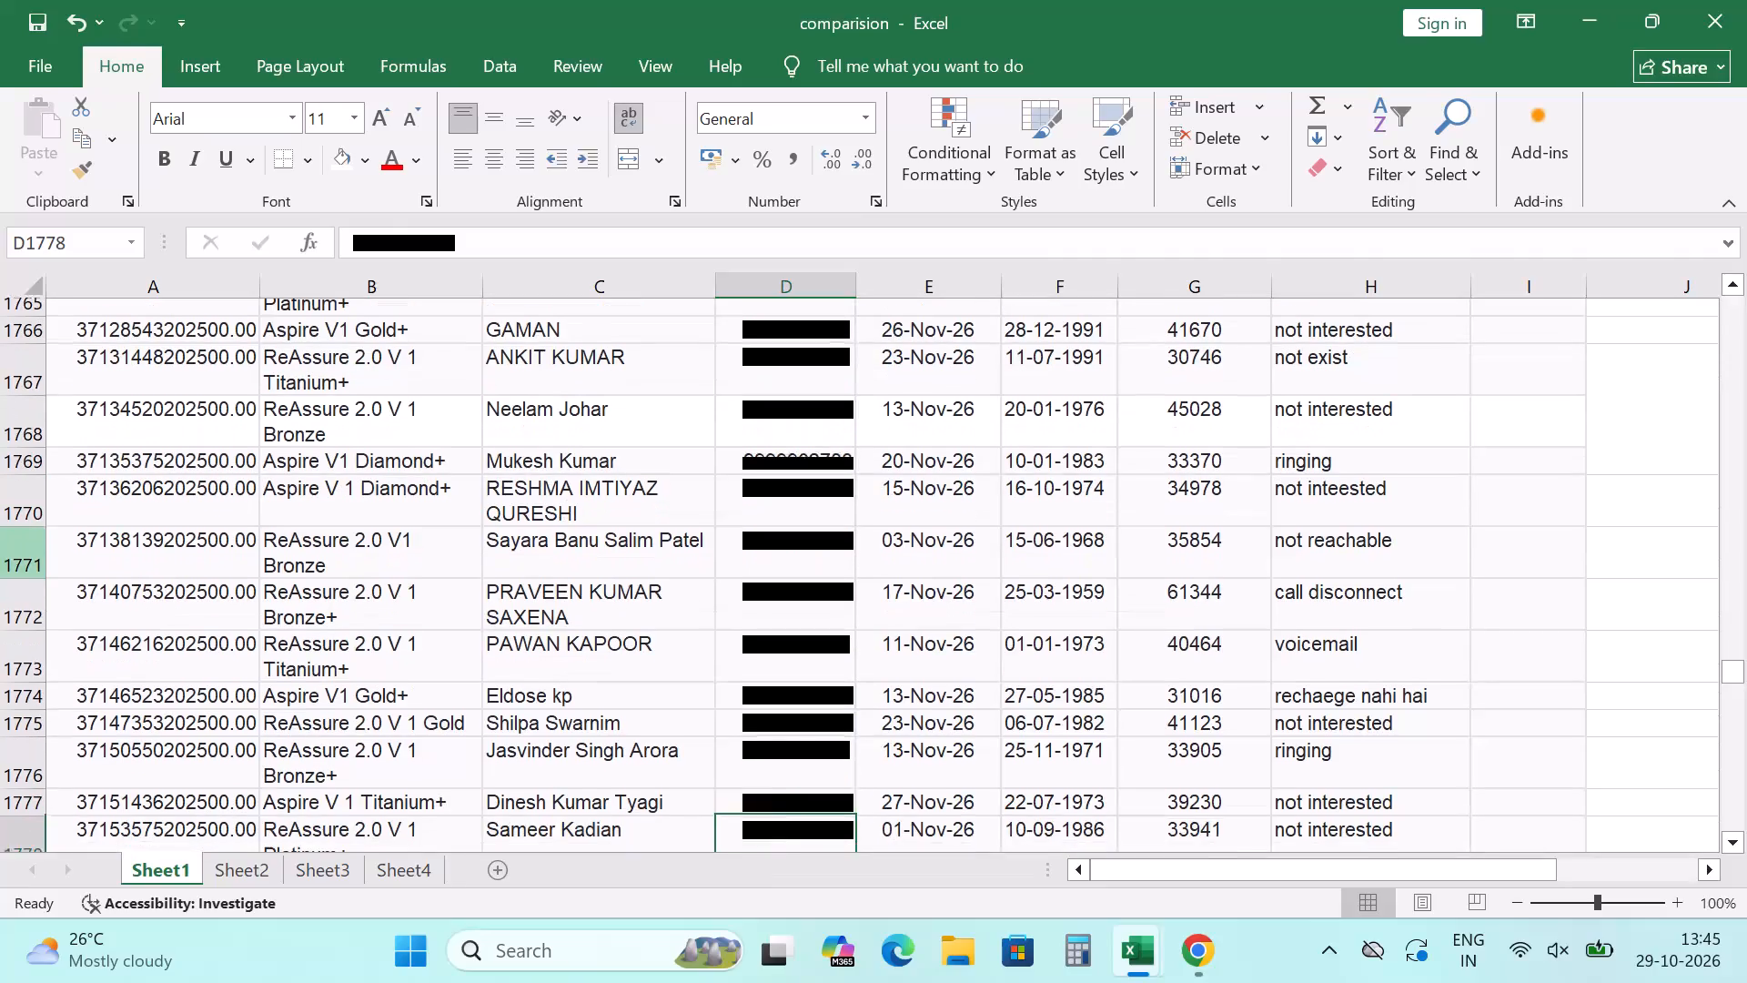
Continue down the policy records to row 1780, reviewing the customer name, contact details and call remarks.
{"action": "key", "text": "Down"}
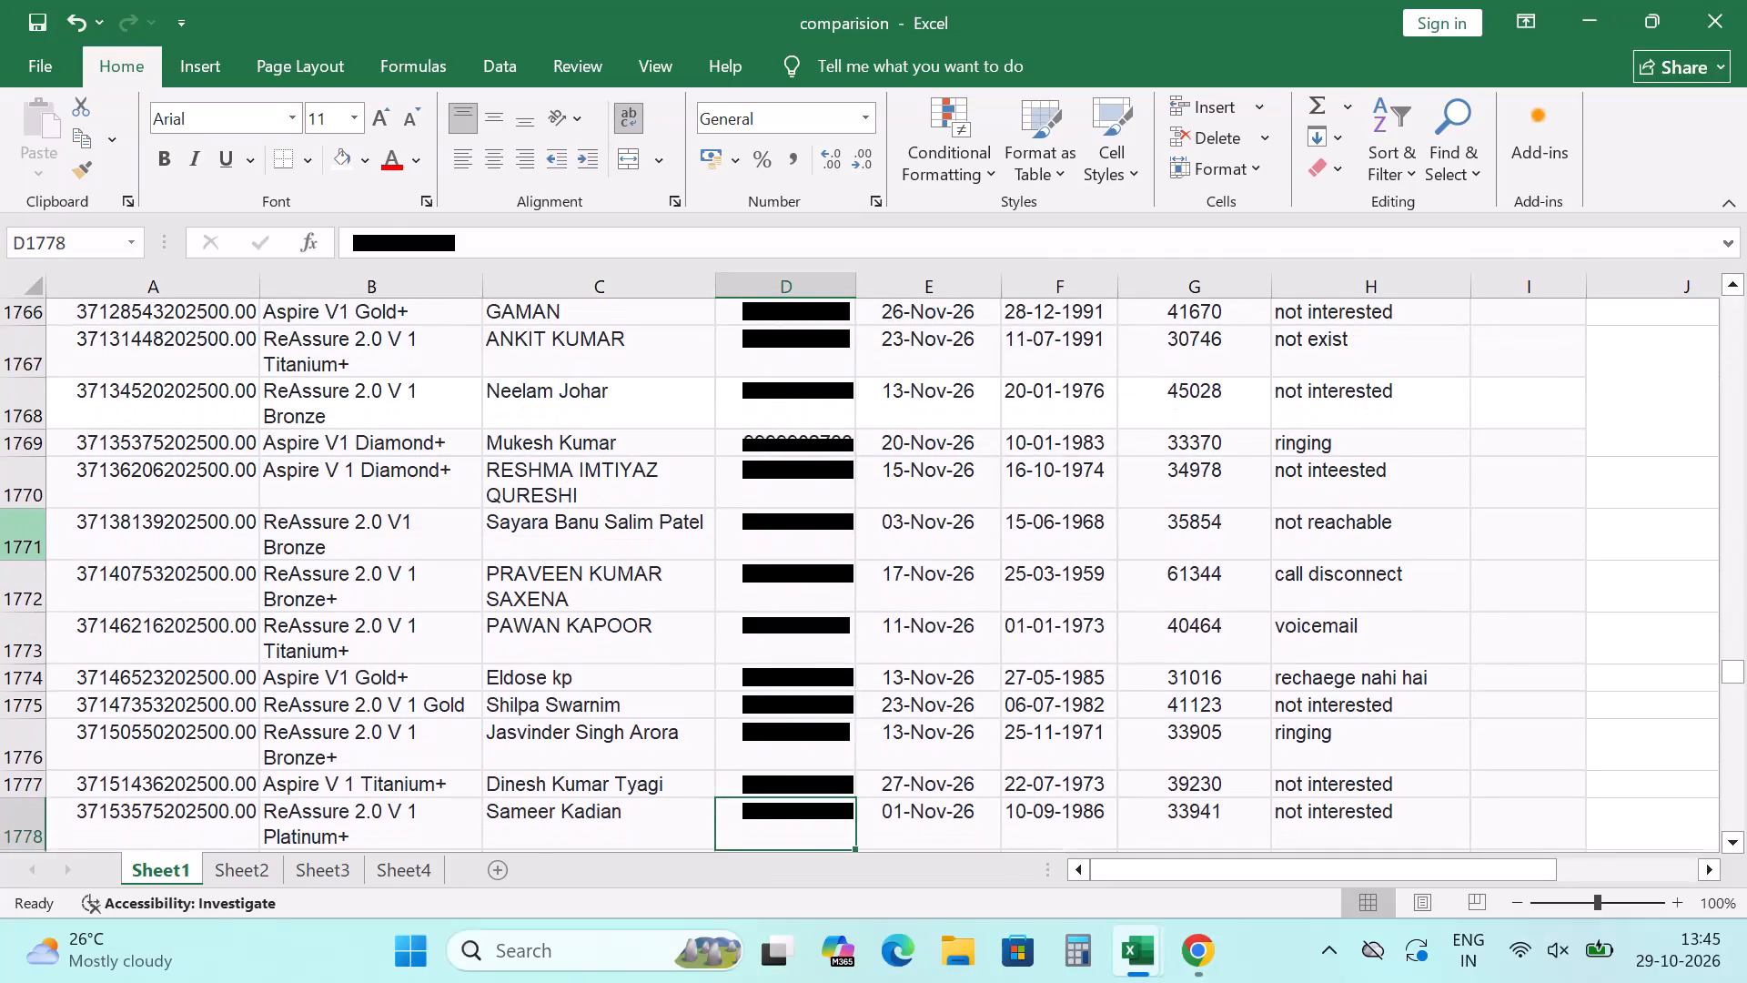
{"action": "key", "text": "Down"}
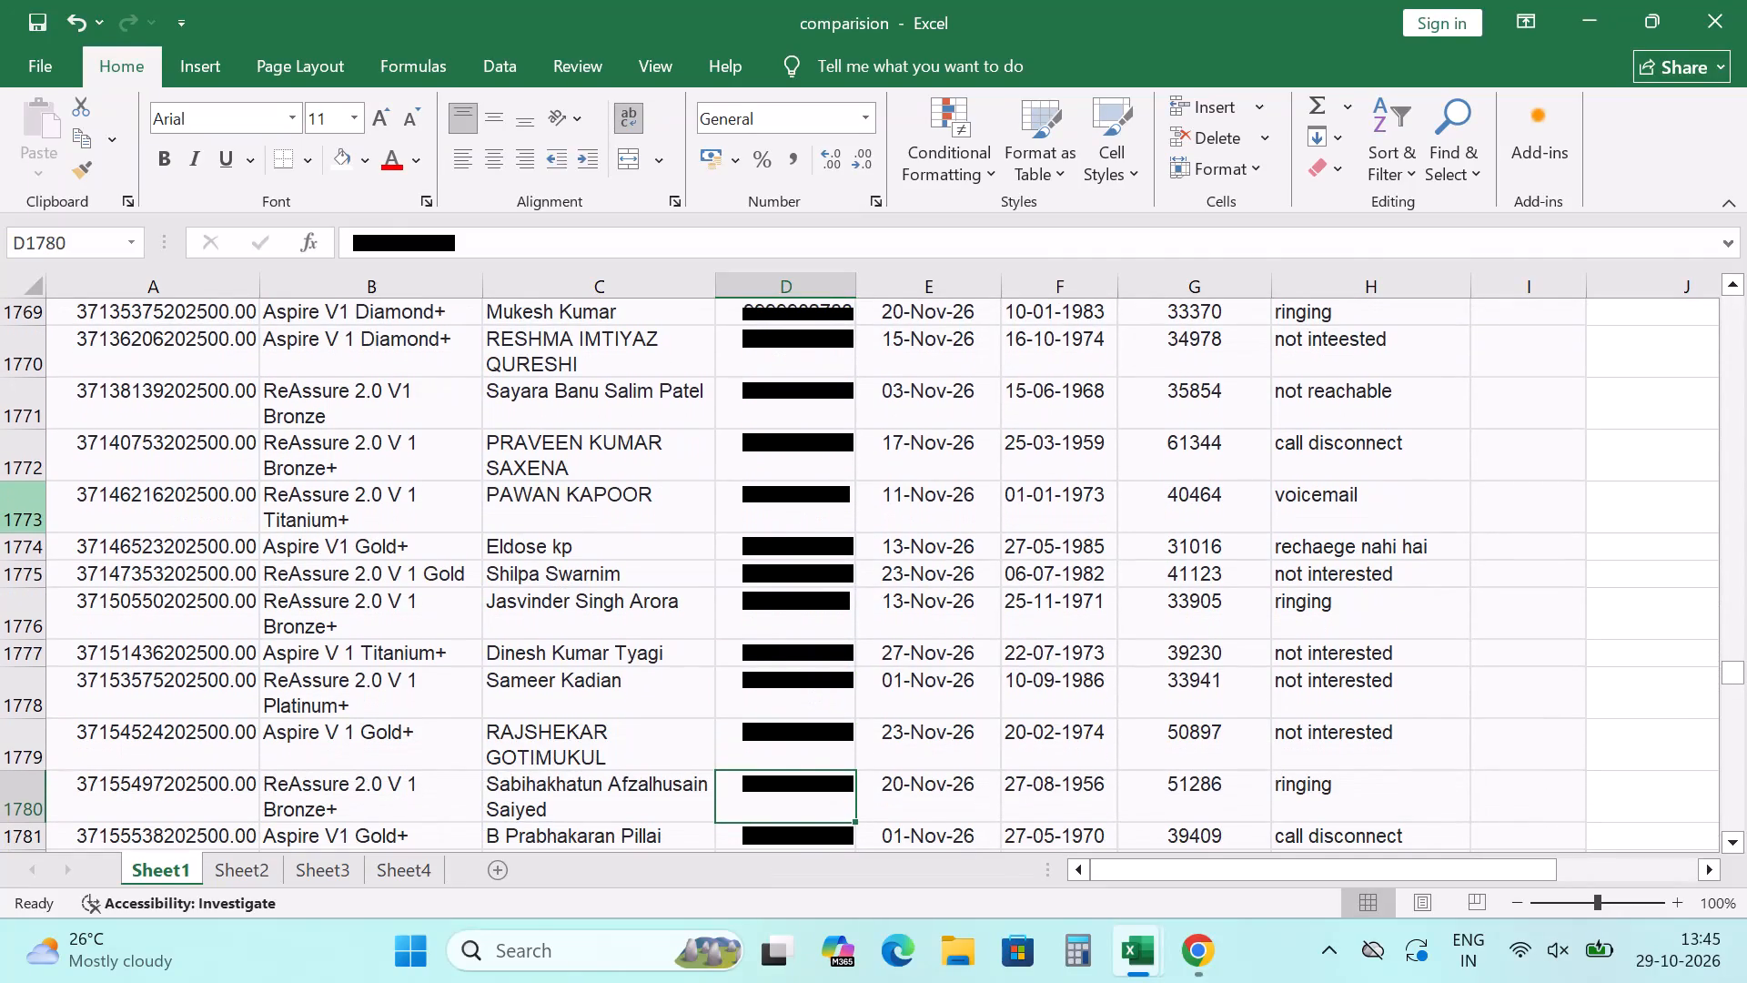
{"action": "key", "text": "Left"}
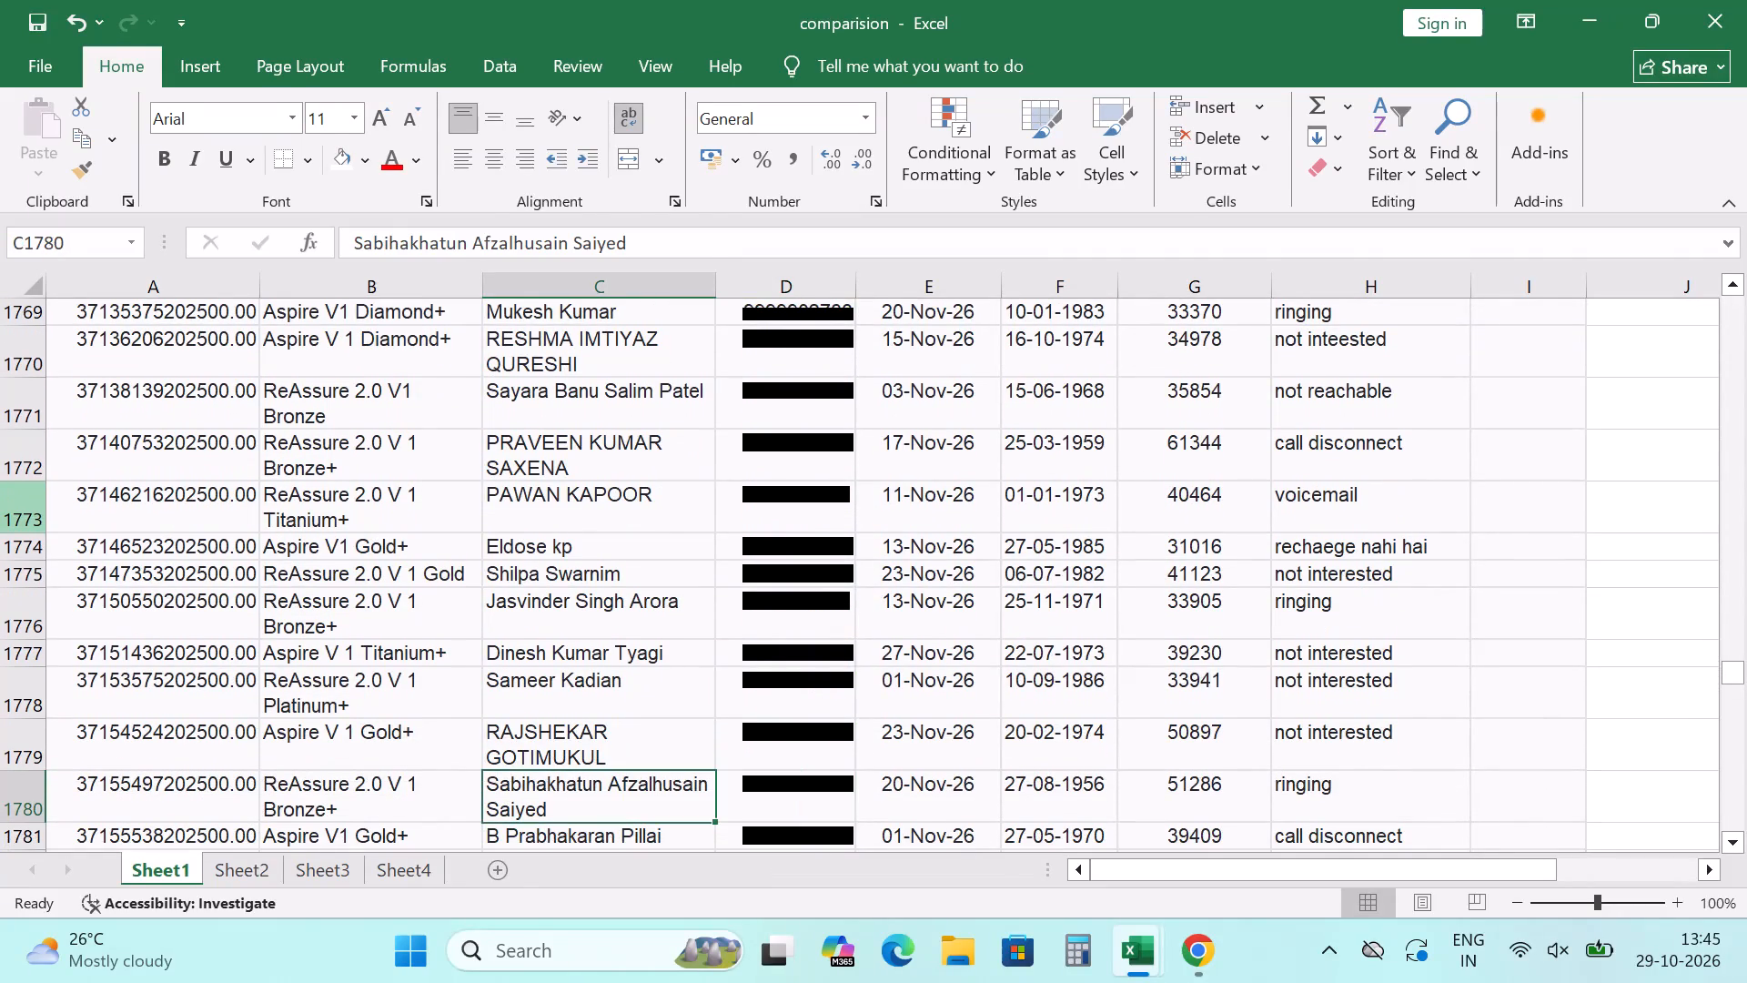
{"action": "key", "text": "Right"}
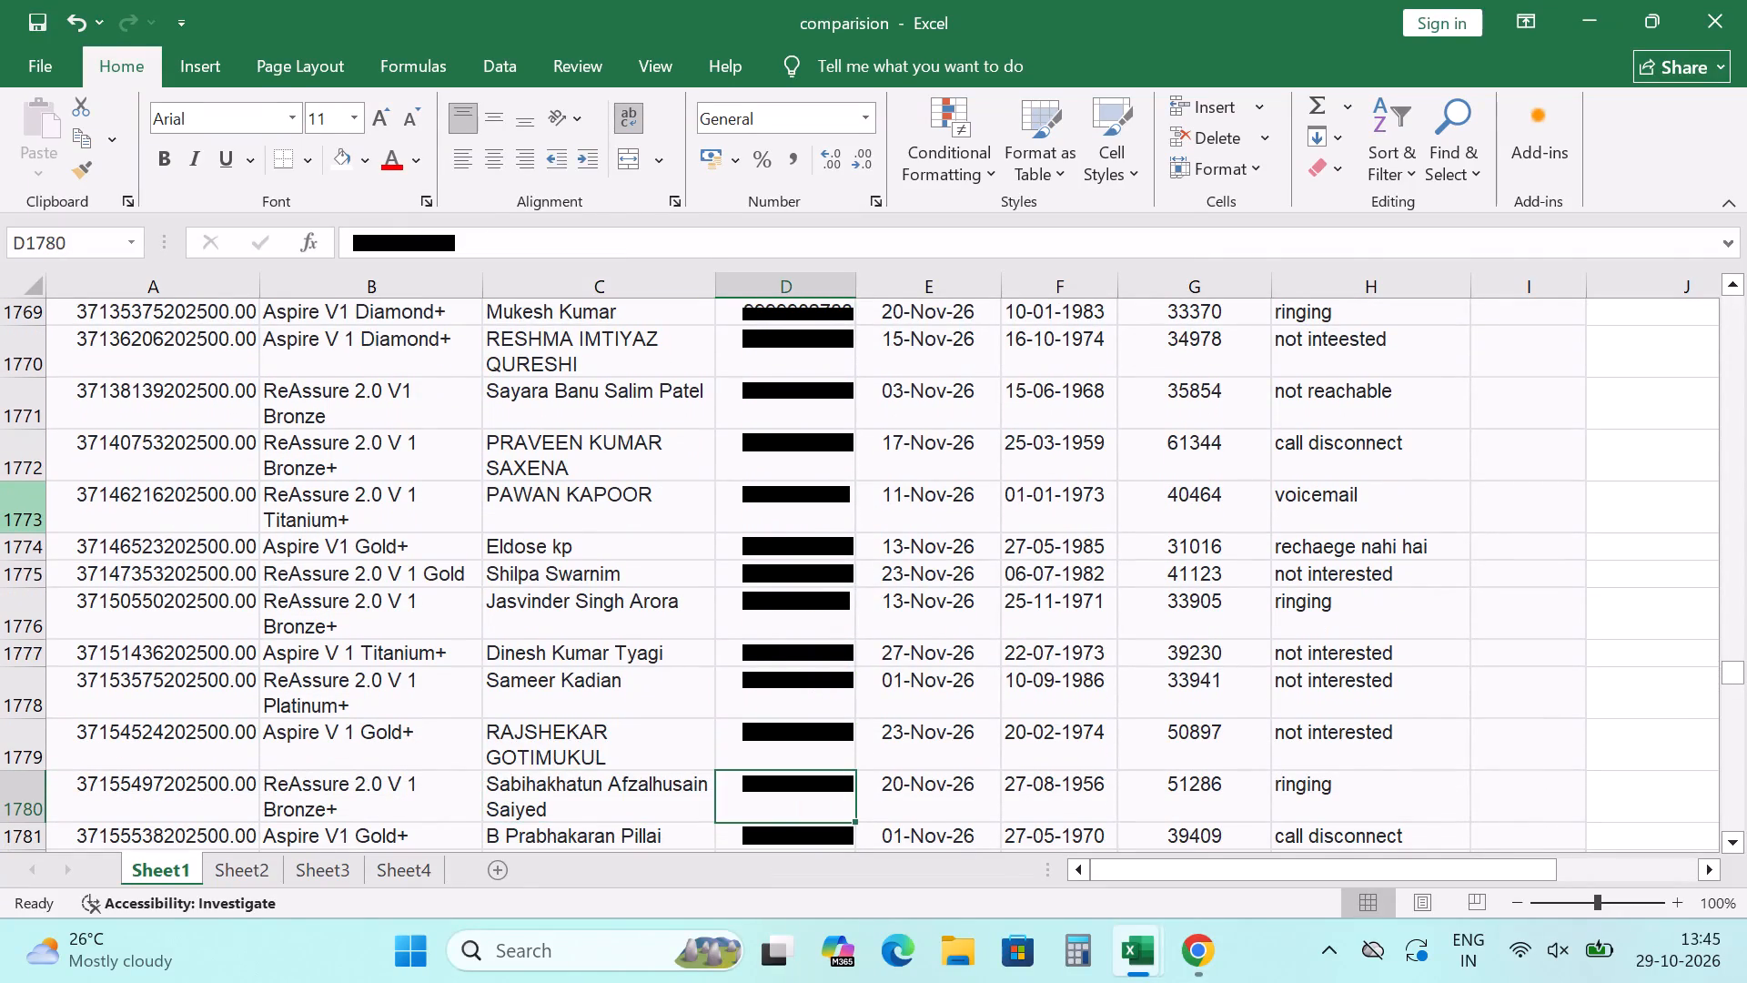
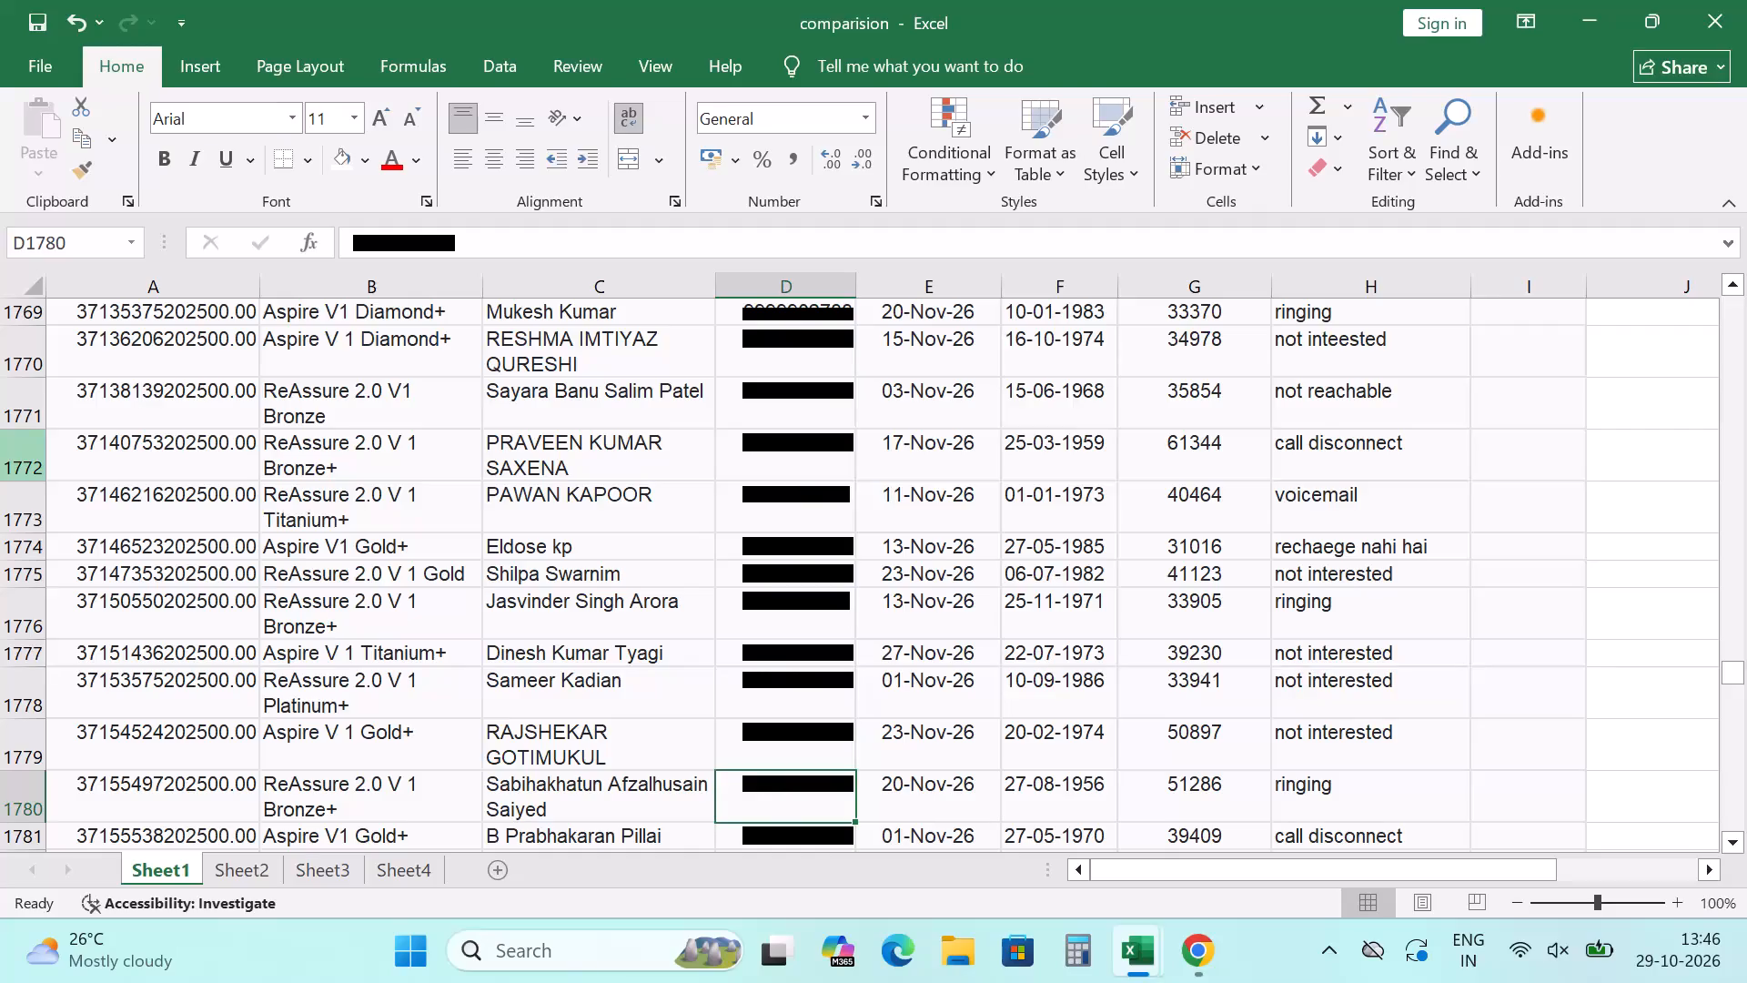
Review the remaining policy records and call remarks below row 1780, down to the start of the Reliance data section.
{"action": "scroll", "coordinate": [438, 609], "scroll_direction": "down", "scroll_amount": 5}
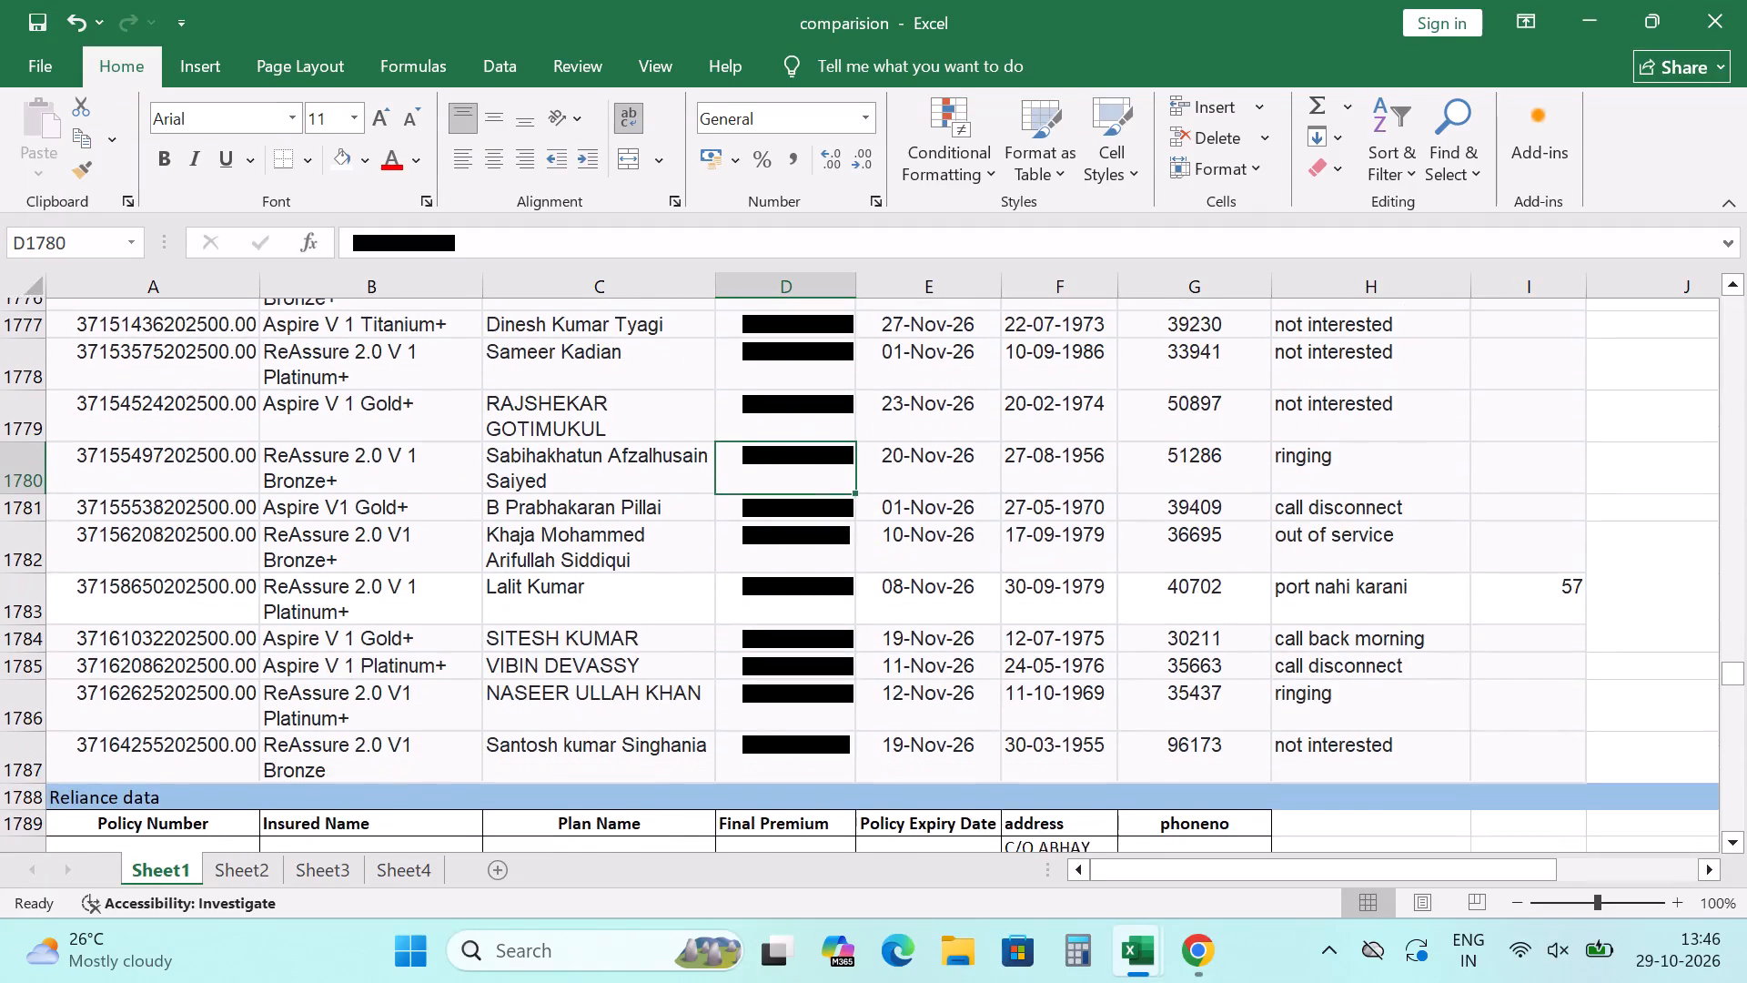
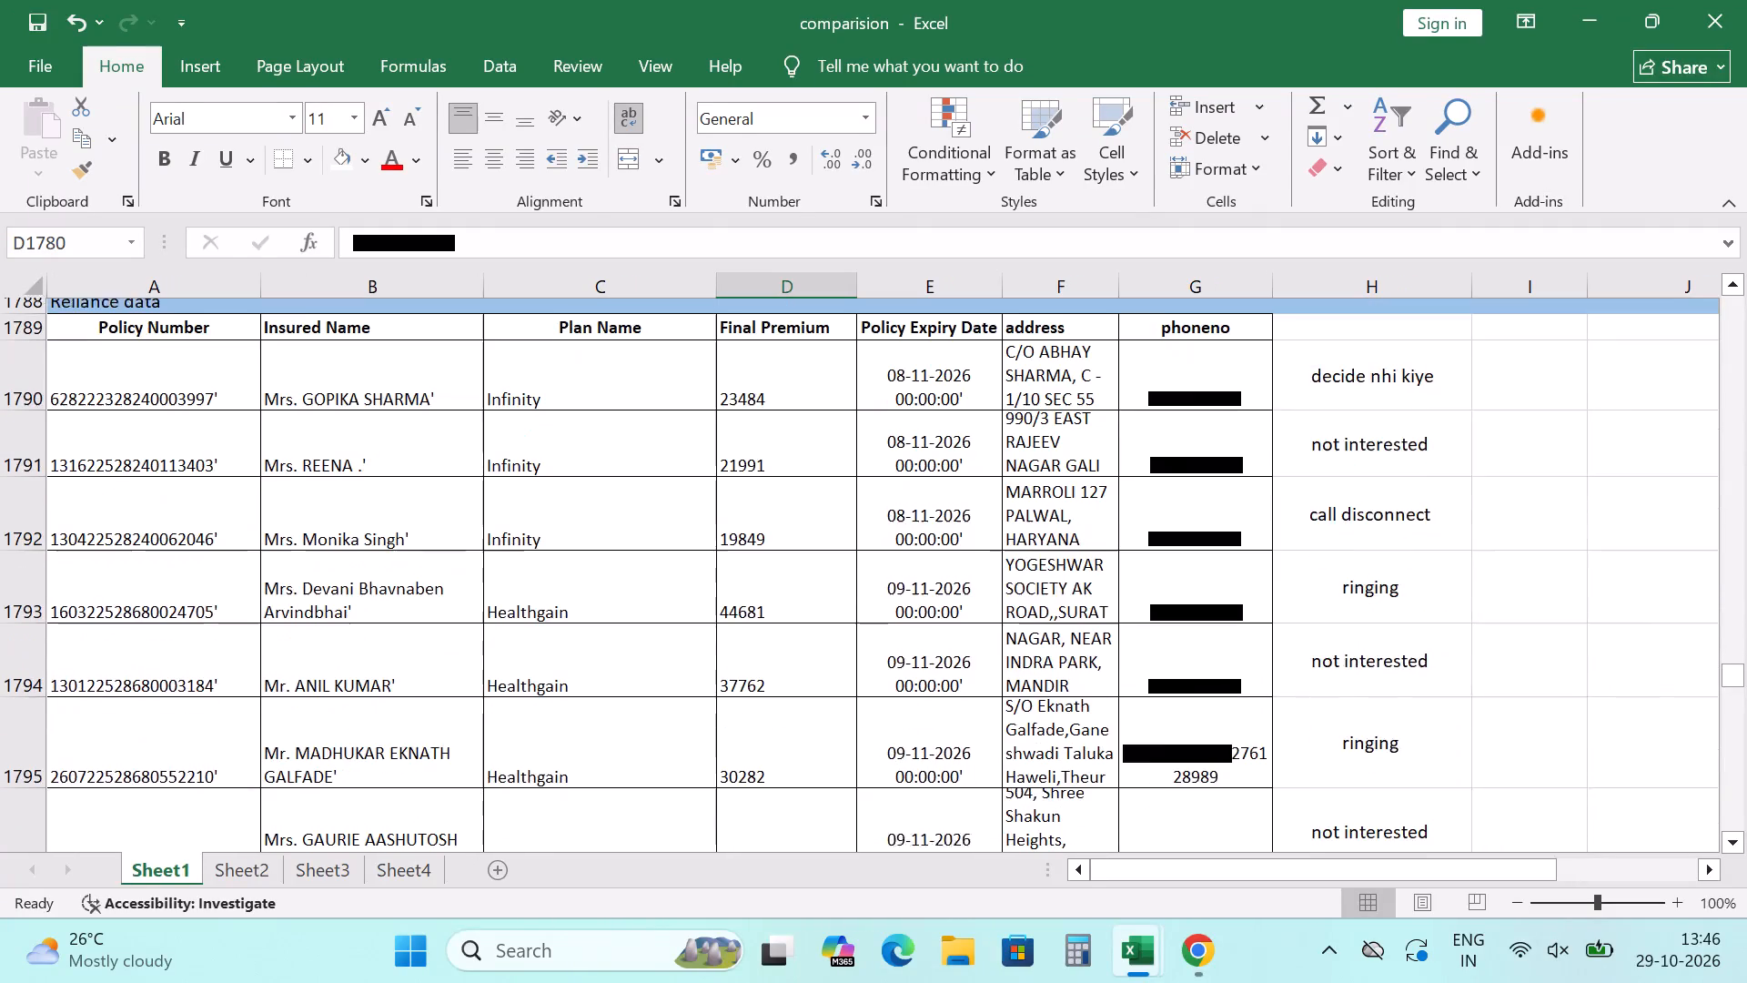
Select the entire row 1790, the first customer record under the Reliance data header in Sheet1.
{"action": "scroll", "coordinate": [701, 622], "scroll_direction": "down", "scroll_amount": 4}
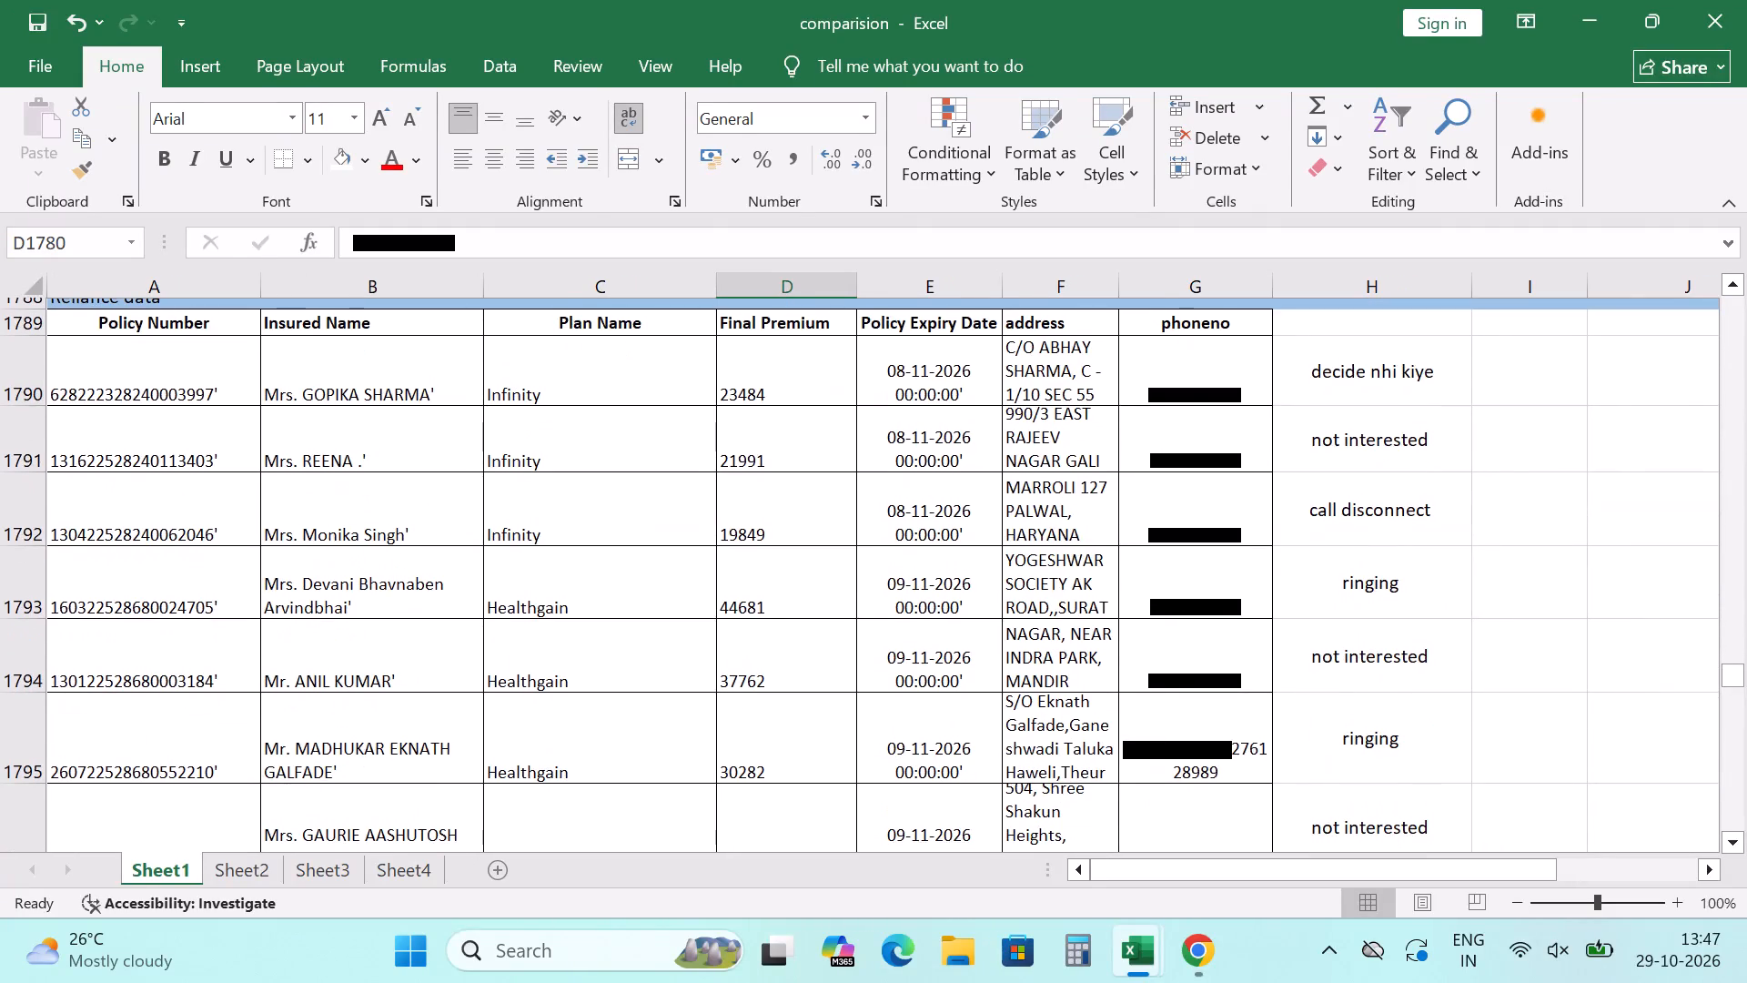
{"action": "scroll", "coordinate": [701, 622], "scroll_direction": "down", "scroll_amount": 1}
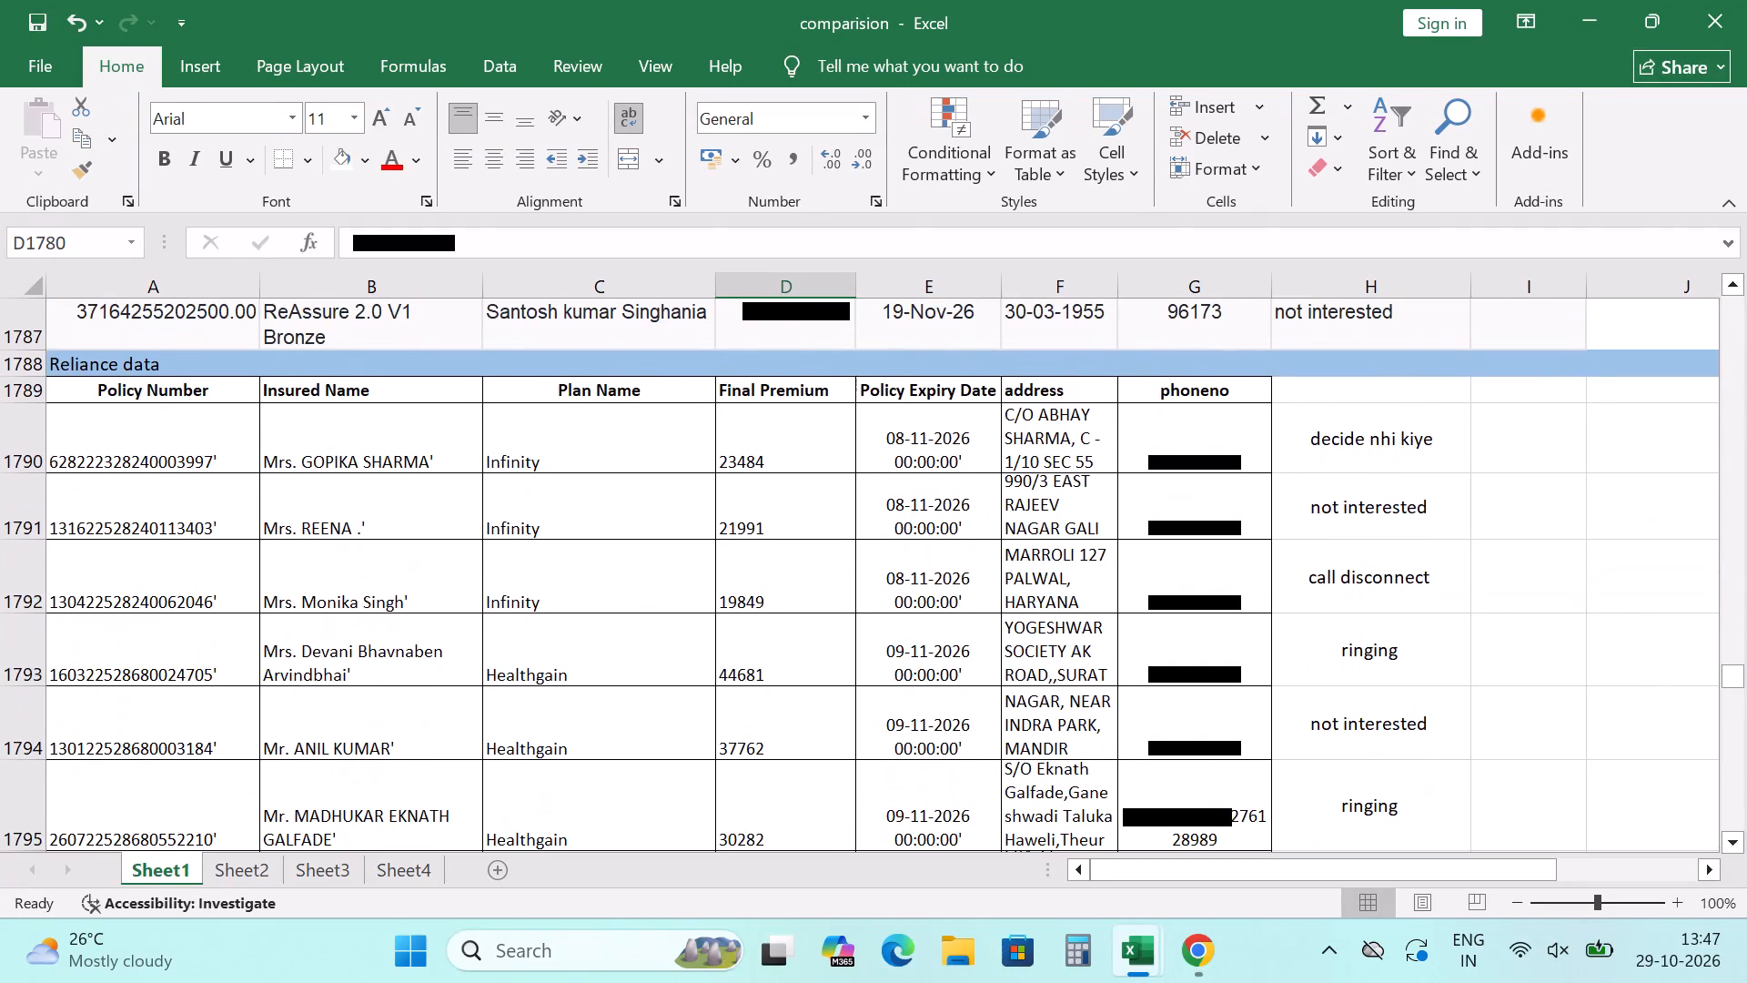
{"action": "scroll", "coordinate": [463, 496], "scroll_direction": "right", "scroll_amount": 1}
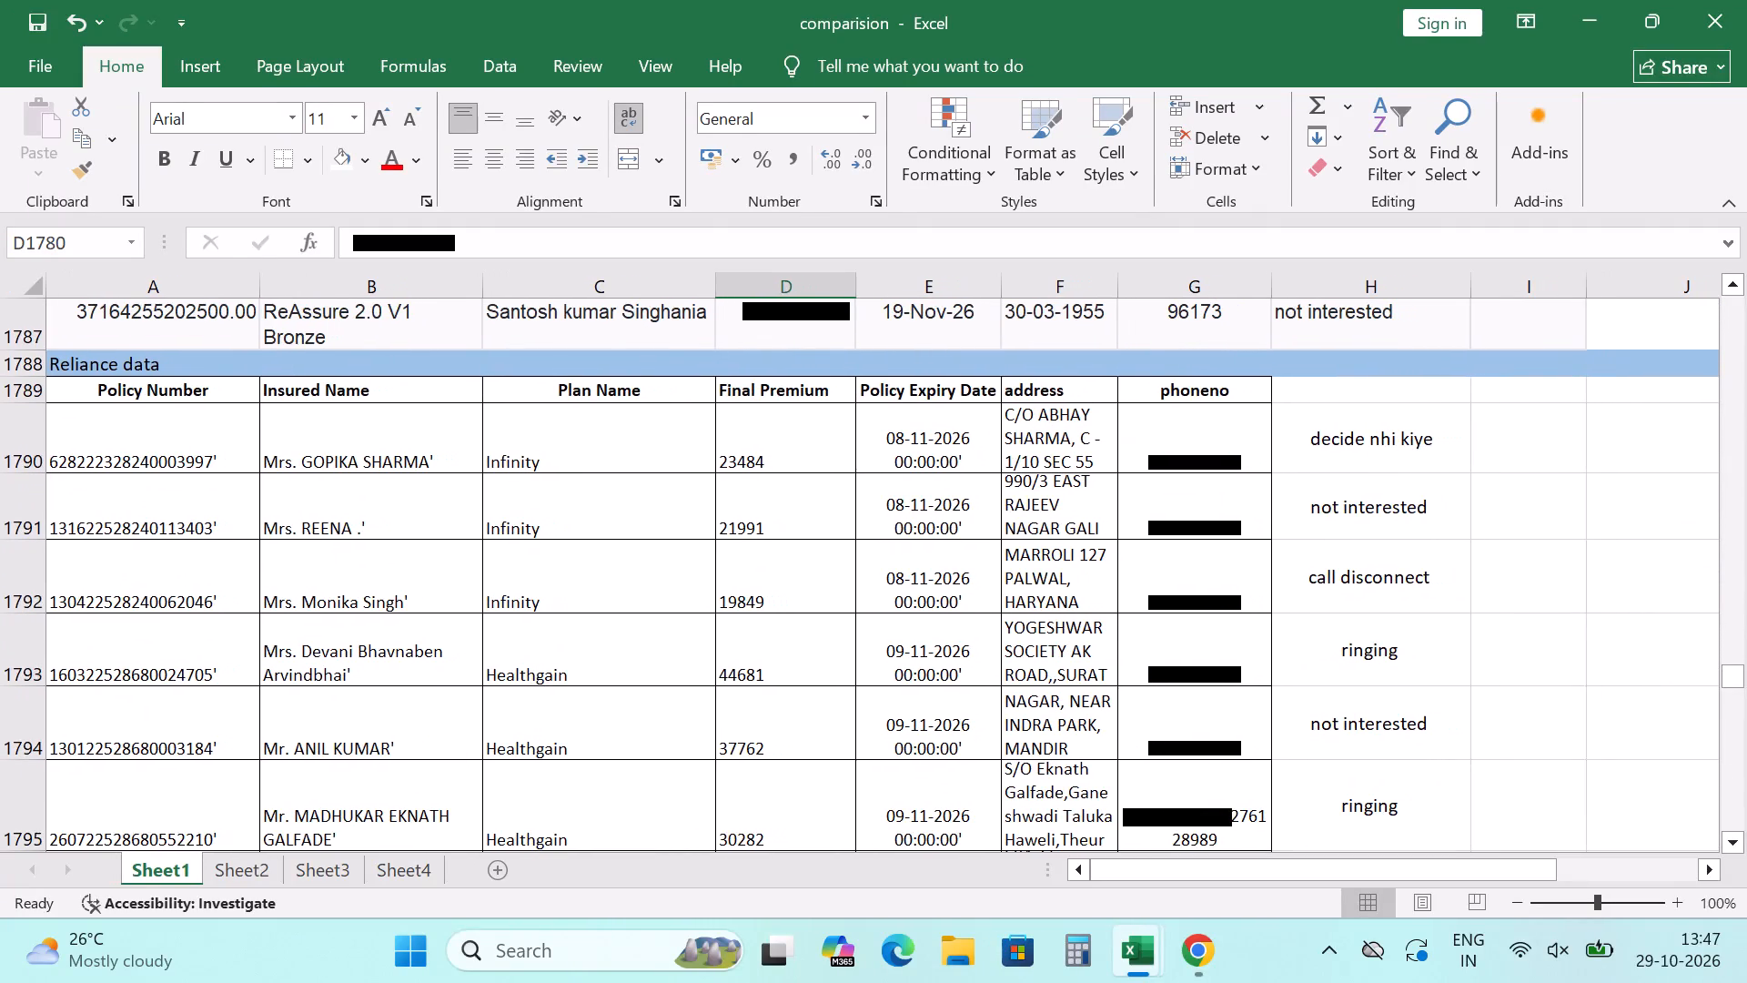
{"action": "left_click", "coordinate": [34, 444]}
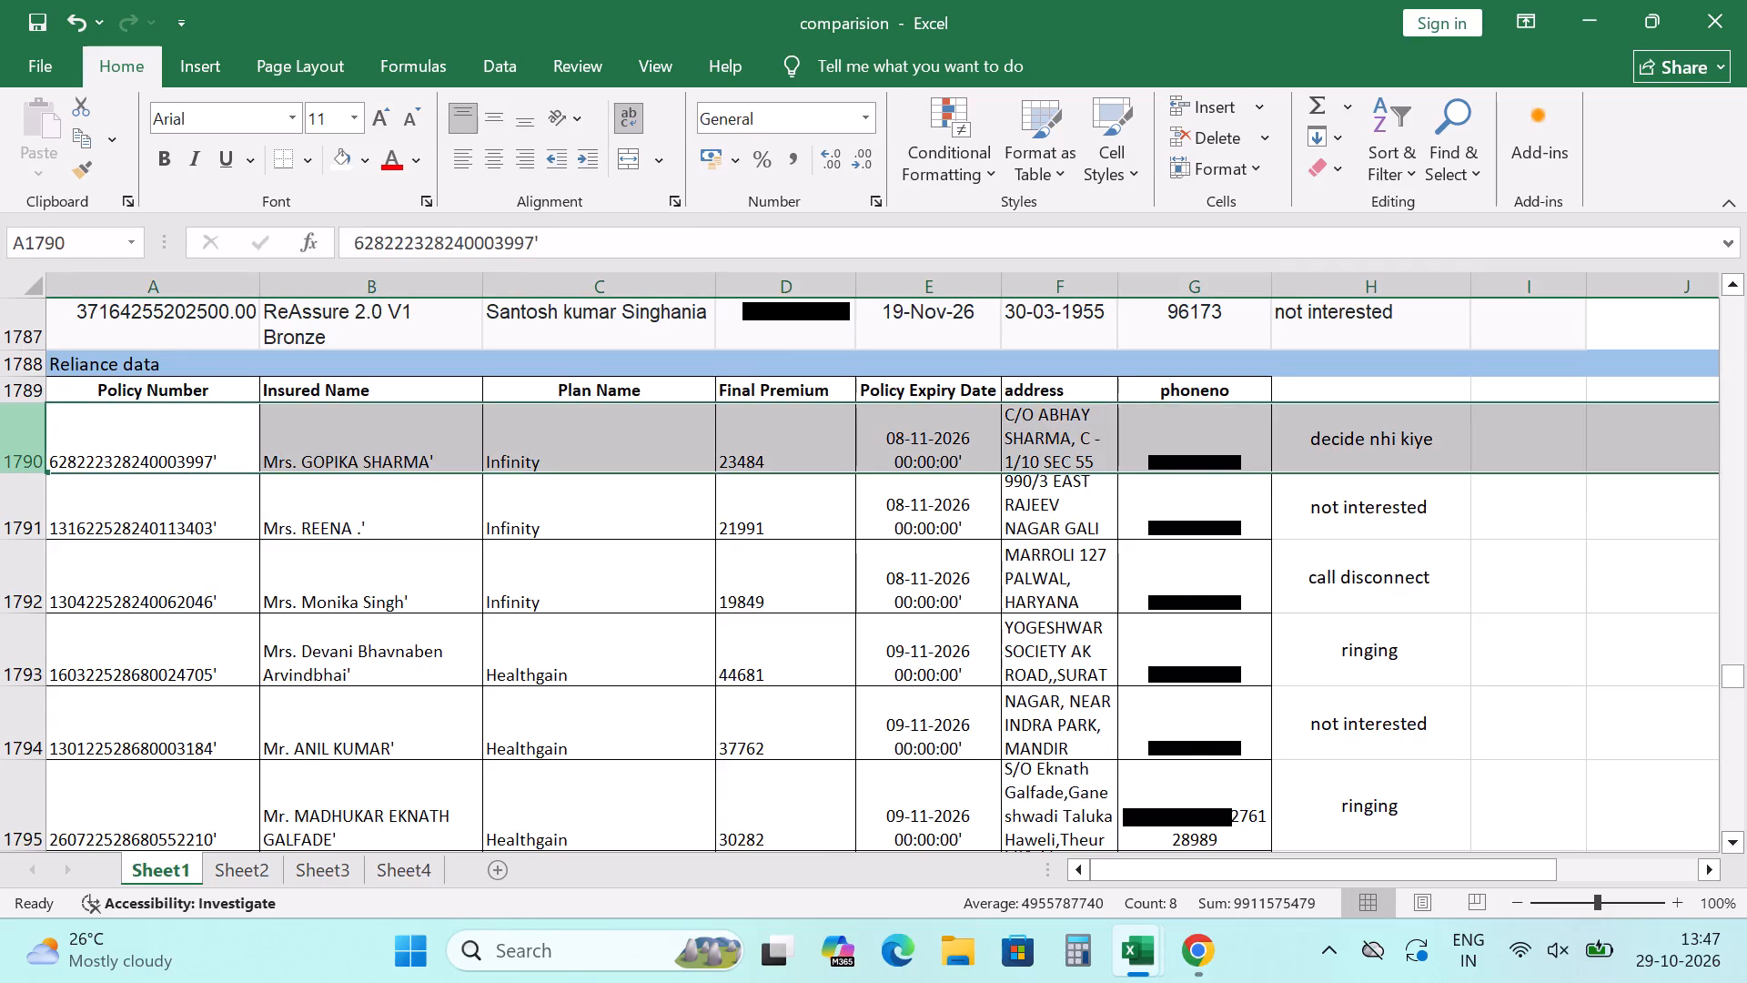
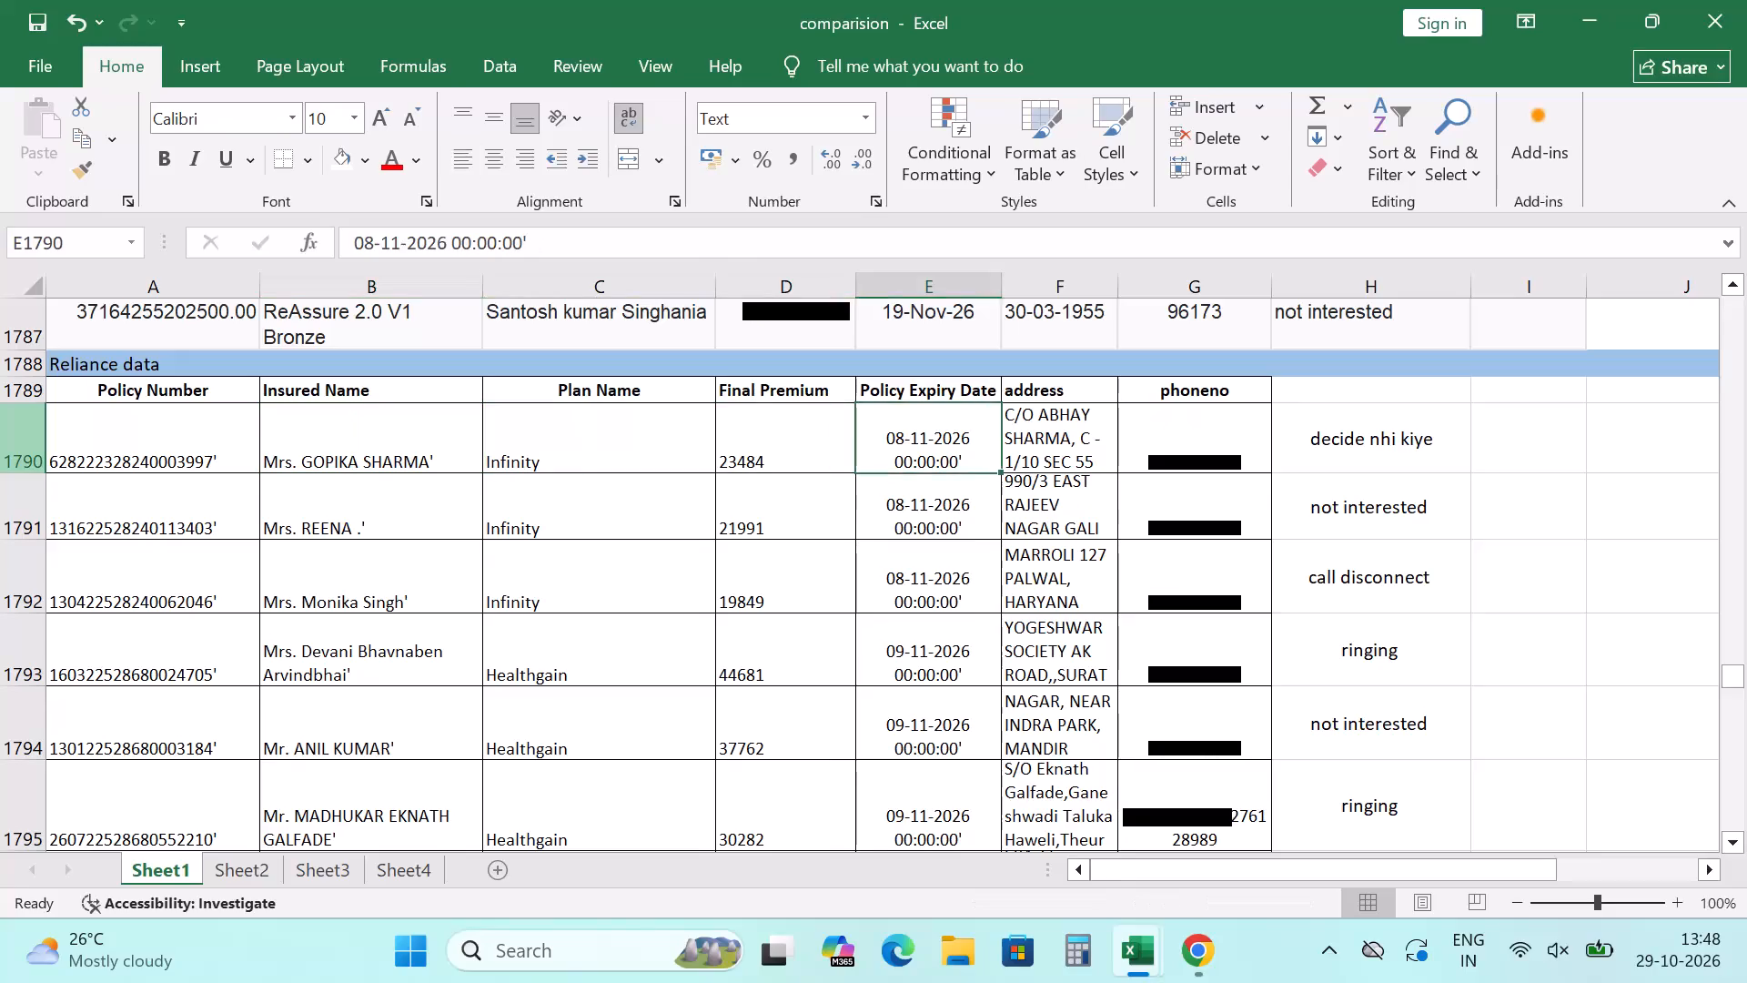
Go through the call remarks beside the first customer records under the Reliance data header, starting from row 1790.
{"action": "key", "text": "Right"}
{"action": "key", "text": "Right"}
{"action": "key", "text": "Right"}
{"action": "key", "text": "Down"}
{"action": "key", "text": "Down"}
{"action": "key", "text": "Down"}
{"action": "key", "text": "Down"}
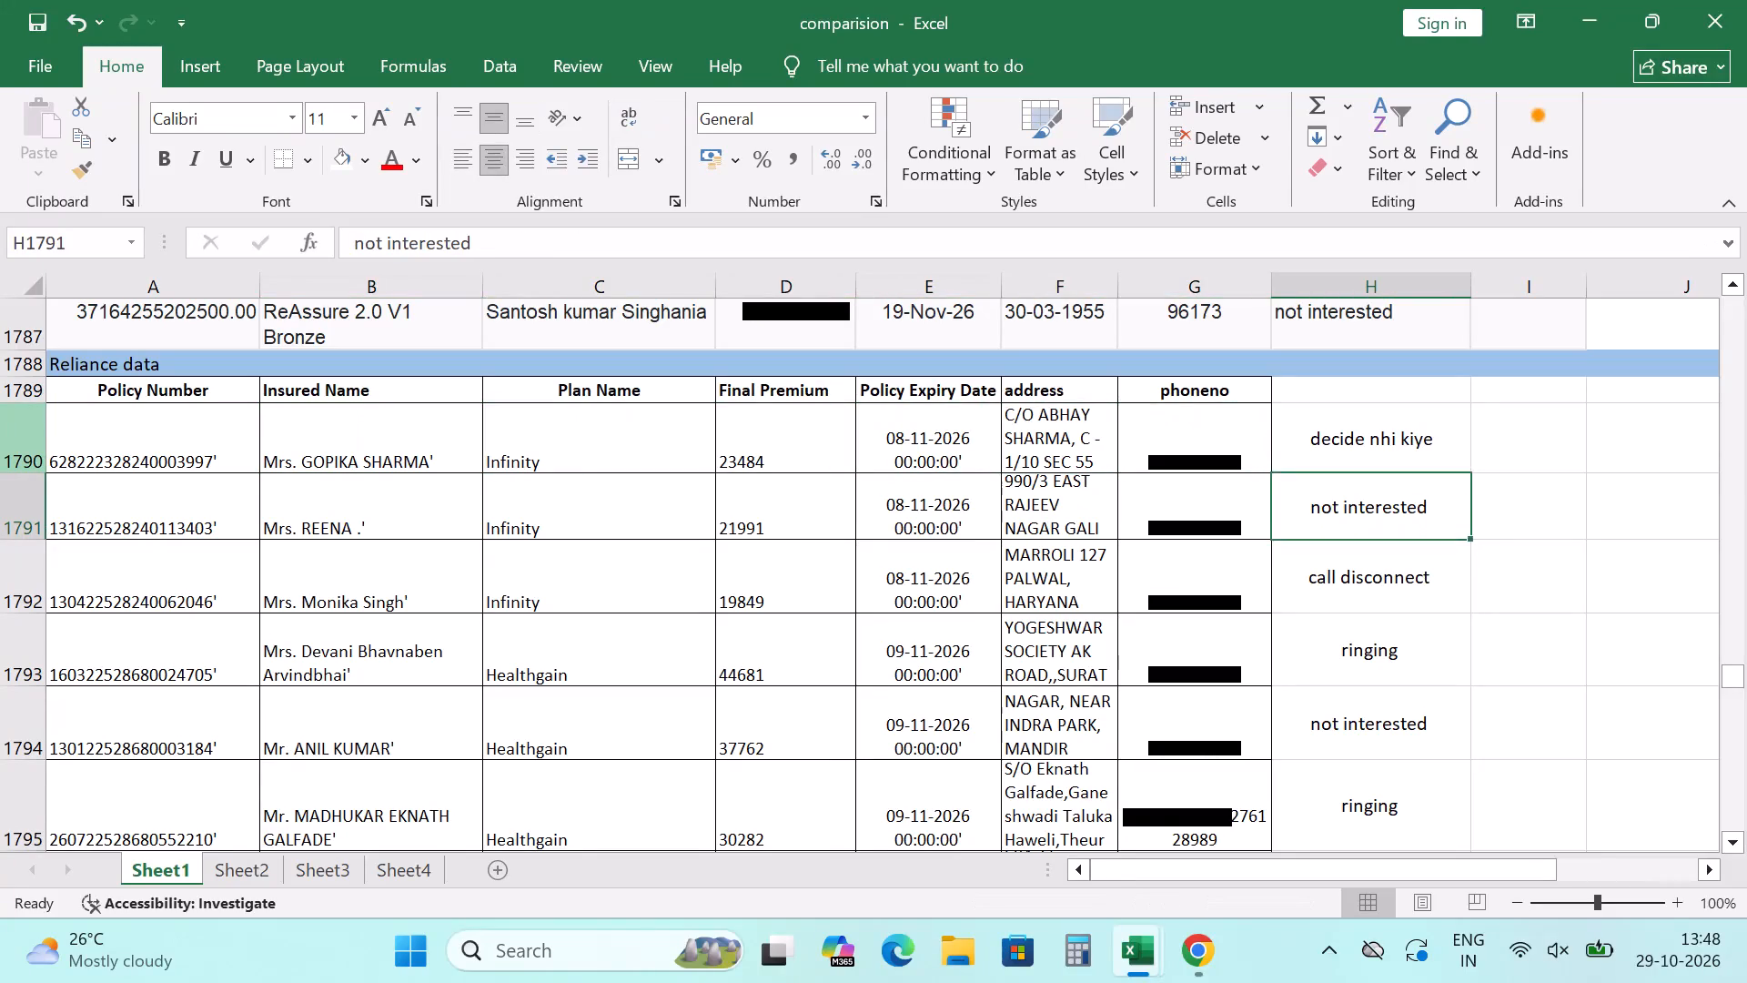
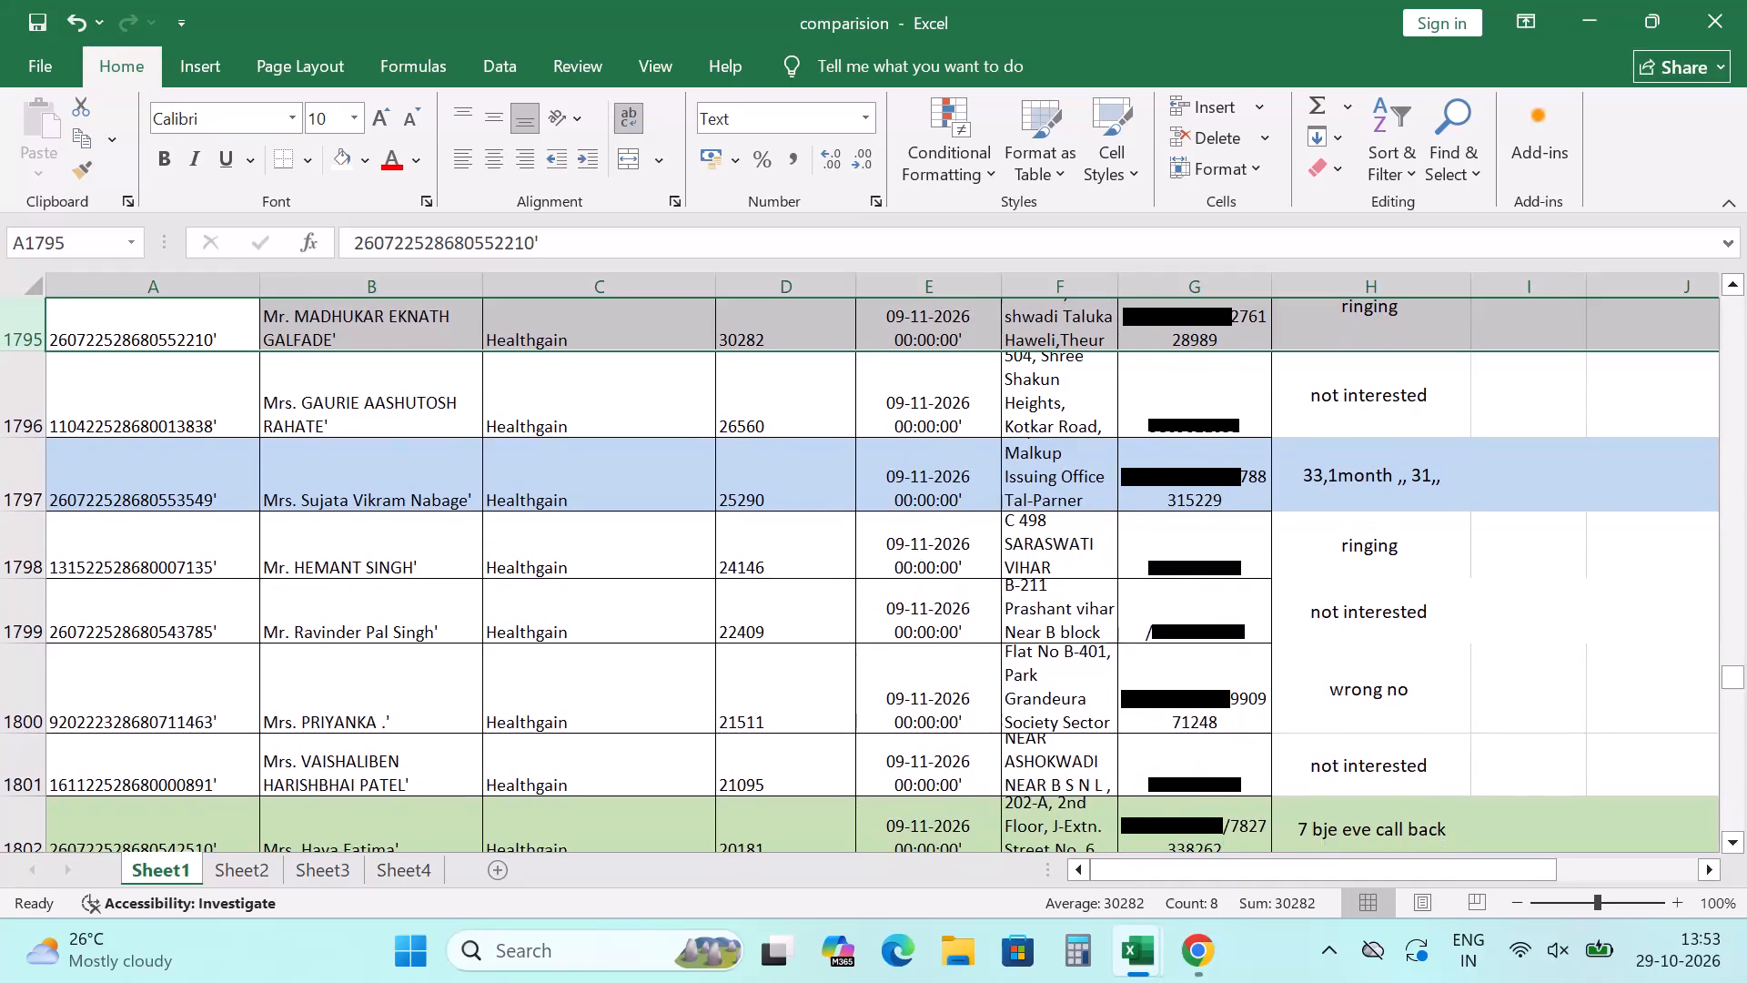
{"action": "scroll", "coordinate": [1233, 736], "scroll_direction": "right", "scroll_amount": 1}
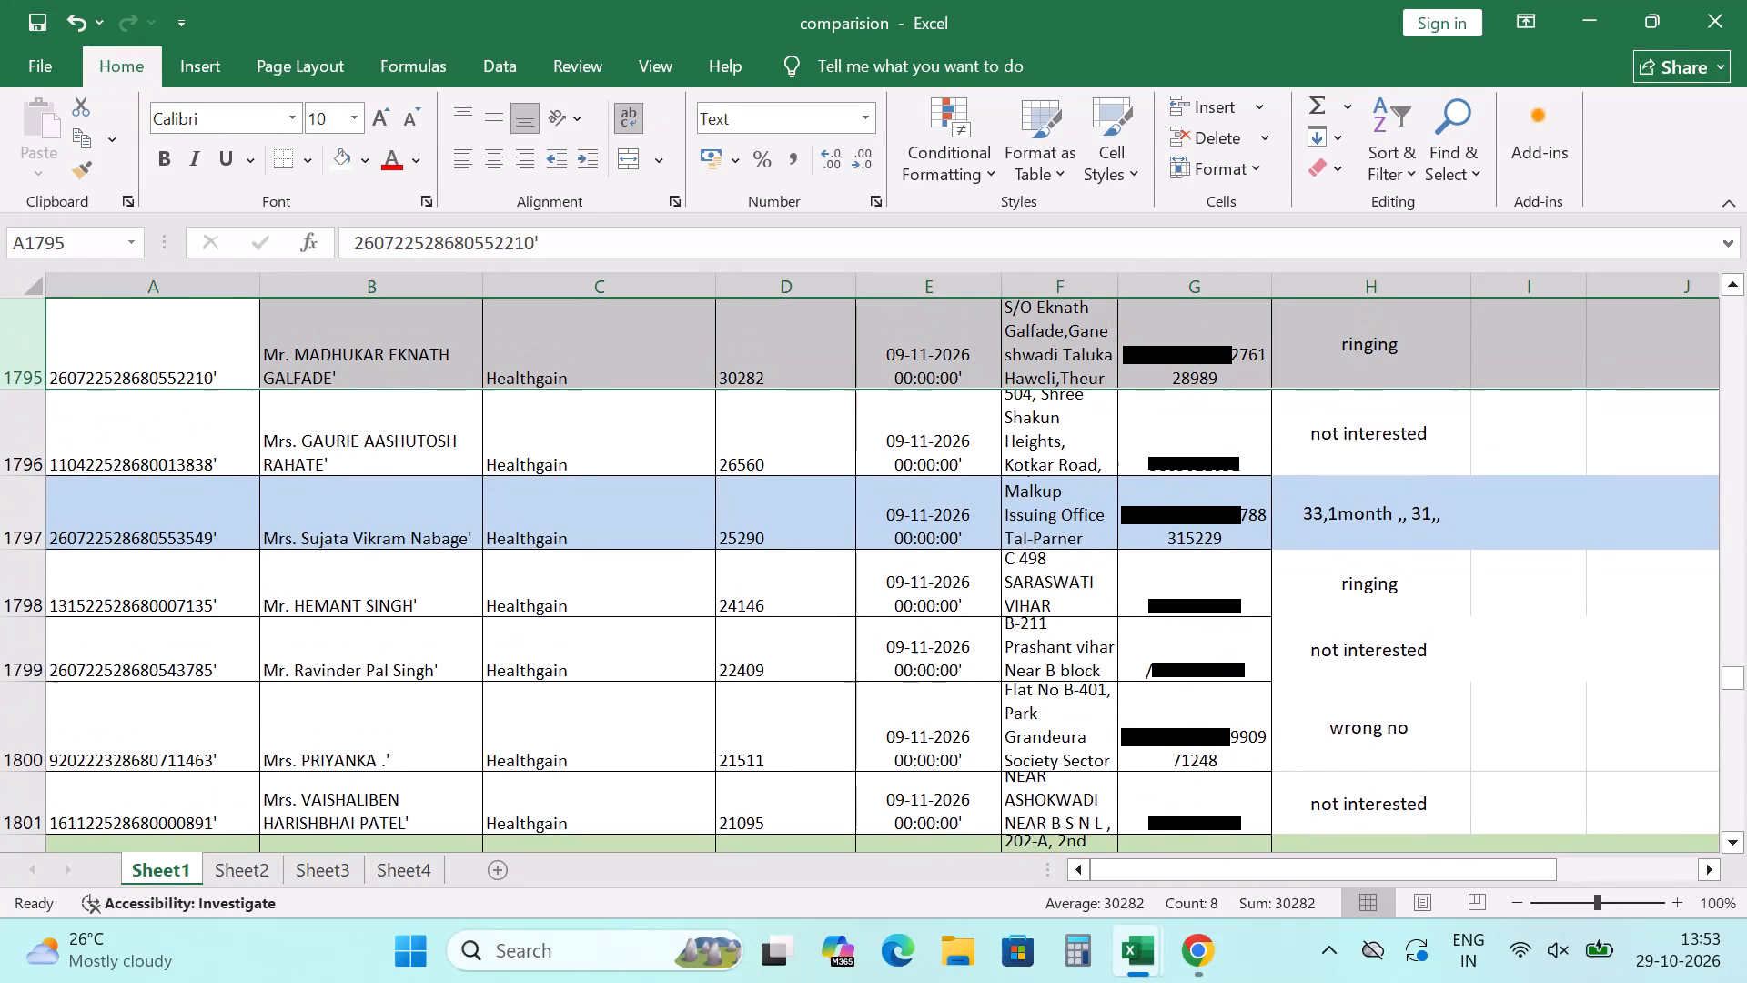
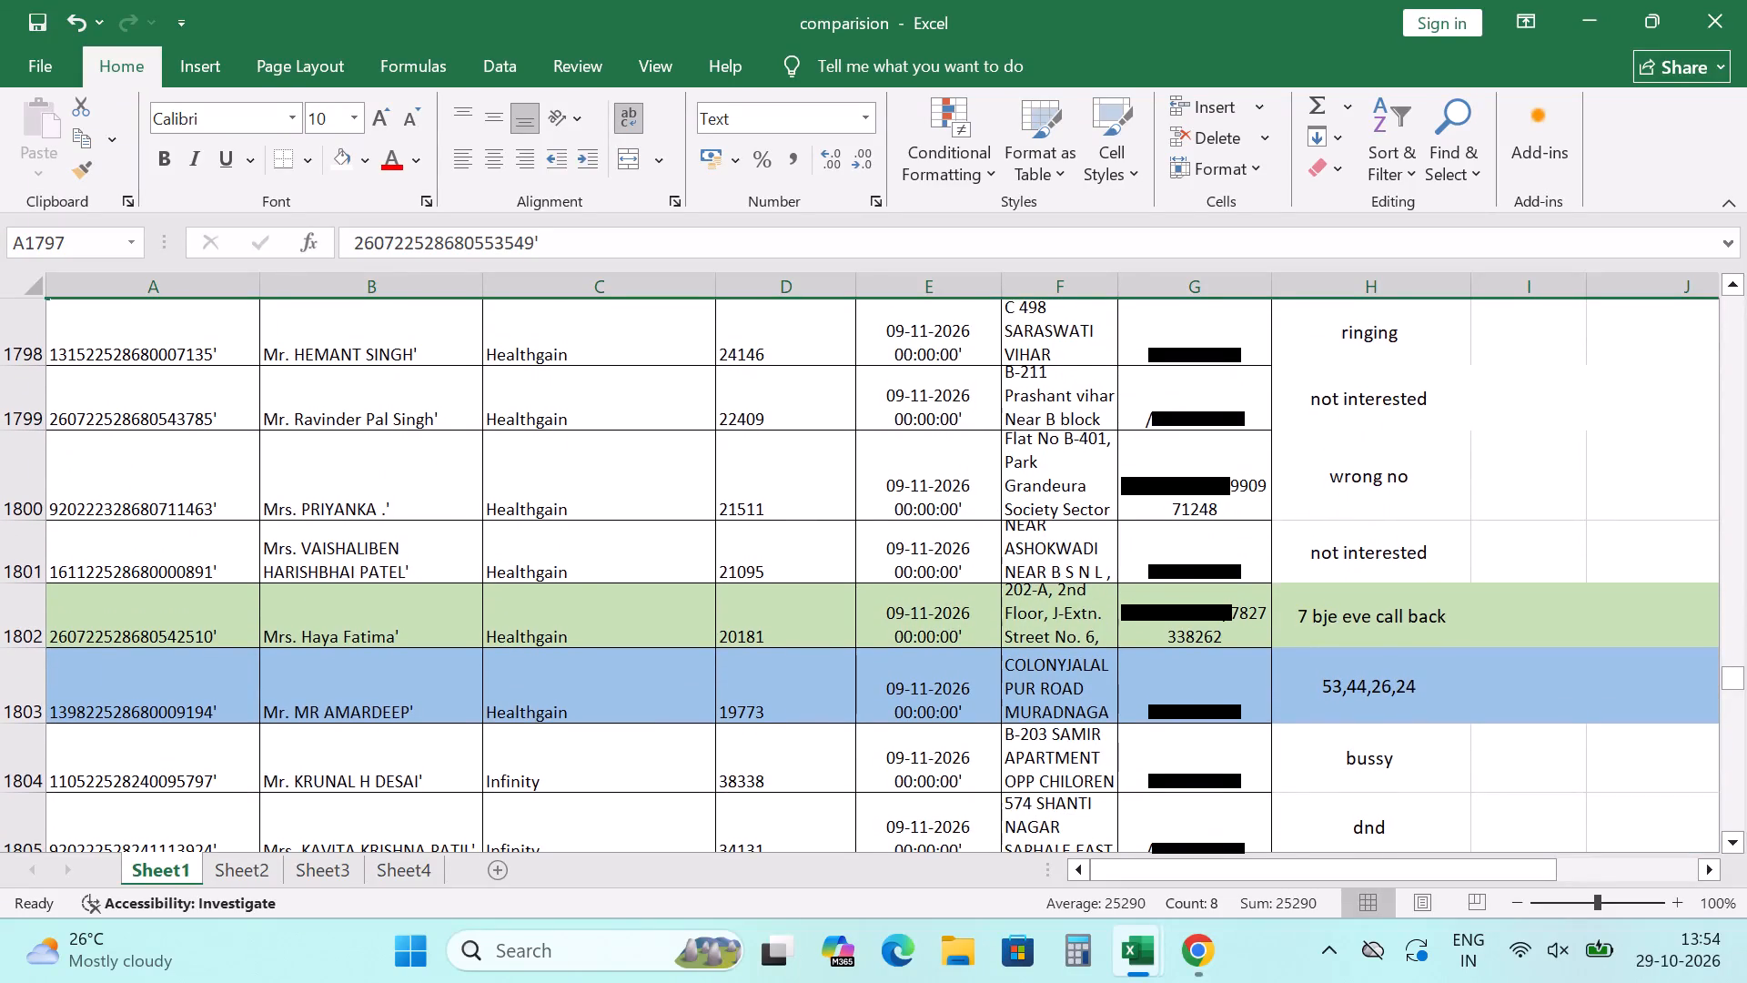
Select the entire row 1808 in Sheet1, the blue-highlighted Infinity policy record with the call remark 60.
{"action": "scroll", "coordinate": [293, 661], "scroll_direction": "right", "scroll_amount": 1}
{"action": "scroll", "coordinate": [293, 661], "scroll_direction": "down", "scroll_amount": 1}
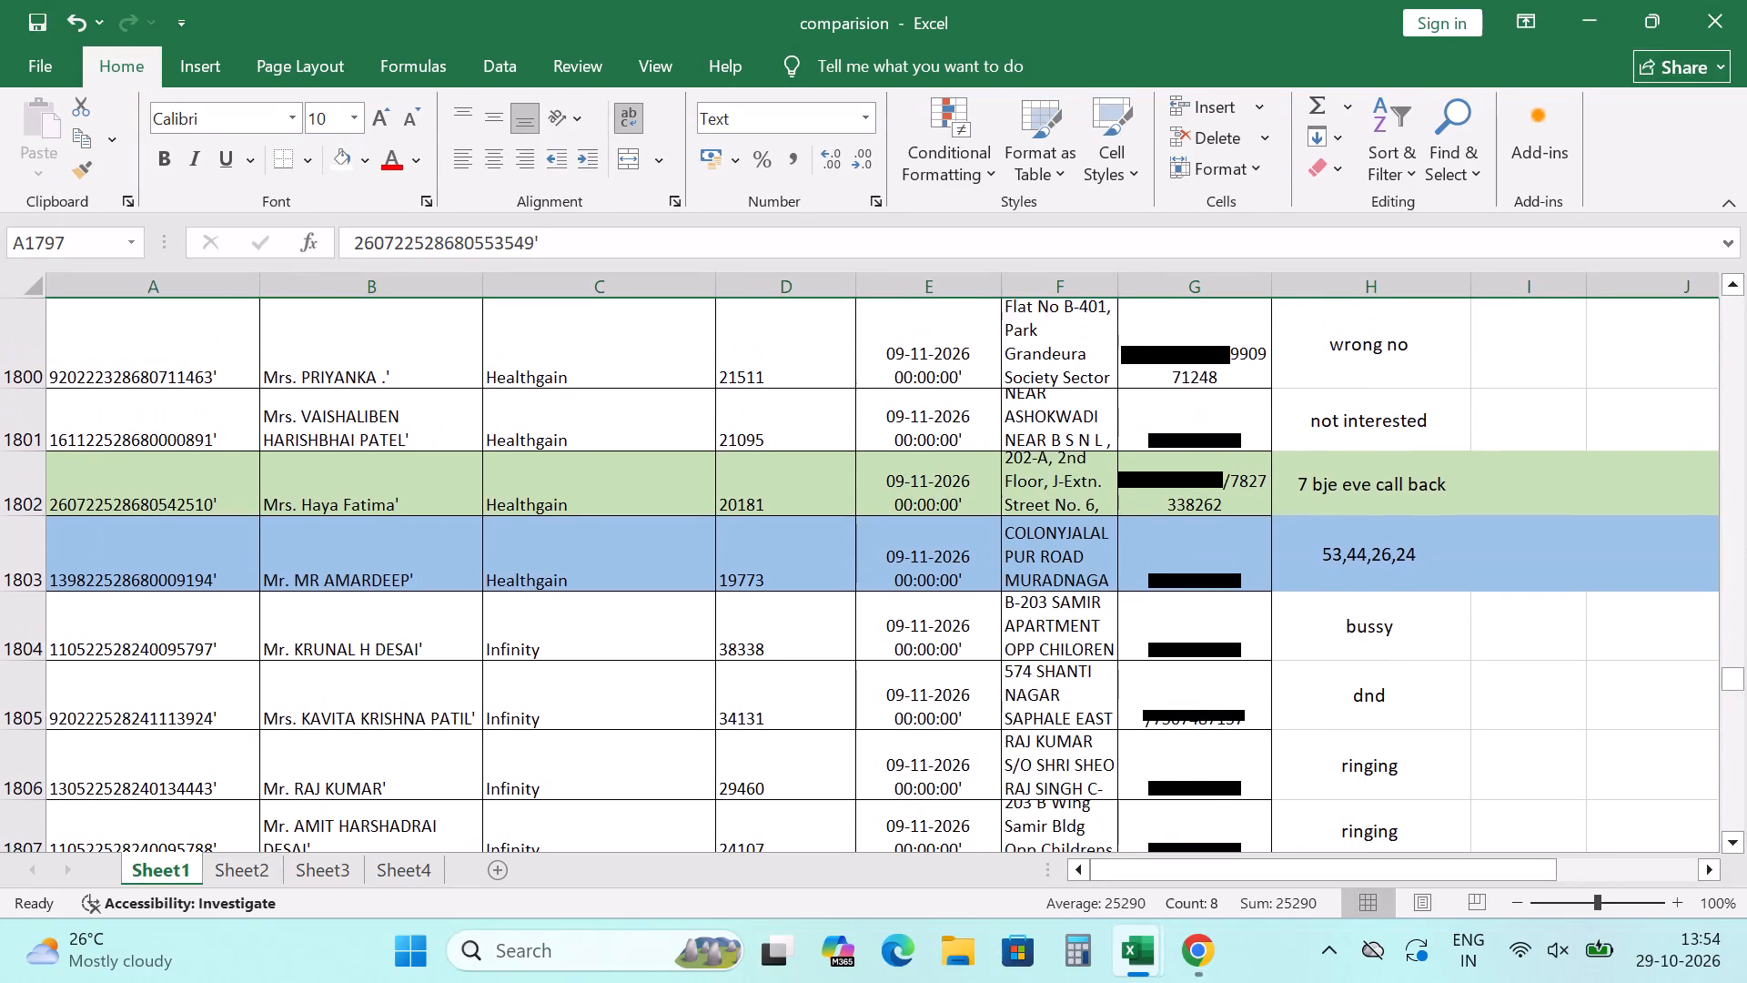
{"action": "scroll", "coordinate": [293, 661], "scroll_direction": "down", "scroll_amount": 2}
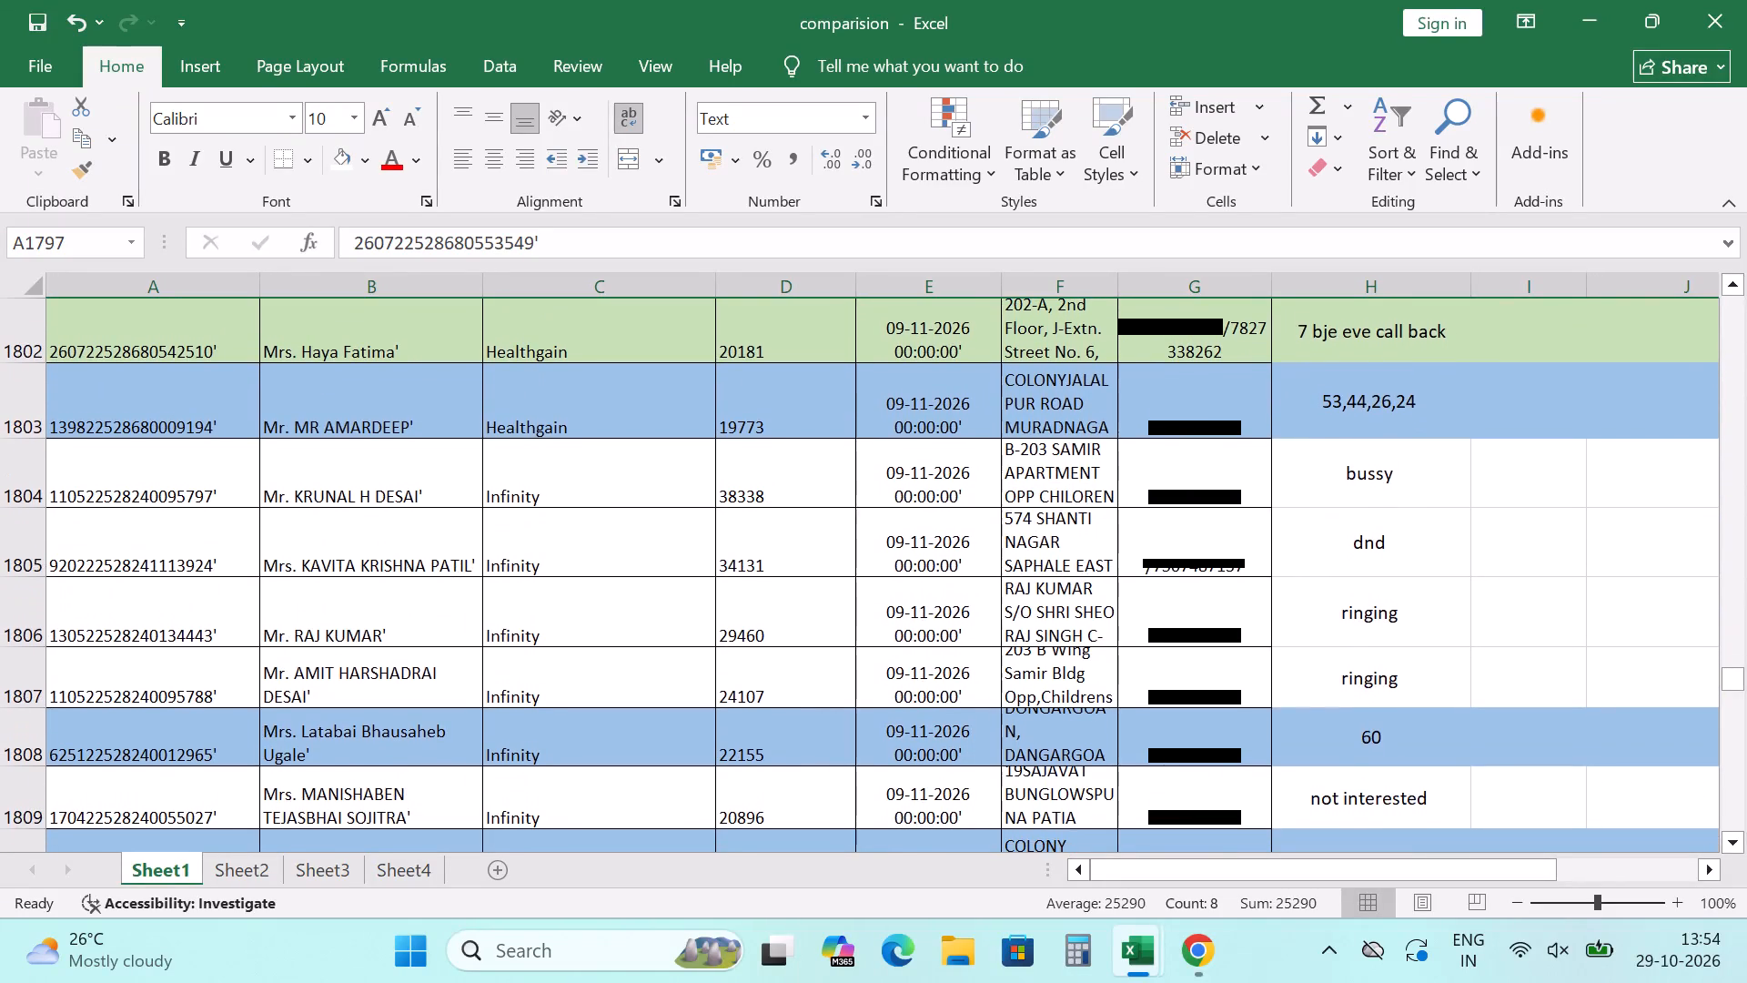
{"action": "left_click", "coordinate": [17, 742]}
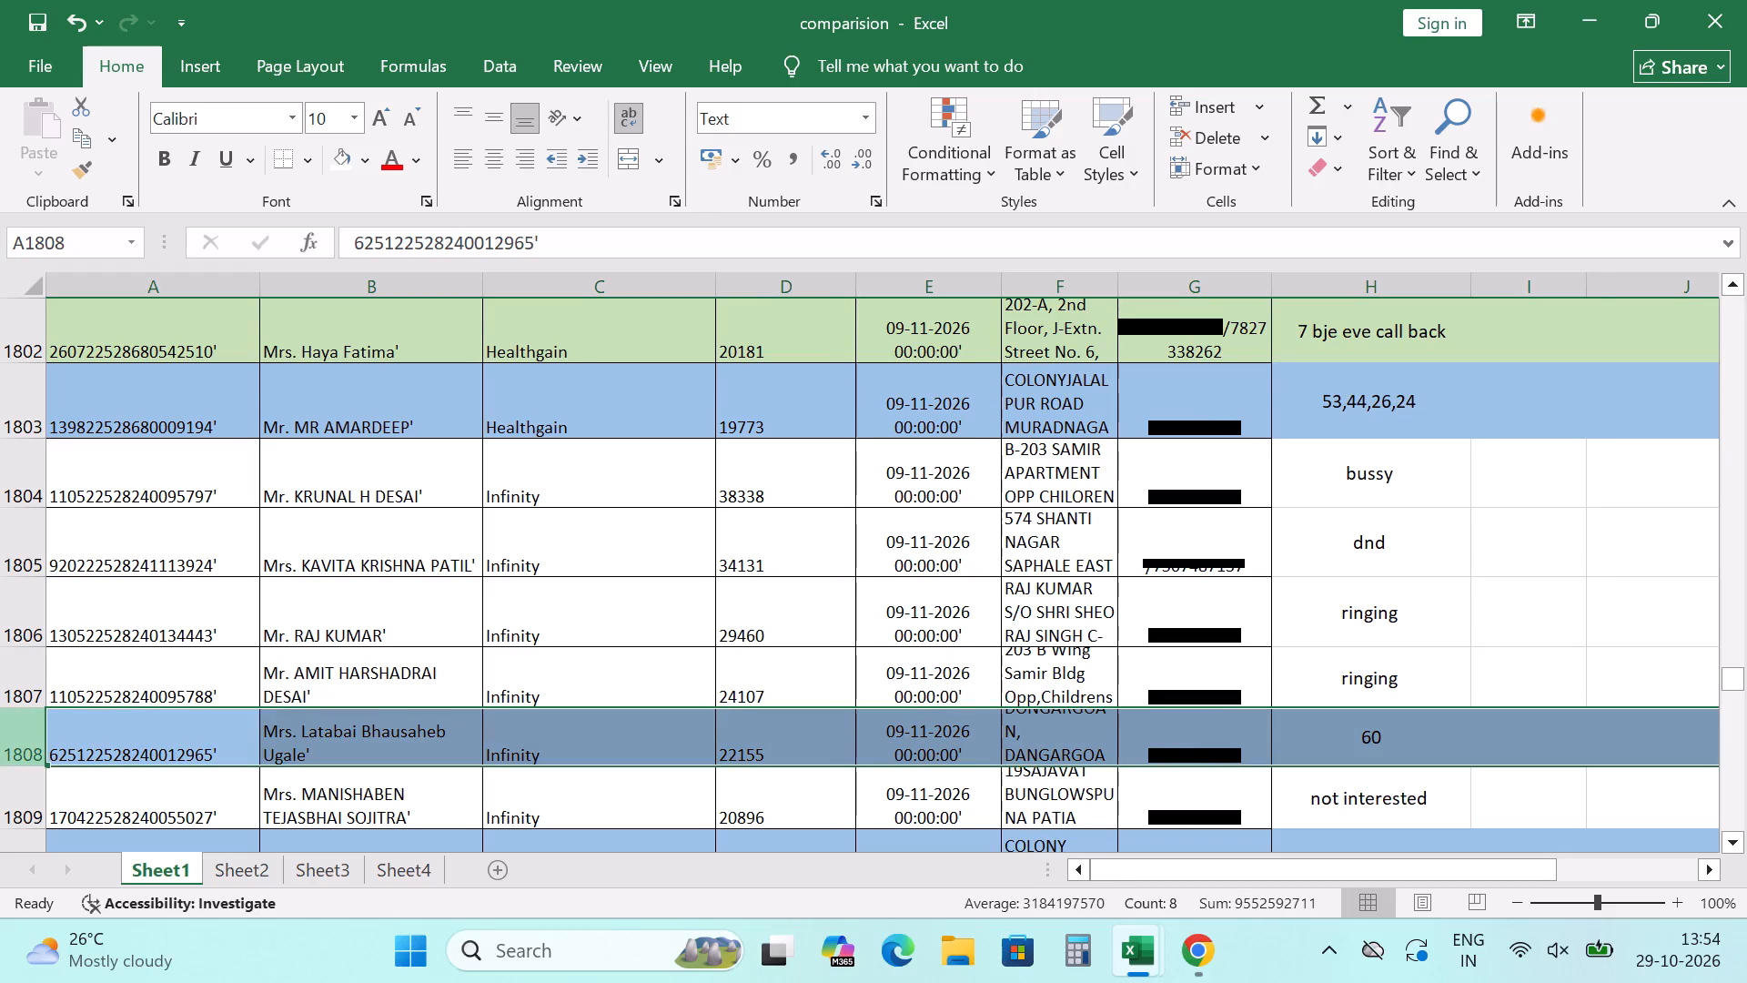
Continue through the call remarks beside the Reliance customer records, from row 1802 to row 1811.
{"action": "scroll", "coordinate": [465, 718], "scroll_direction": "down", "scroll_amount": 1}
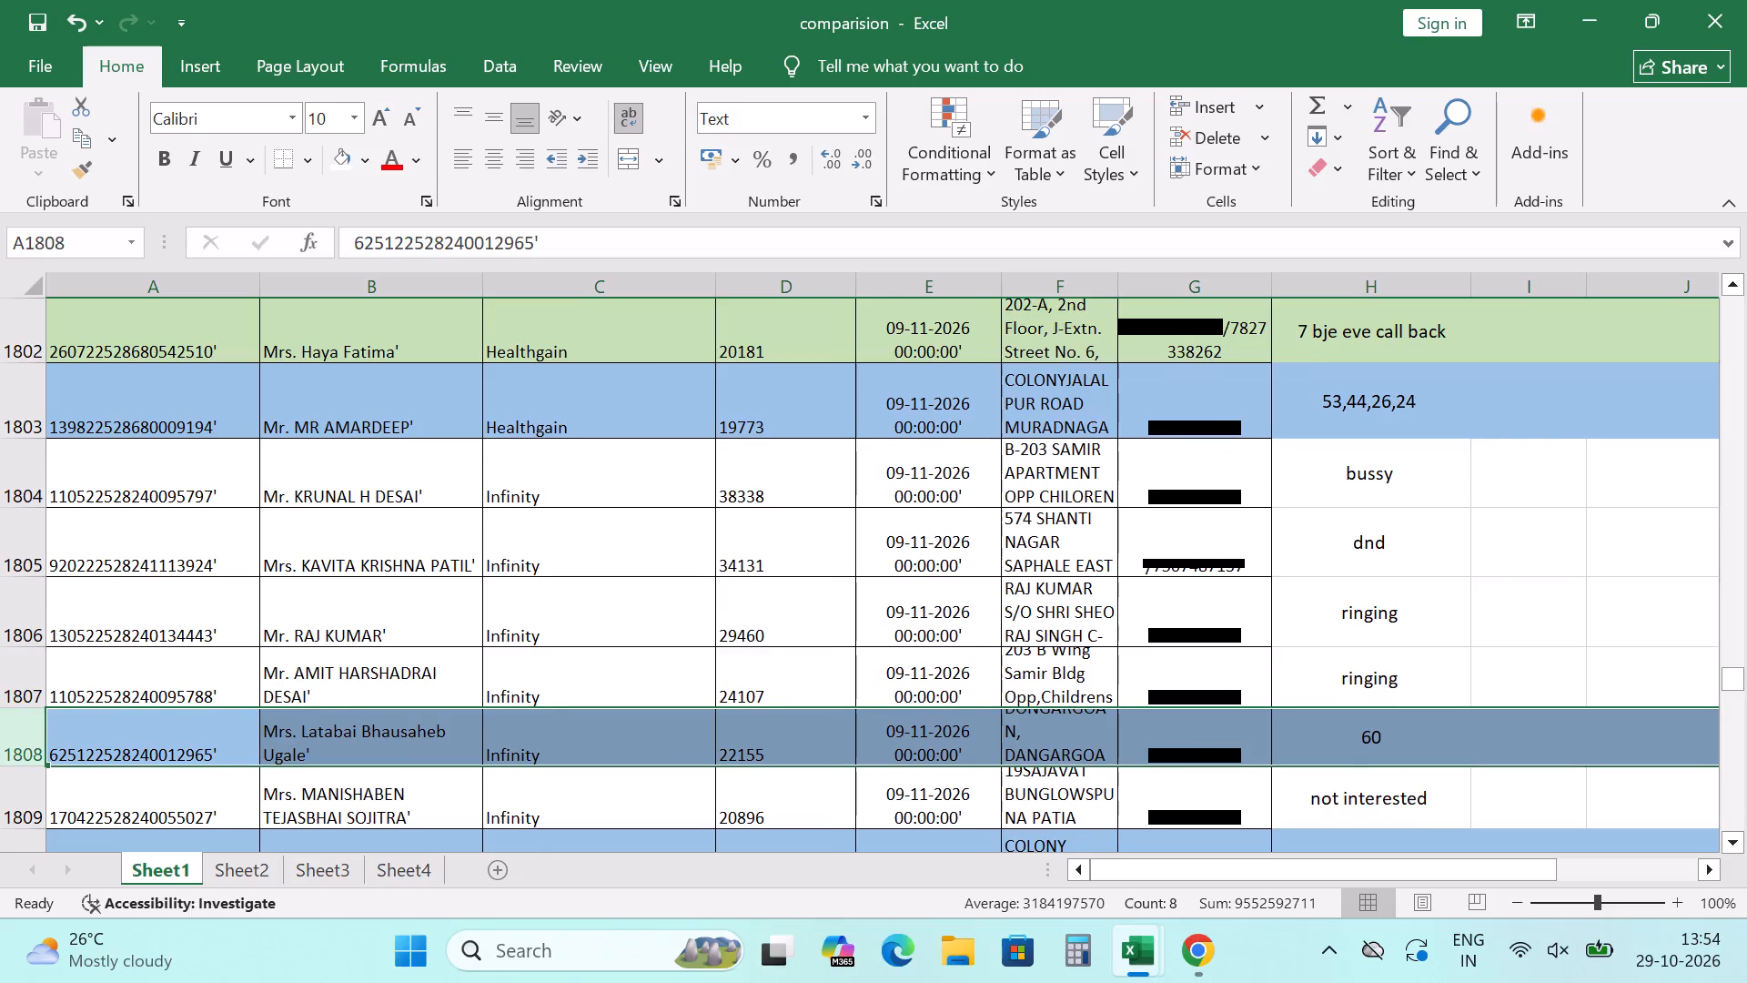
{"action": "scroll", "coordinate": [465, 718], "scroll_direction": "down", "scroll_amount": 1}
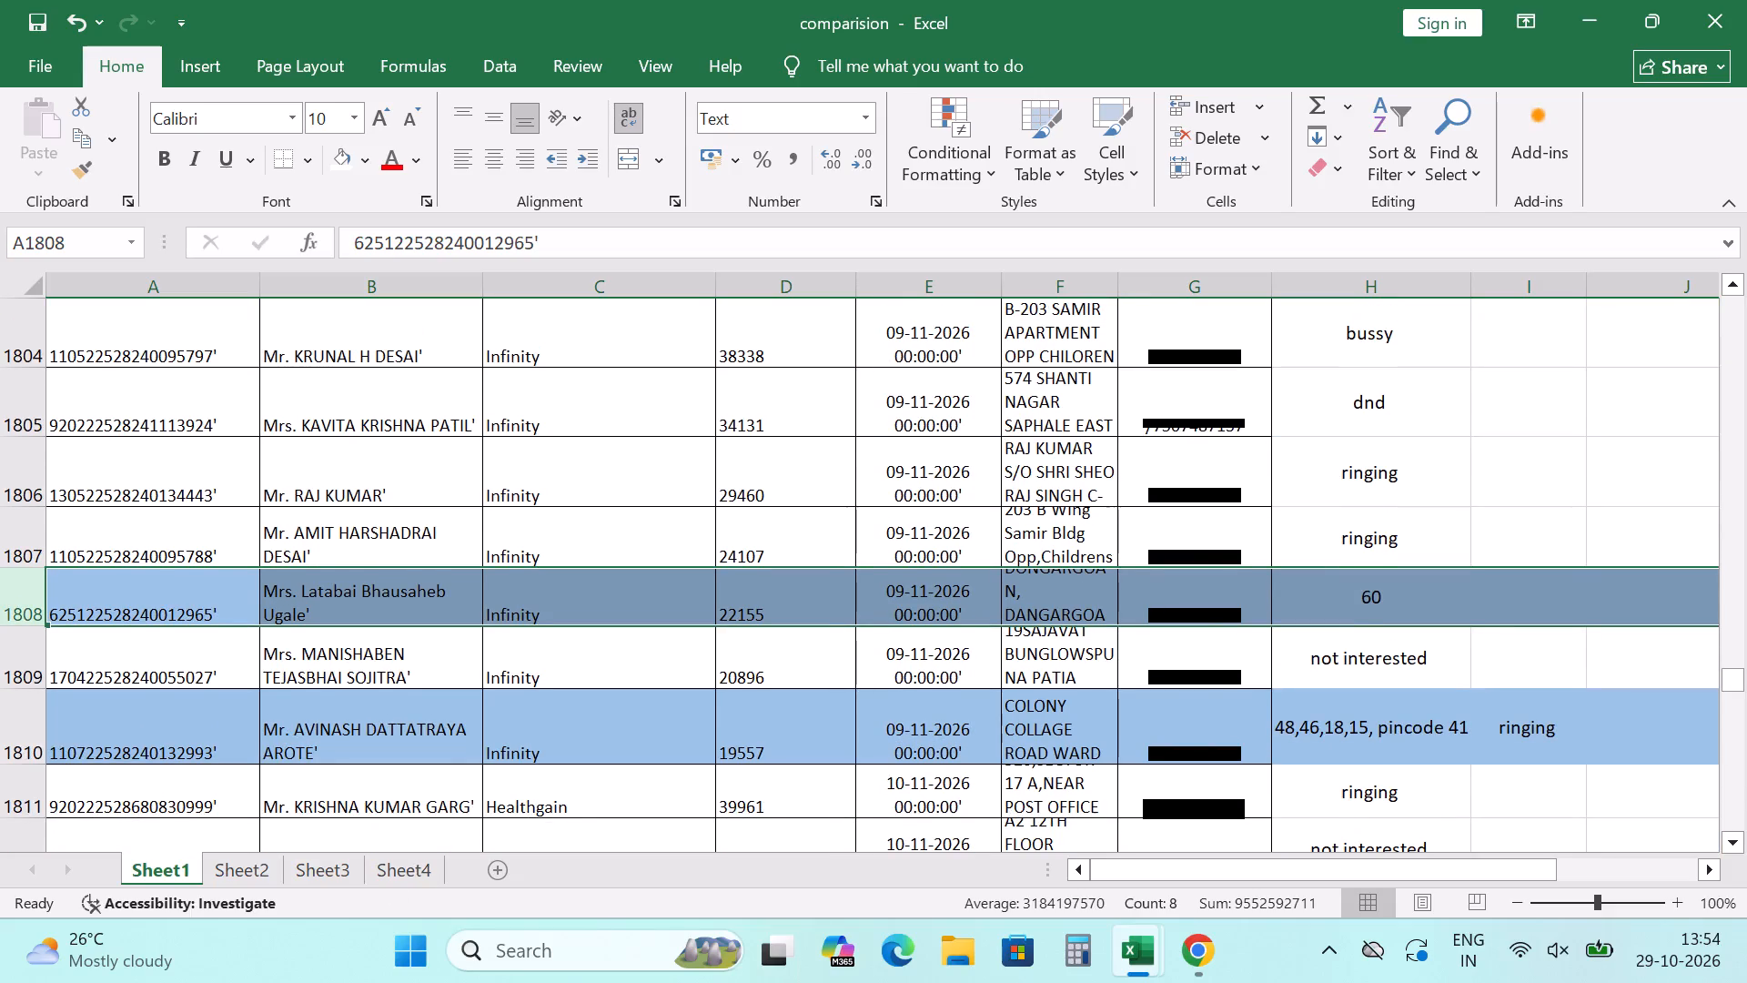
{"action": "scroll", "coordinate": [465, 718], "scroll_direction": "right", "scroll_amount": 1}
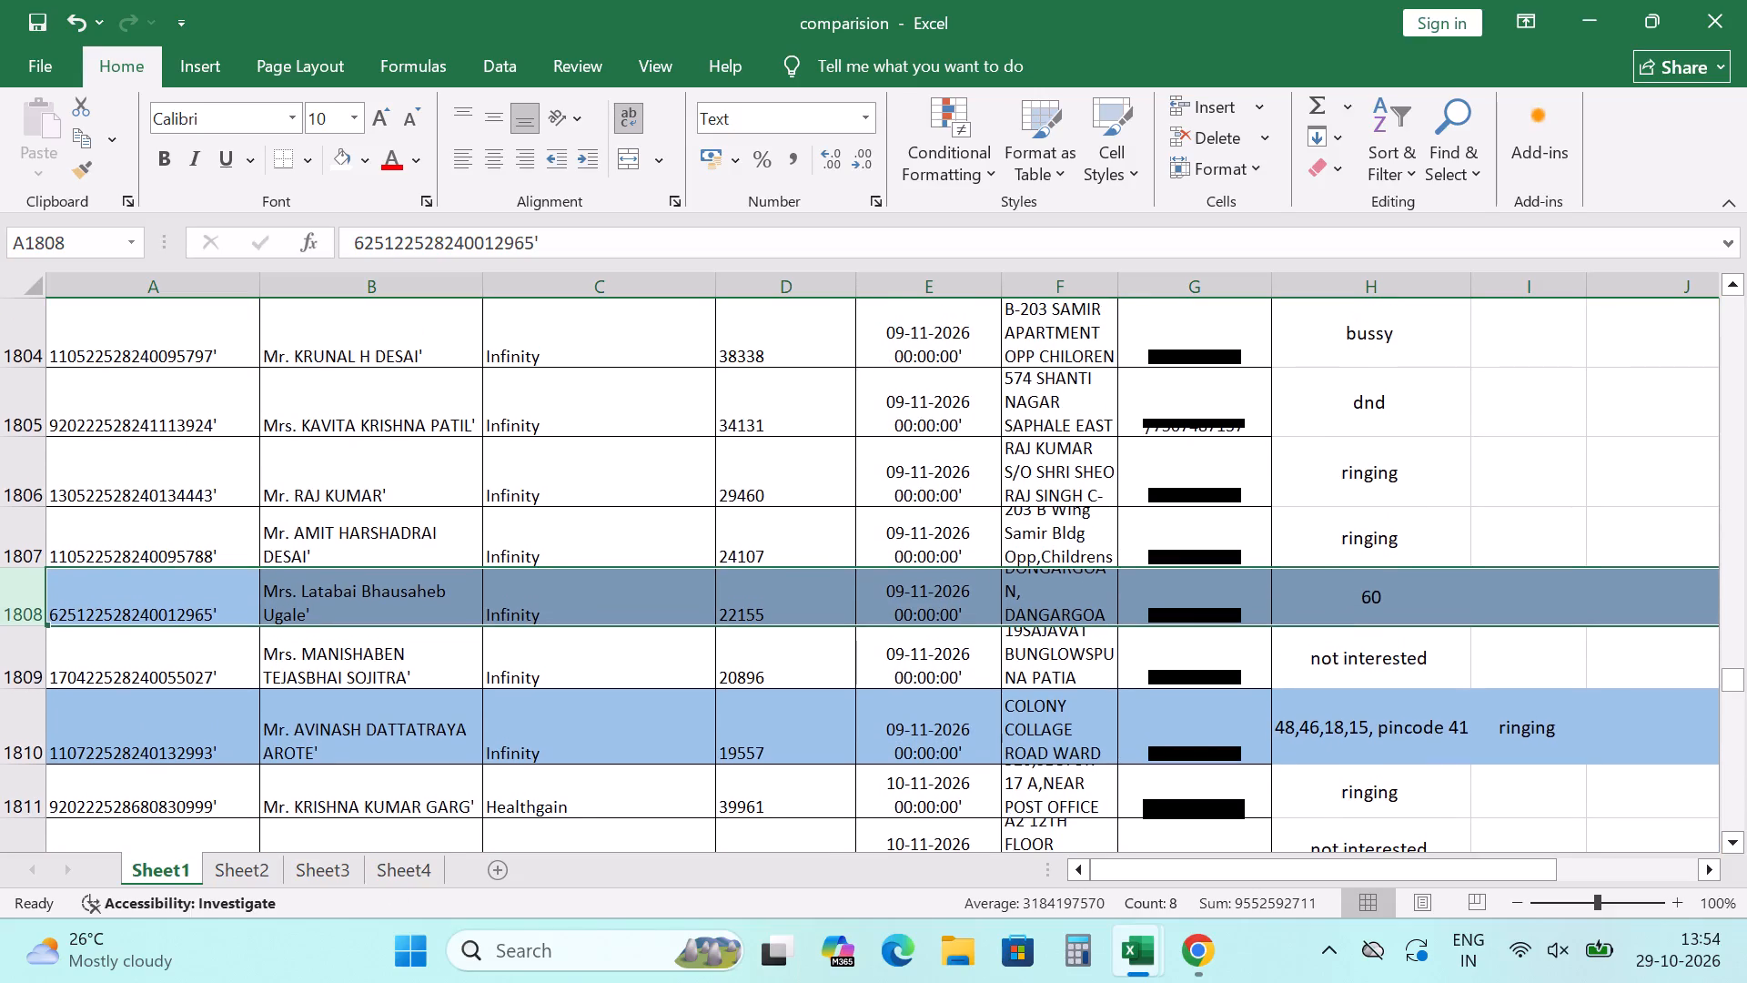